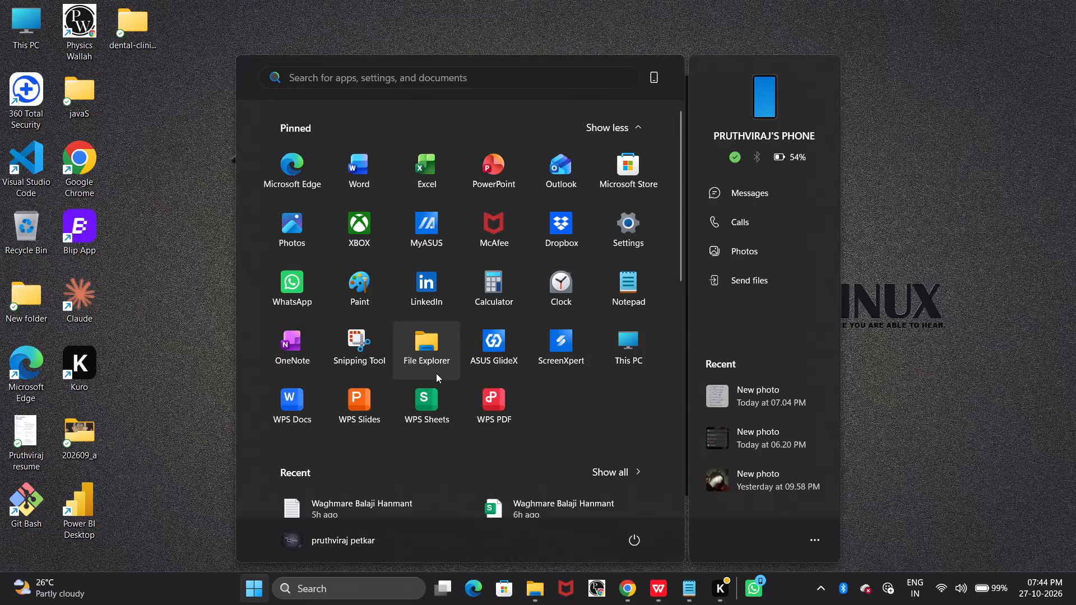
Open Excel.
left_click(425, 178)
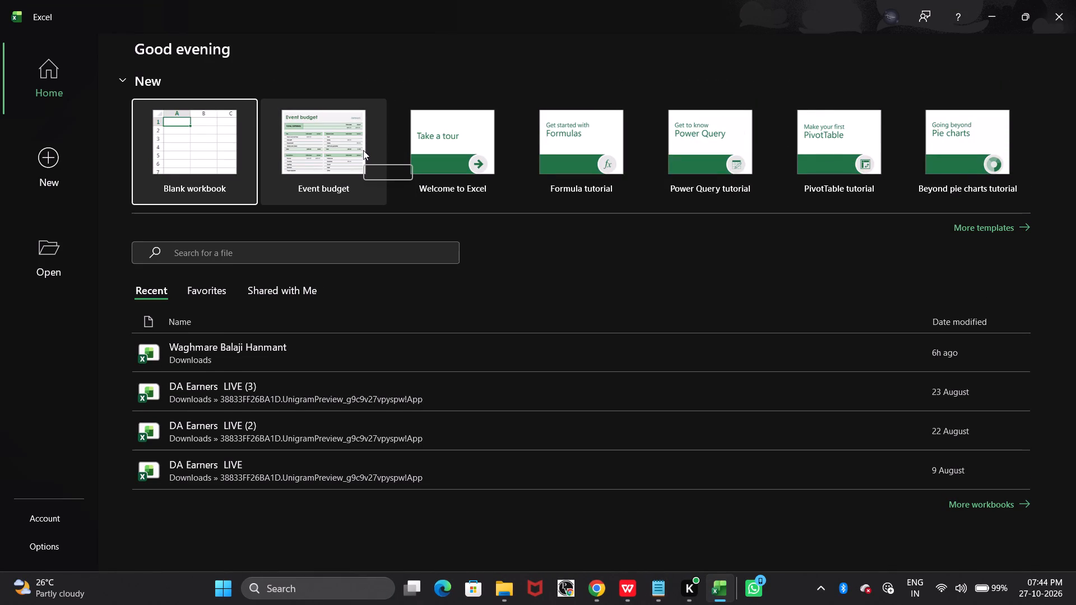
Search the recent workbooks for "schoo".
left_click(318, 251)
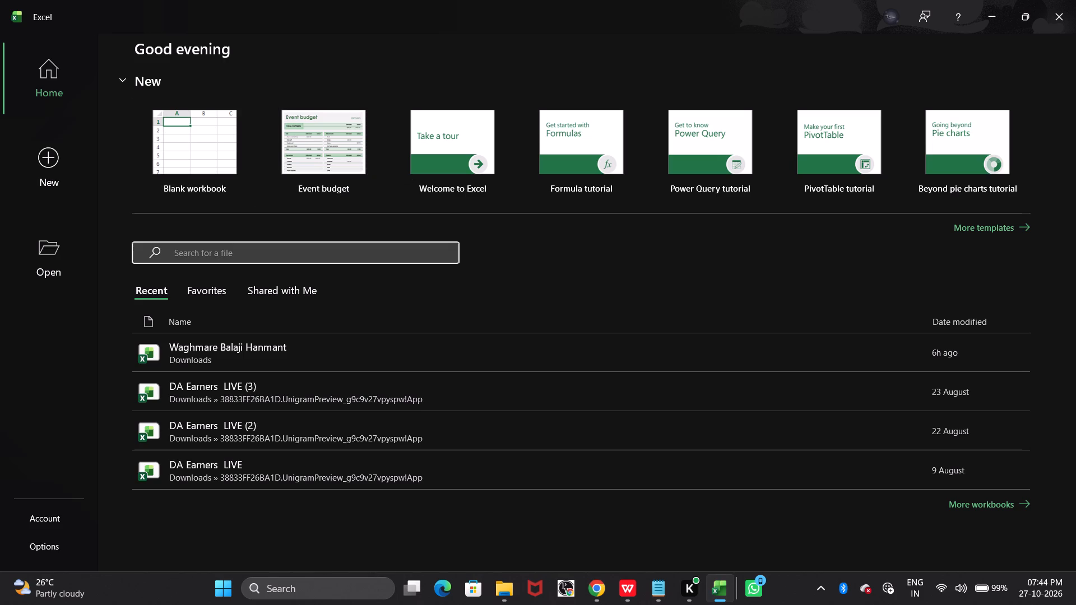
type("schoo")
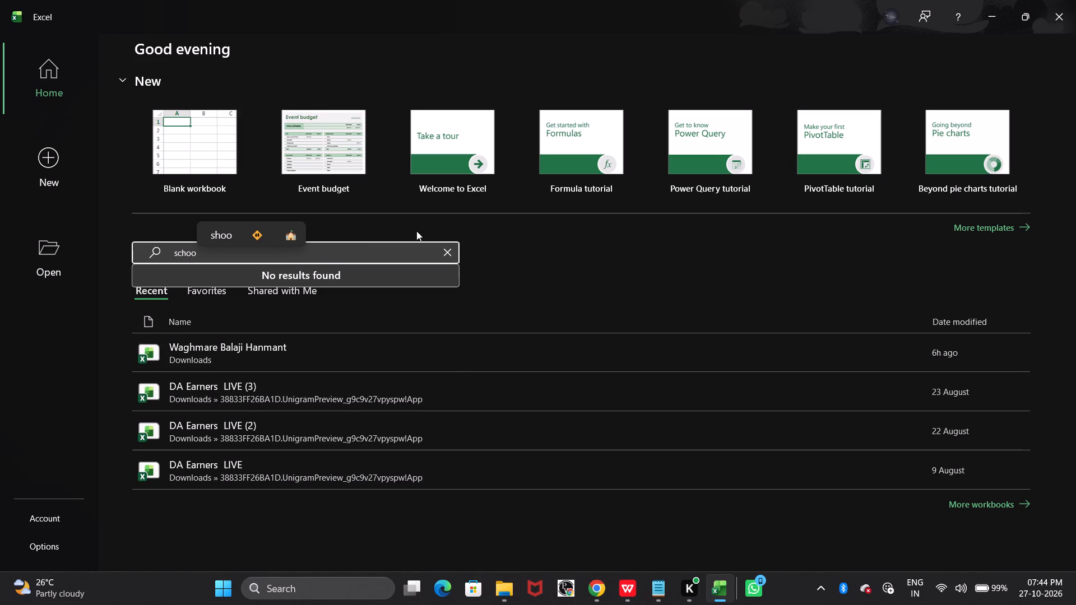
left_click(489, 255)
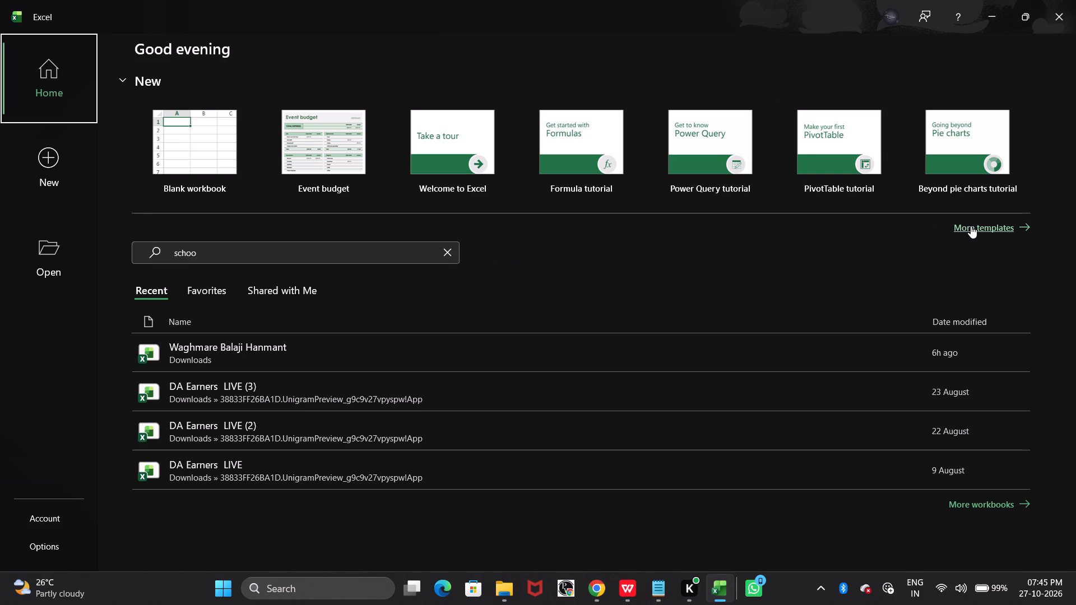
Open the full template gallery and search the online templates for "school payment".
left_click(971, 226)
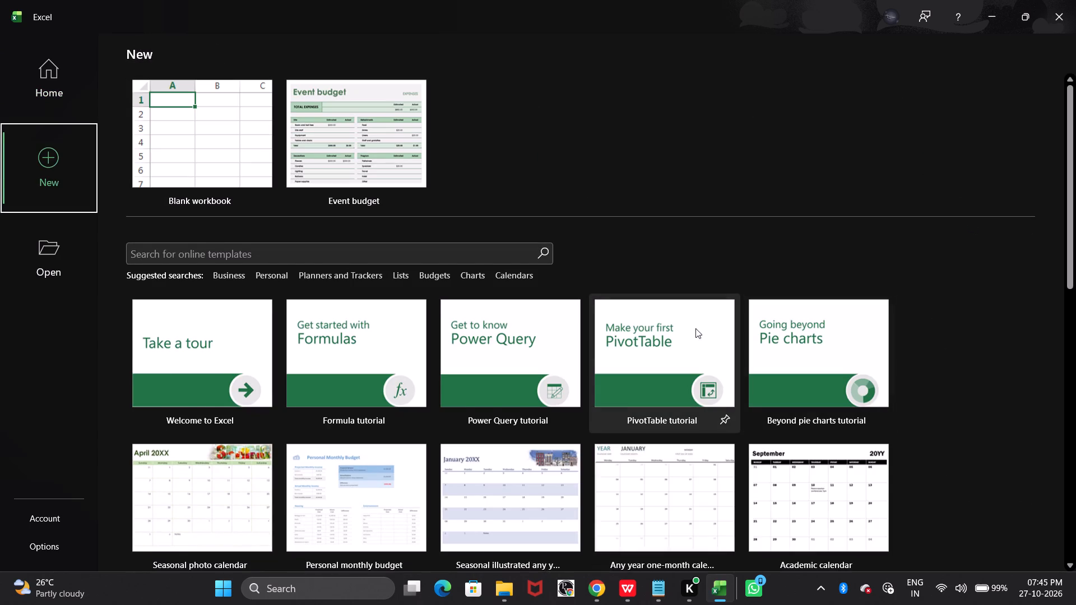
scroll(694, 327, "down", 1)
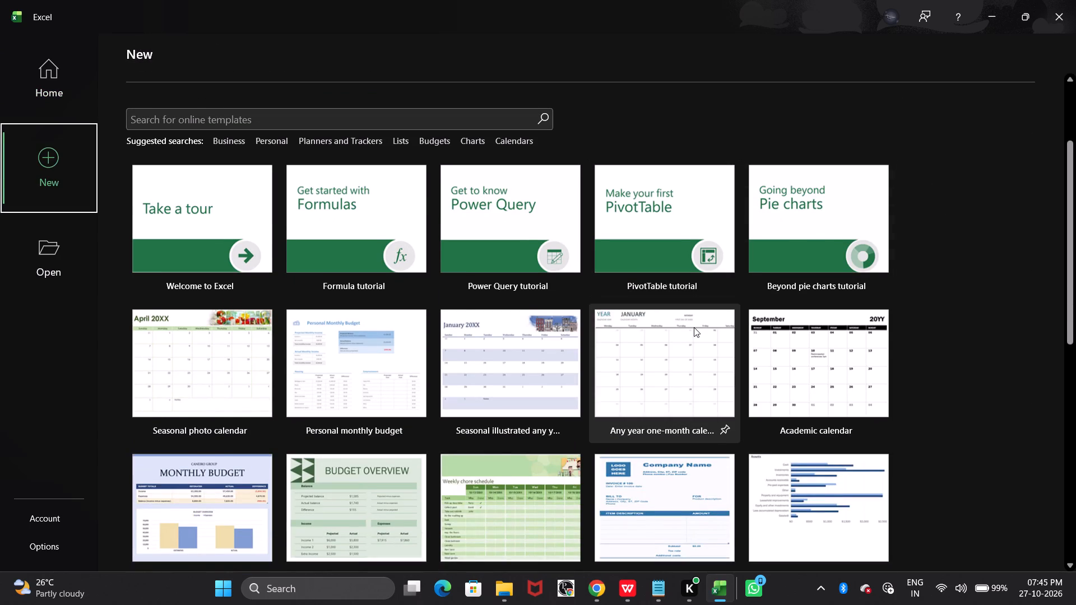
left_click(295, 122)
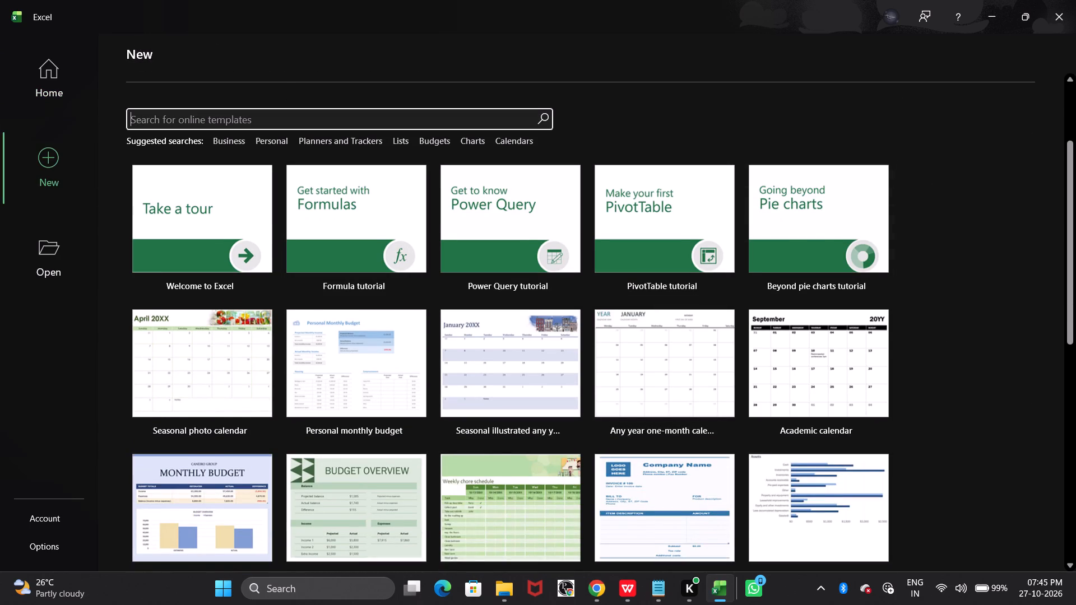
type("school")
key("space")
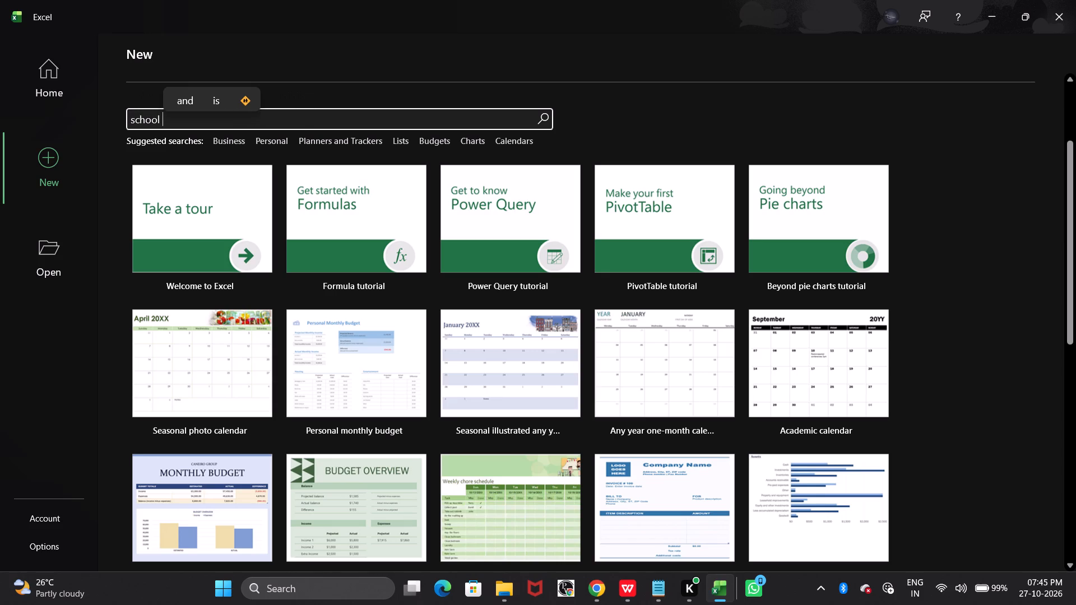
type("pay")
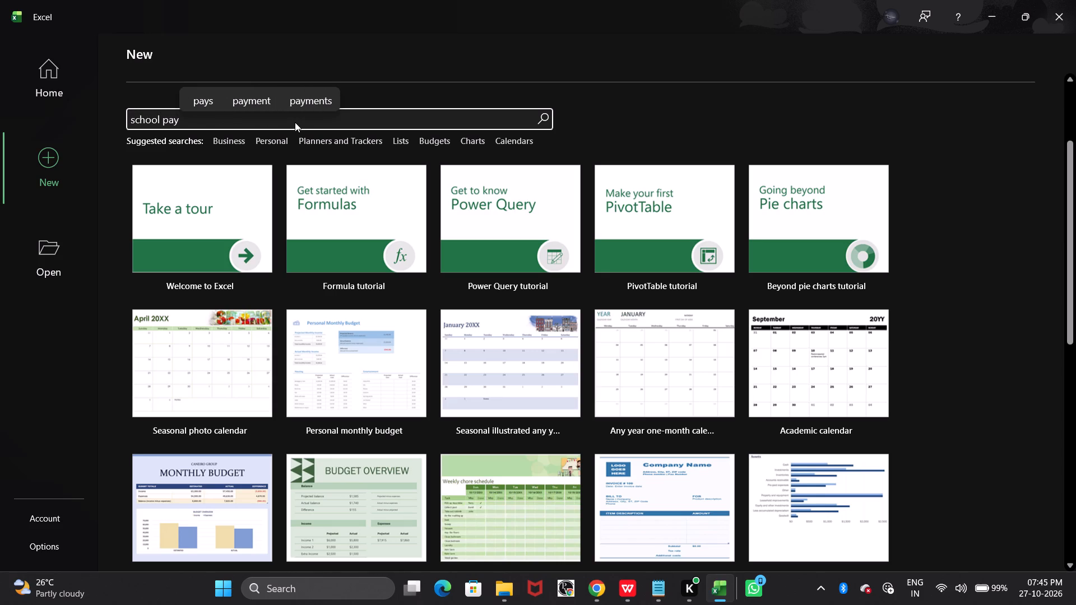
left_click(245, 101)
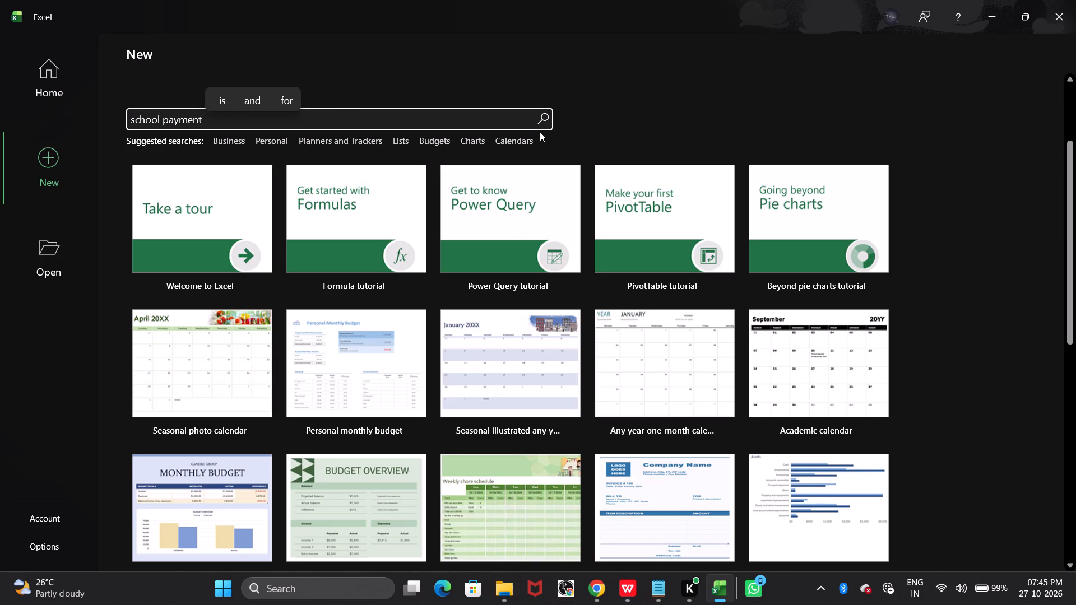
left_click(546, 119)
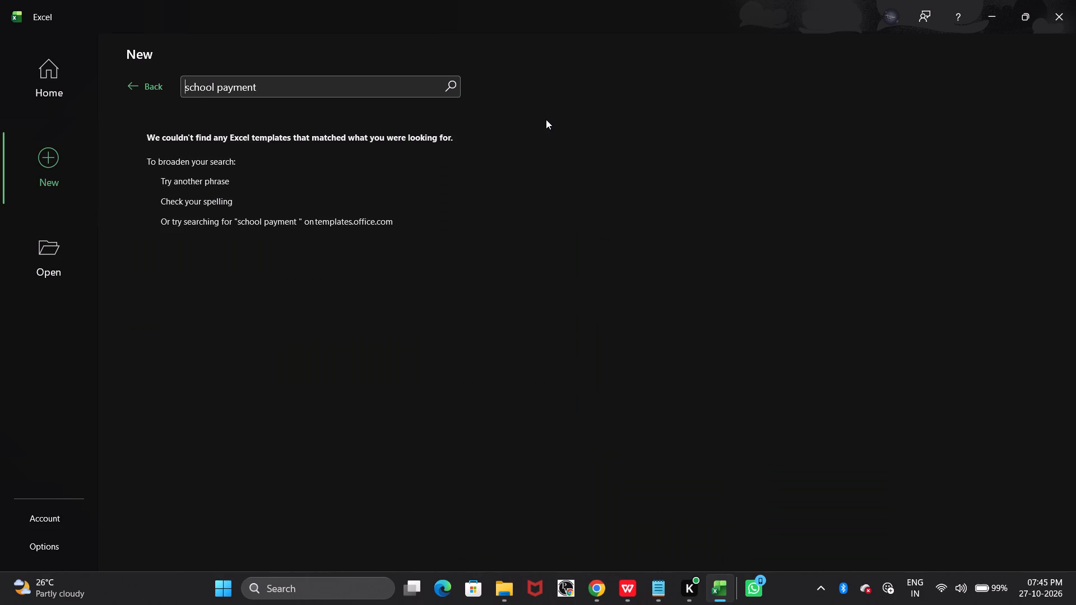
Search the online templates for "payment" and look through the matching templates.
key("BackSpace")
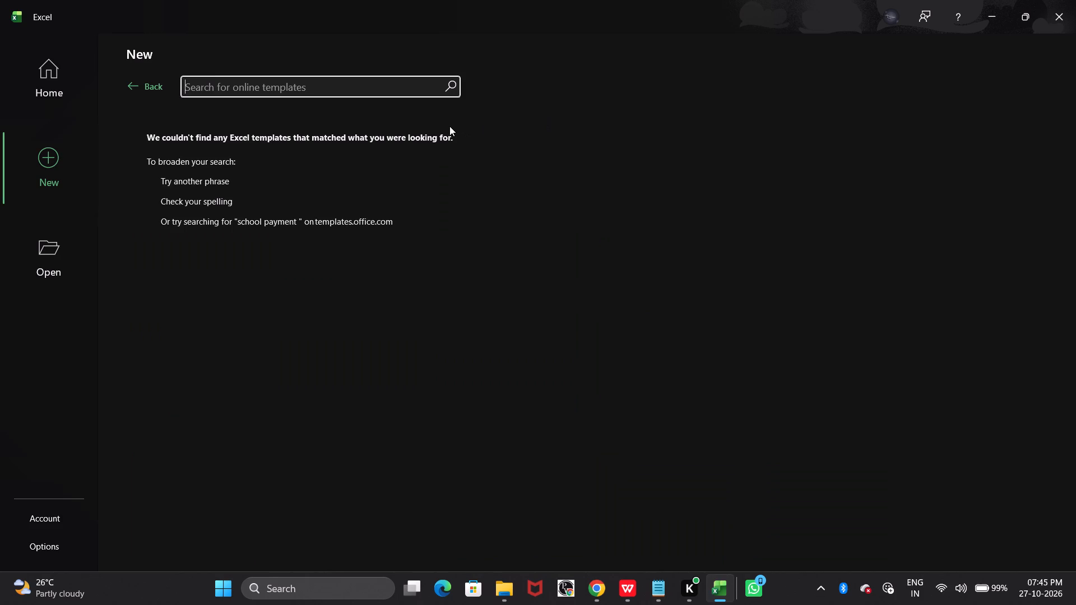
type("pay")
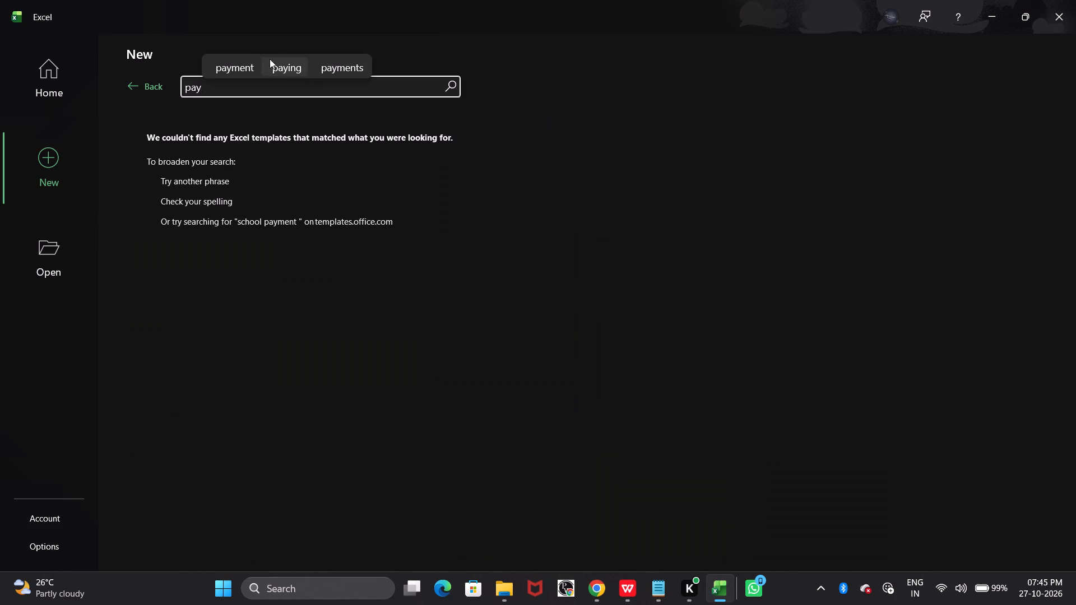
left_click(224, 68)
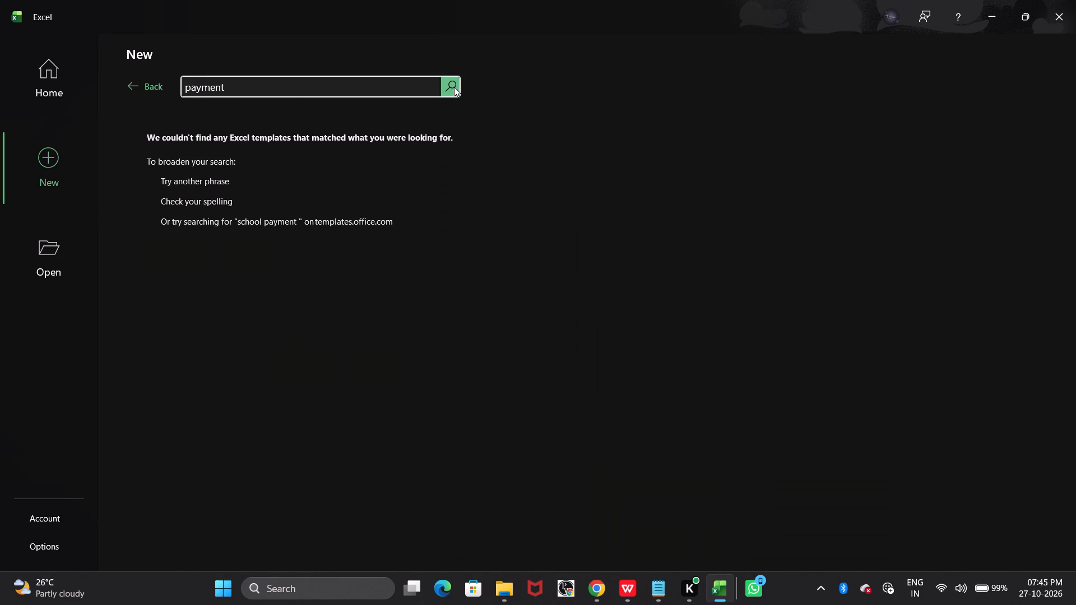
left_click(454, 87)
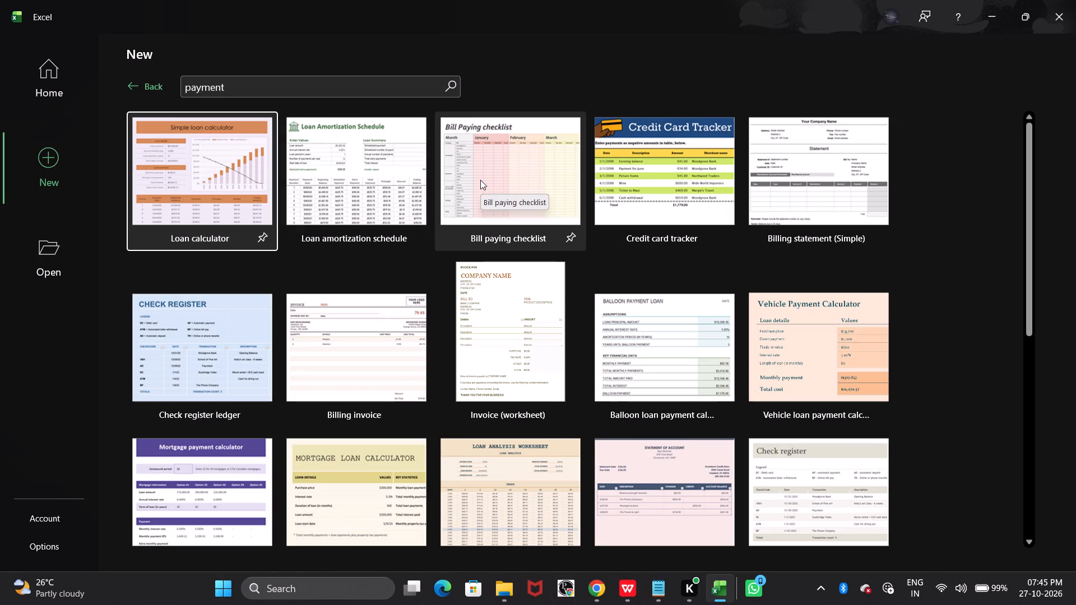
scroll(480, 180, "up", 1)
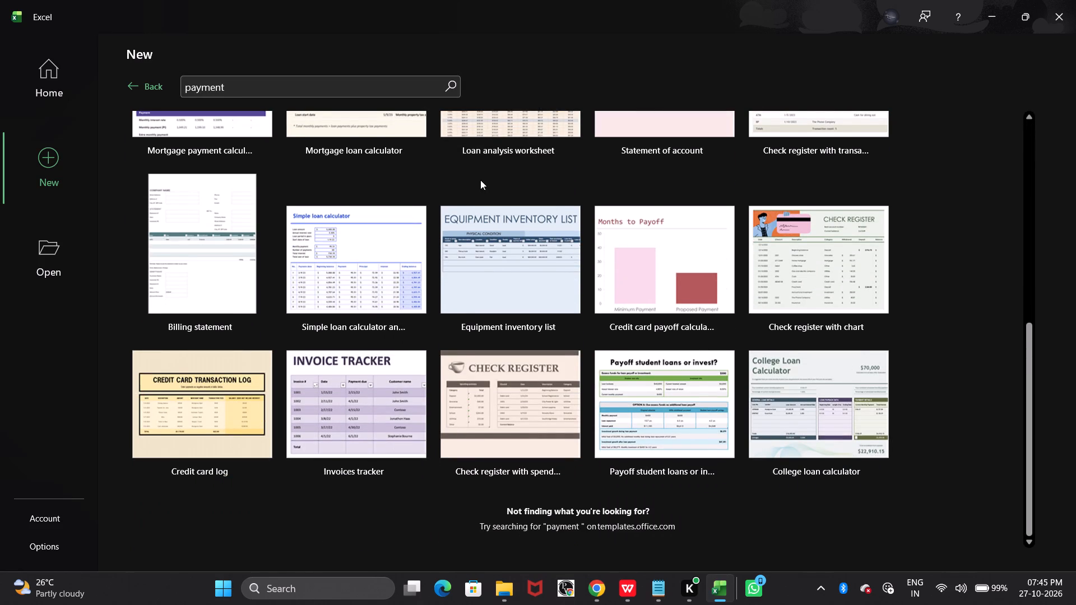
scroll(480, 180, "up", 3)
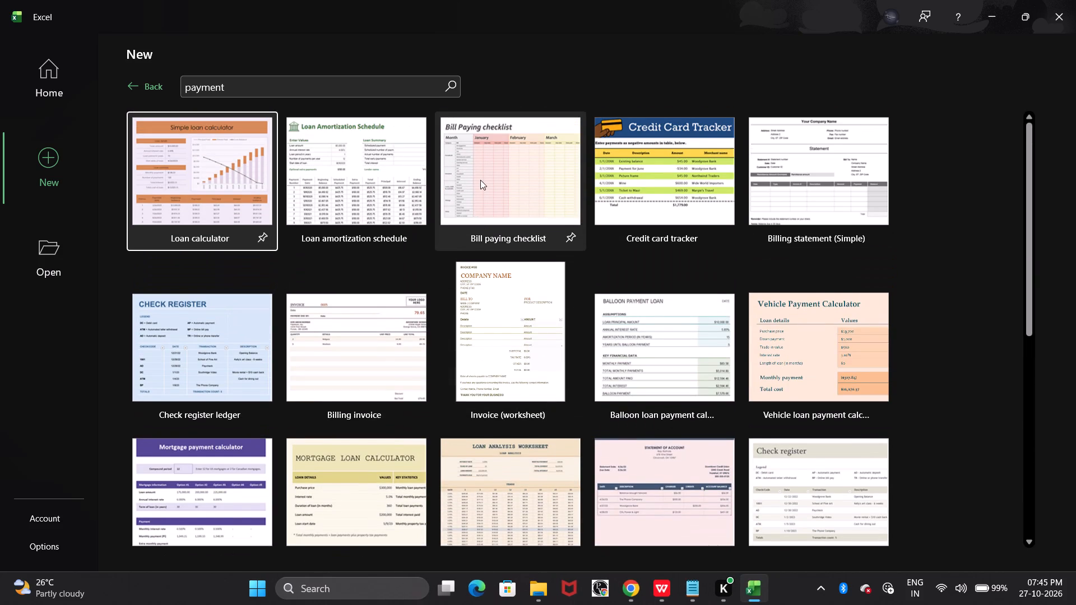
Preview the Bill paying checklist template and close its preview.
left_click(480, 180)
left_click(480, 180)
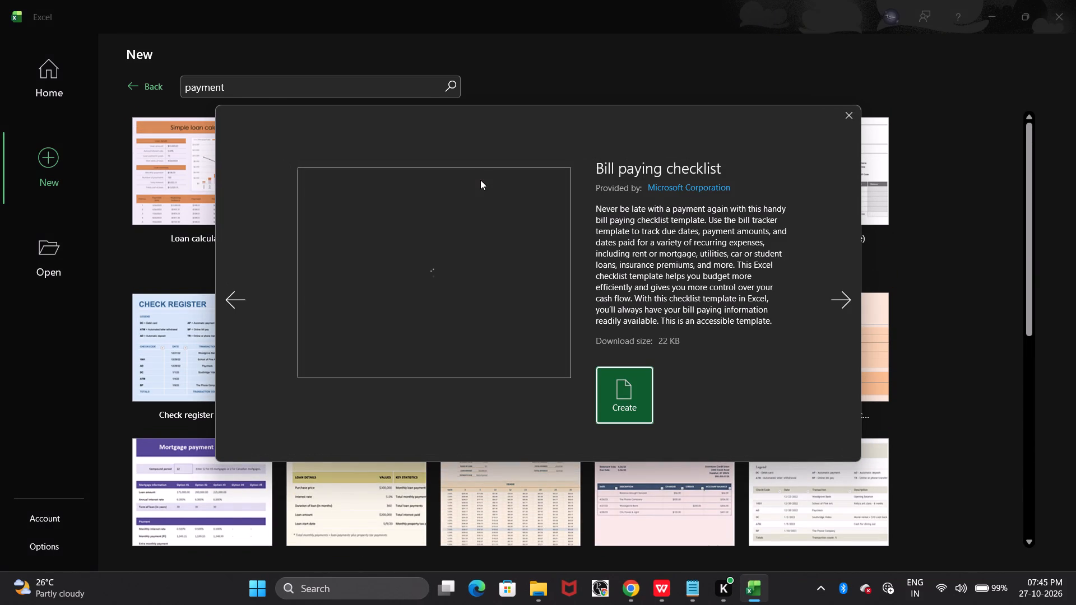
left_click(843, 116)
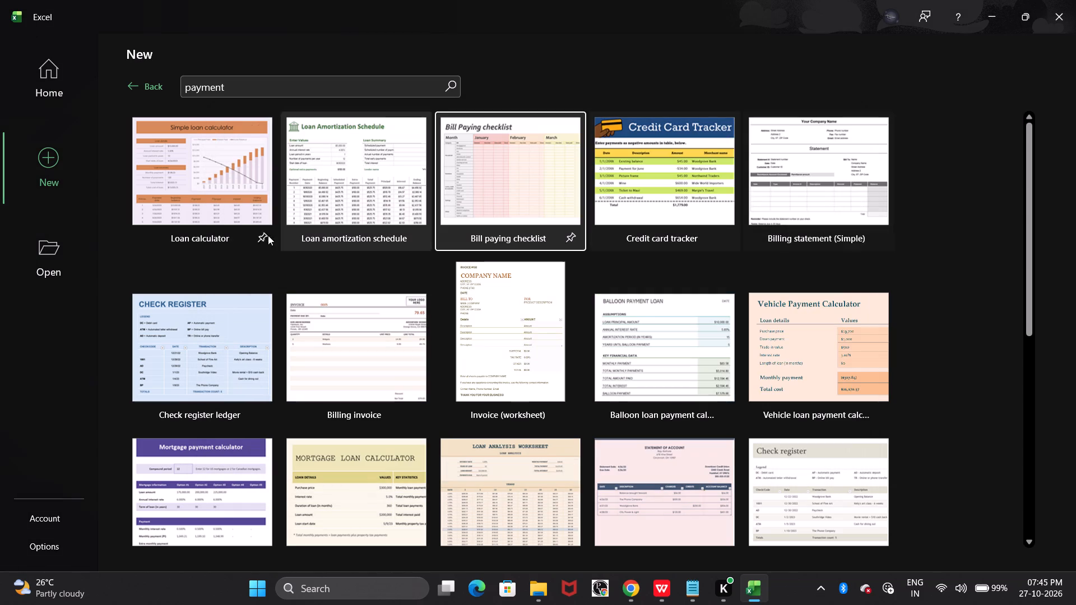
Go back to the main template gallery and create a blank workbook.
left_click(50, 167)
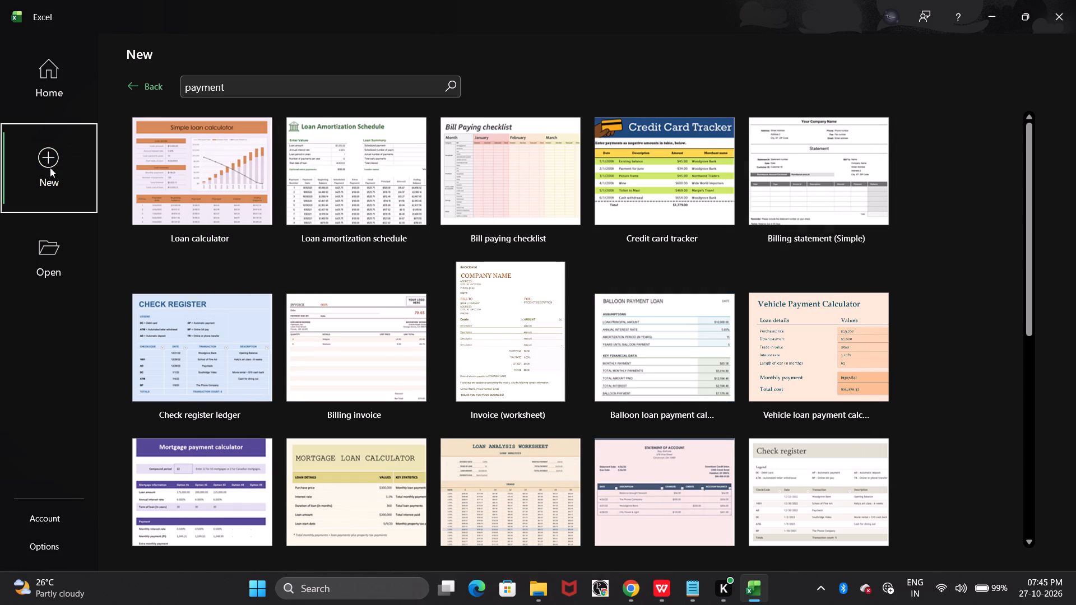
left_click(50, 167)
left_click(136, 81)
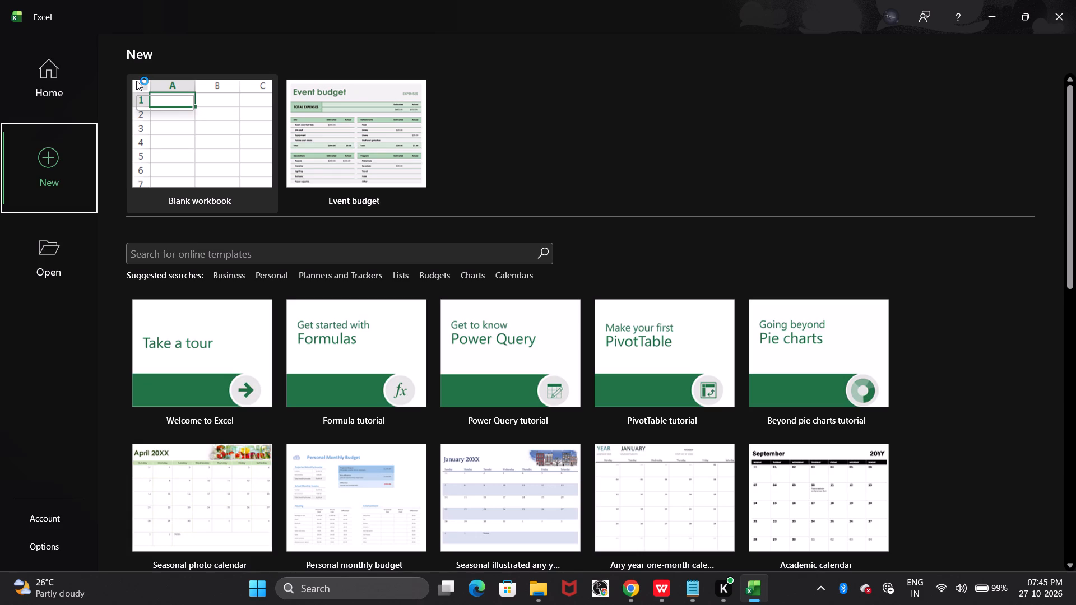
left_click(168, 142)
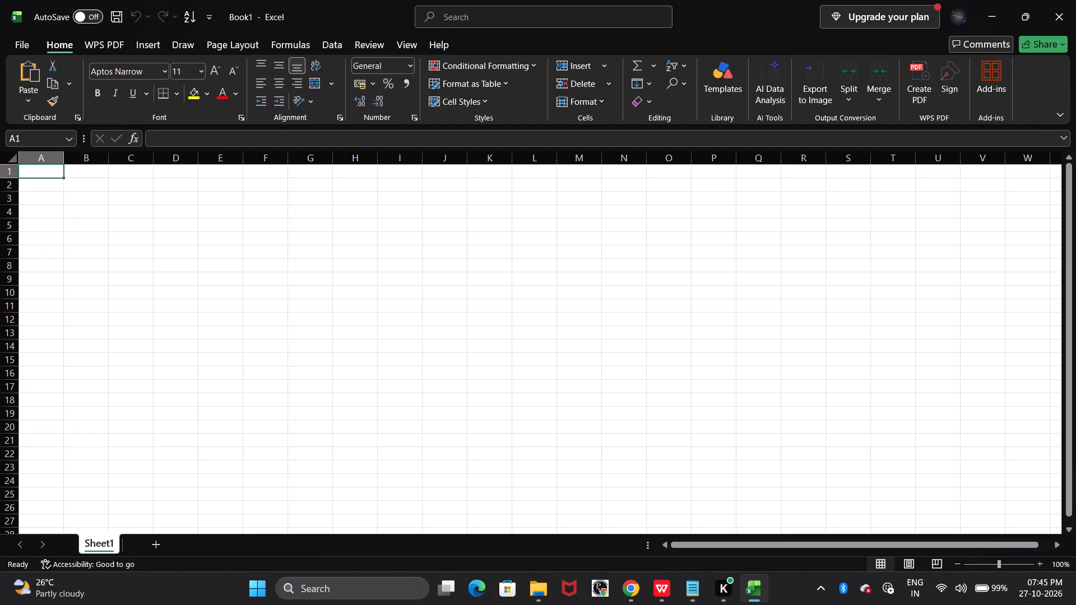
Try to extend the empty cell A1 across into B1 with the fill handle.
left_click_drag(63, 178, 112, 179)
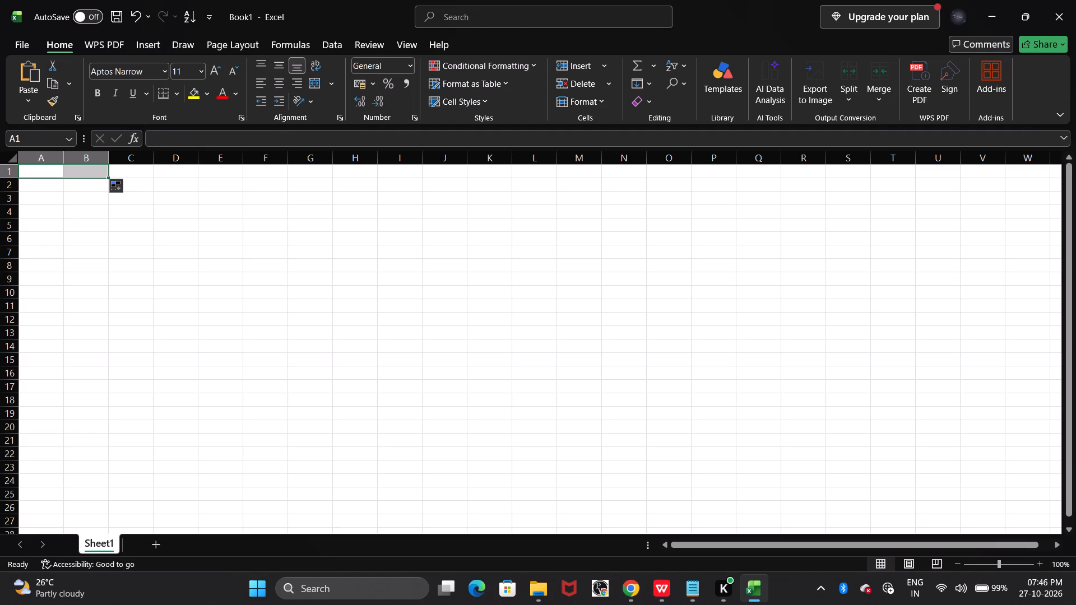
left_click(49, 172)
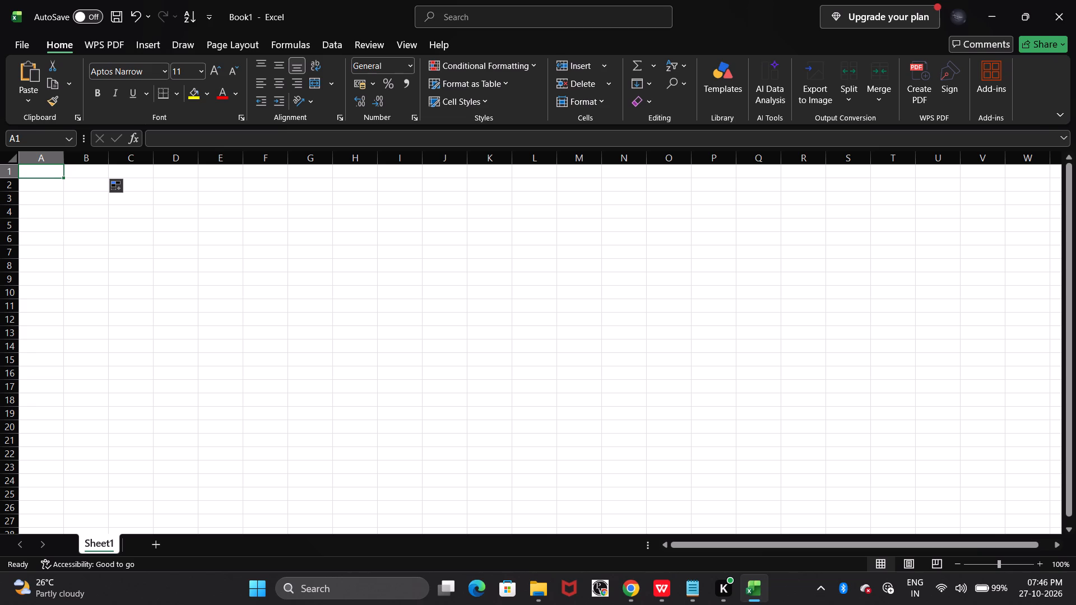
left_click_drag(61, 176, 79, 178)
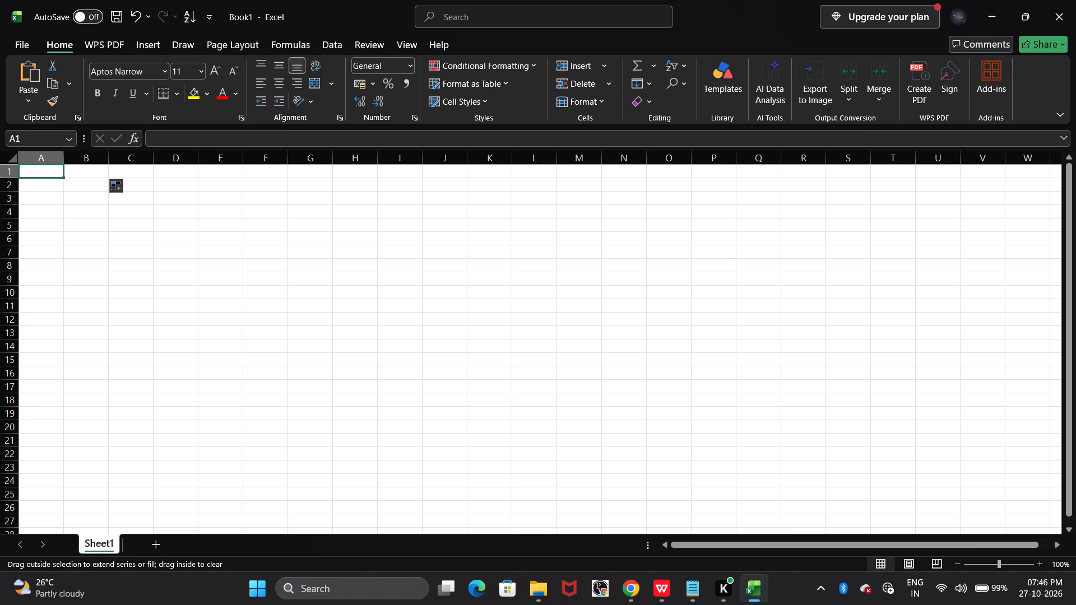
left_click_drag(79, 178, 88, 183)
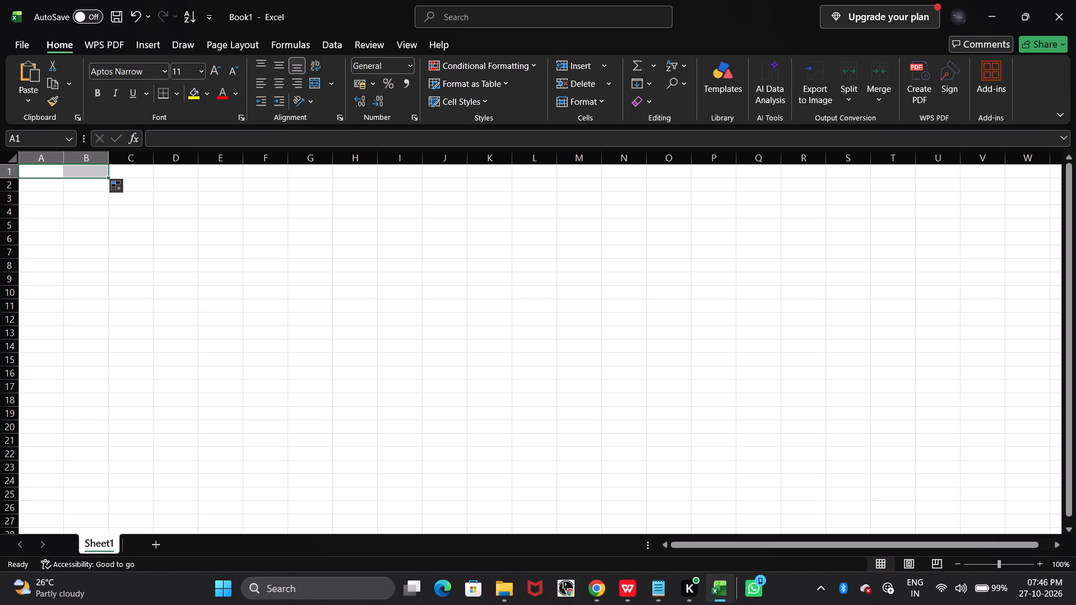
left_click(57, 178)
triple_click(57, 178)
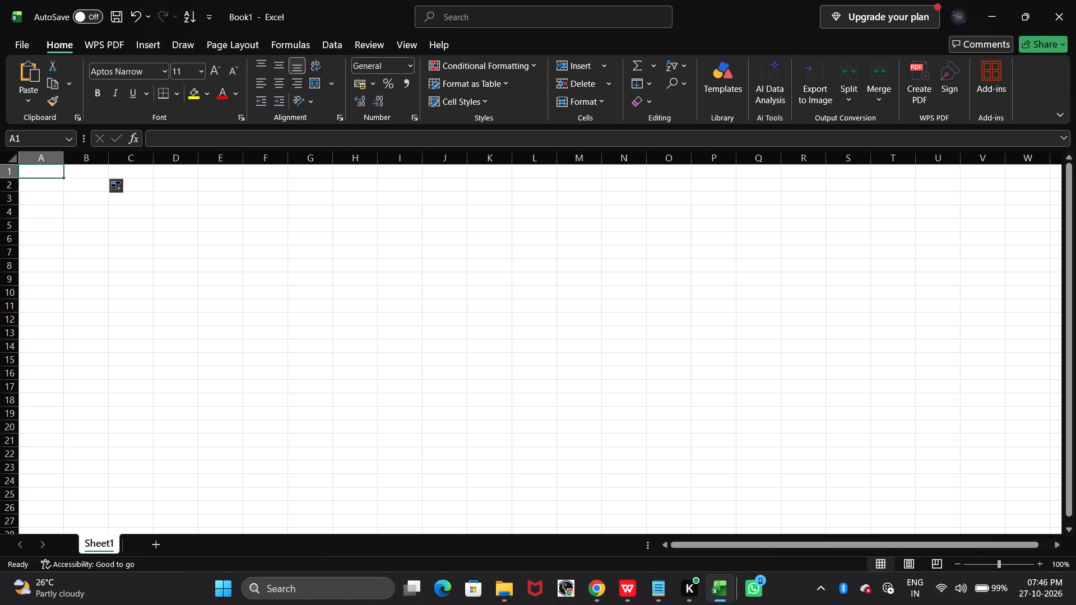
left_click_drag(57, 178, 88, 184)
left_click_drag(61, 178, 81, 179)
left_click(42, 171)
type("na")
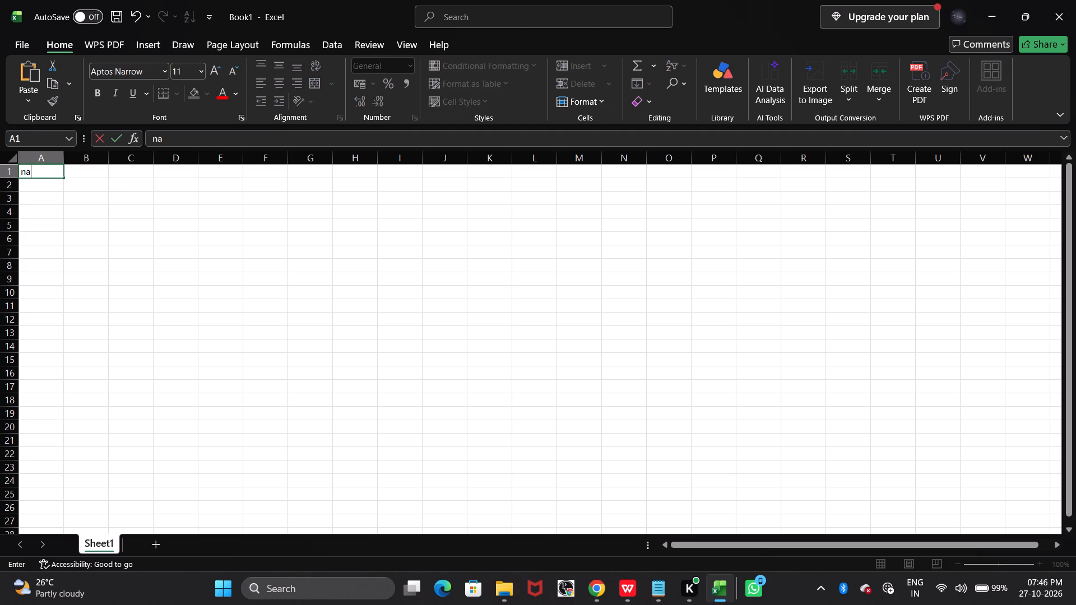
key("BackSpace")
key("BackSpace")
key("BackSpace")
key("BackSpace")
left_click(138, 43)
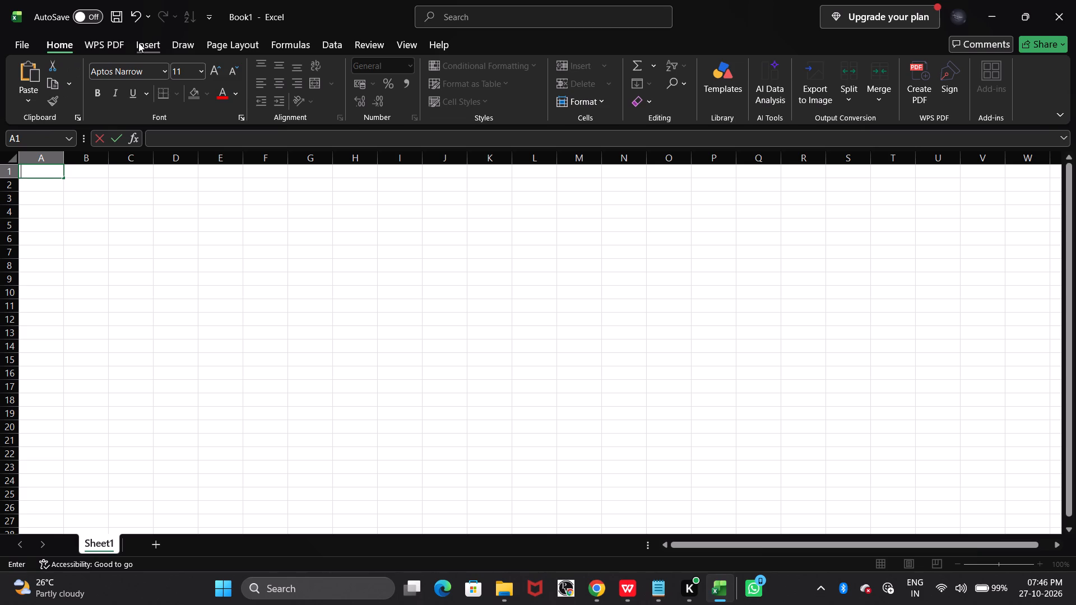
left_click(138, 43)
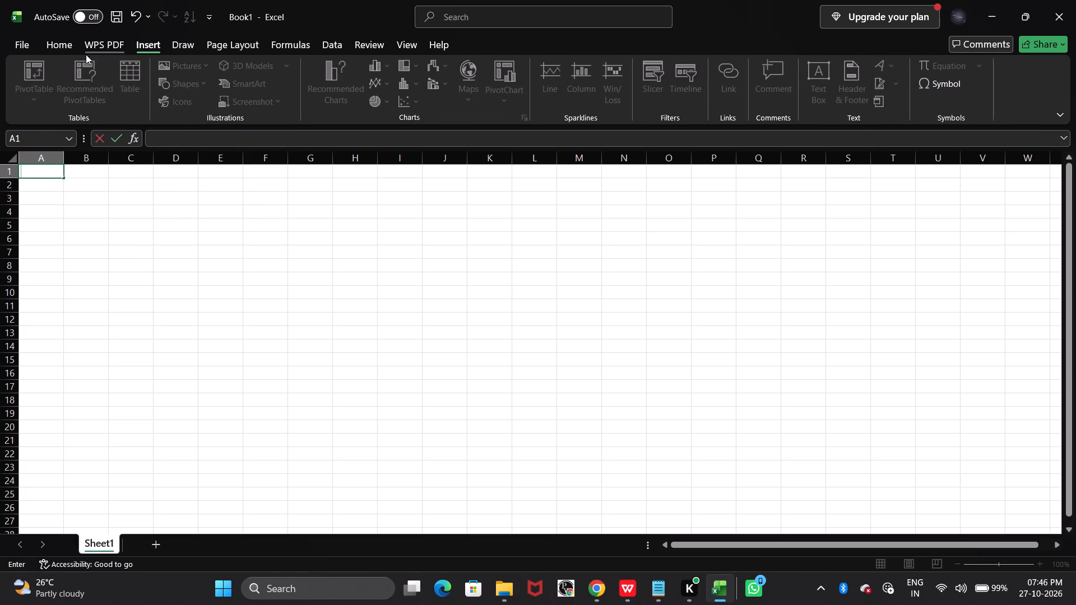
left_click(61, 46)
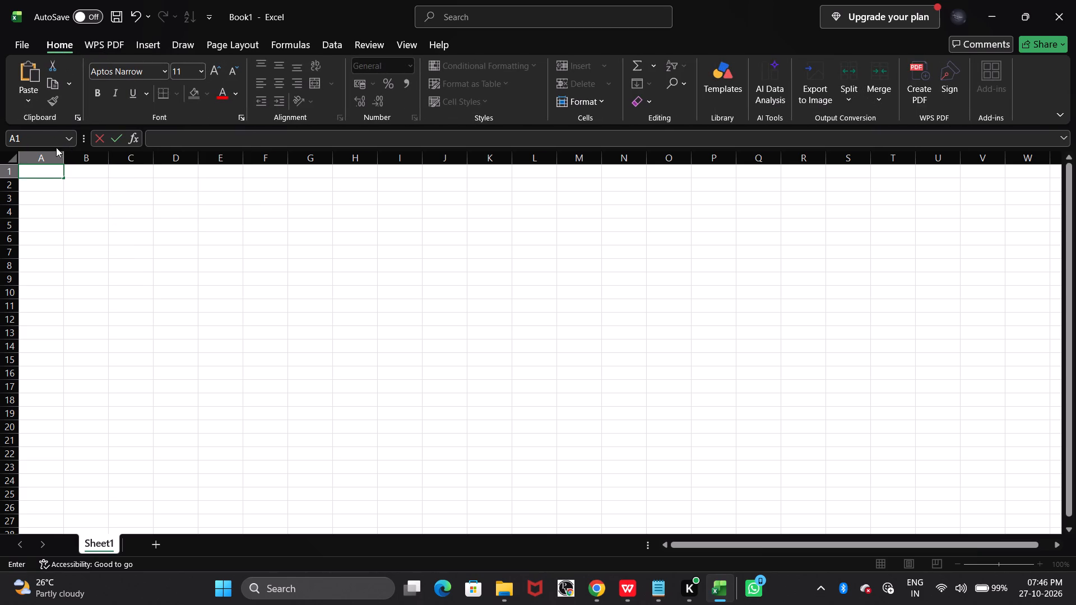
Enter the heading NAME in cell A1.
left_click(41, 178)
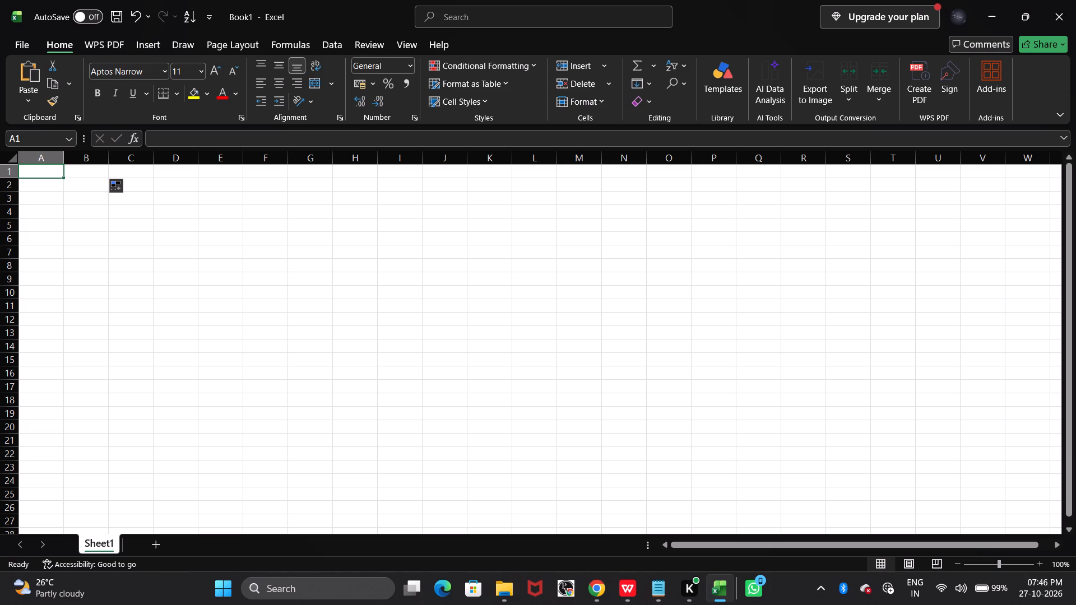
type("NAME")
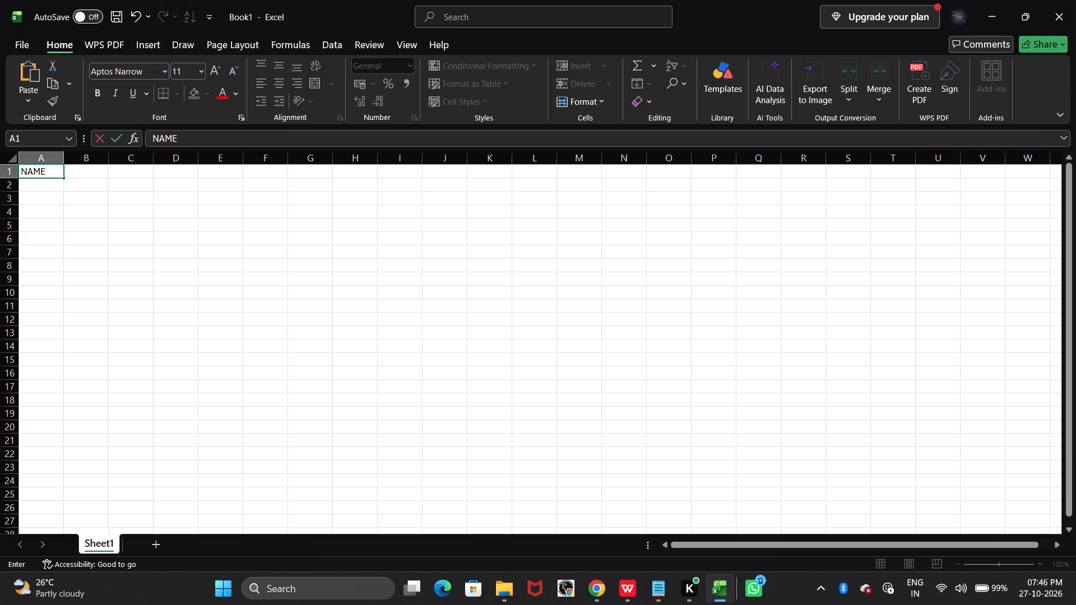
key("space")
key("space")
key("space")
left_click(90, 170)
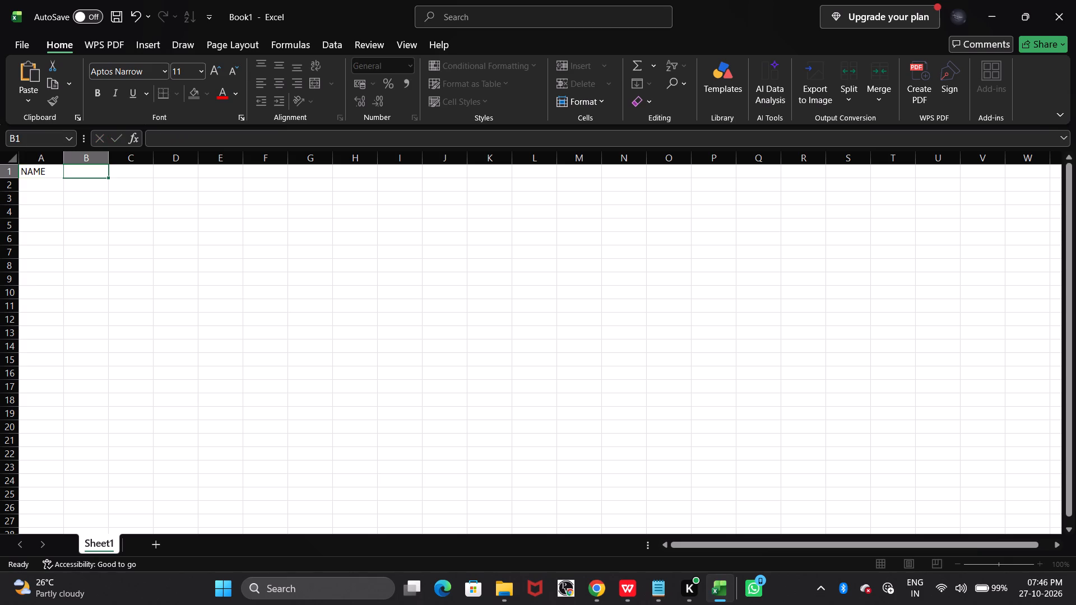
Replace the heading in cell A1 with NAMES OF EMPLOYES.
left_click(55, 172)
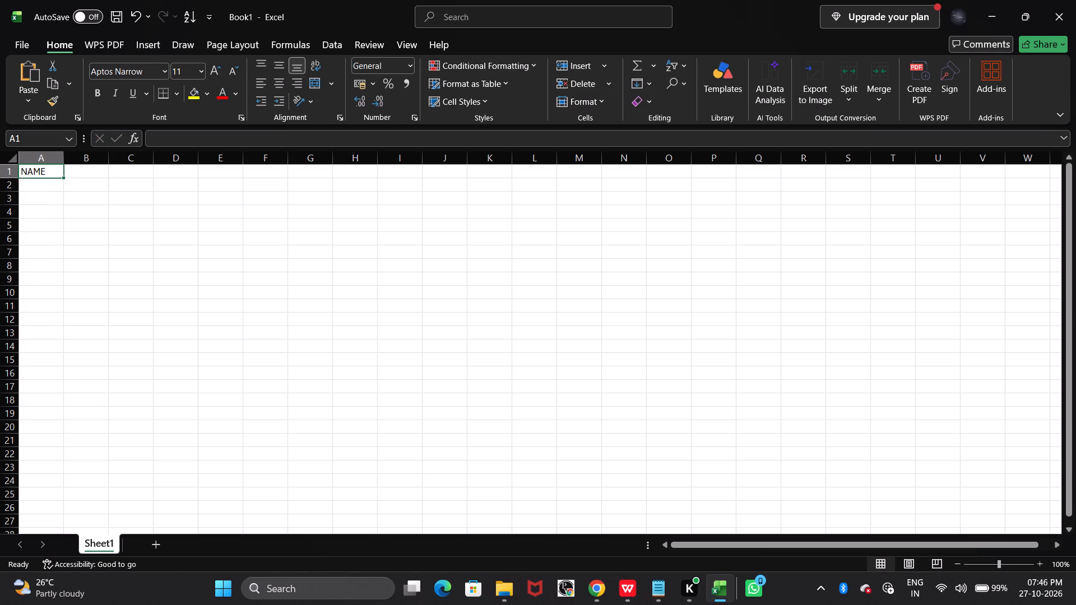
key("space")
type("NAMES")
key("space")
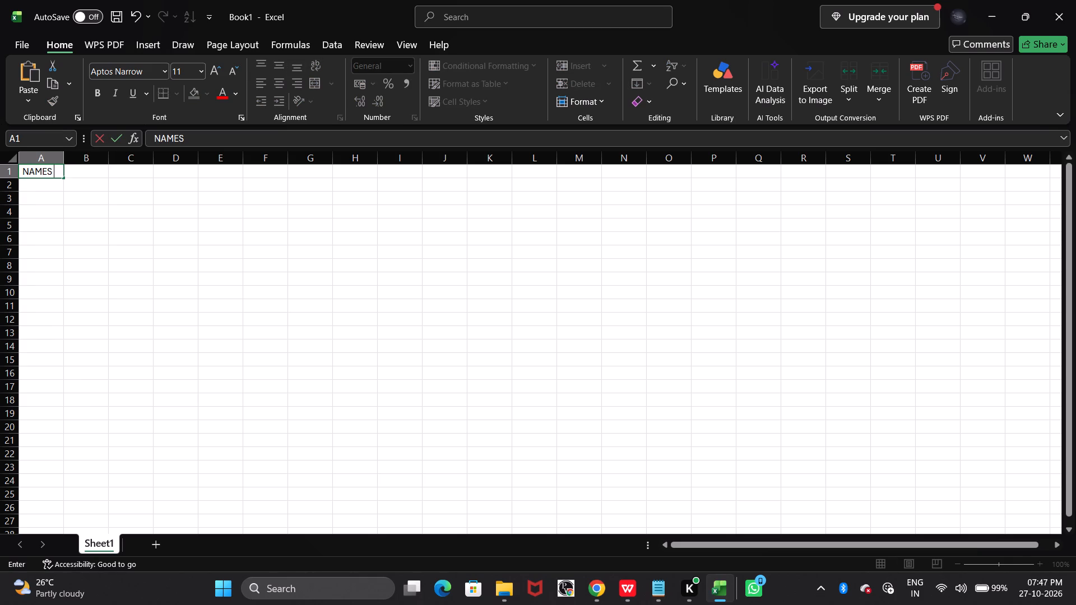
key("o")
type("F")
key("space")
type("EM")
type("PL")
type("OYES")
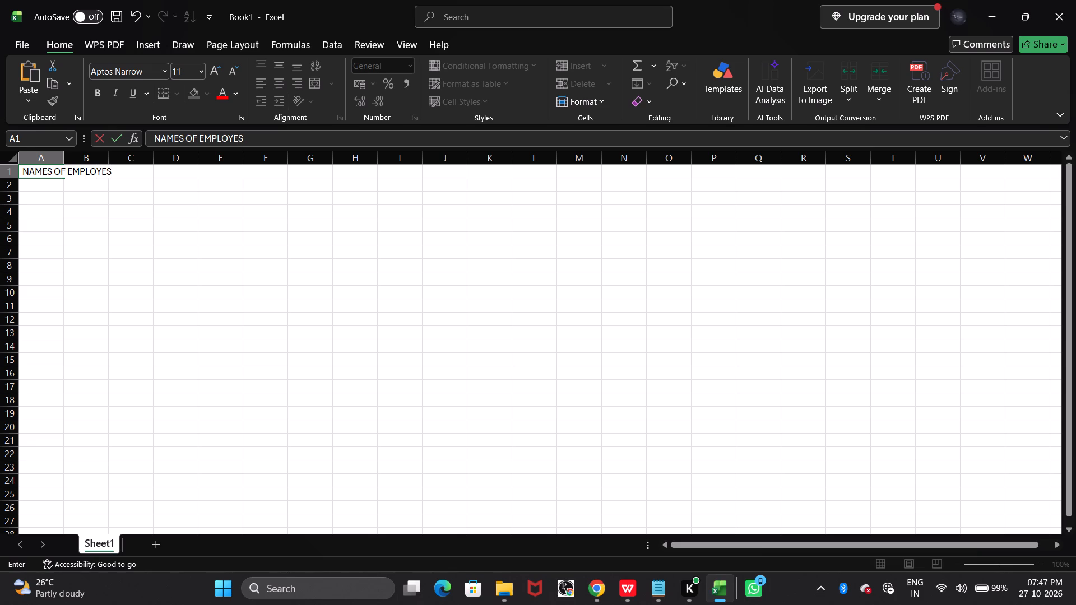
key("Return")
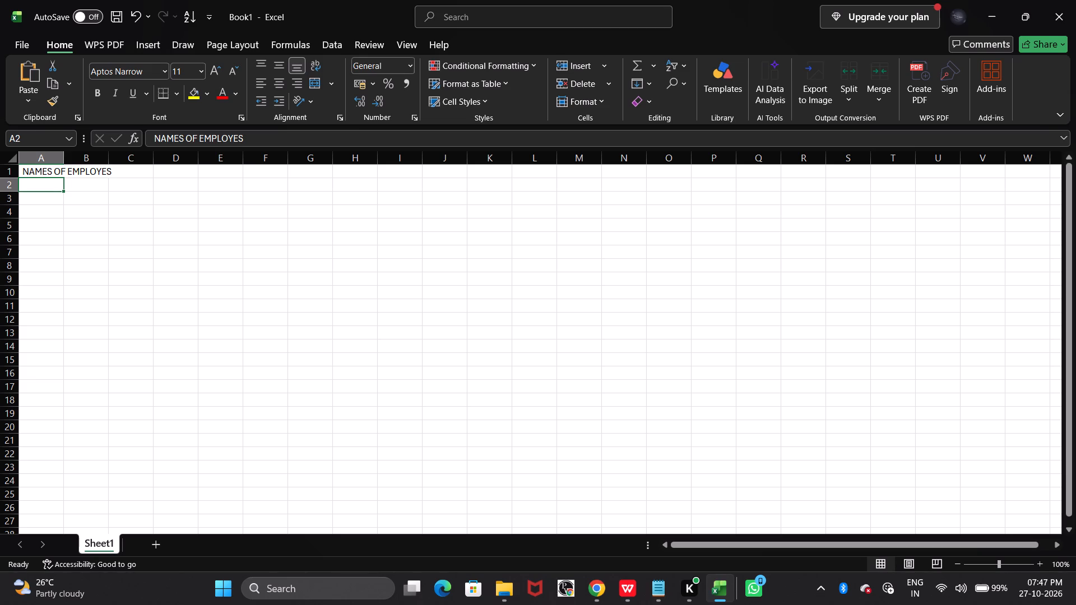
Switch to WhatsApp.
left_click(752, 587)
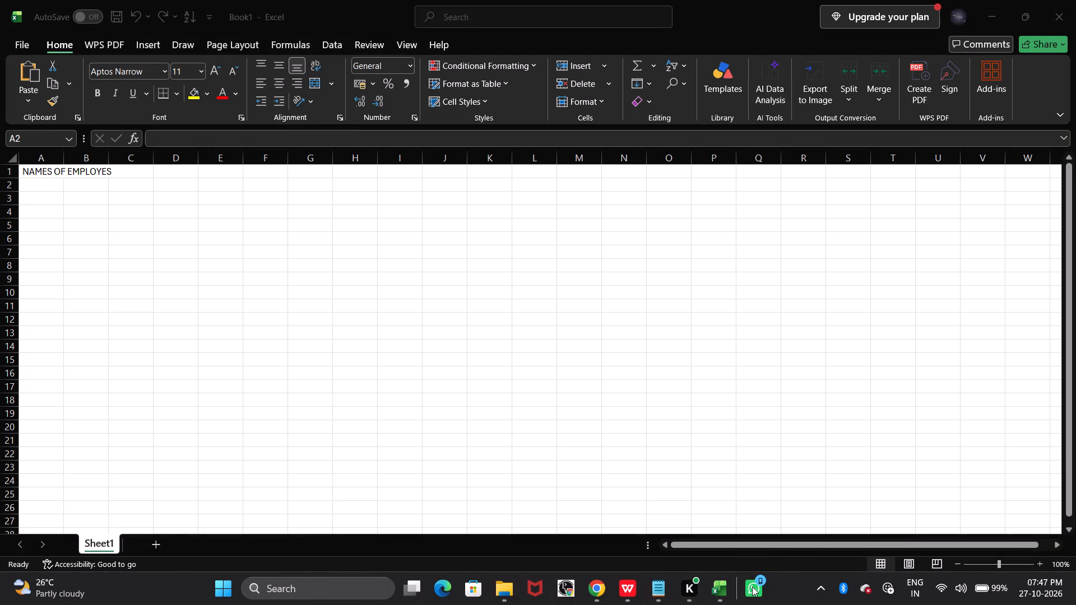
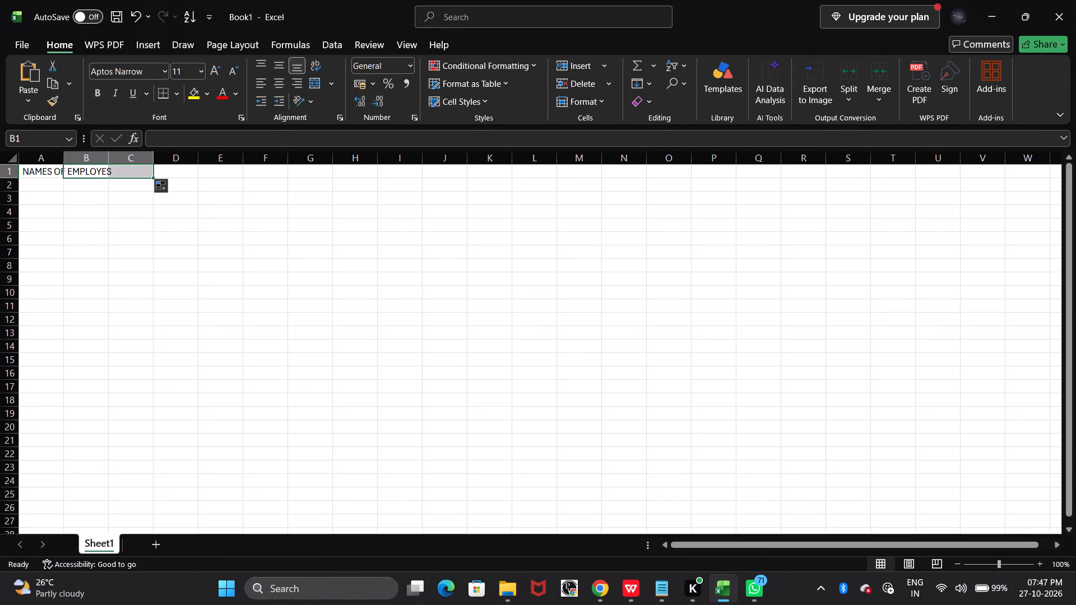
Widen column A to about 21.2 so the NAMES OF EMPLOYES heading fits.
left_click_drag(64, 159, 131, 157)
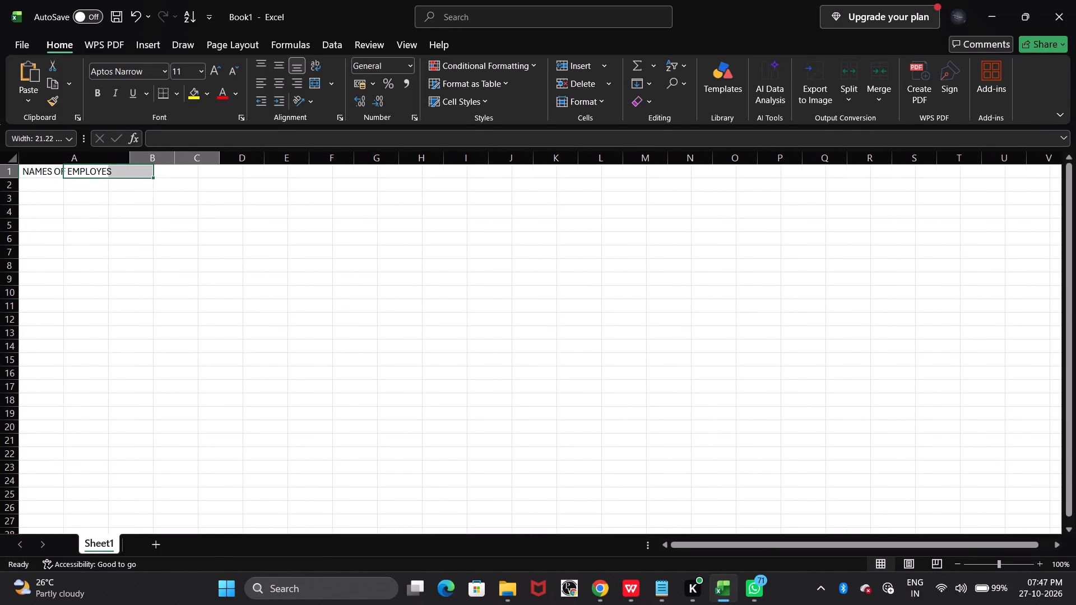
Paste the copied list of employee names into column A starting at cell A3.
left_click(90, 186)
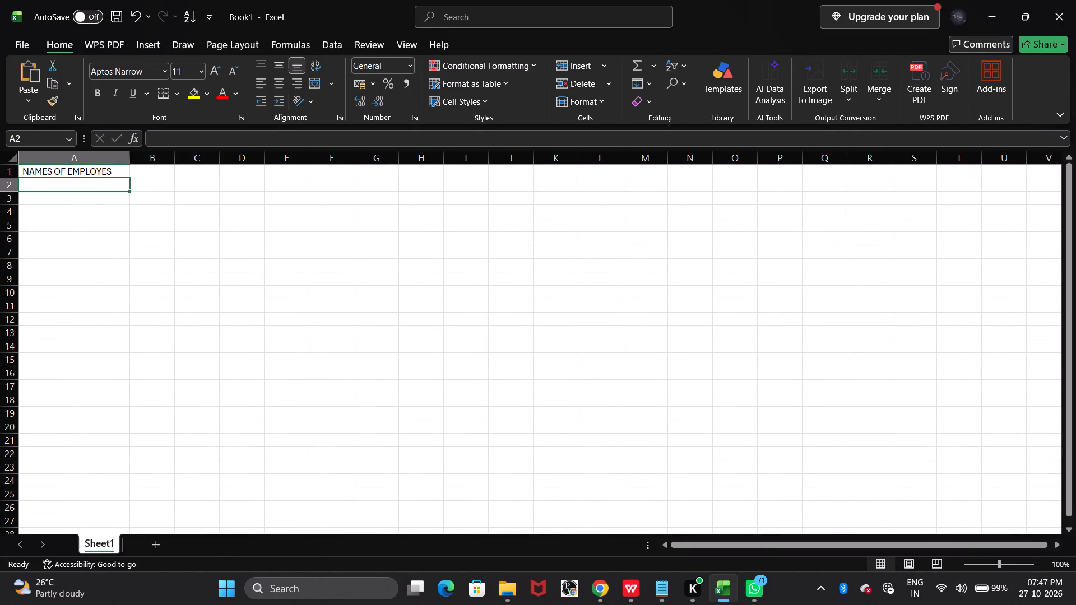
left_click_drag(82, 206, 88, 197)
left_click(88, 197)
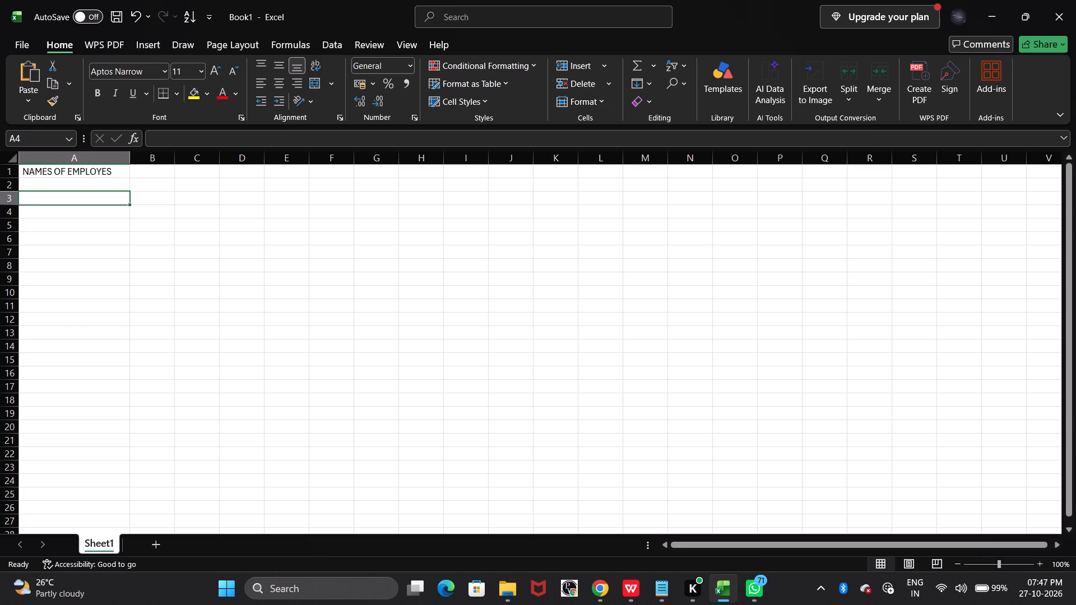
key("ctrl+v")
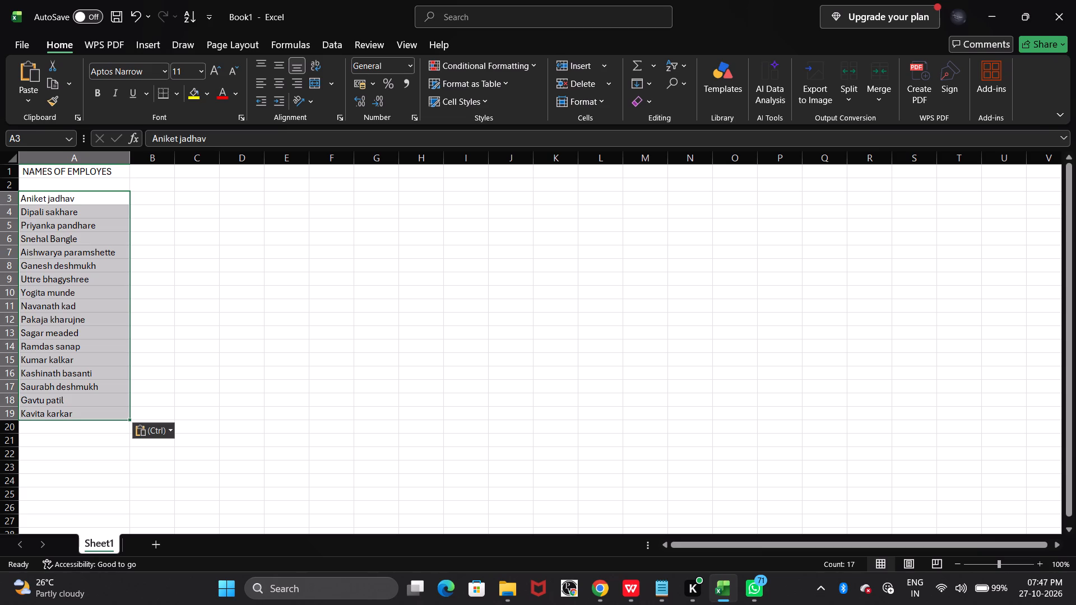
Select cell B1 beside the NAMES OF EMPLOYES heading.
left_click(158, 170)
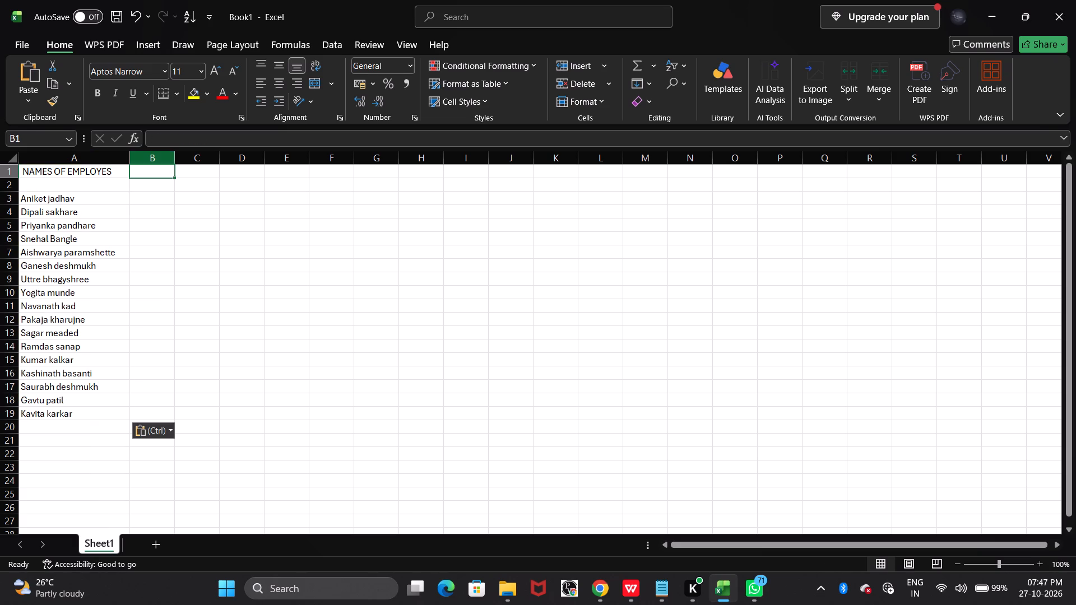
left_click(156, 157)
left_click_drag(156, 157, 156, 175)
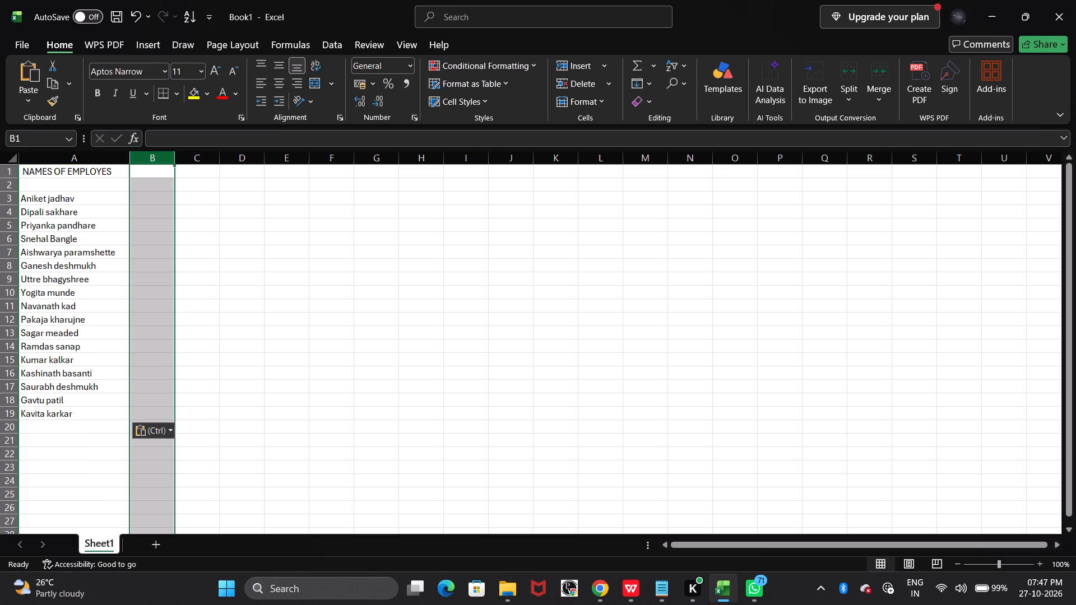
left_click(156, 175)
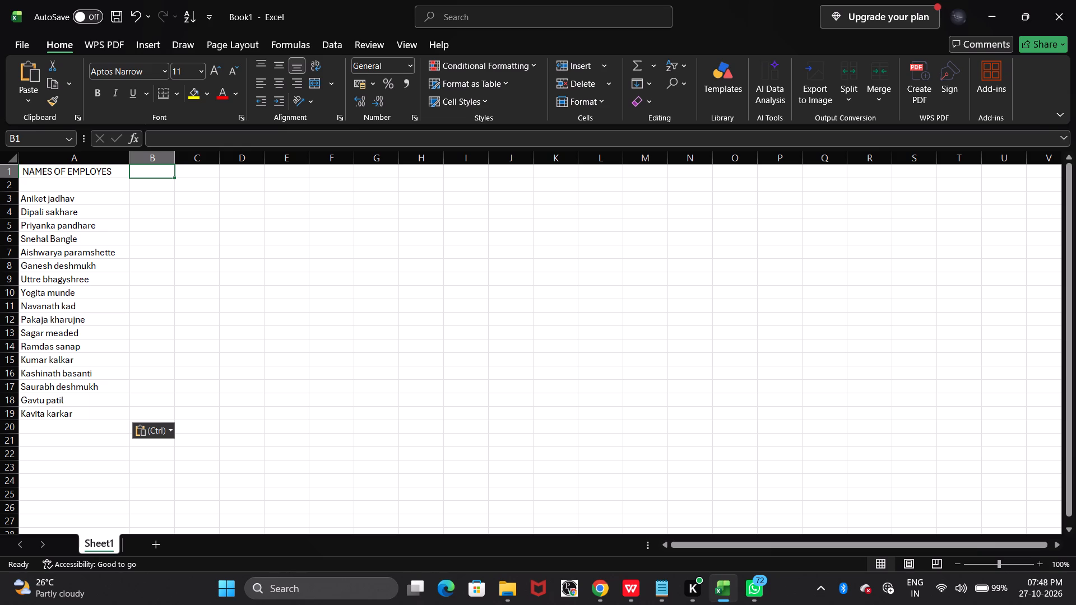
Enter the heading POST in cell B1, next to the NAMES OF EMPLOYES heading.
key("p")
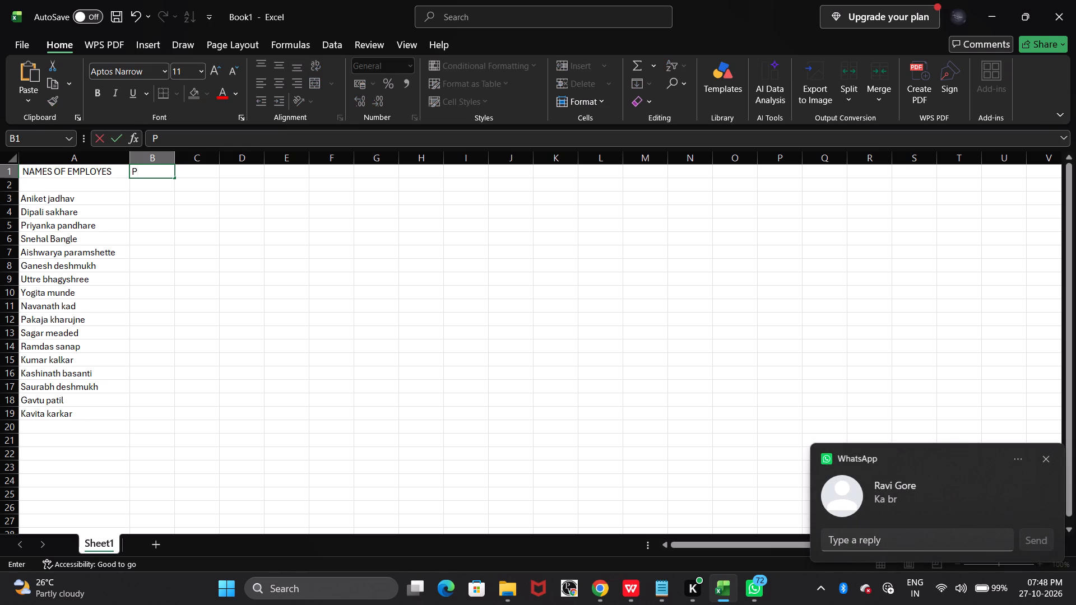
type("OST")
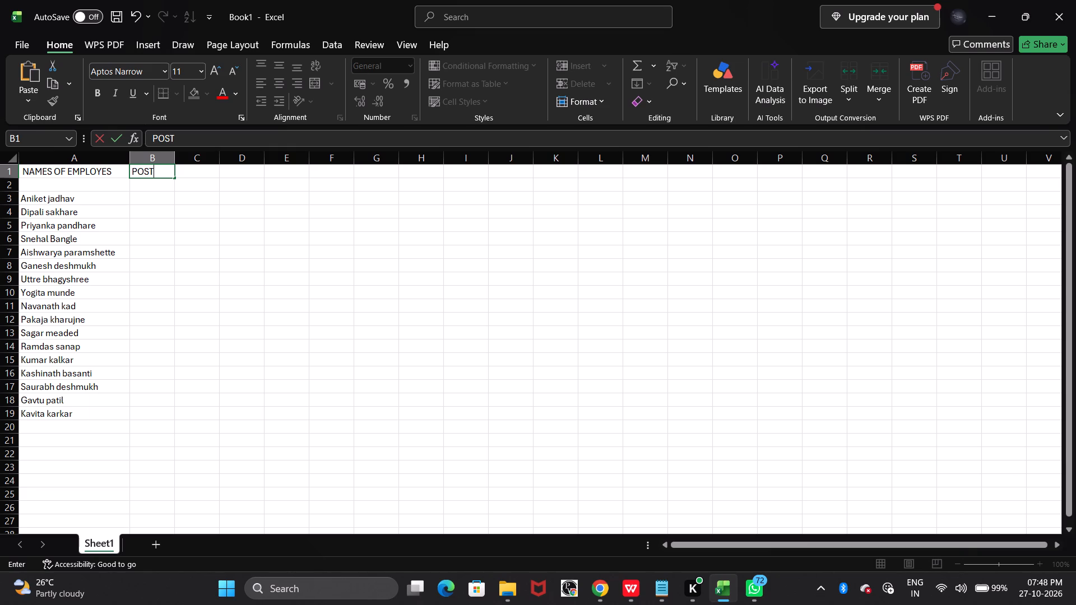
Move the POST heading from cell B1 to cell C1.
left_click_drag(176, 169, 186, 169)
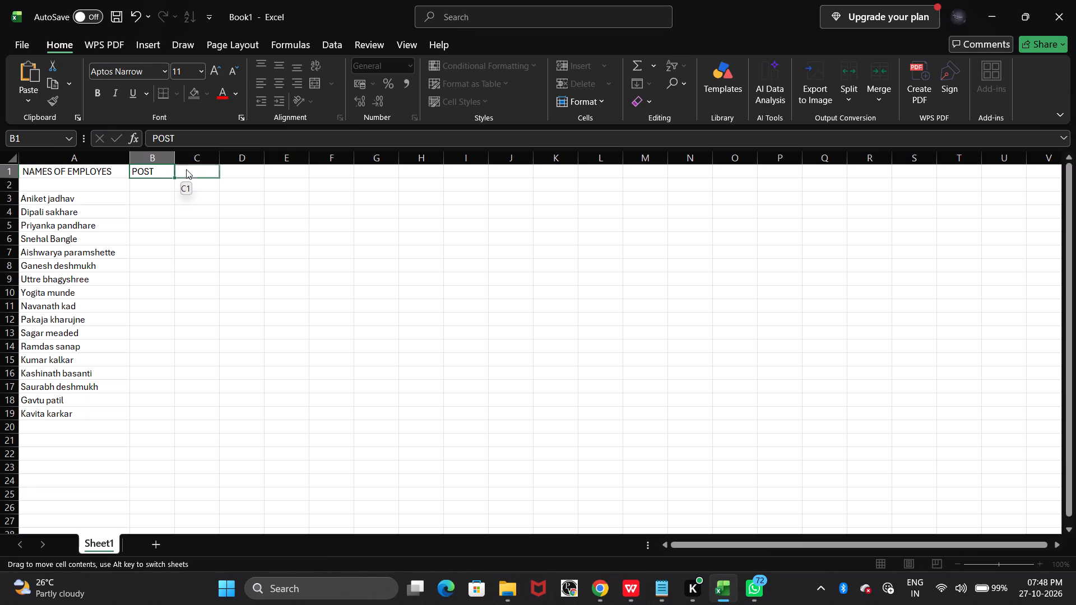
left_click_drag(186, 169, 208, 173)
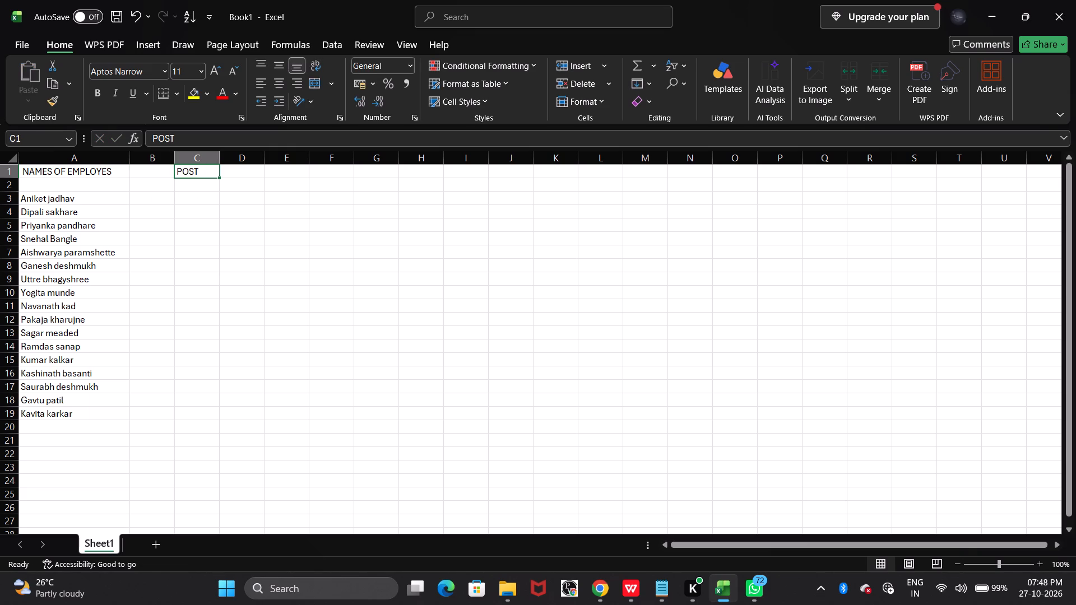
Widen column C, which holds the POST heading, to about 14.4.
left_click_drag(217, 159, 249, 163)
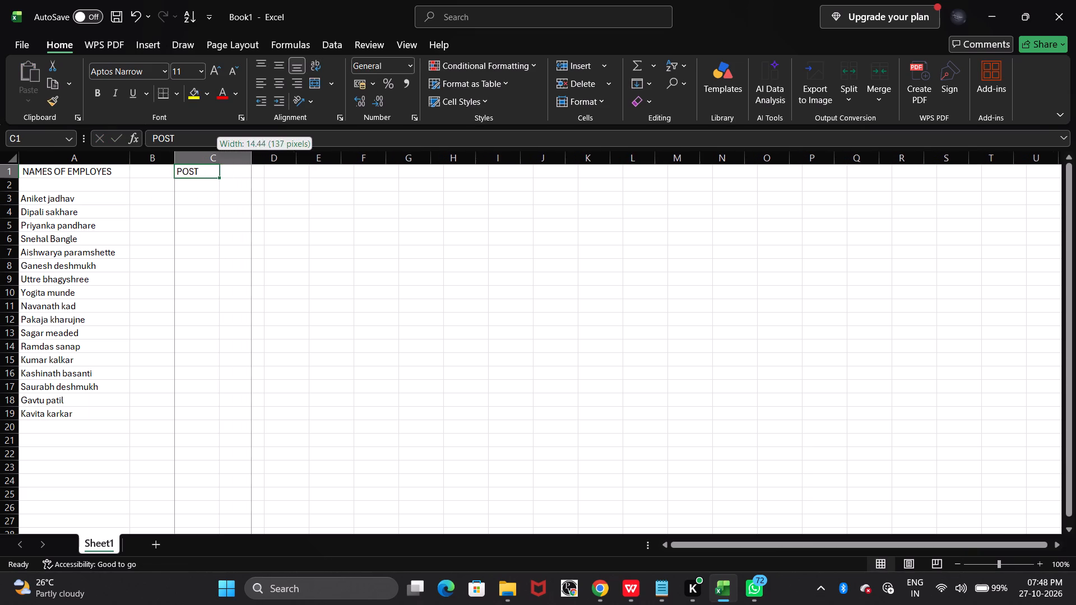
left_click_drag(249, 163, 249, 163)
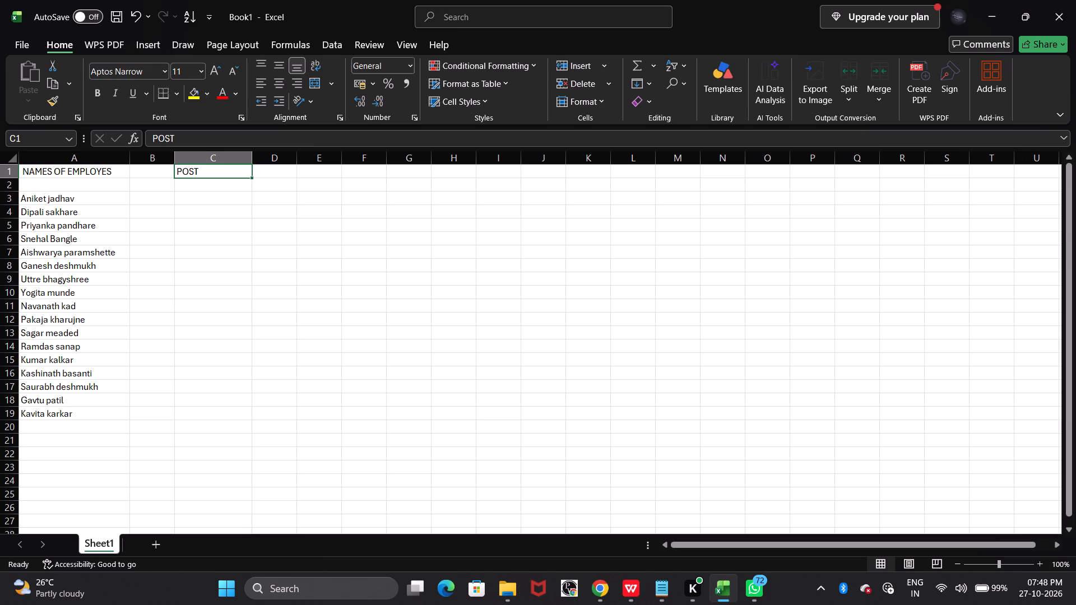
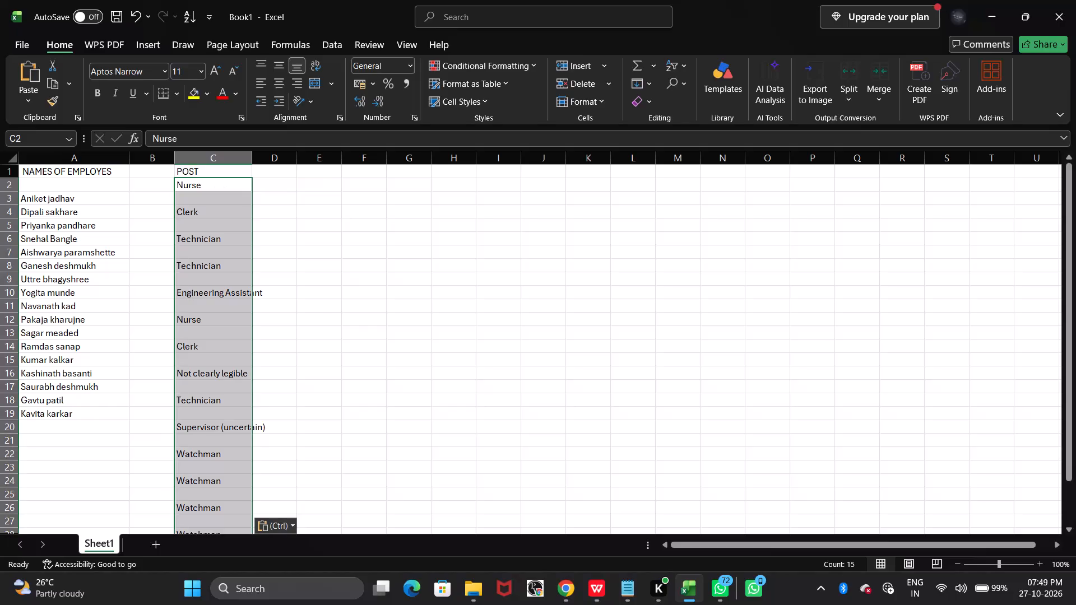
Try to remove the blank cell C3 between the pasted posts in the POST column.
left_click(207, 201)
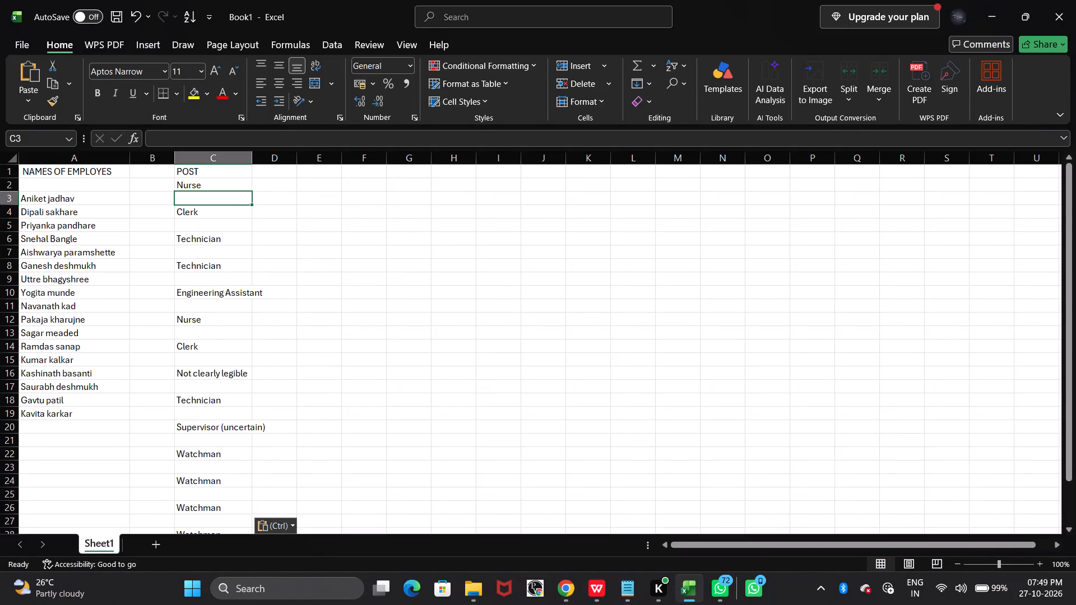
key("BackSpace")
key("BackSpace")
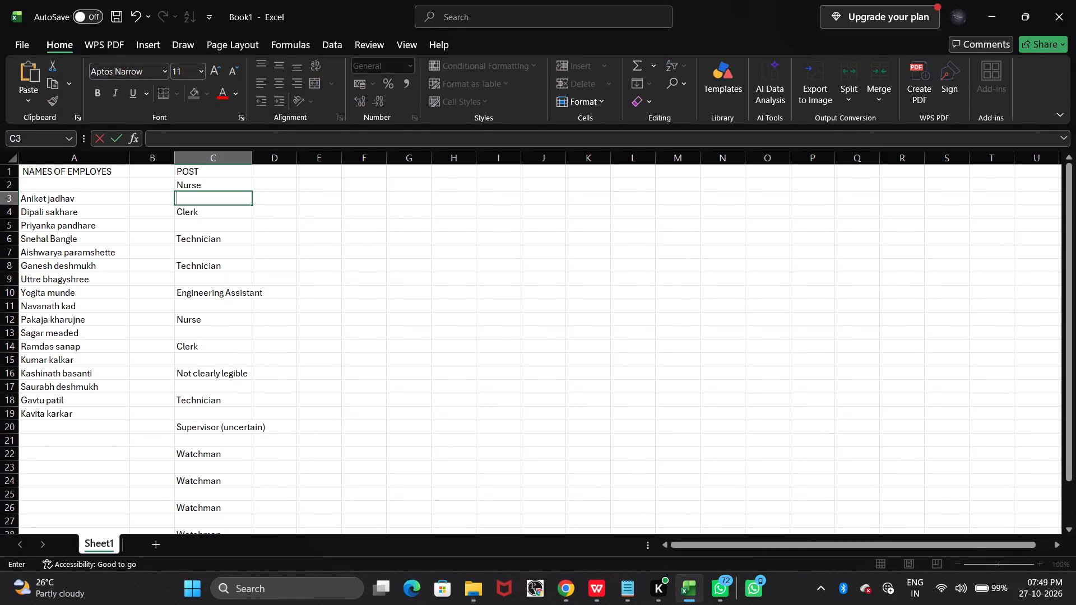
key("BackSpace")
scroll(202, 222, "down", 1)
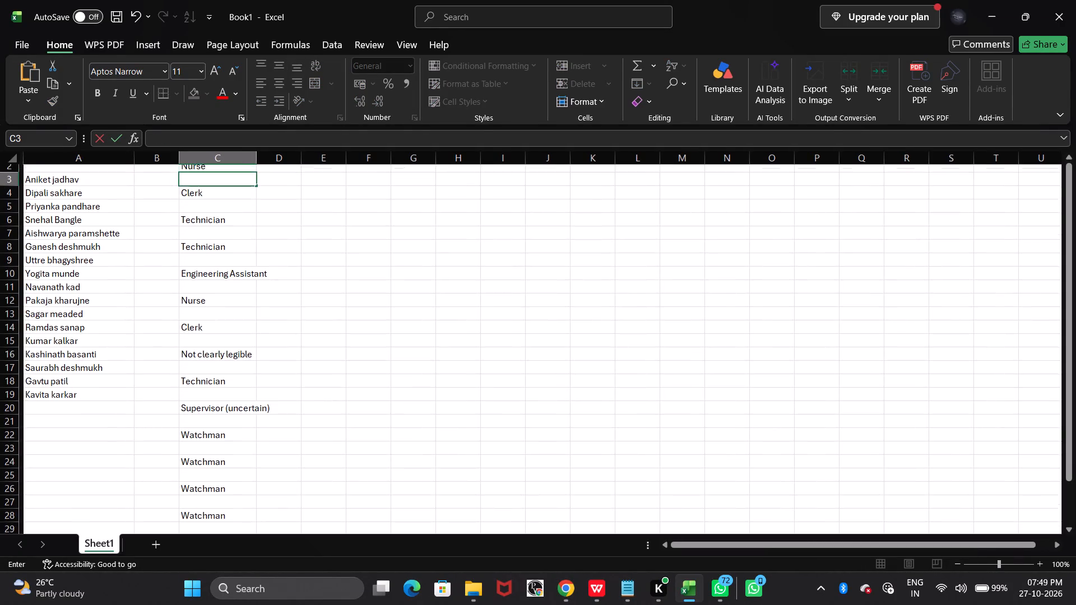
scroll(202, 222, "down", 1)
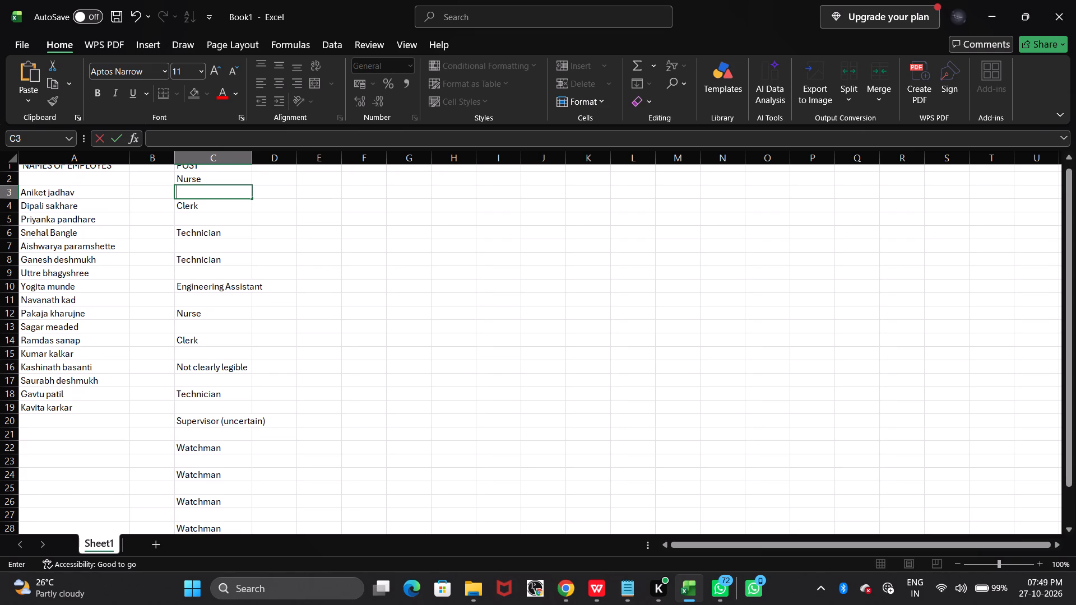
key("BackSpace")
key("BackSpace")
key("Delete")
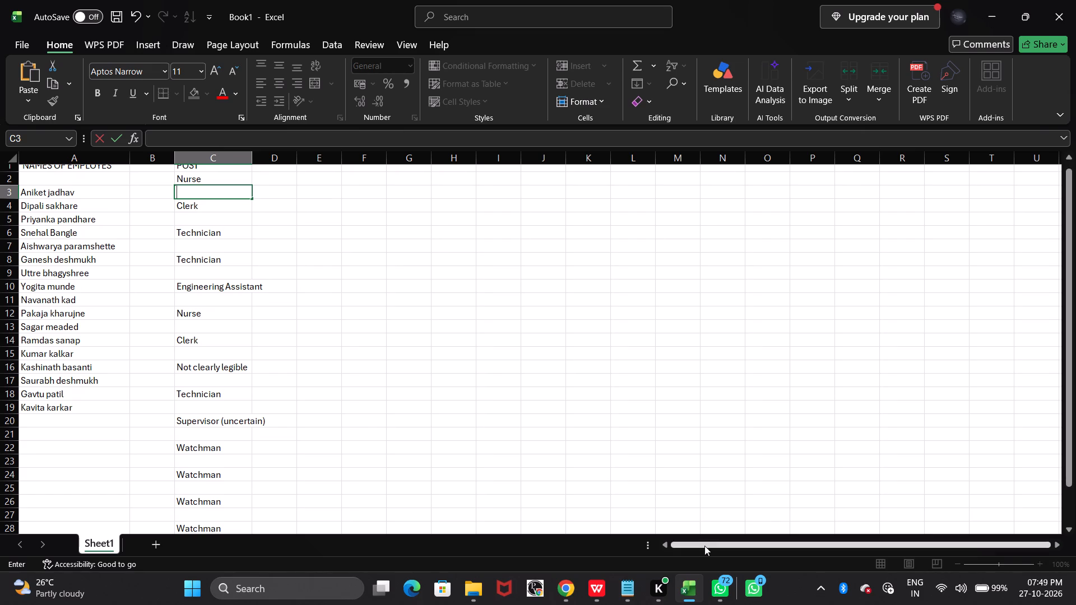
Switch to Notepad and paste the copied list of posts into a new blank tab.
left_click(624, 584)
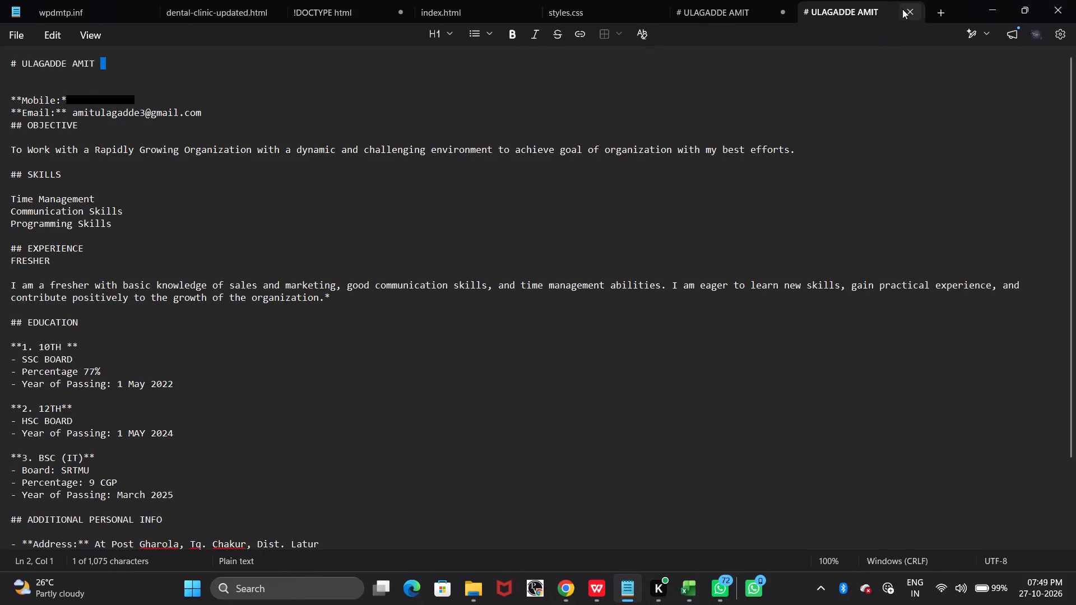
left_click(938, 16)
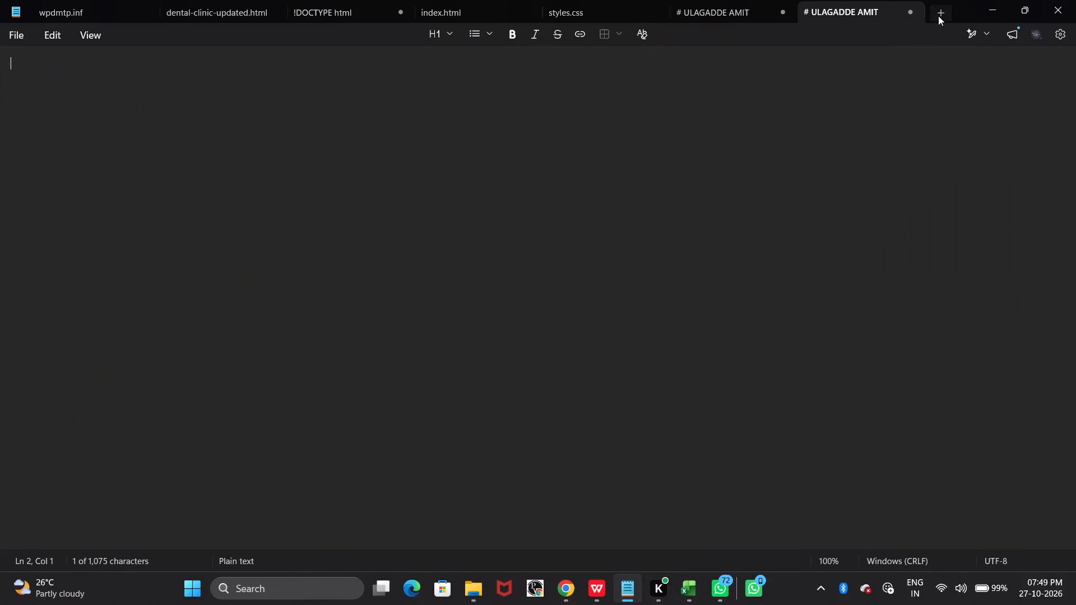
left_click(486, 204)
key("ctrl+v")
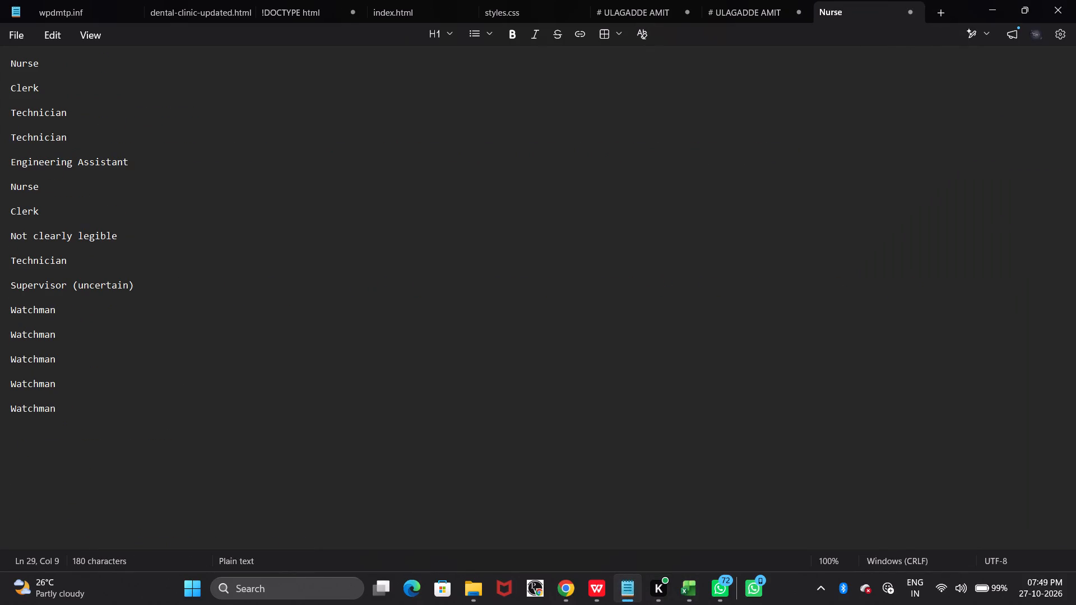
Remove the blank lines between the entries from the first Nurse down to the second Nurse.
left_click(19, 73)
key("BackSpace")
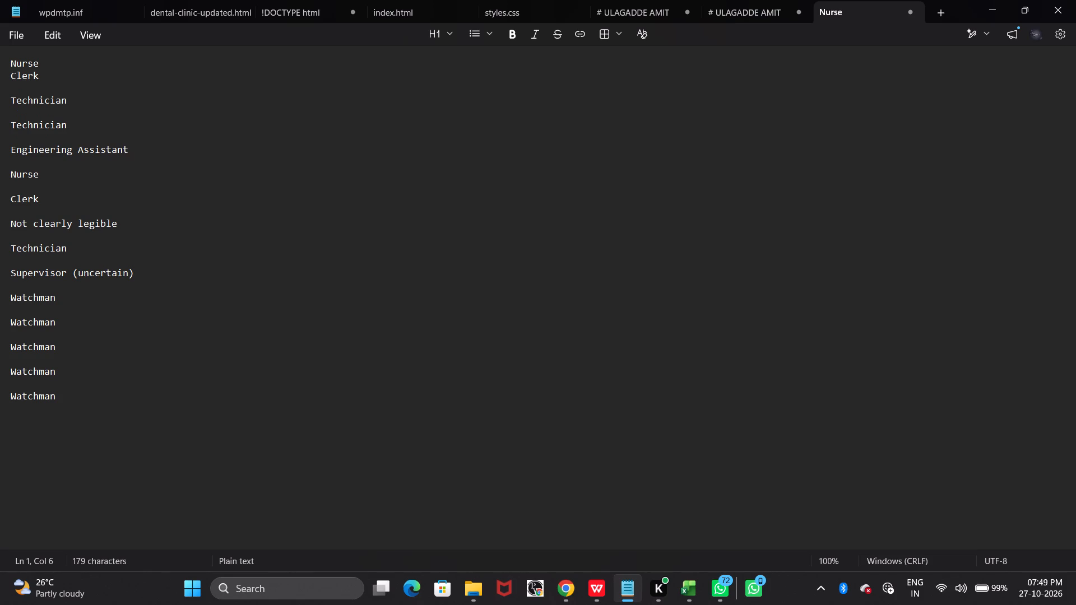
left_click(17, 91)
key("BackSpace")
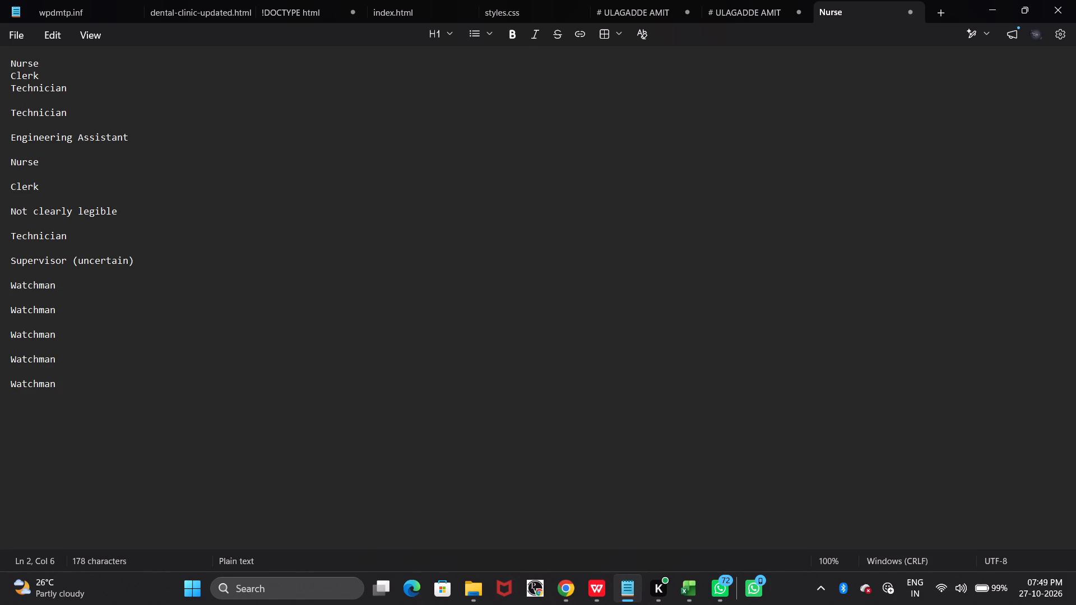
left_click(16, 106)
key("BackSpace")
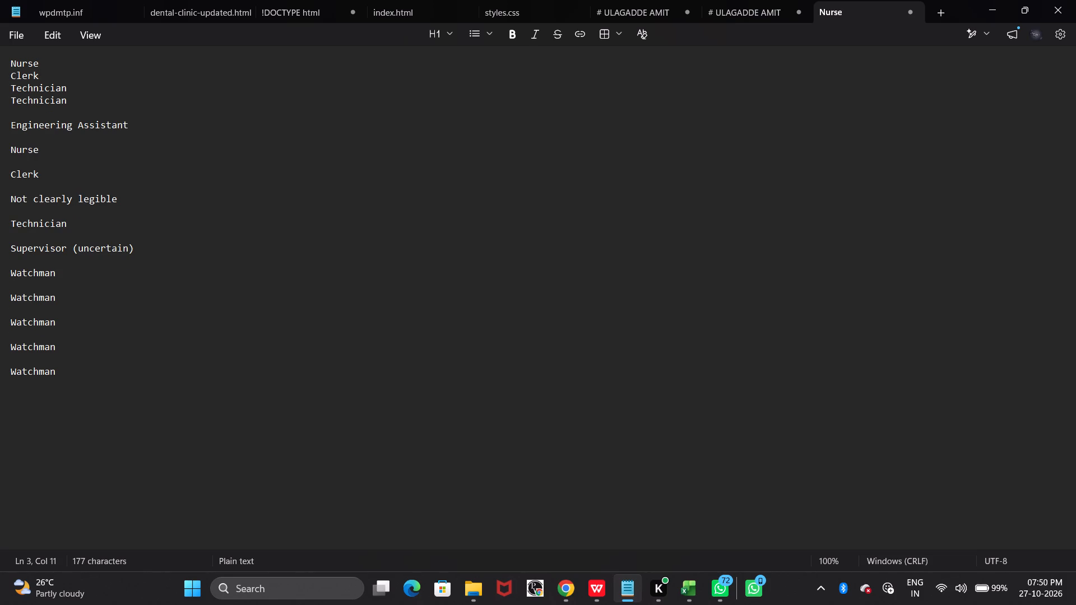
left_click(19, 113)
key("BackSpace")
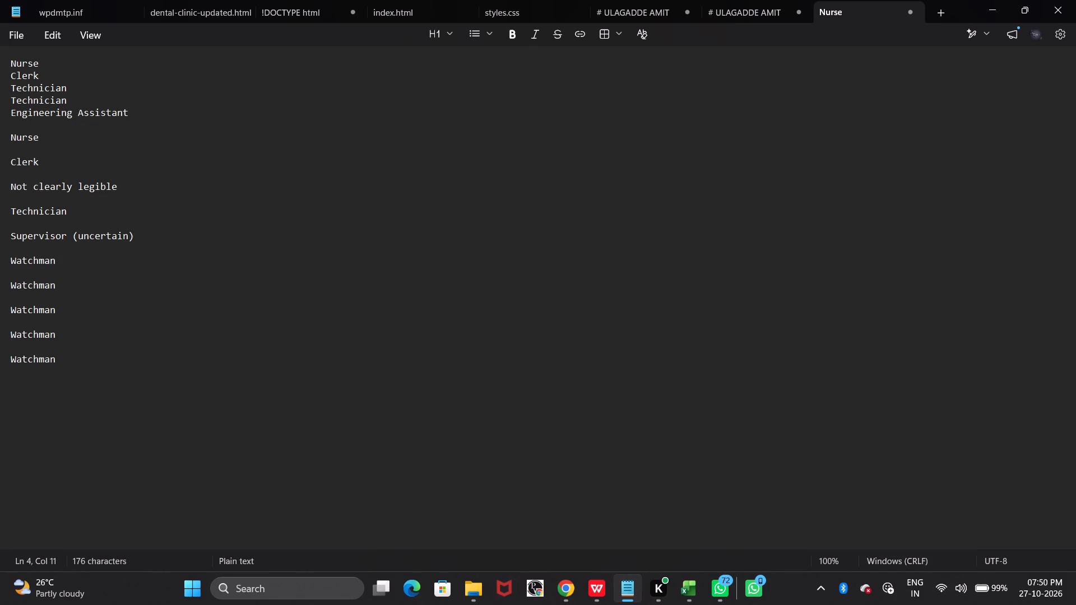
left_click(17, 122)
key("BackSpace")
Remove the blank lines between the entries from the second Nurse down to the first Watchman.
left_click(17, 137)
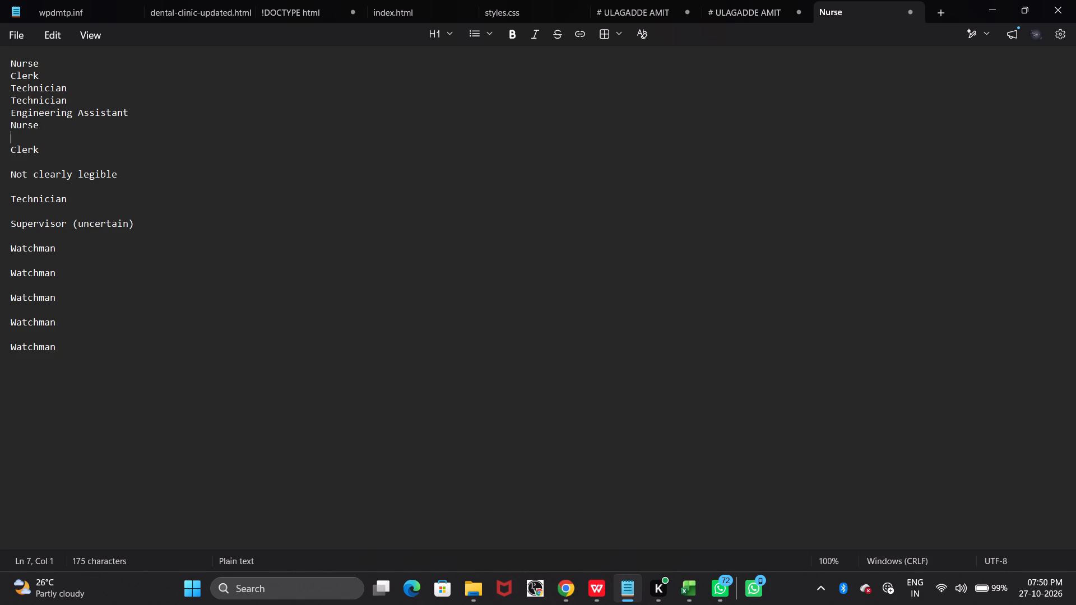
key("BackSpace")
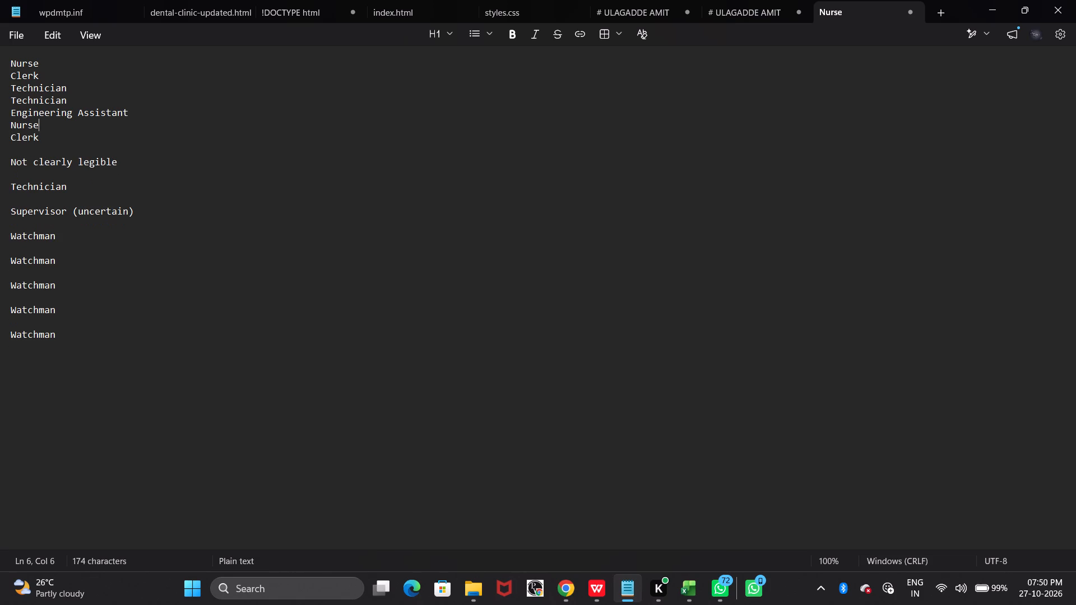
left_click(18, 151)
key("BackSpace")
left_click(16, 166)
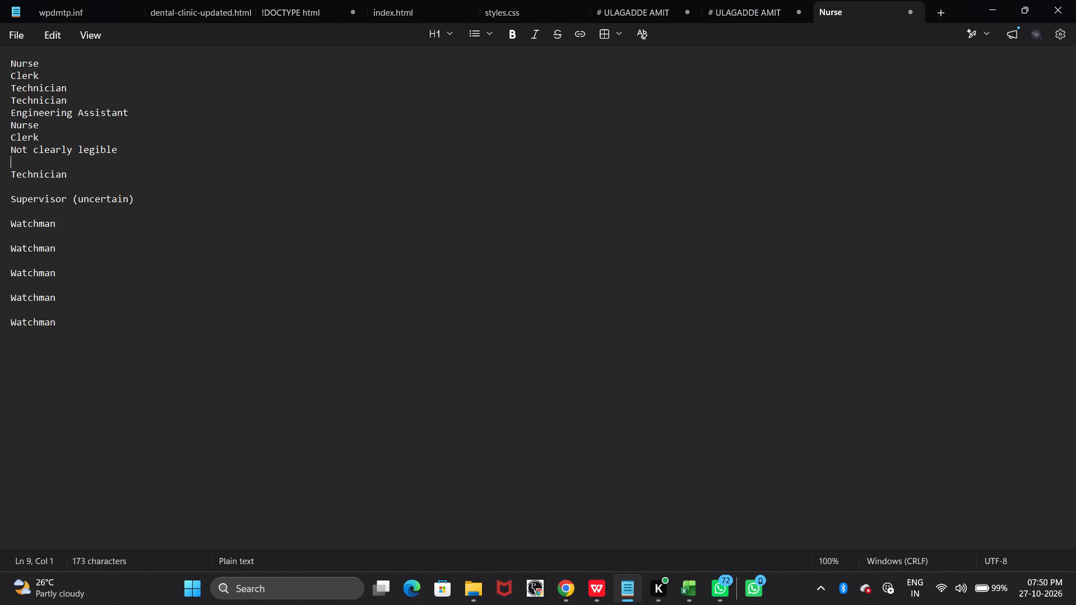
key("BackSpace")
left_click(18, 180)
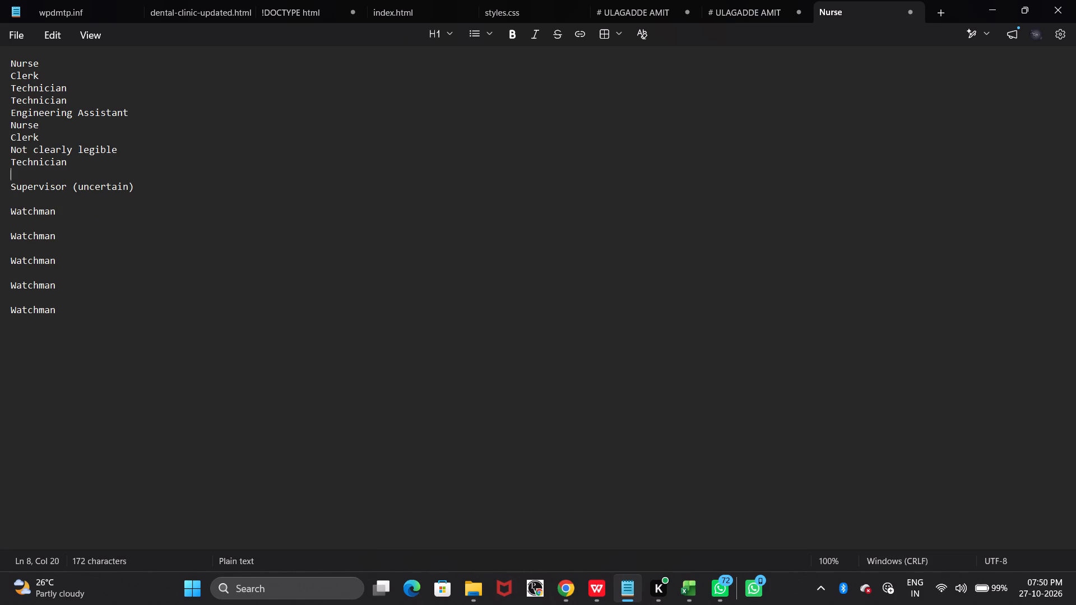
key("BackSpace")
left_click(17, 192)
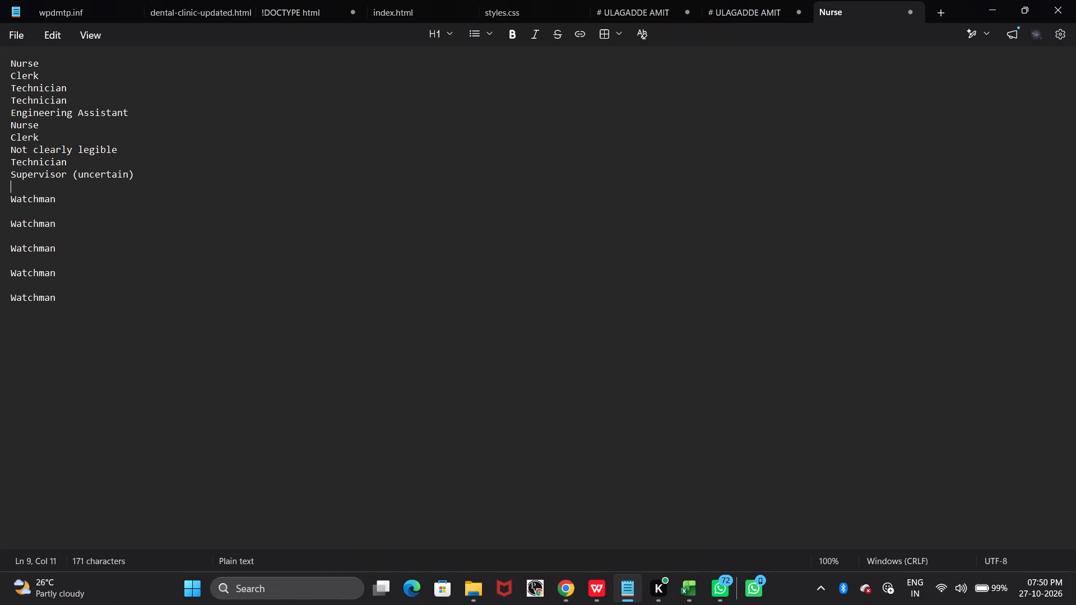
key("BackSpace")
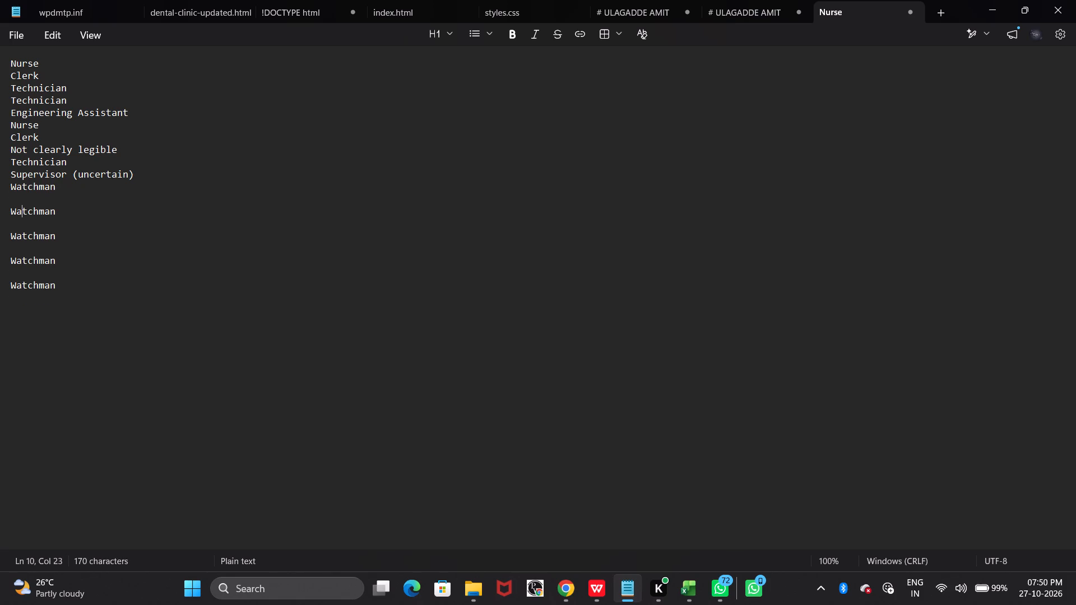
Remove the remaining blank lines between the five Watchman entries at the end of the list.
left_click(22, 206)
left_click(27, 202)
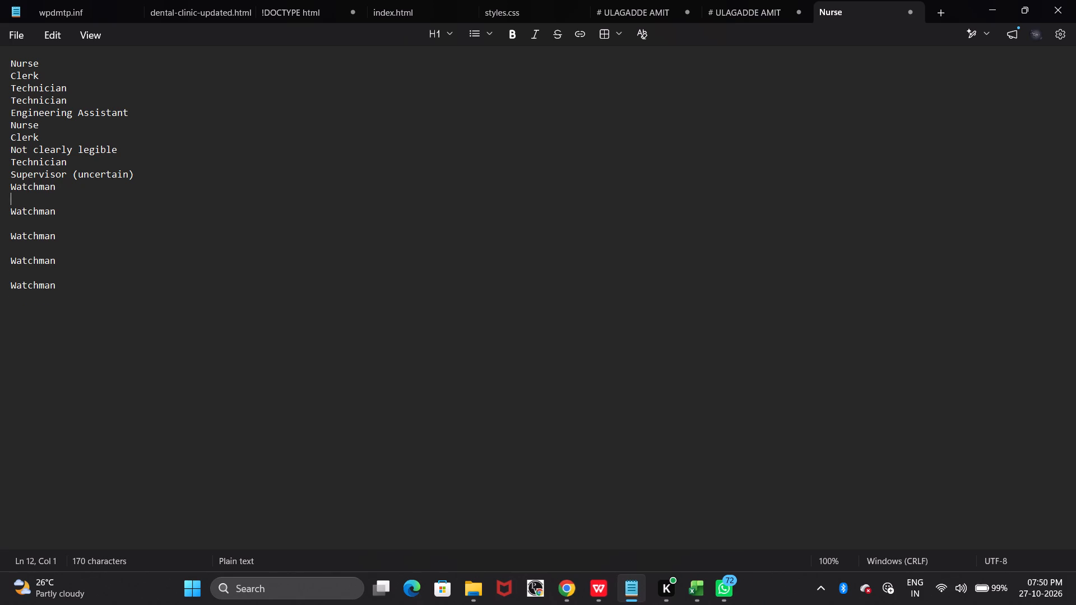
key("BackSpace")
left_click(28, 215)
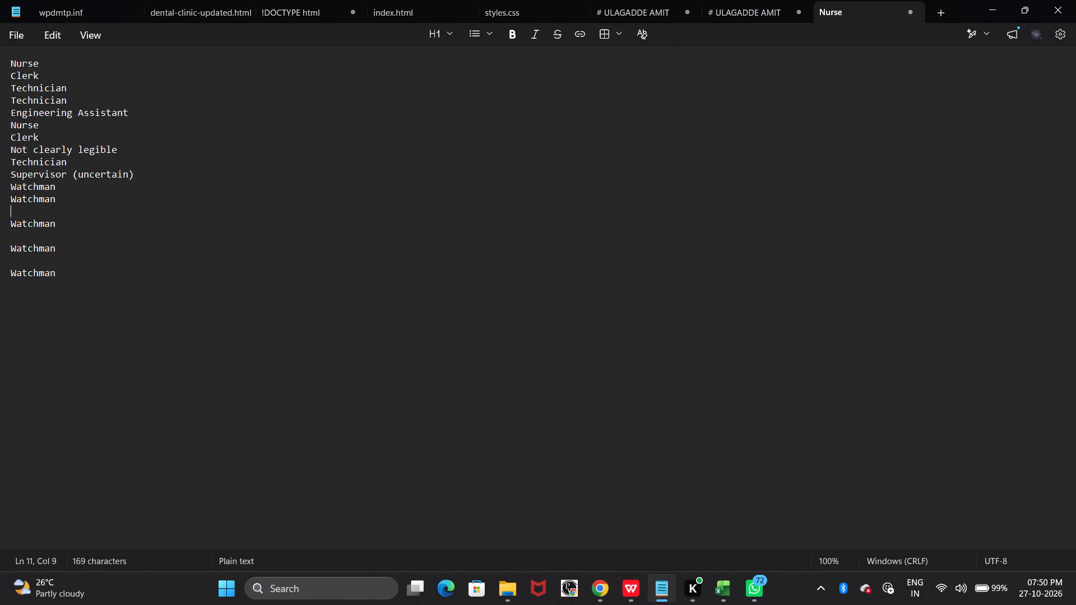
key("BackSpace")
left_click(29, 229)
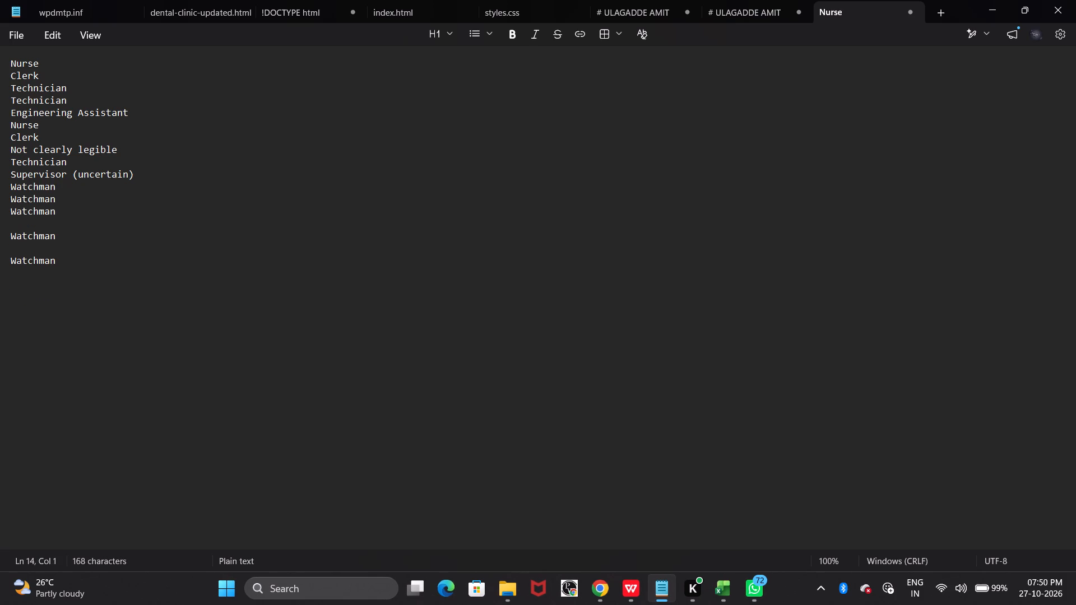
key("BackSpace")
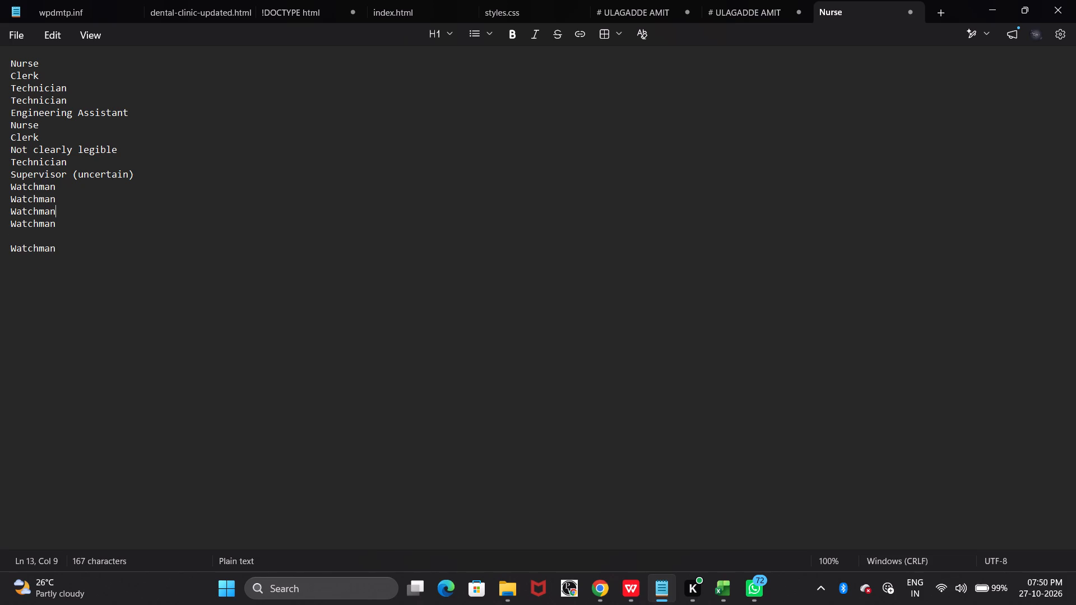
left_click(27, 239)
key("BackSpace")
Copy the entire list of posts without blank lines and switch back to the Book1 workbook in Excel.
key("ctrl+a")
key("ctrl+c")
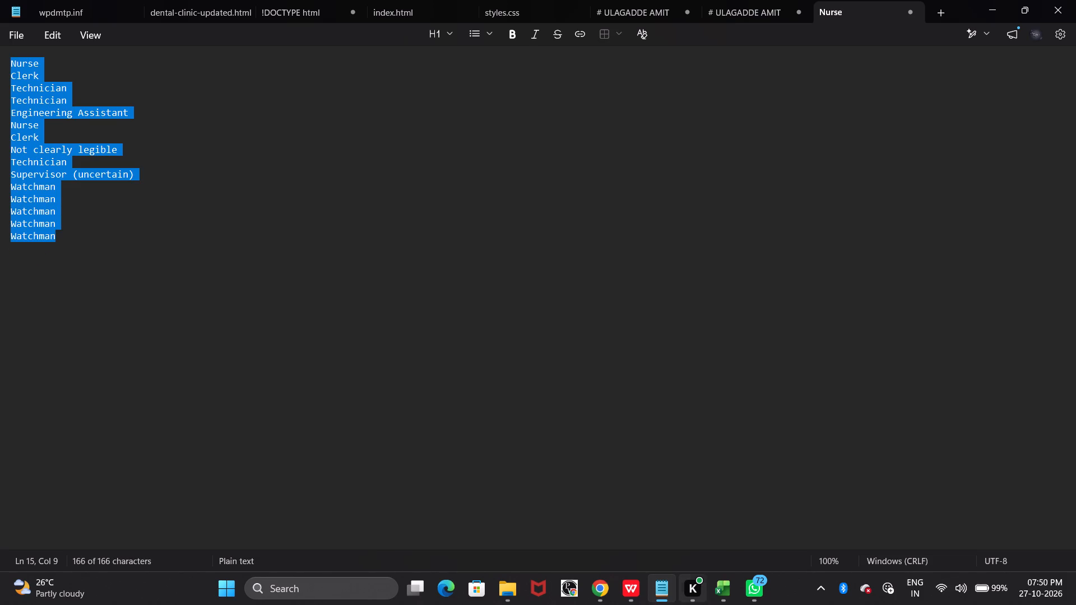
left_click(730, 601)
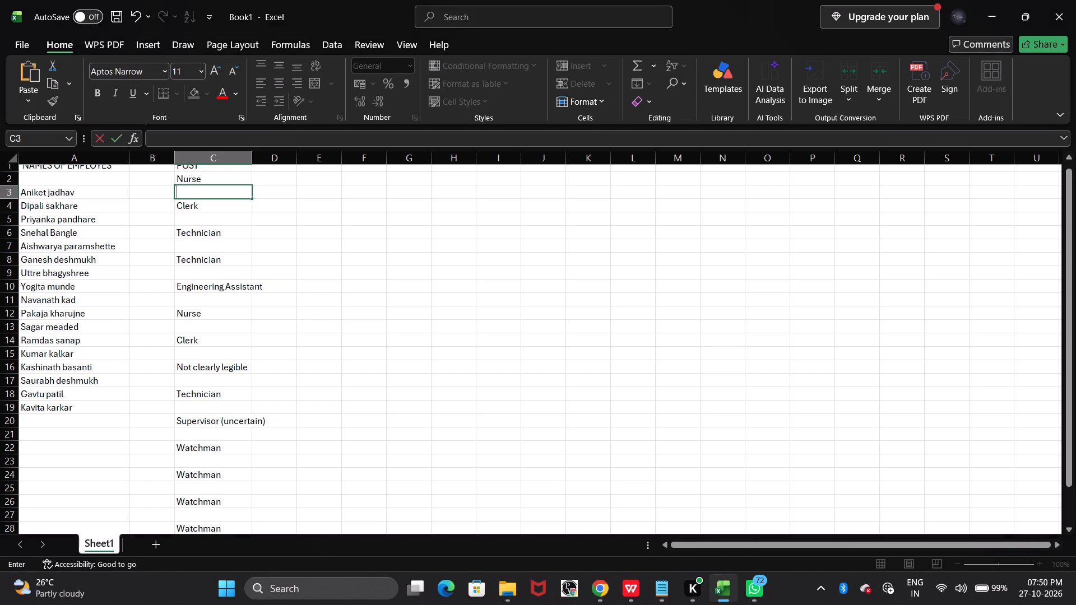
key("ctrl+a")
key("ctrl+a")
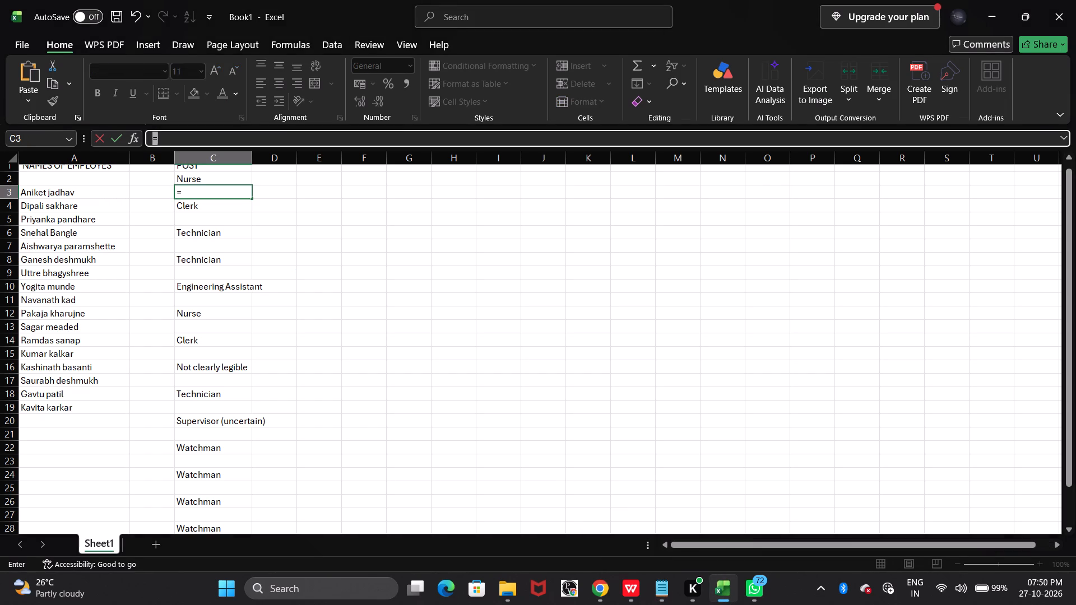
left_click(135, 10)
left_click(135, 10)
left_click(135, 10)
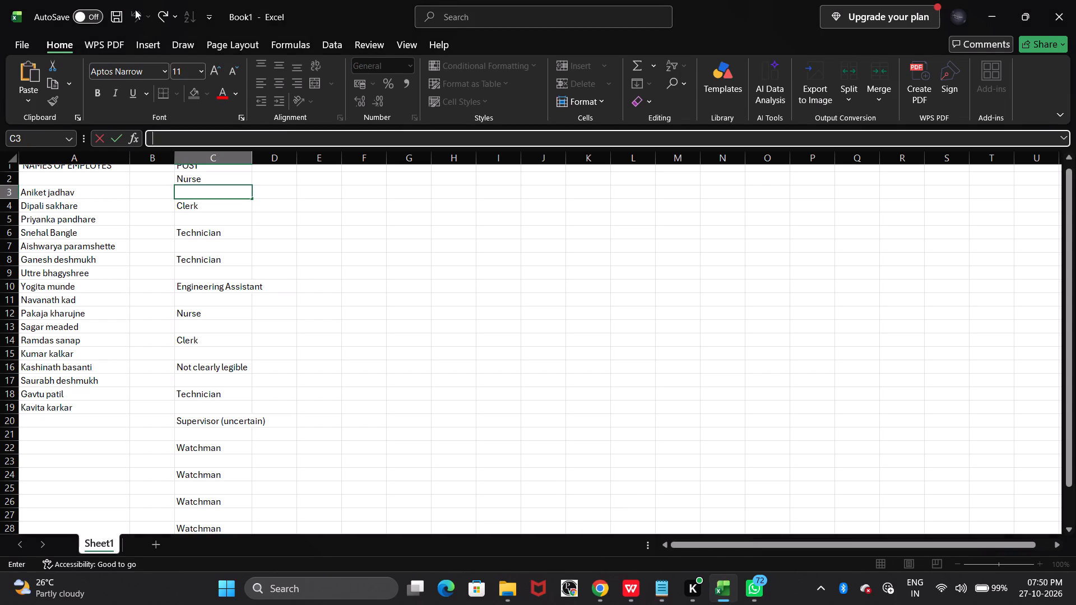
Try to clear the double-spaced list of posts in column C, from cell C2 down to the last Watchman.
scroll(223, 266, "up", 1)
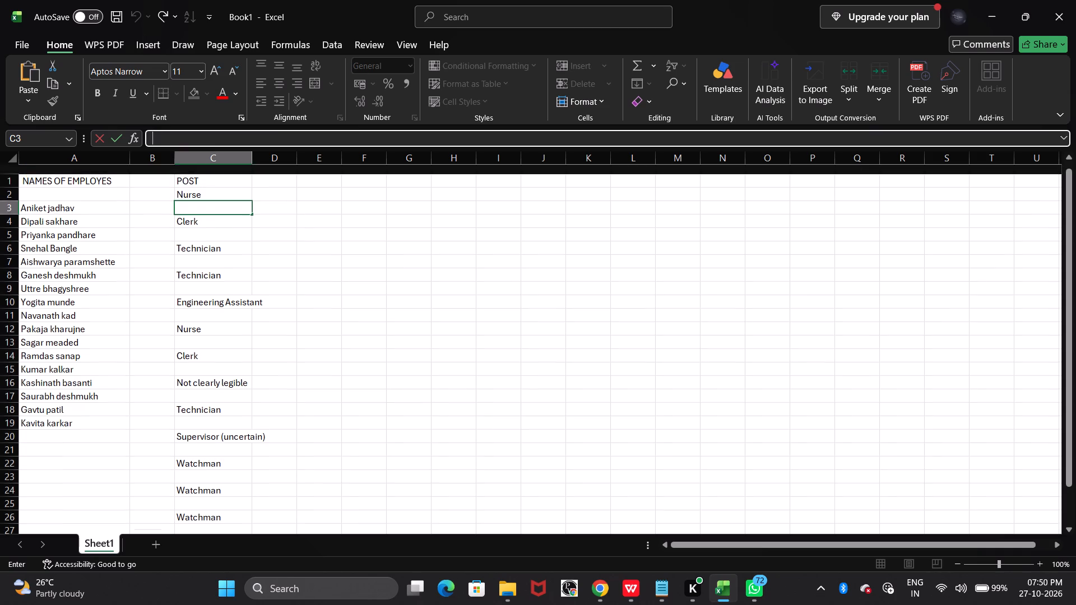
scroll(223, 266, "up", 1)
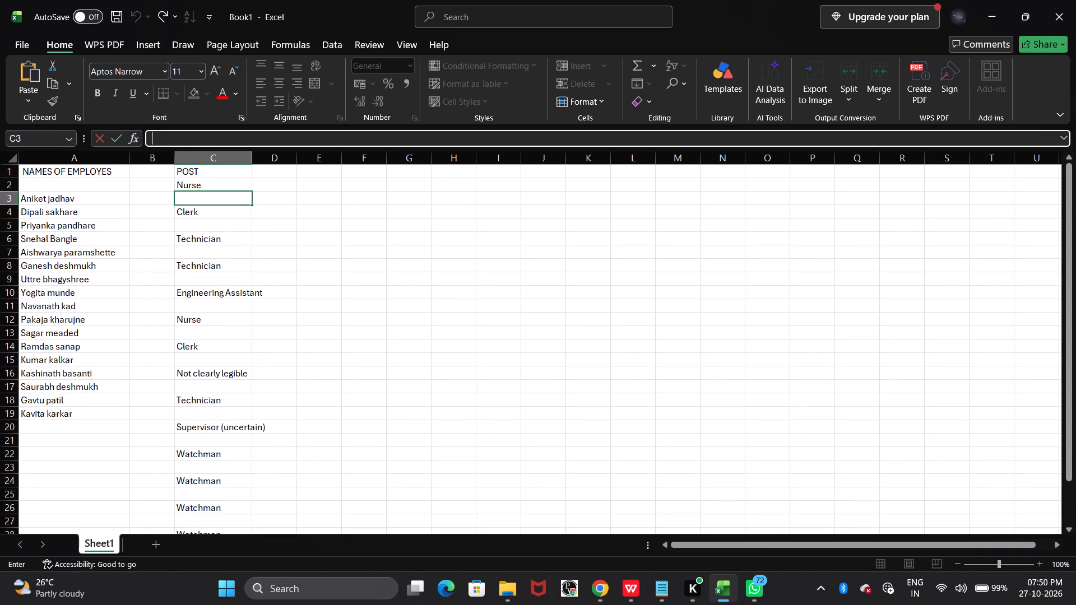
left_click_drag(209, 185, 233, 577)
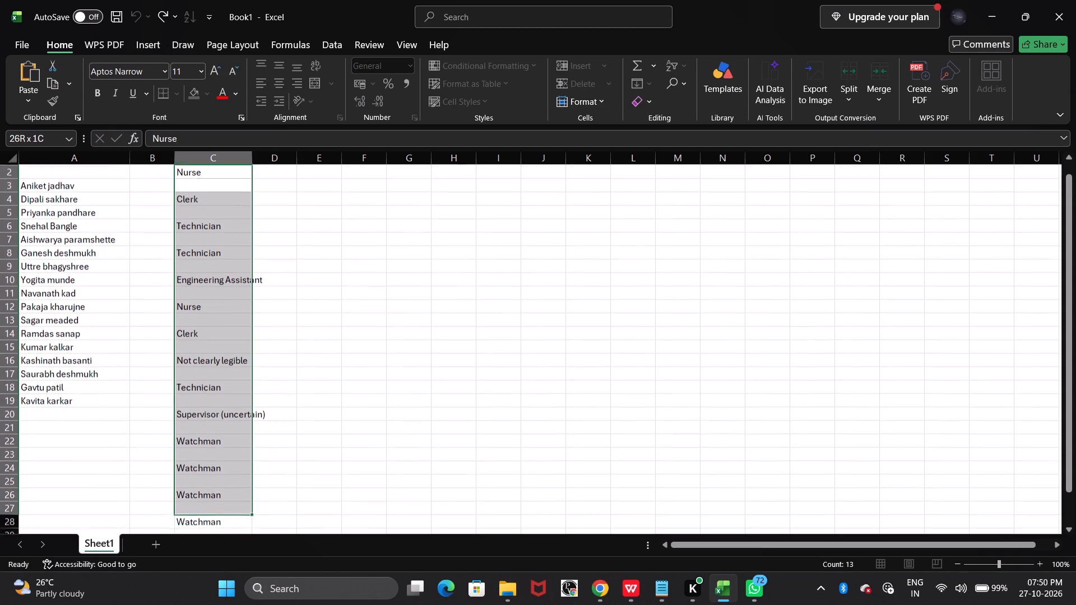
left_click_drag(233, 577, 230, 541)
key("BackSpace")
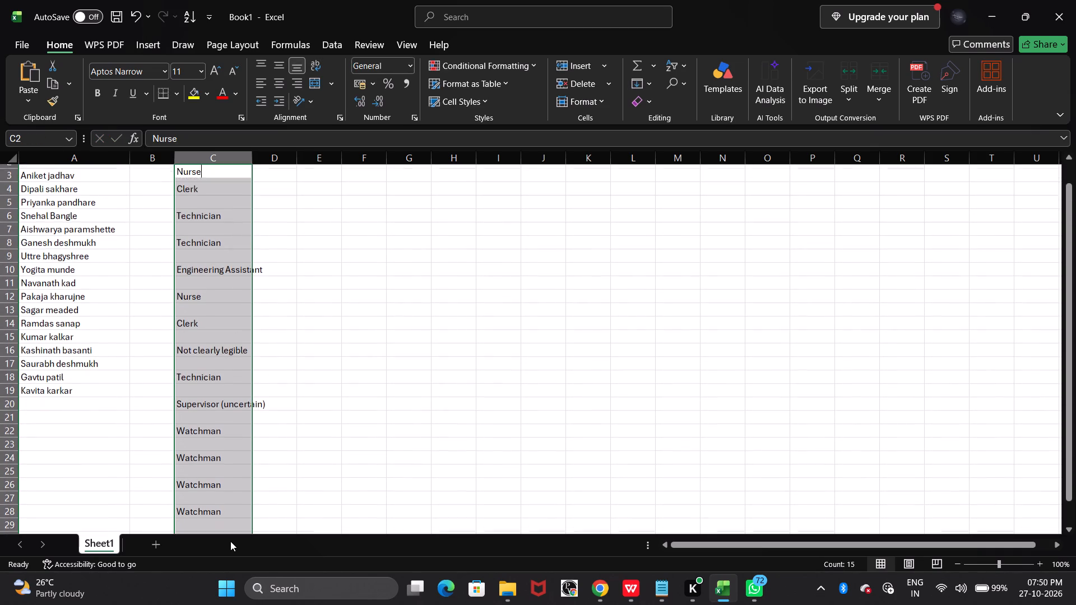
key("BackSpace")
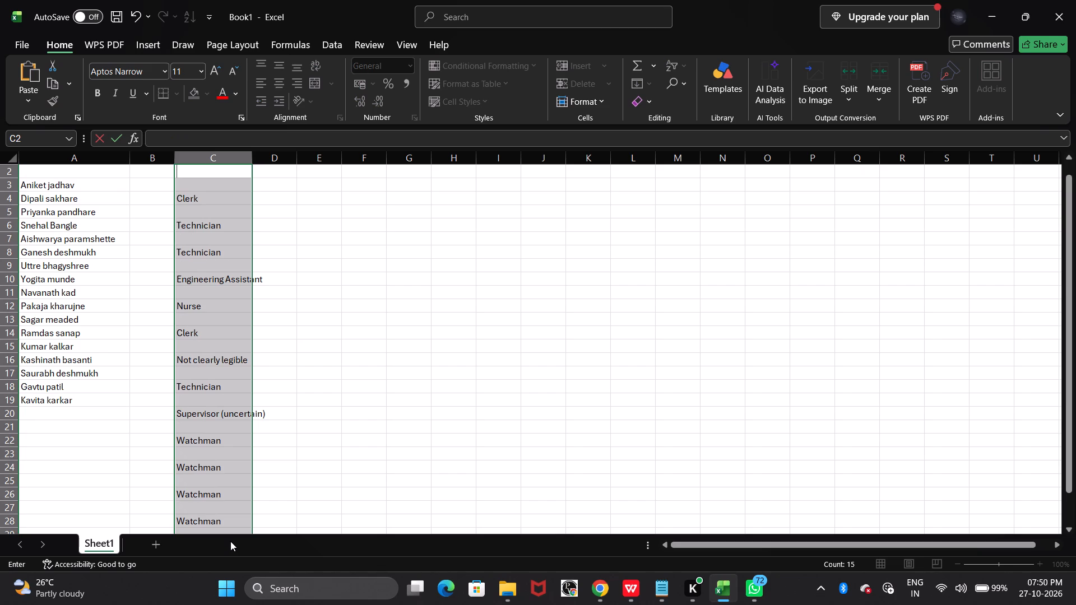
key("Delete")
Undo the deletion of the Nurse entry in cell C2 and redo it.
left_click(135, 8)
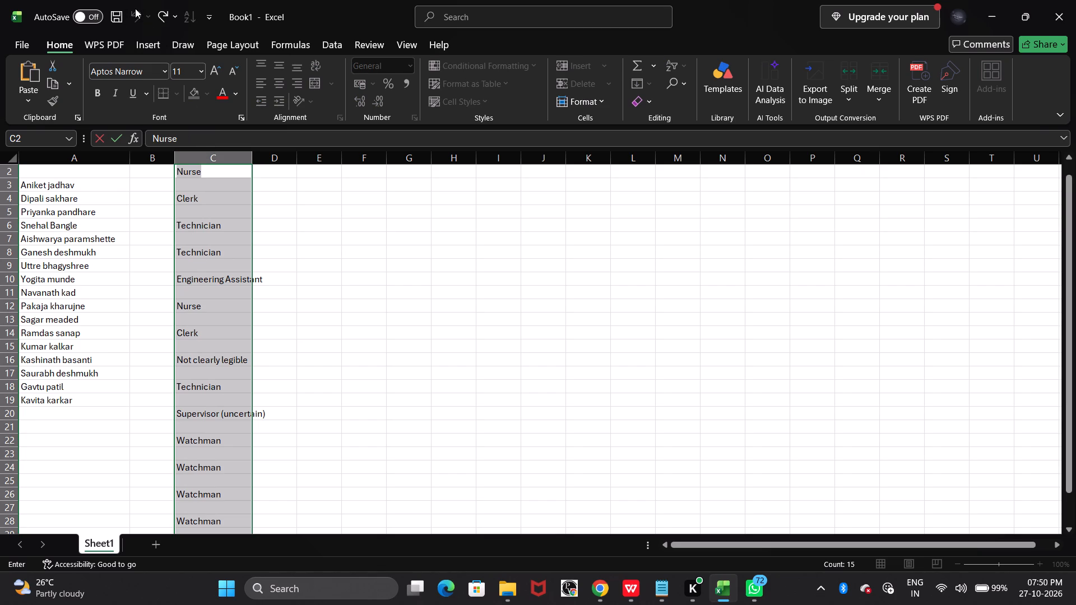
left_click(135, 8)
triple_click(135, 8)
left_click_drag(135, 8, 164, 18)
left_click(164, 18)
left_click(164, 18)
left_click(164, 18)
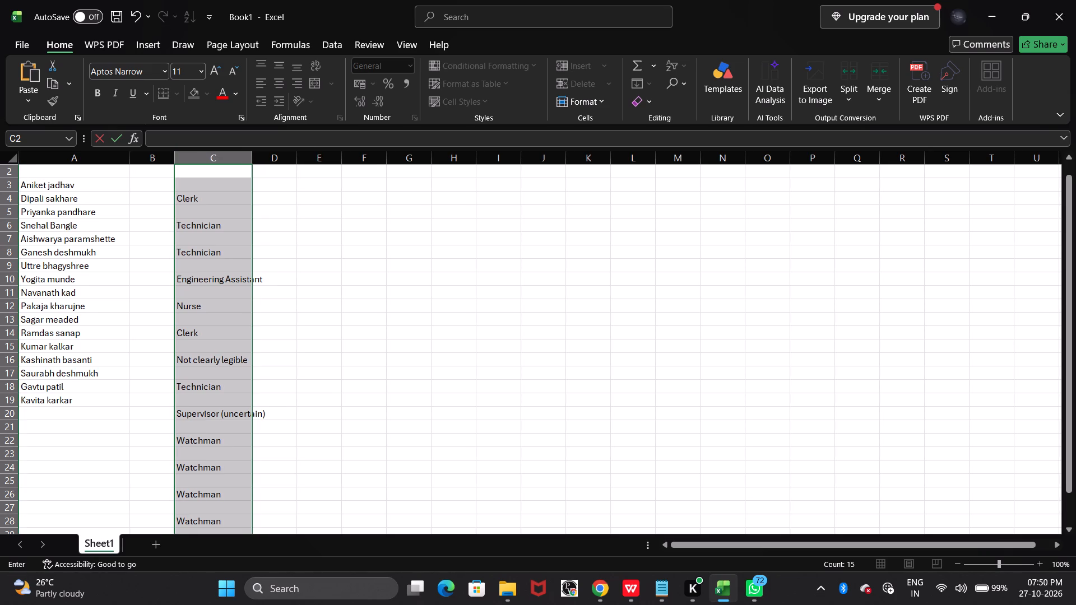
Clear the Clerk entry in C4 and the Technician entries in C6 and C8 from the double-spaced list.
key("BackSpace")
left_click(214, 197)
key("BackSpace")
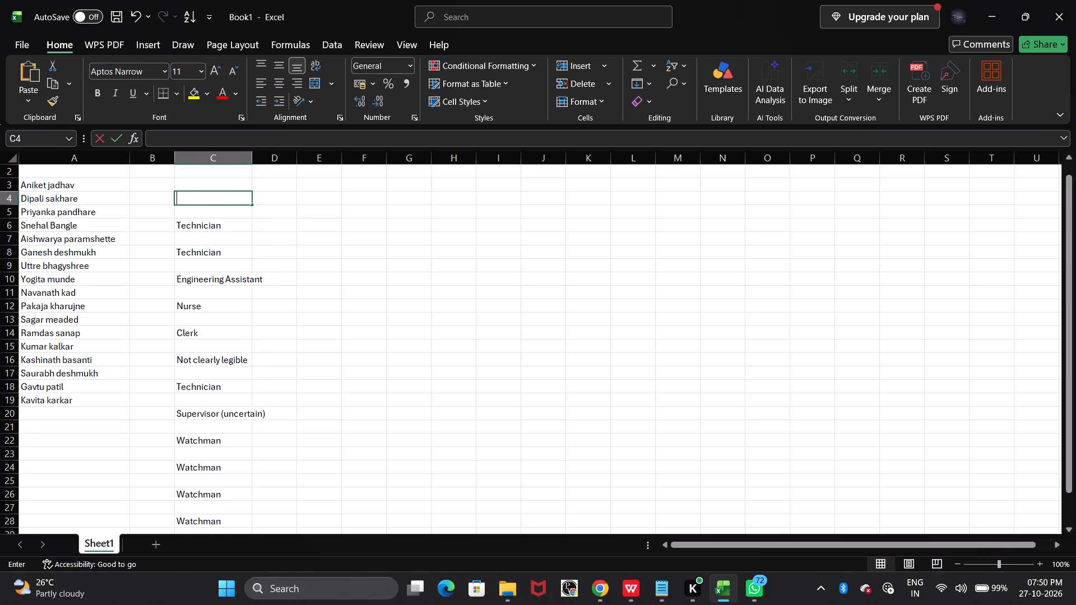
left_click(217, 222)
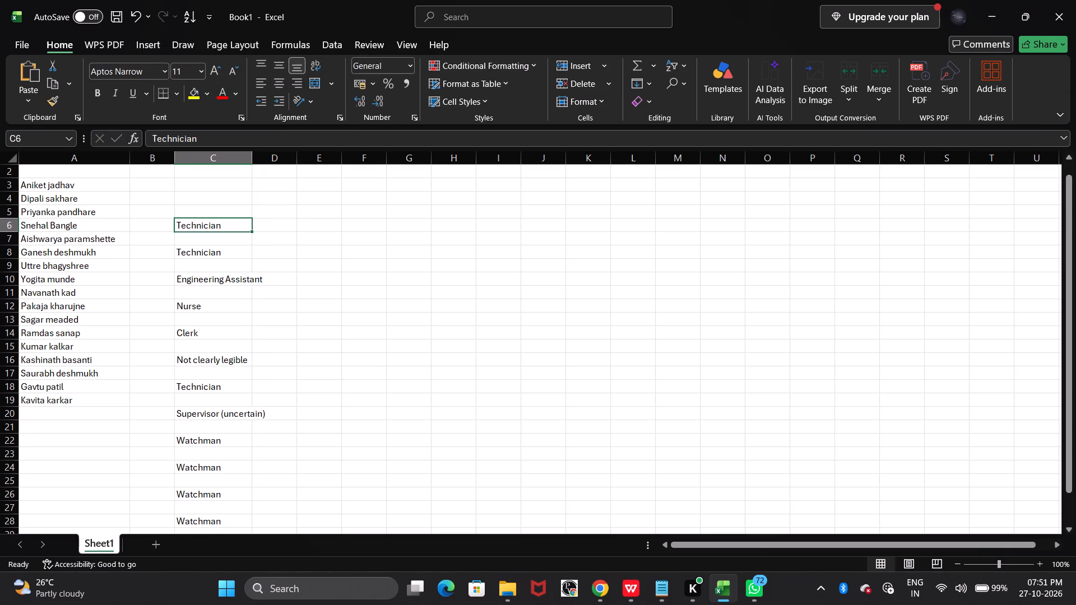
key("BackSpace")
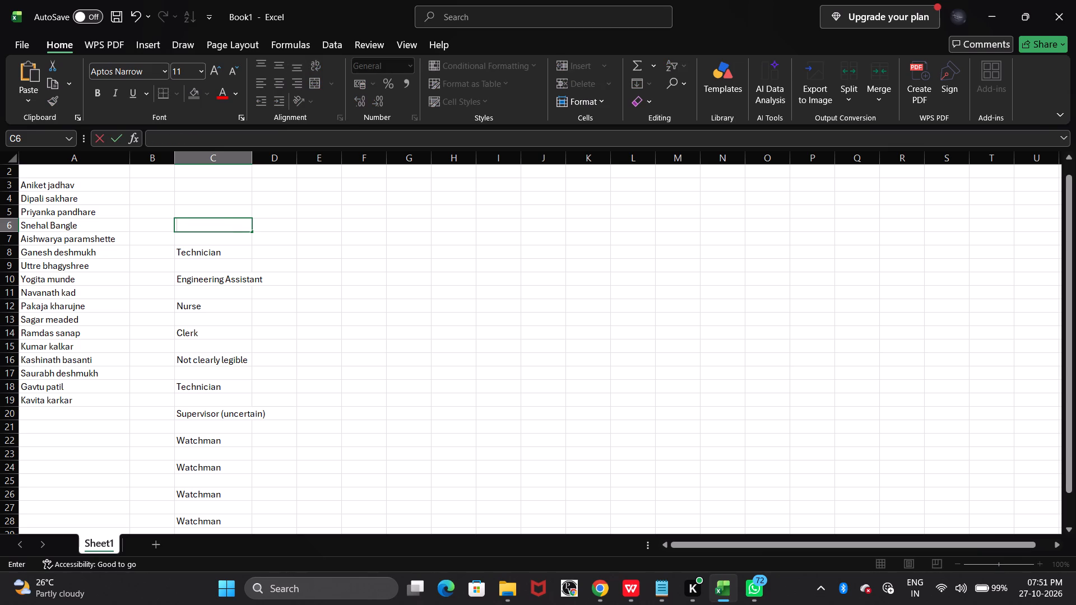
left_click(211, 254, "shift")
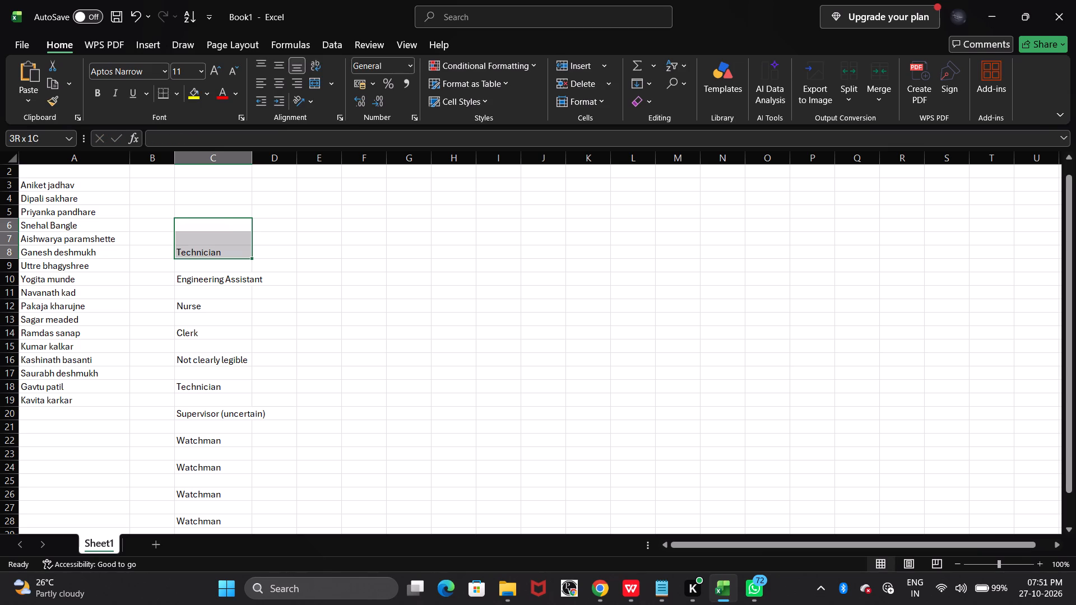
left_click(211, 275, "shift")
left_click(207, 315, "shift")
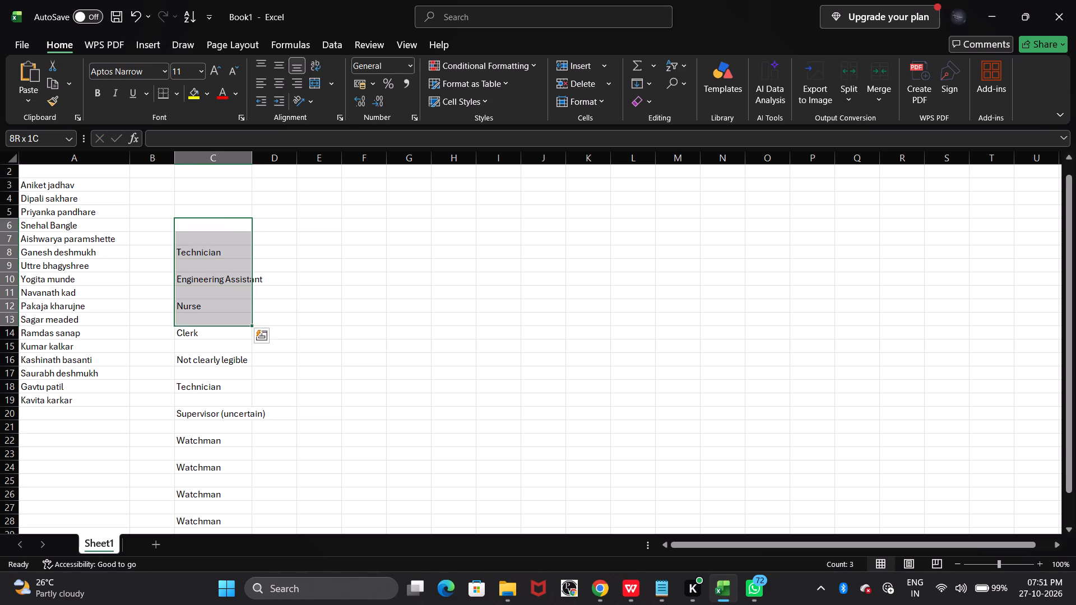
key("BackSpace")
key("BackSpace")
key("BackSpace")
key("shift+Down")
key("shift+Down")
key("Down")
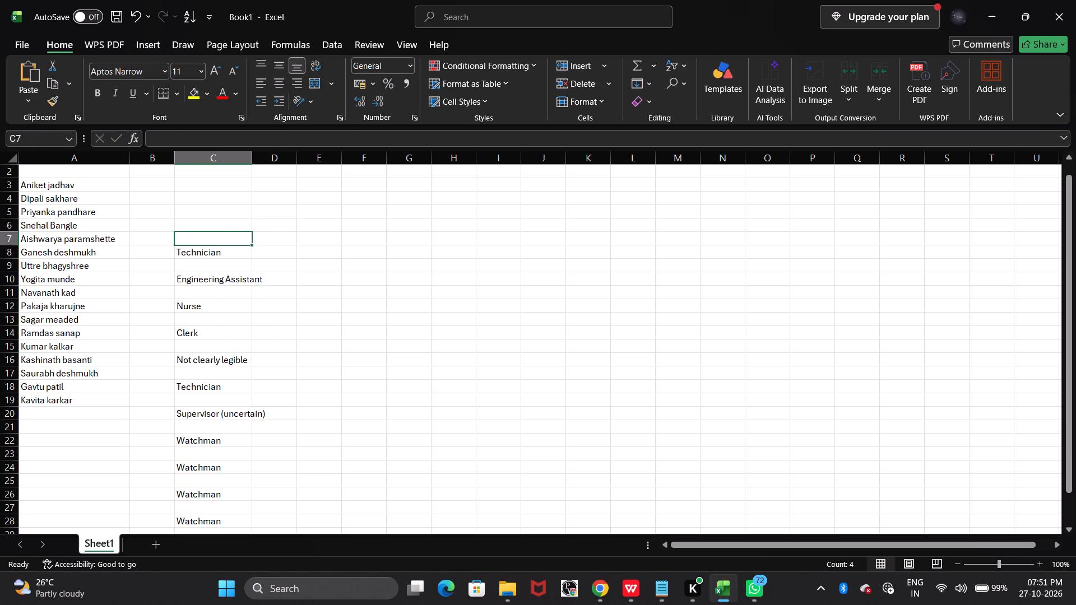
key("Down")
key("BackSpace")
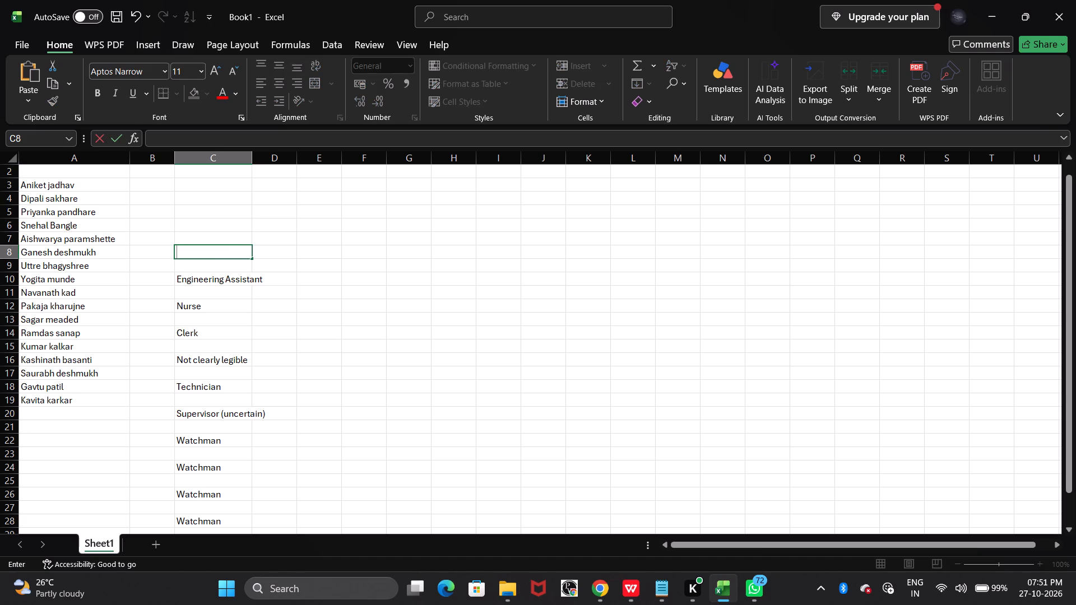
Clear the posts in C10, C12, C14 and C16, from Engineering Assistant down to Not clearly legible.
key("Down")
key("Down")
key("BackSpace")
key("Down")
key("Down")
key("BackSpace")
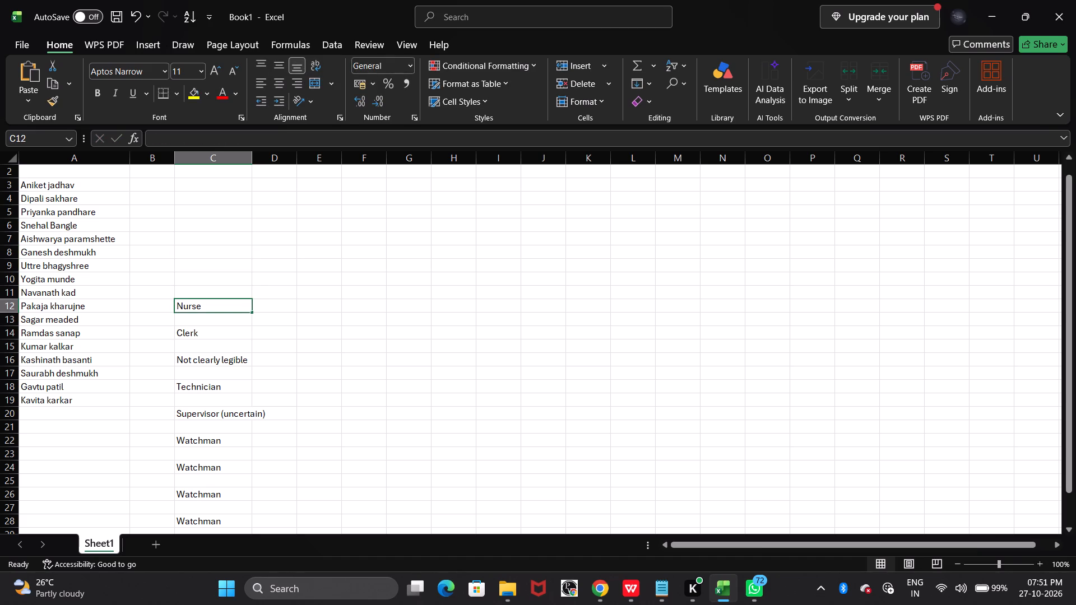
key("Down")
key("Down")
key("BackSpace")
key("Down")
key("Down")
key("BackSpace")
Clear the Technician entry in C18 and the Supervisor (uncertain) entry in C20.
key("Down")
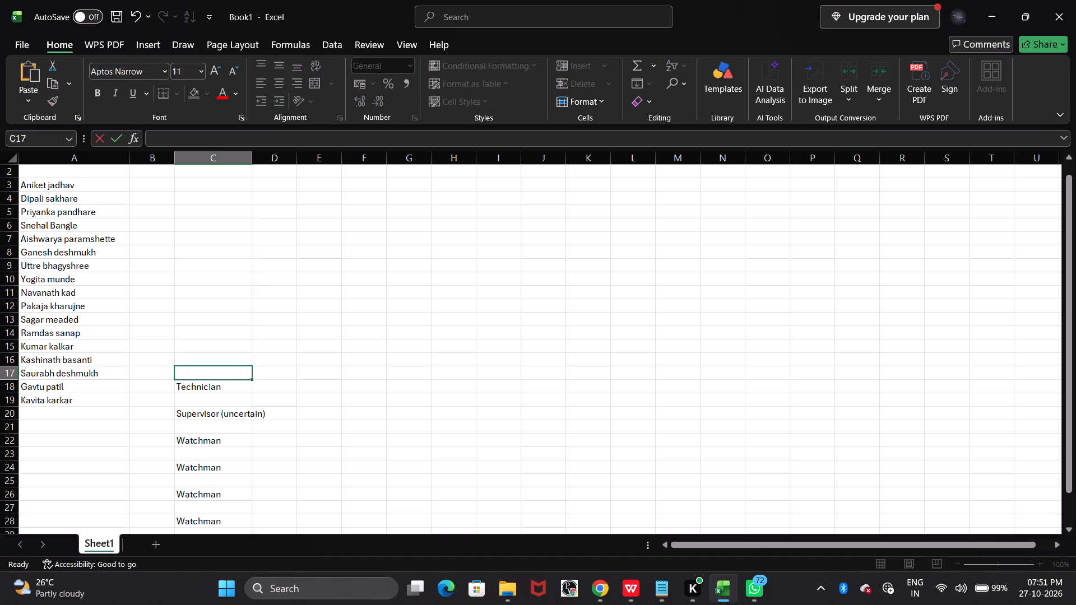
key("Down")
key("BackSpace")
key("BackSpace")
key("Down")
key("Down")
key("BackSpace")
Clear the Watchman entries in C22, C24 and C26.
key("Down")
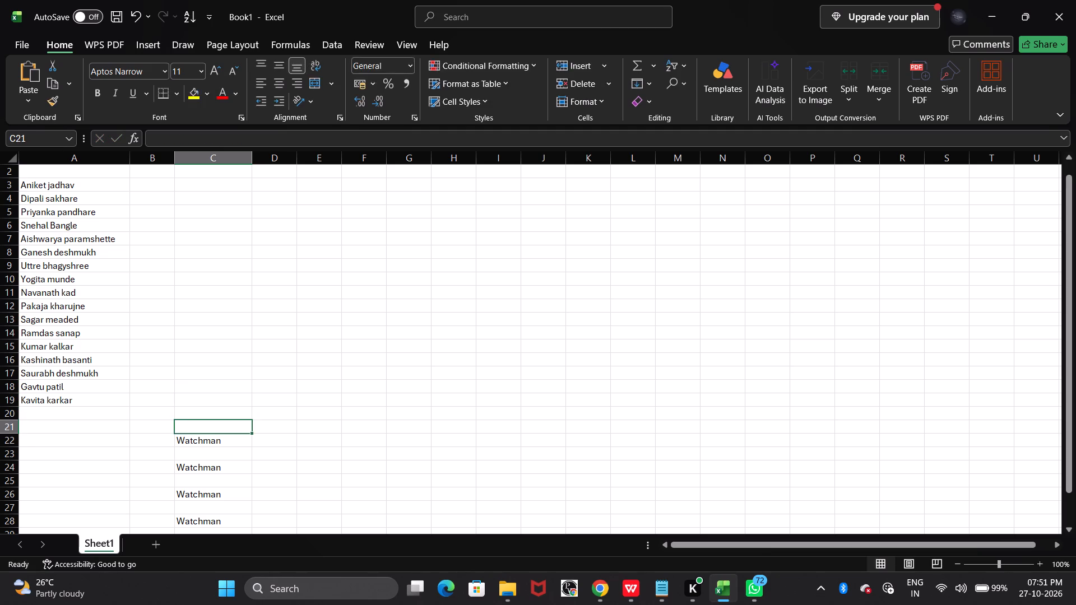
key("Down")
key("BackSpace")
key("Down")
key("Down")
key("BackSpace")
key("Down")
key("Down")
key("Down")
key("BackSpace")
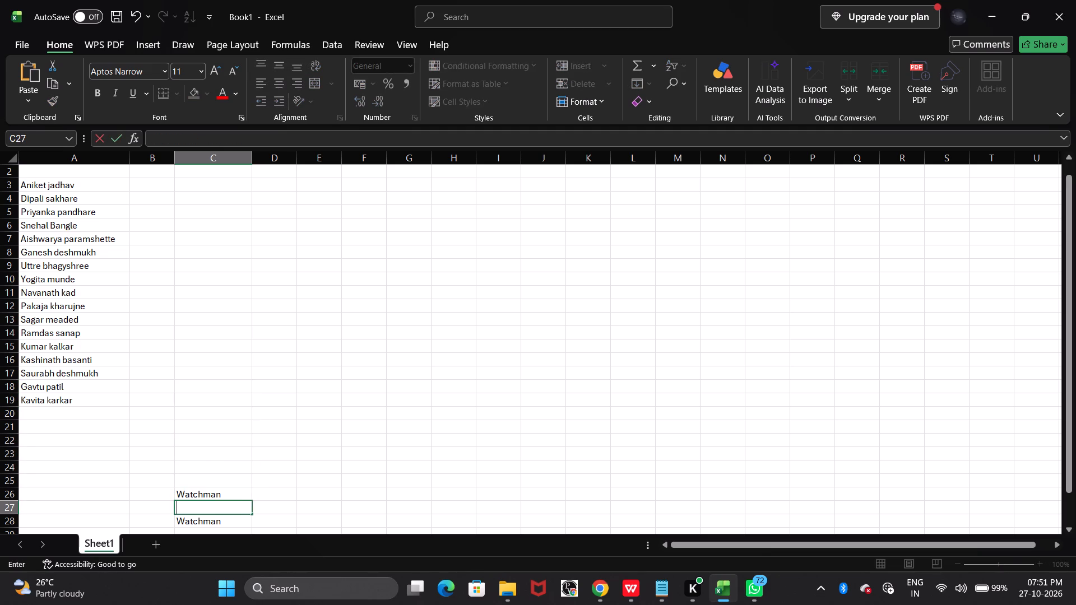
key("Down")
key("Up")
key("Up")
key("Up")
key("BackSpace")
key("Down")
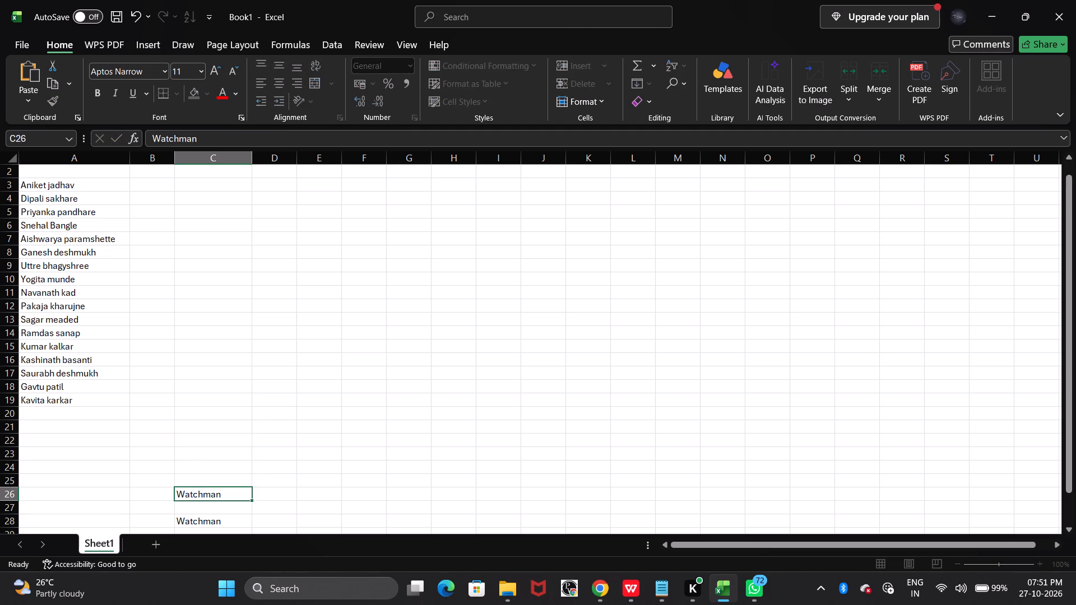
key("BackSpace")
Clear the last two Watchman entries in C28 and C30.
key("Down")
key("Down")
key("BackSpace")
scroll(208, 307, "down", 1)
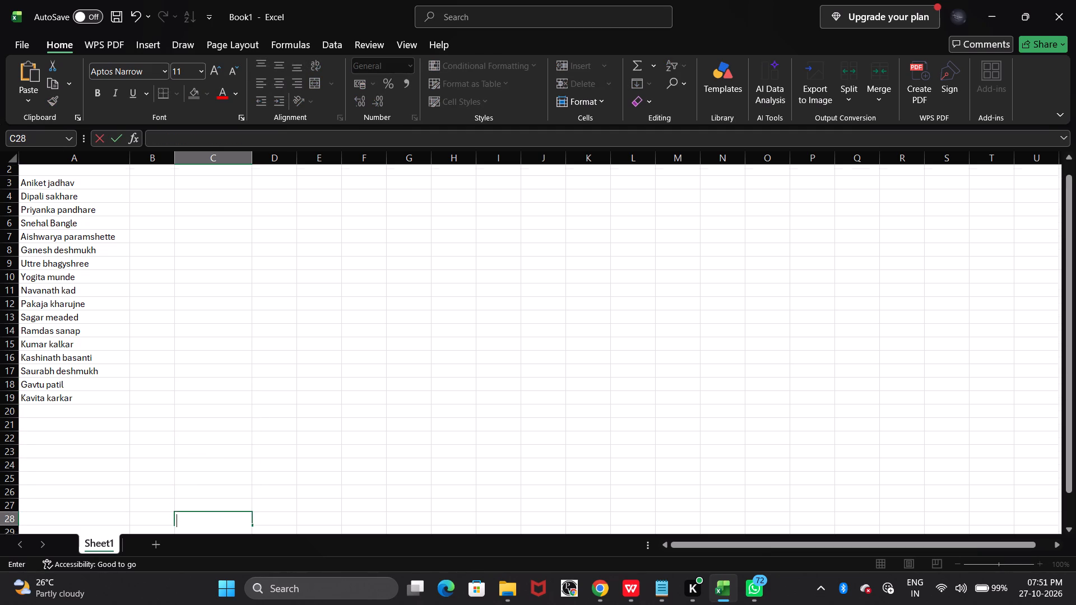
scroll(208, 307, "down", 1)
left_click(205, 389)
key("BackSpace")
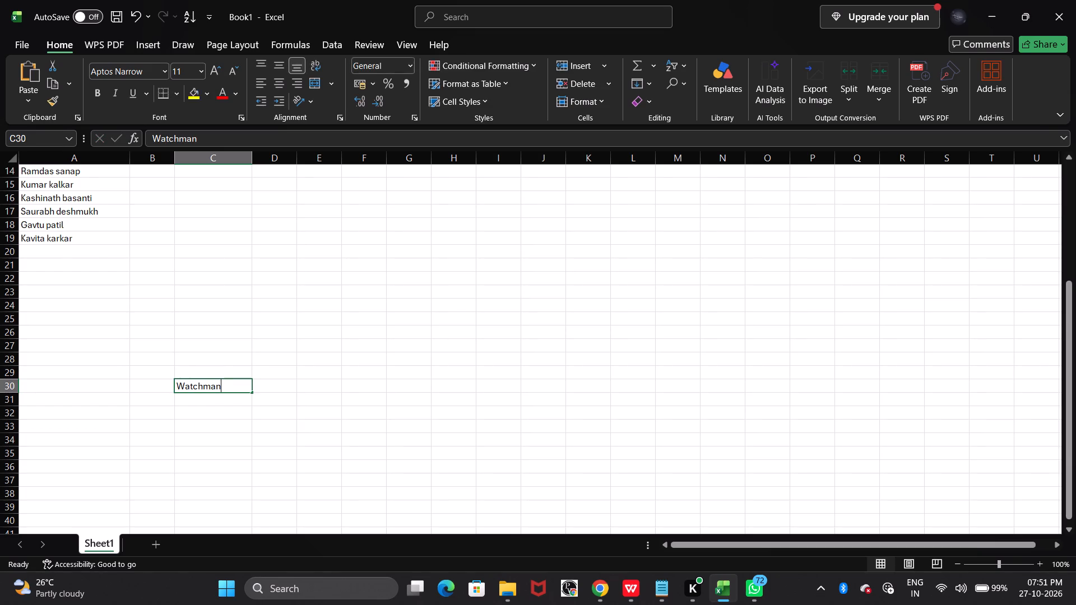
Paste the cleaned-up list of posts into column C, starting at cell C2 under the POST heading.
scroll(205, 389, "up", 3)
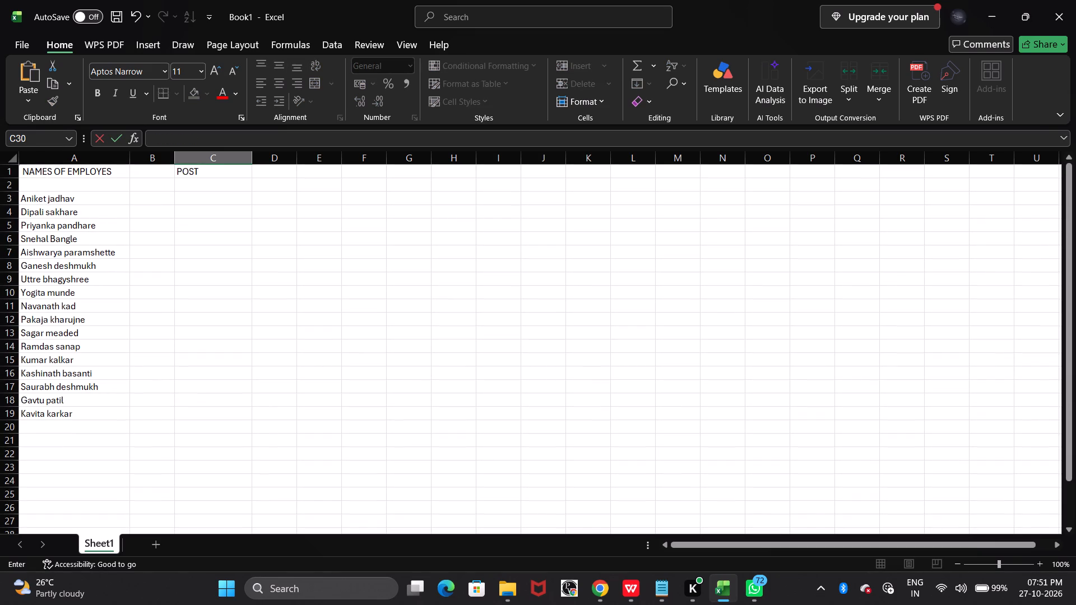
left_click(202, 184)
key("ctrl+v")
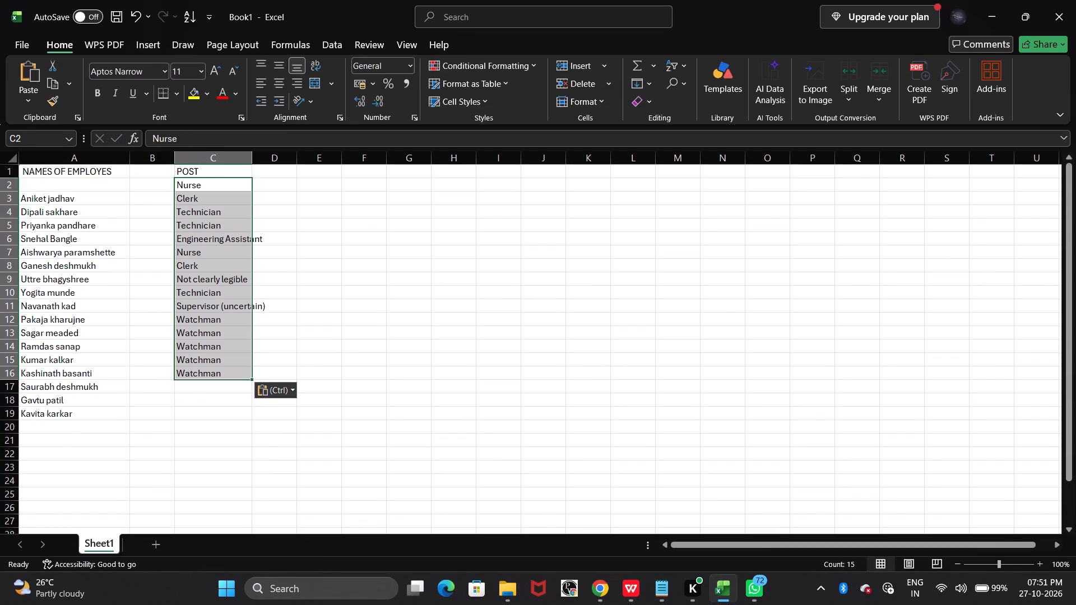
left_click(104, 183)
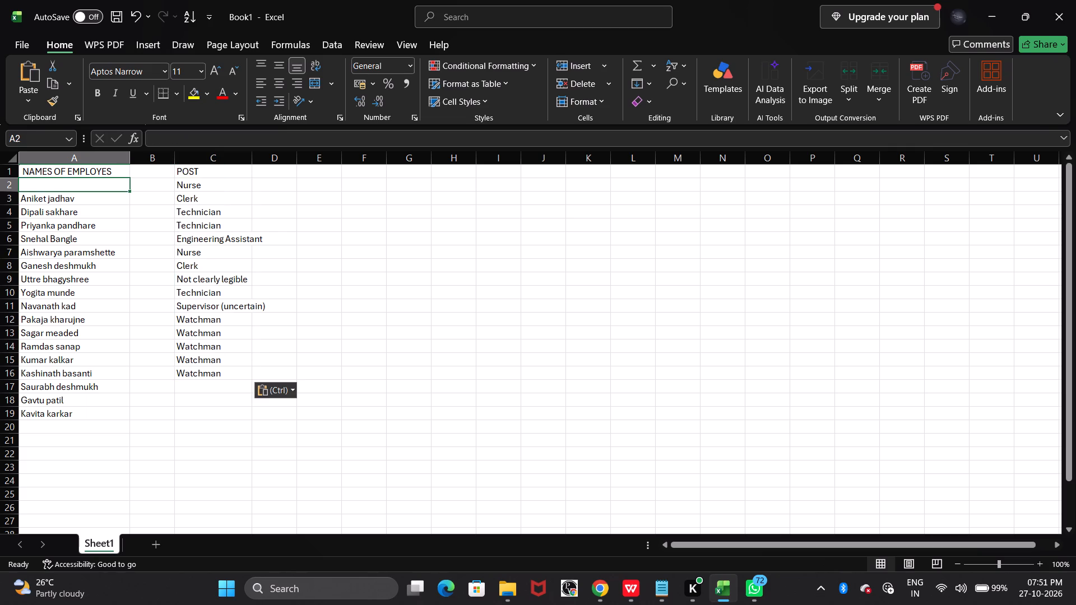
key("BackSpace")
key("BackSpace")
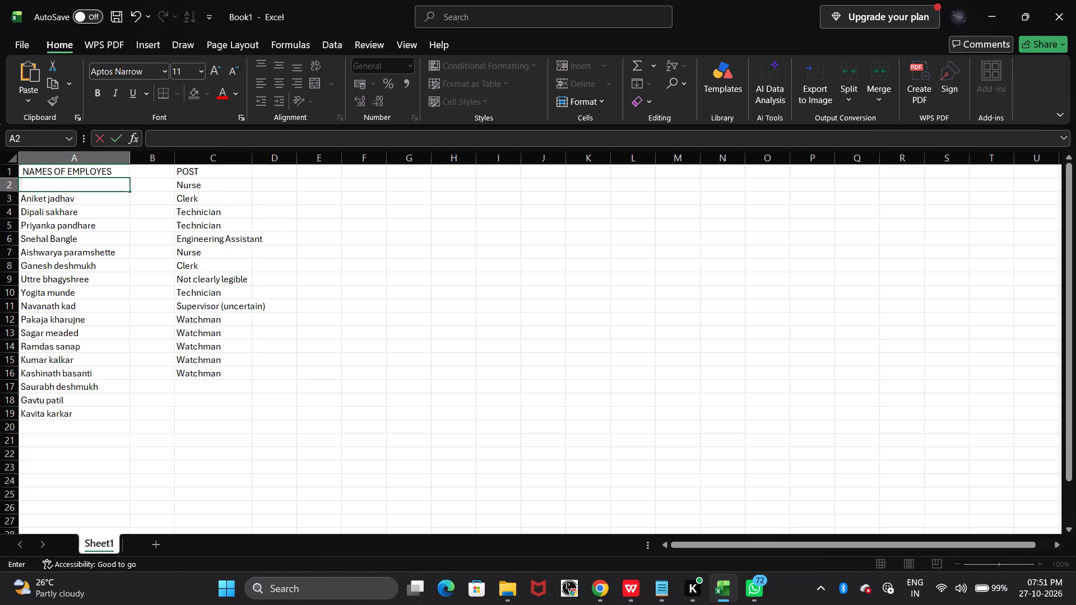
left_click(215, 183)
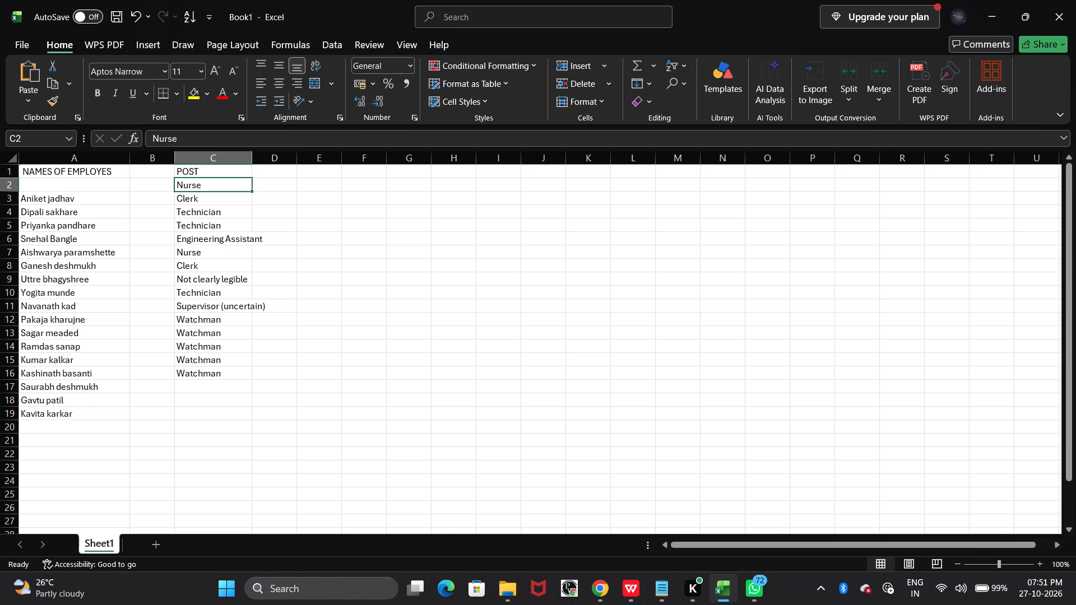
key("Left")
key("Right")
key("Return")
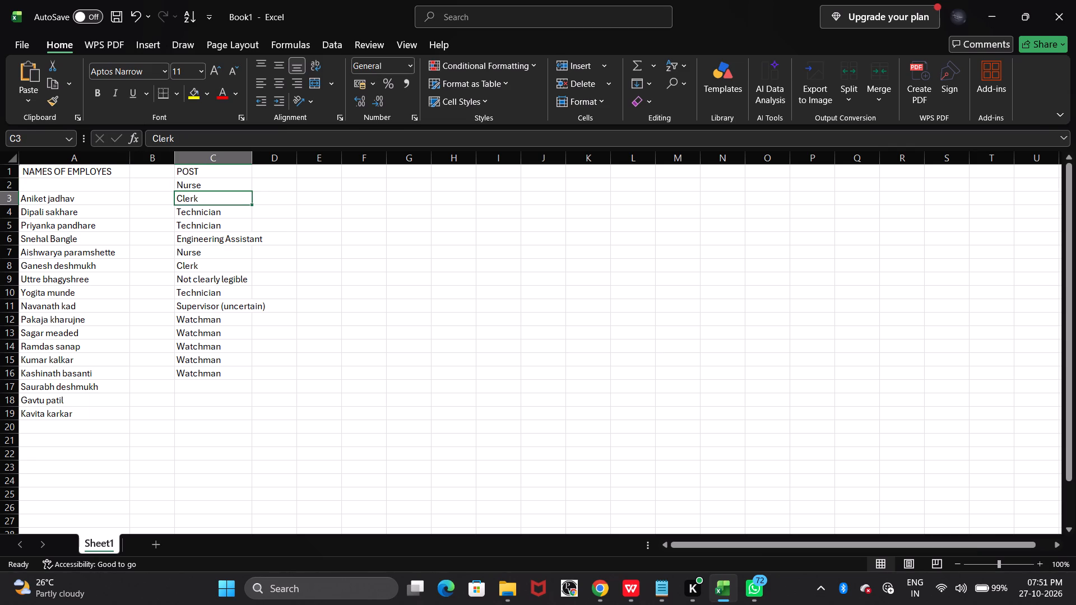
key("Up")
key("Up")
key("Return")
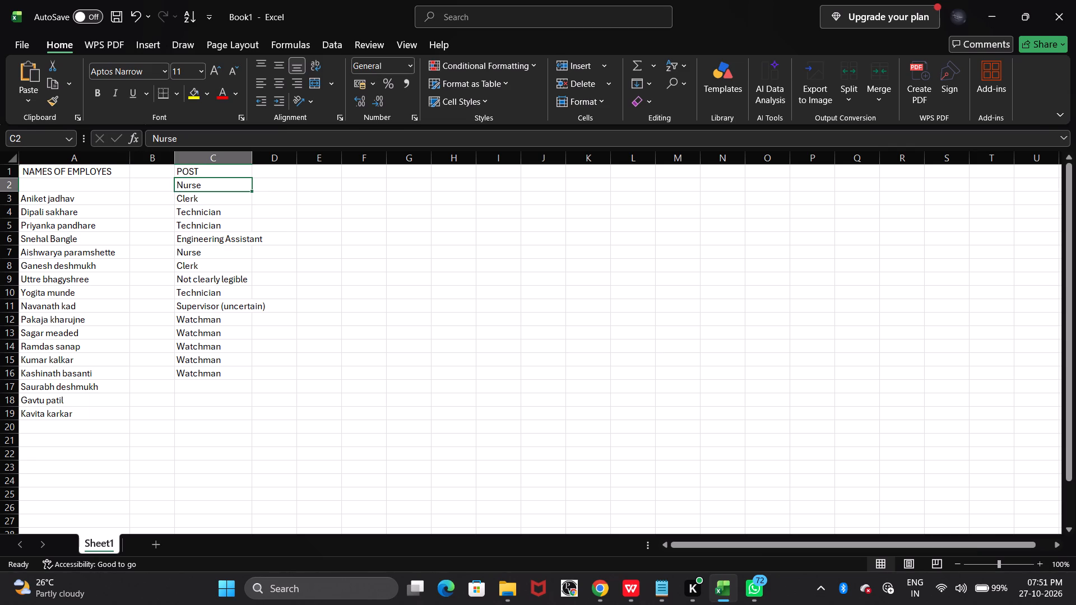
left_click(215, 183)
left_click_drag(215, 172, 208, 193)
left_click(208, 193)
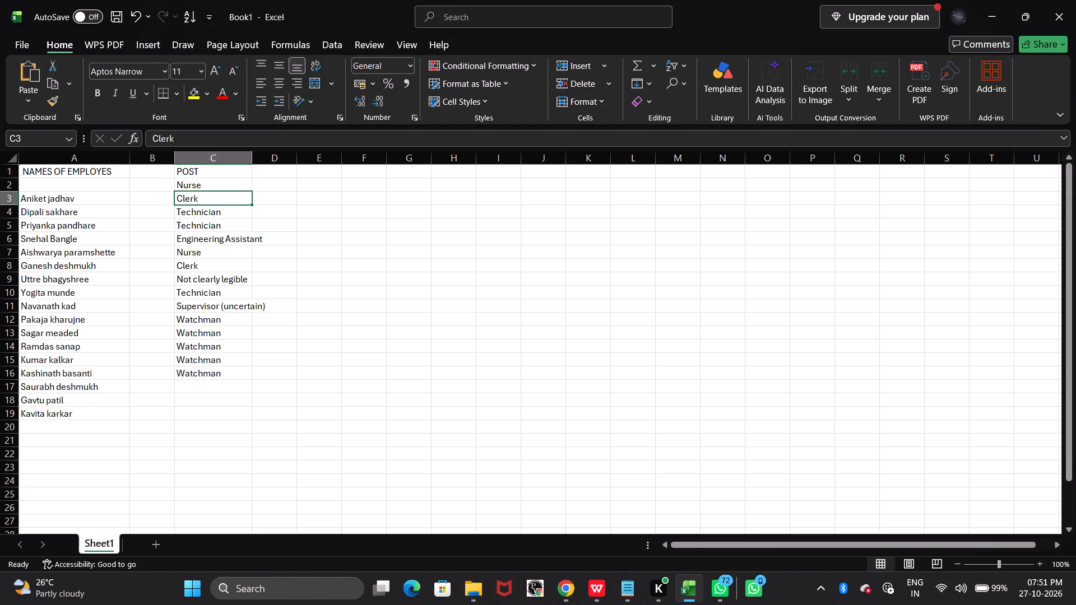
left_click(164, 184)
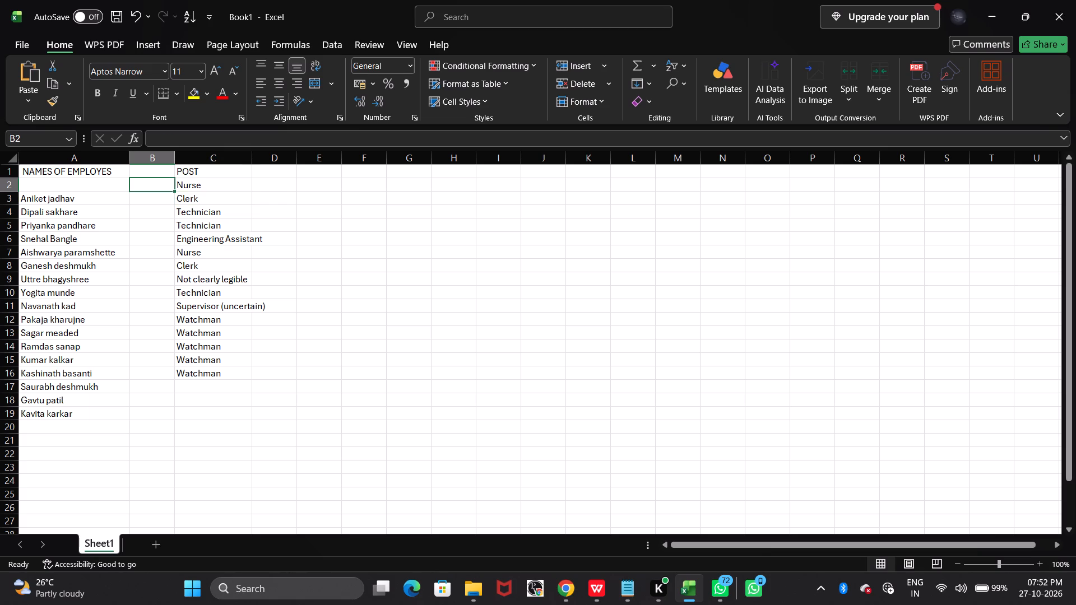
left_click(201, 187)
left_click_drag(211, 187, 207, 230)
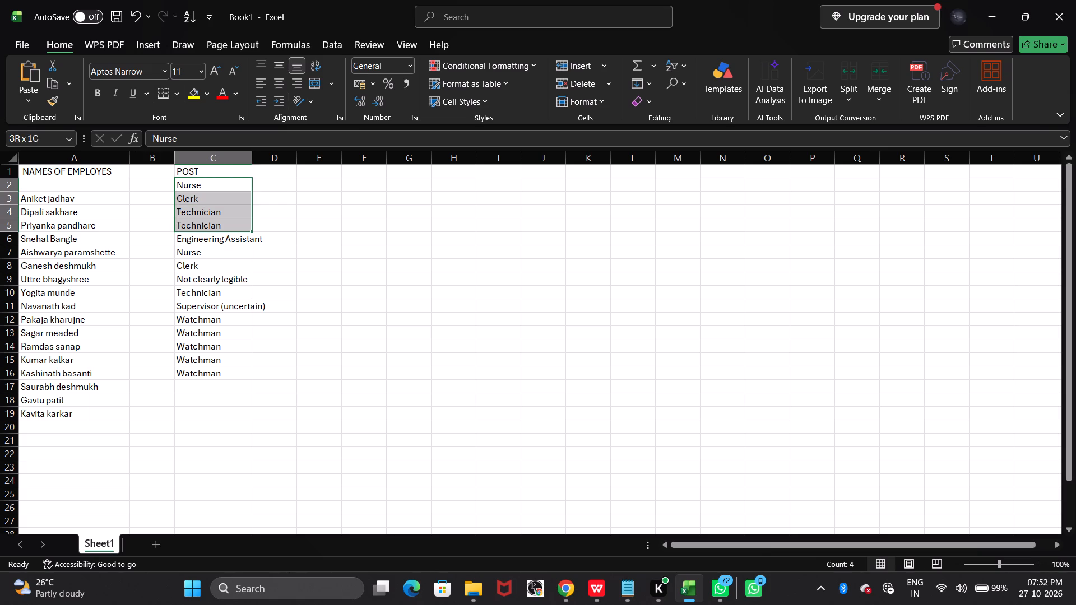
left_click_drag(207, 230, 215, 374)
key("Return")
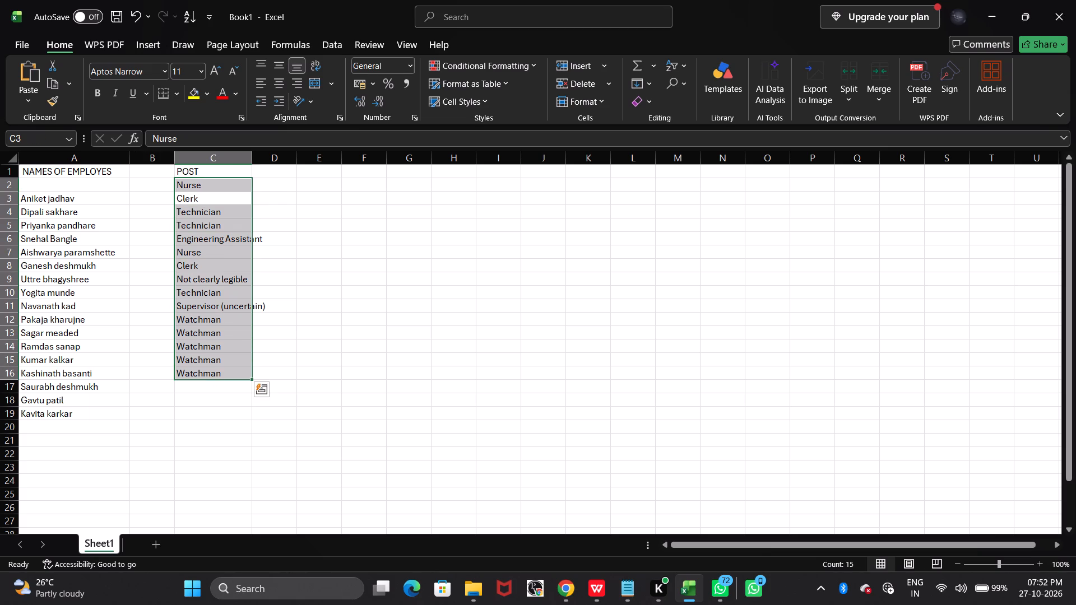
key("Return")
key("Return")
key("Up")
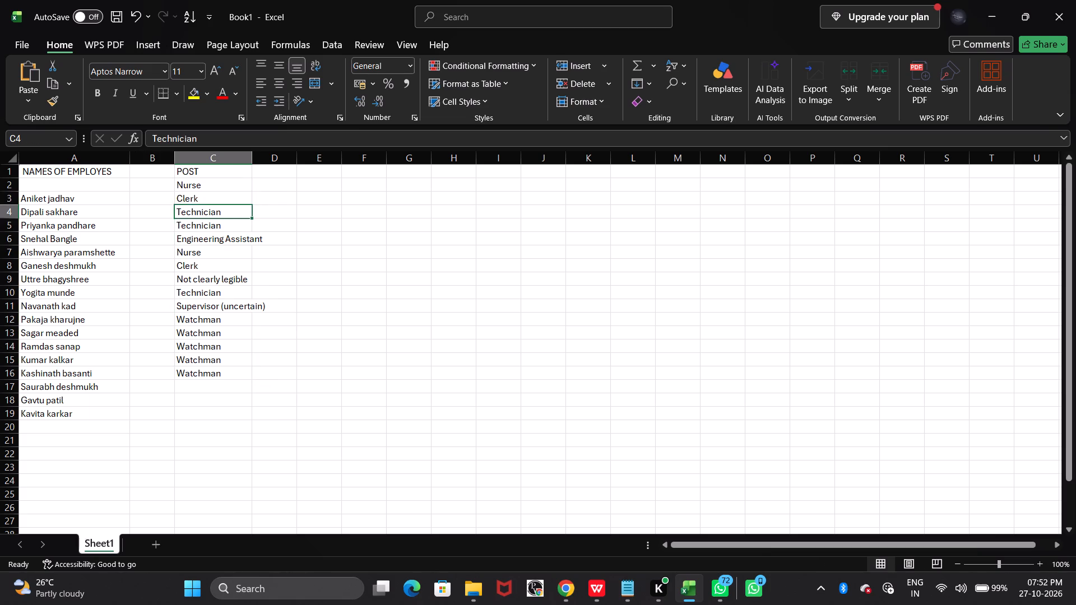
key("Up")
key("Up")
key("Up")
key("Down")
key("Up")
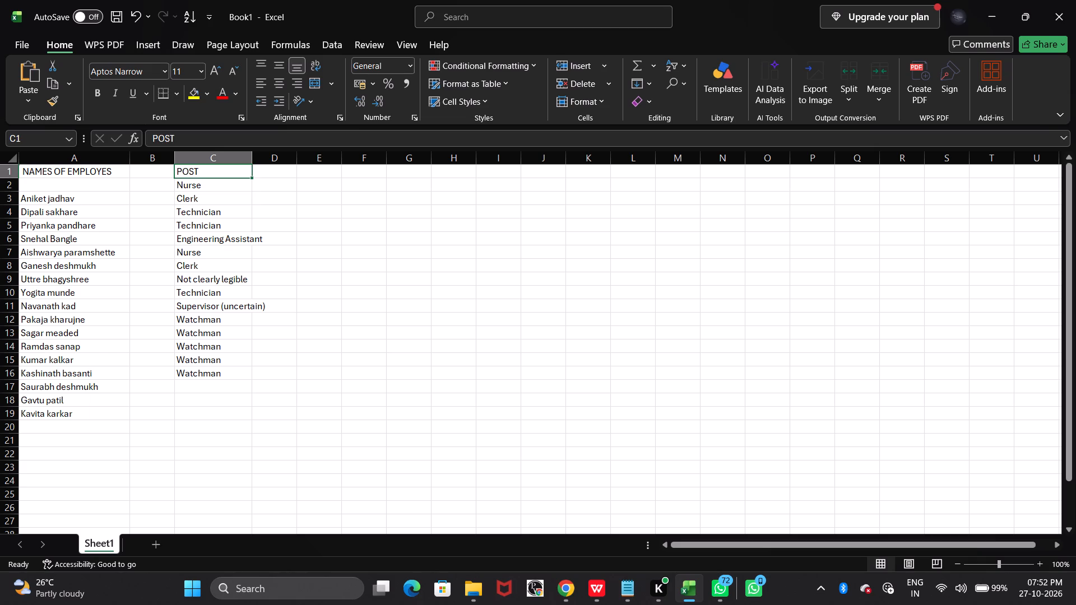
Clear the Nurse entry in cell C2, directly under the POST heading.
left_click(208, 183)
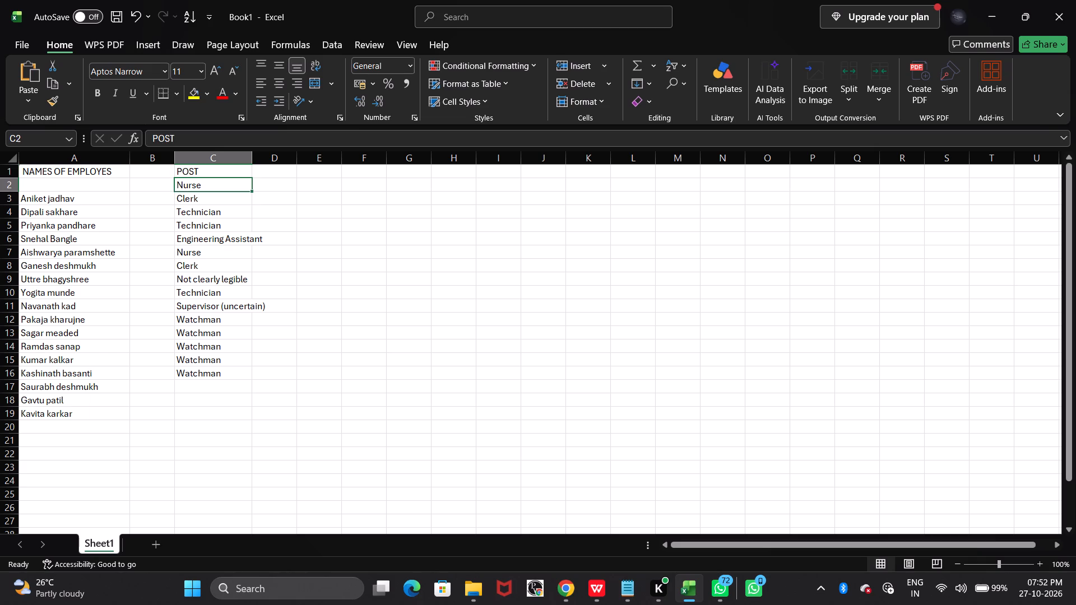
key("BackSpace")
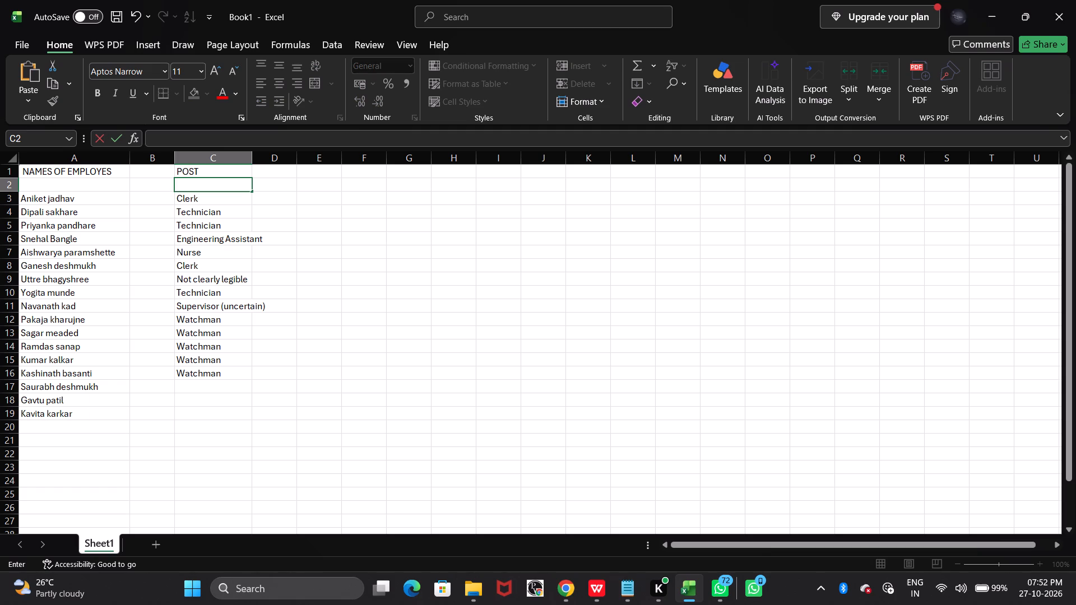
left_click(225, 202)
key("Return")
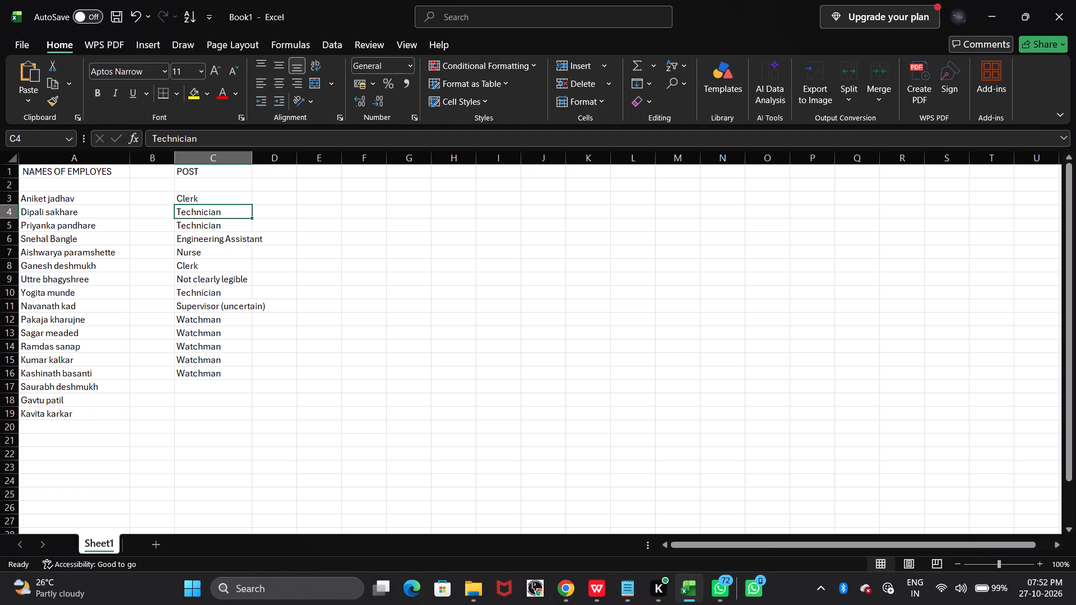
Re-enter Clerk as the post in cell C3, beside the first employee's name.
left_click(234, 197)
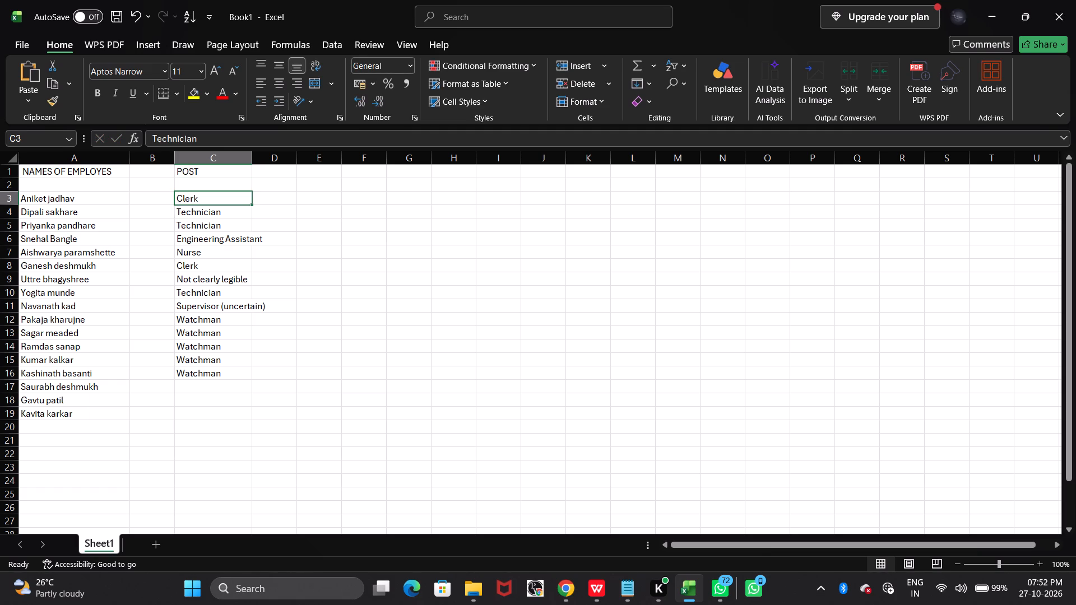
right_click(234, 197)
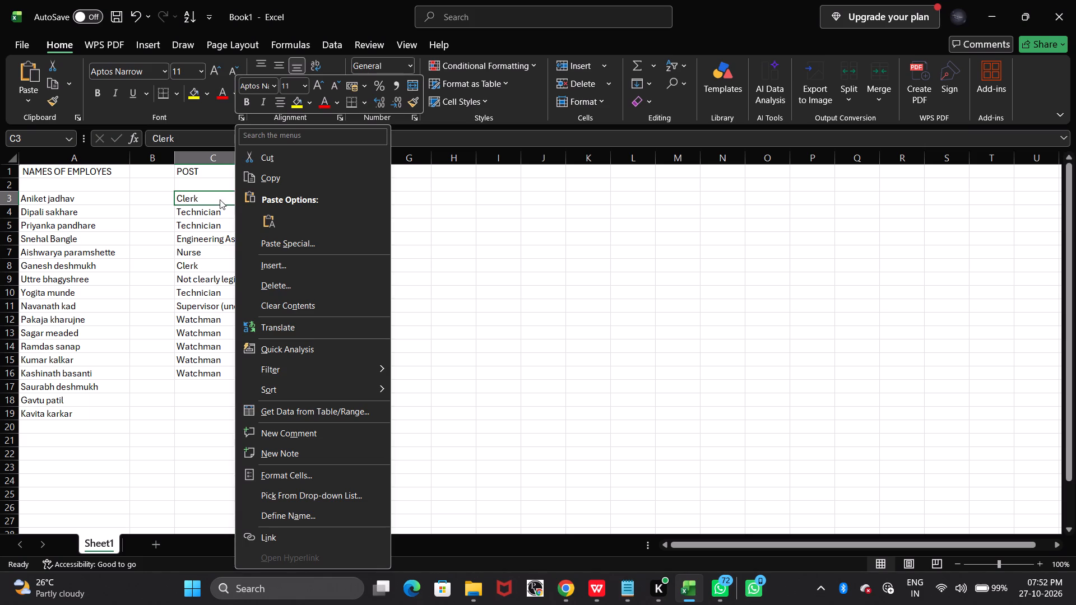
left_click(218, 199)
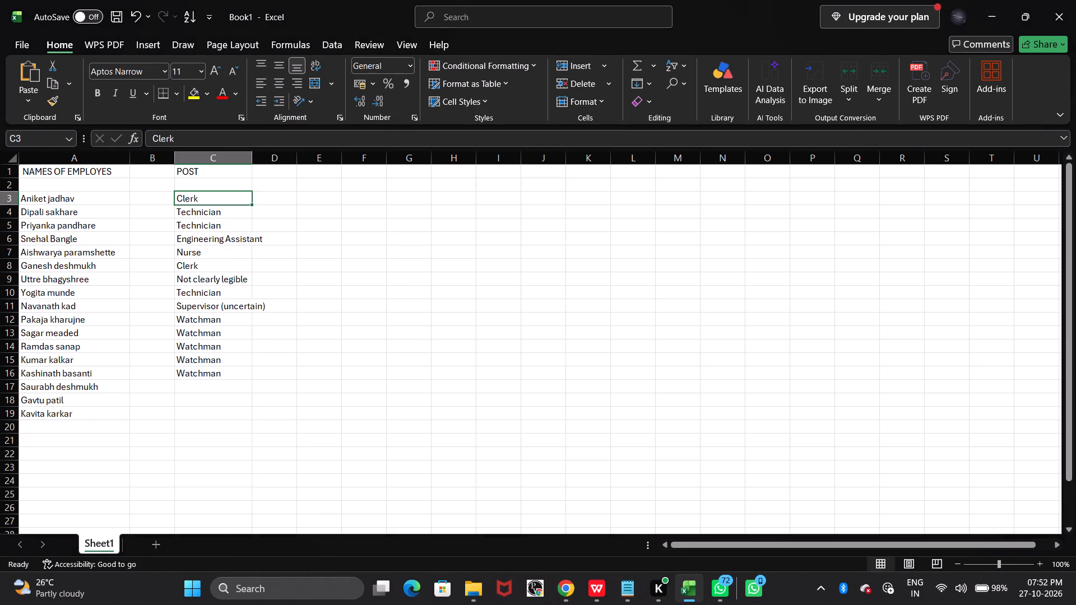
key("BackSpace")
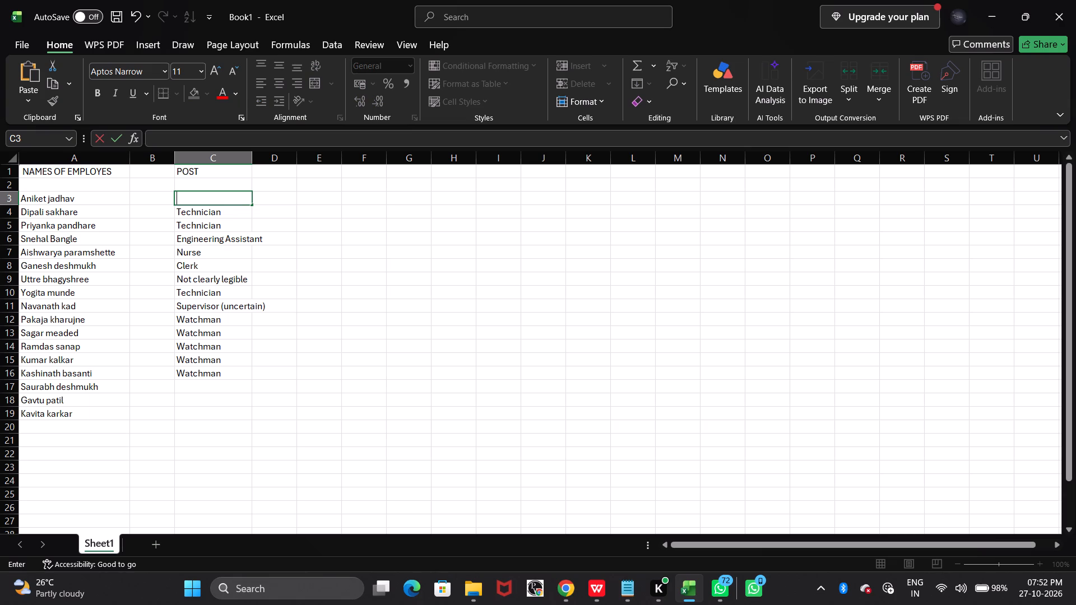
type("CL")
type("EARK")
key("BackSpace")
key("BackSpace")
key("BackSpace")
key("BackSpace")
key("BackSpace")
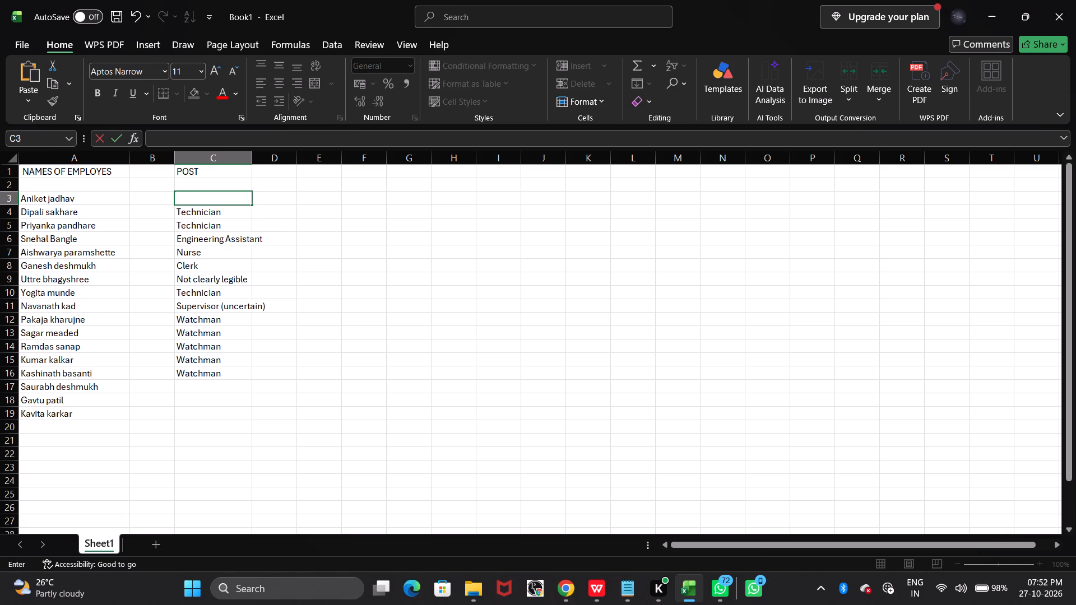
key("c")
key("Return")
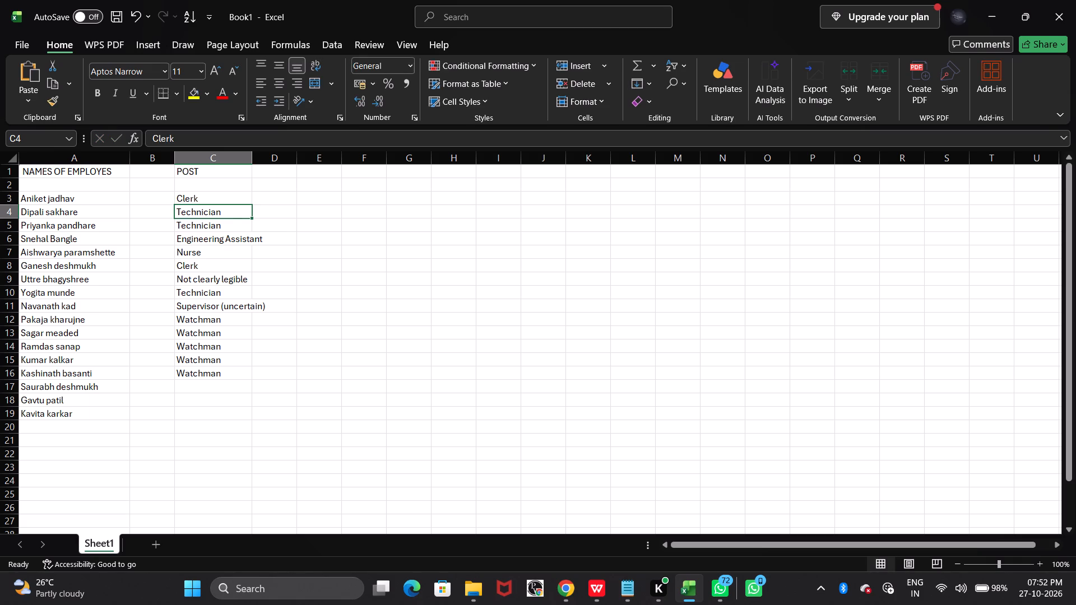
Replace the post in cell C4, beside the second employee's name, with nurse.
left_click(226, 216)
key("BackSpace")
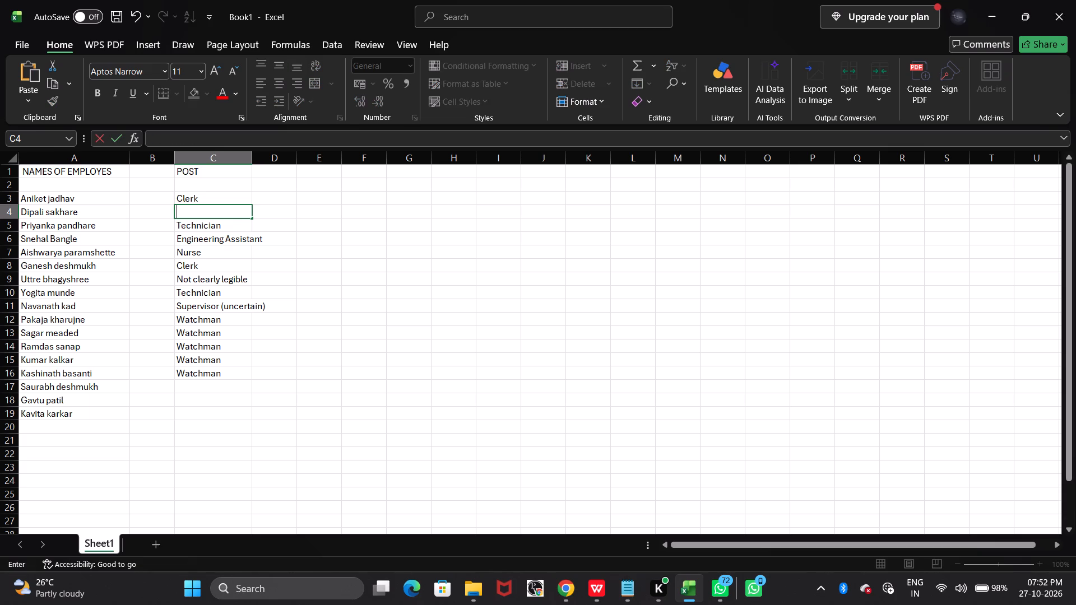
key("n")
type("eau")
key("BackSpace")
key("BackSpace")
key("BackSpace")
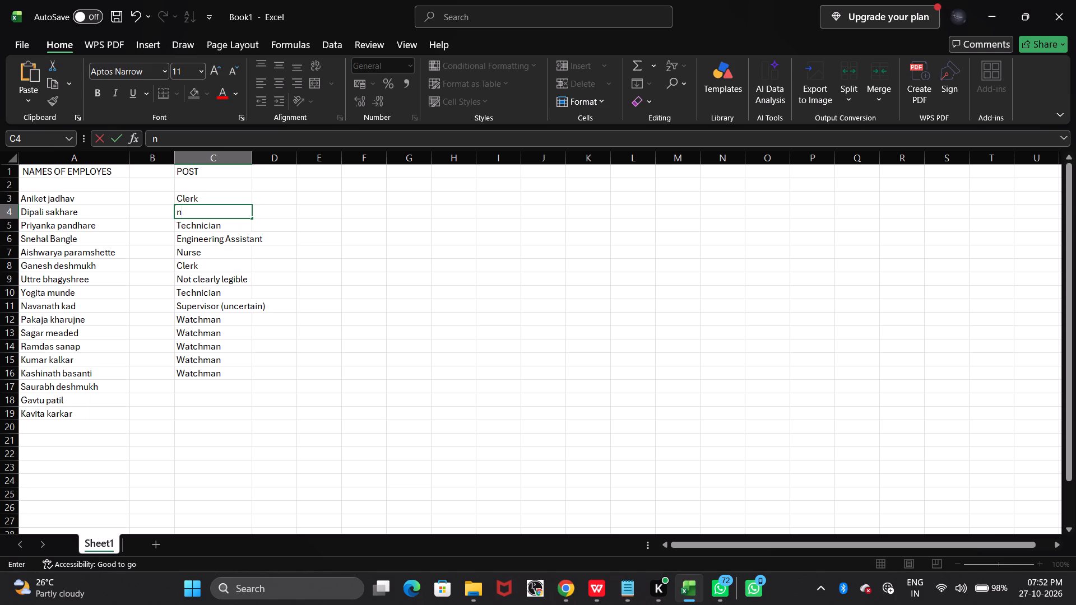
type("nurse")
key("BackSpace")
key("BackSpace")
key("BackSpace")
key("BackSpace")
key("BackSpace")
type("urse")
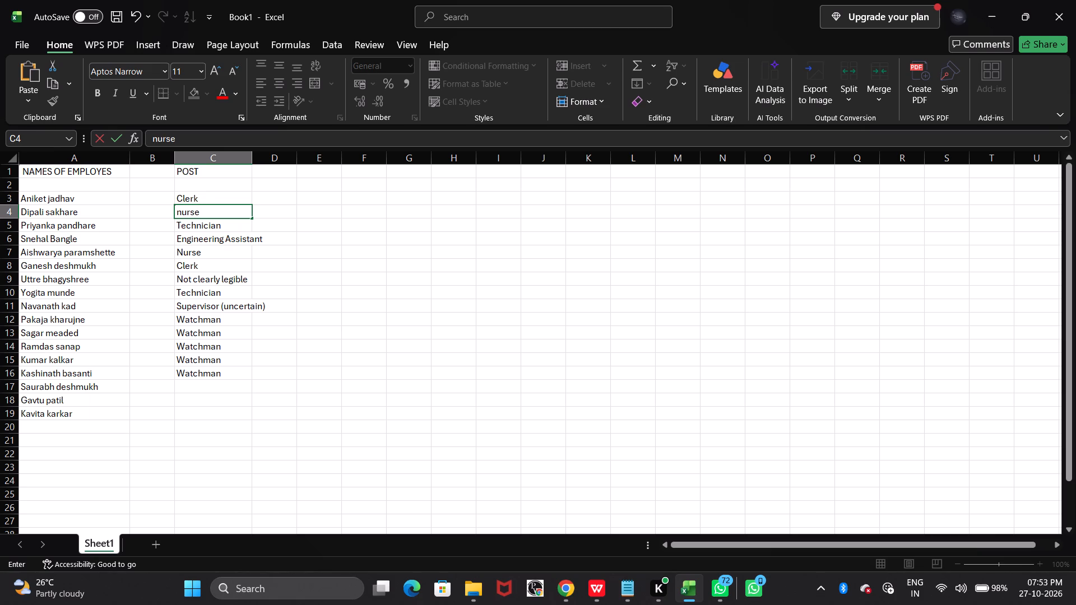
key("Down")
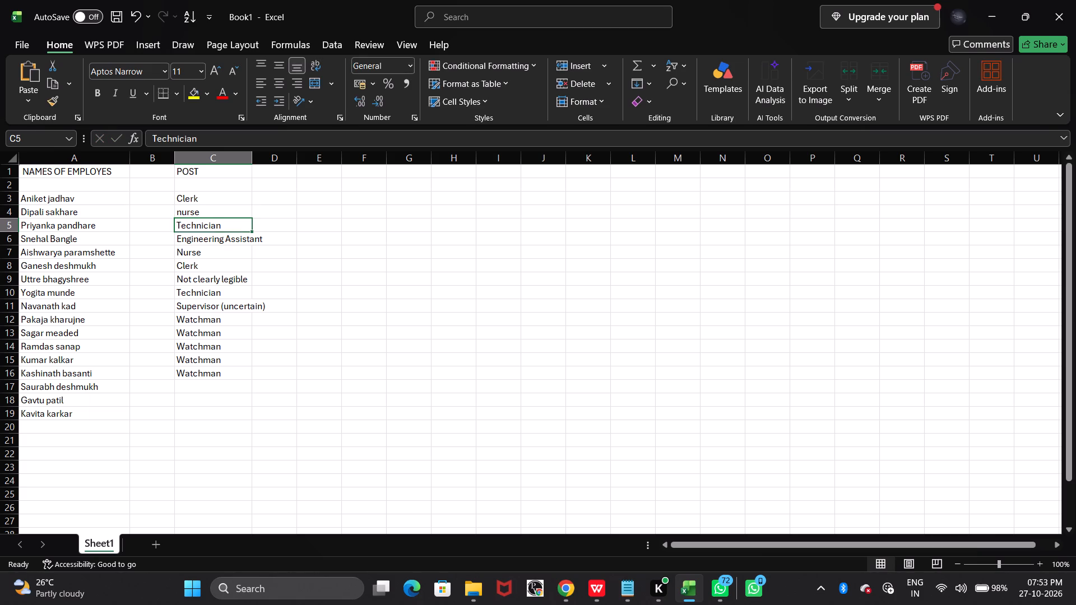
Copy the Clerk post from cell C3 into cells C5, C10 and C14.
left_click(207, 250)
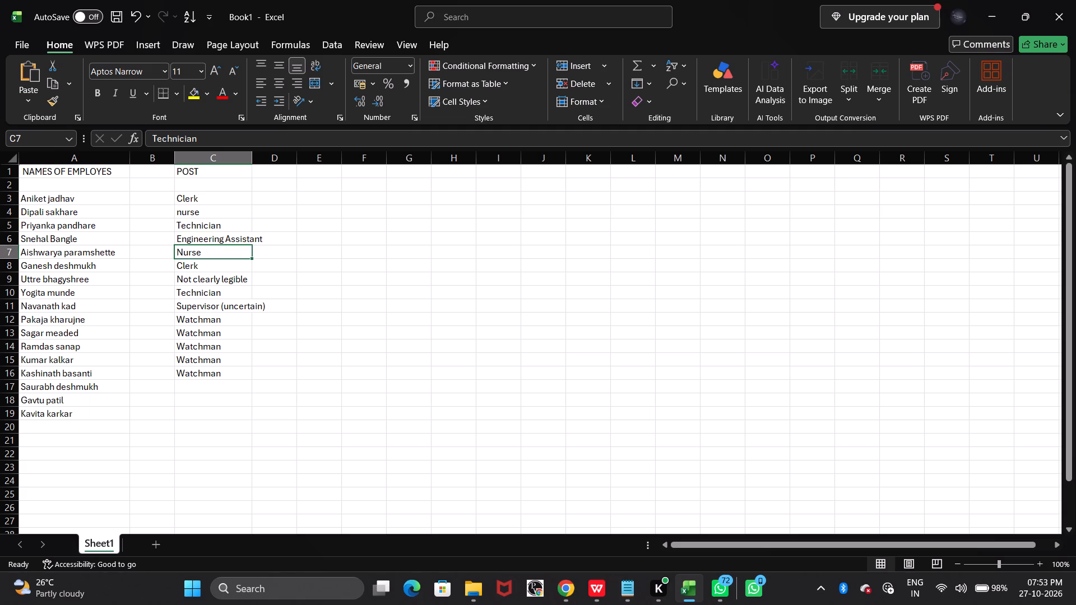
left_click(198, 195)
key("ctrl+c")
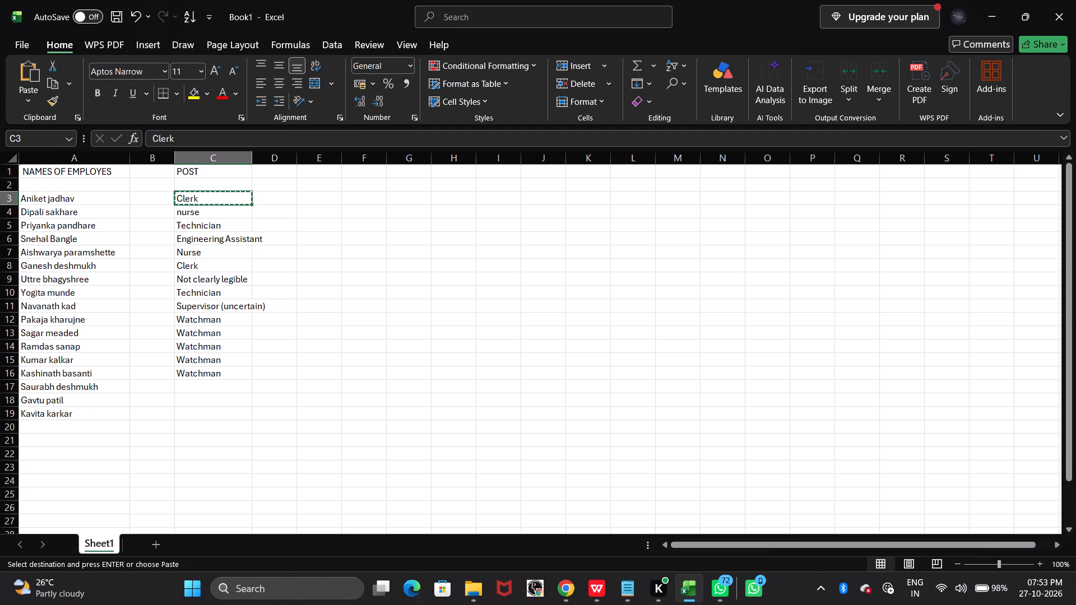
left_click(203, 223)
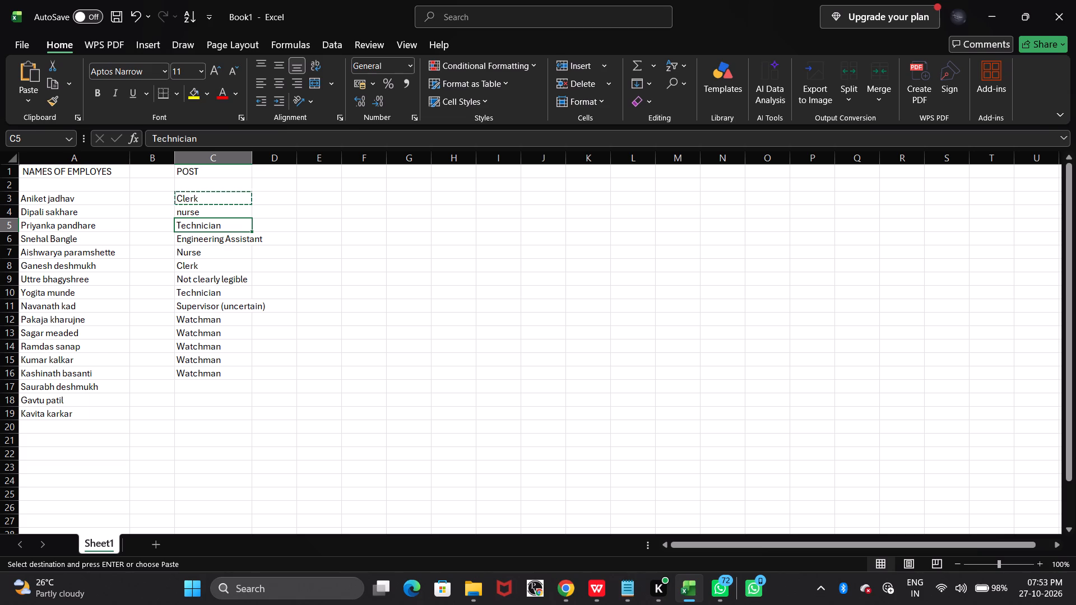
key("ctrl+v")
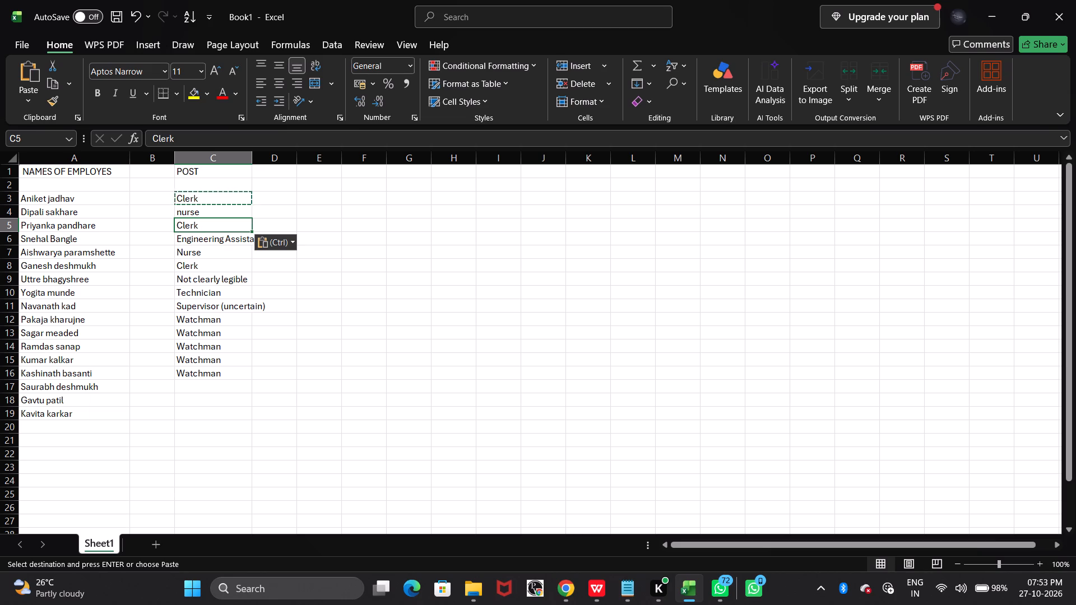
left_click(203, 292, "ctrl")
key("ctrl+v")
left_click(203, 292, "ctrl")
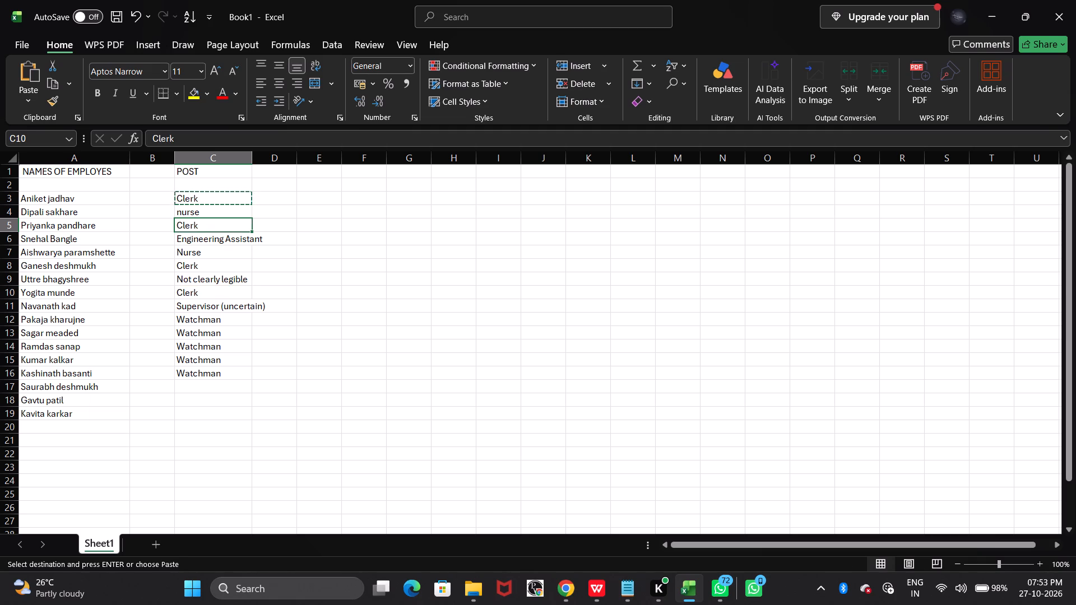
left_click(226, 343)
key("ctrl+v")
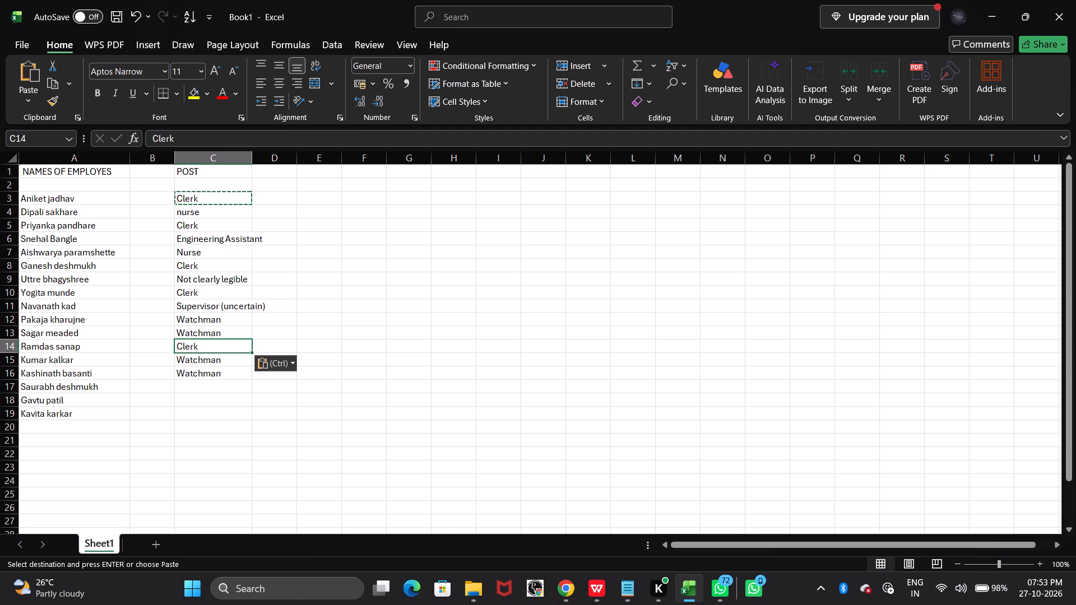
Copy the nurse post from cell C4 into cell C9.
left_click(186, 212)
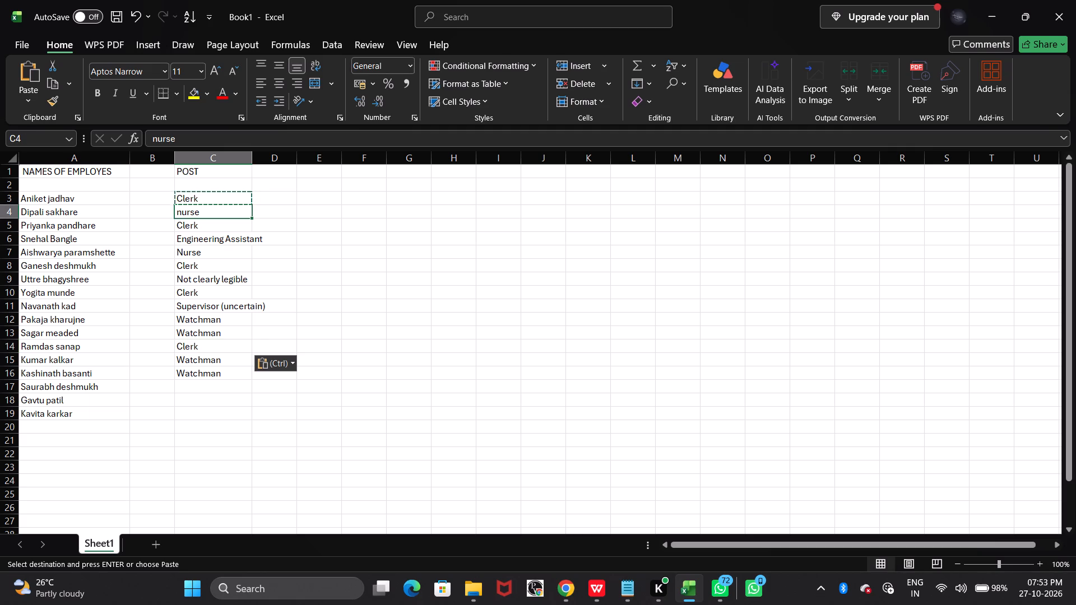
key("ctrl+c")
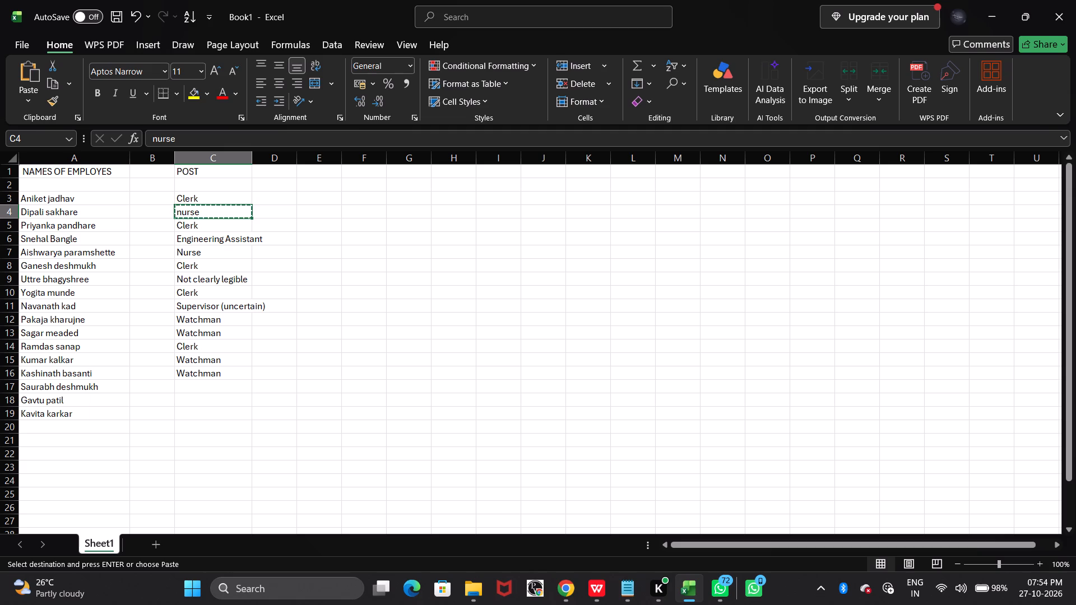
left_click(203, 278, "ctrl")
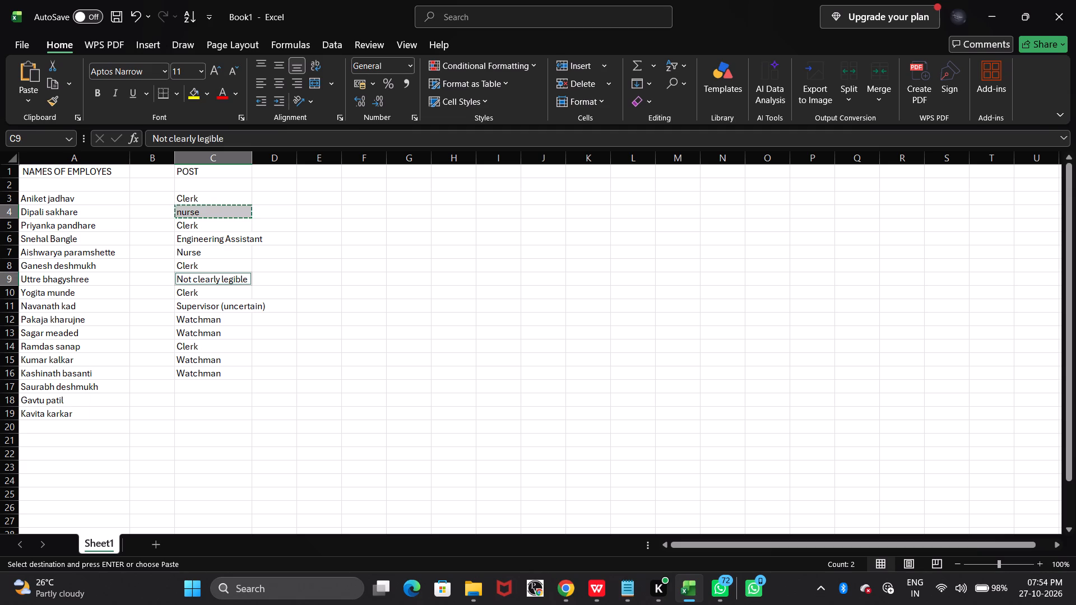
key("ctrl+v")
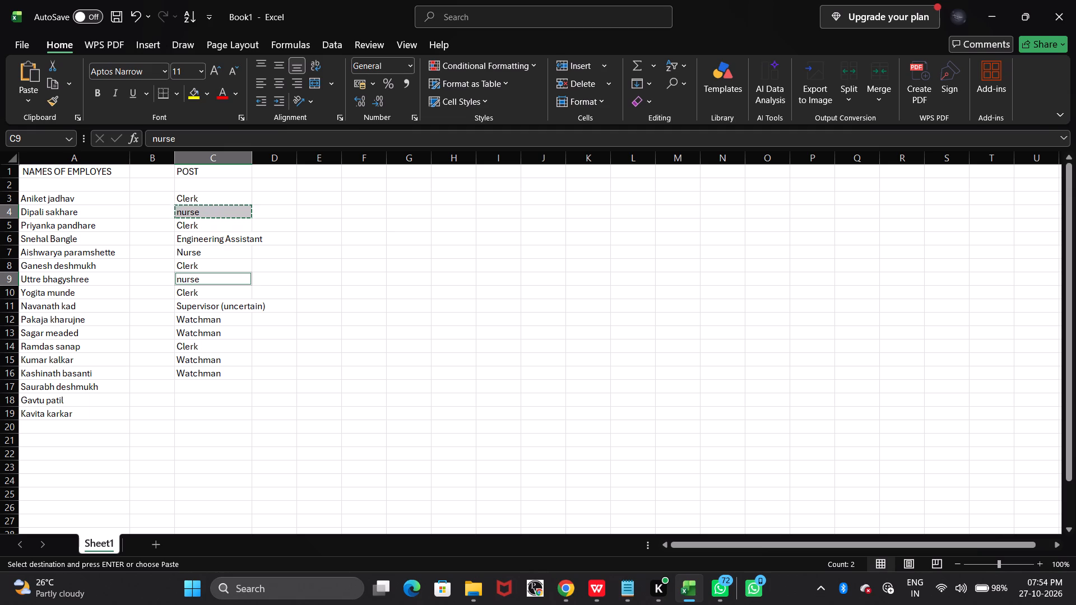
left_click(202, 350)
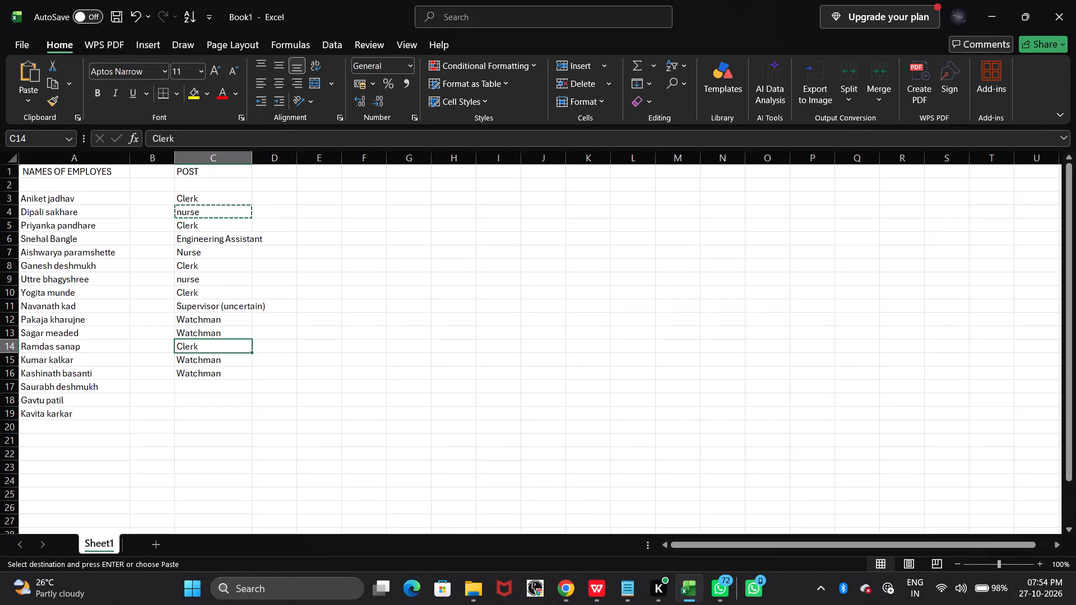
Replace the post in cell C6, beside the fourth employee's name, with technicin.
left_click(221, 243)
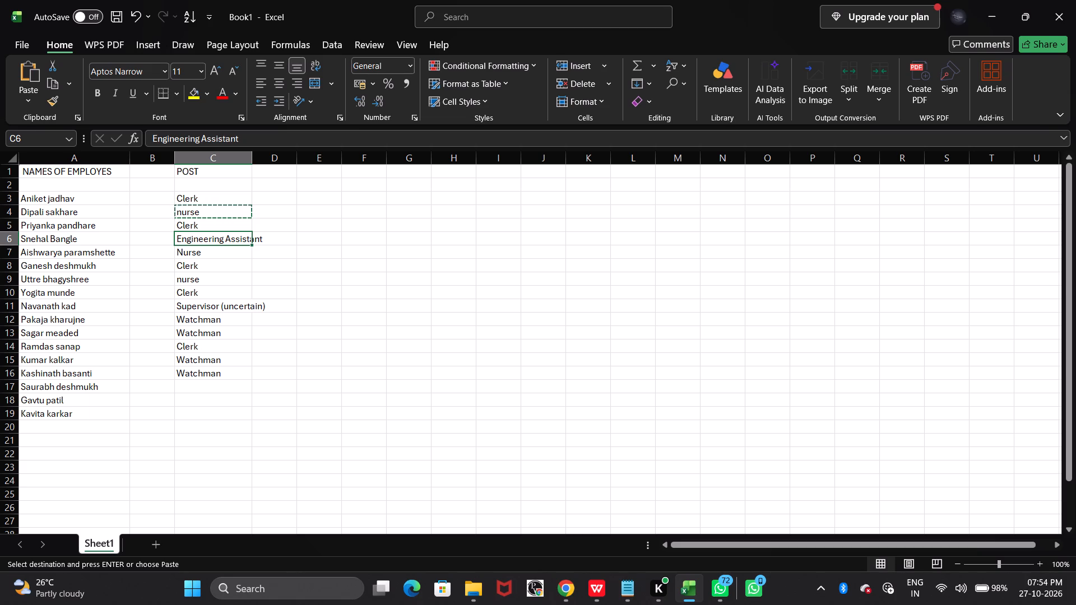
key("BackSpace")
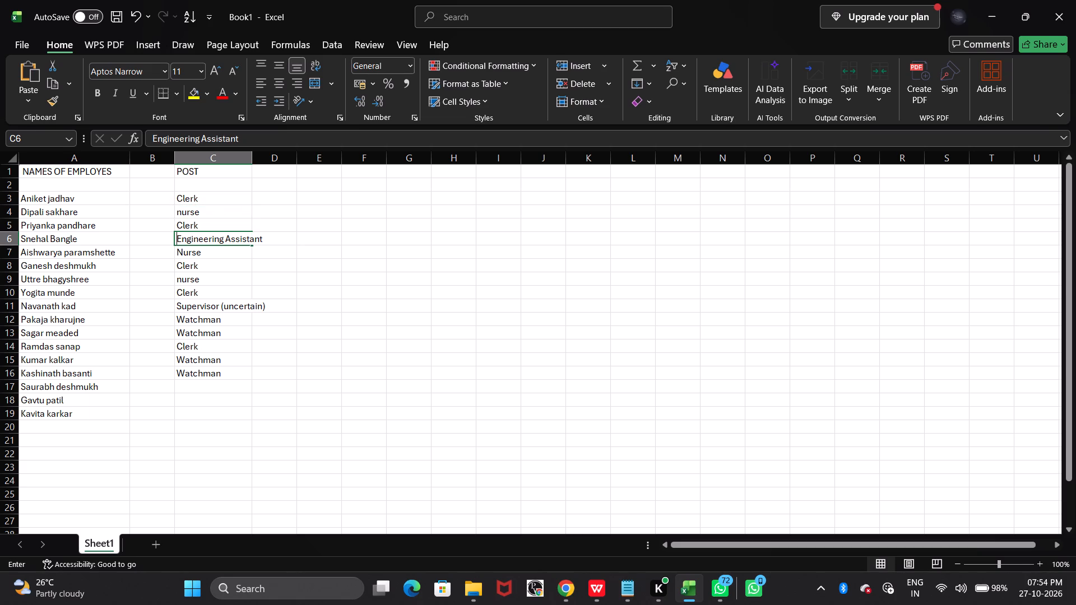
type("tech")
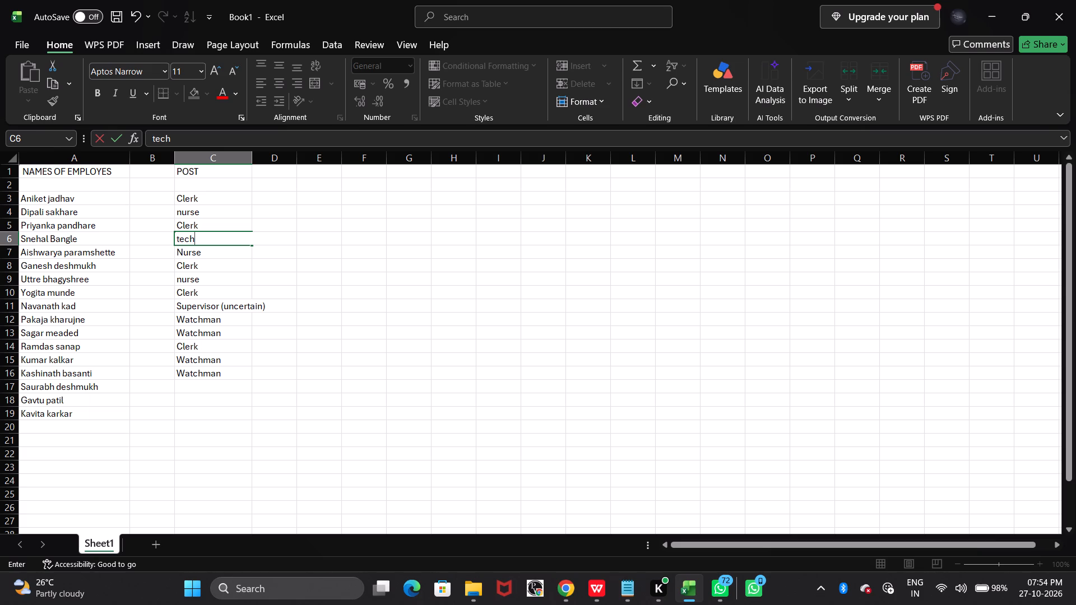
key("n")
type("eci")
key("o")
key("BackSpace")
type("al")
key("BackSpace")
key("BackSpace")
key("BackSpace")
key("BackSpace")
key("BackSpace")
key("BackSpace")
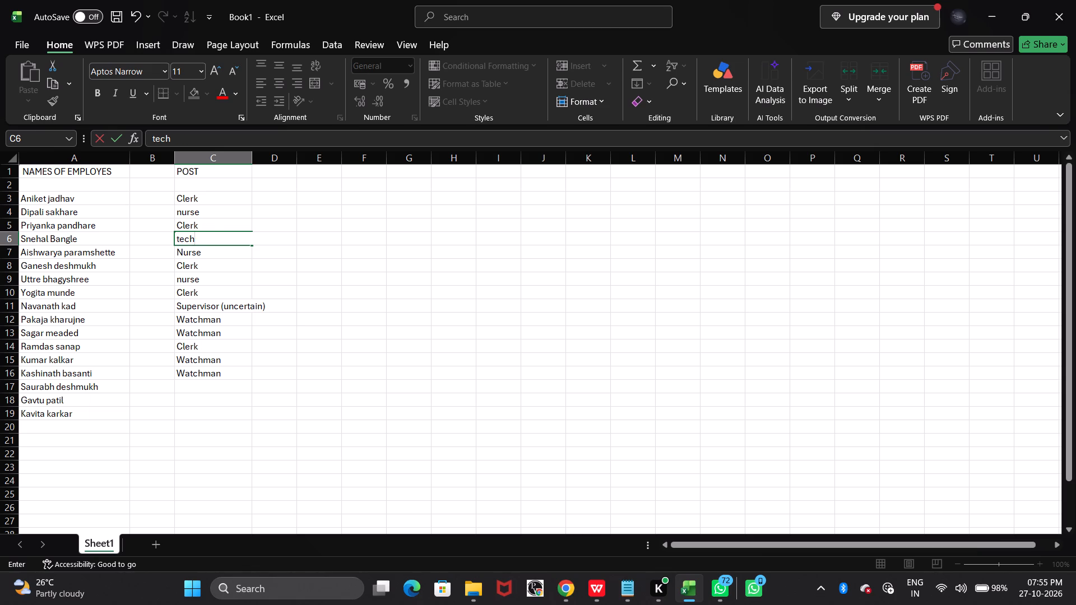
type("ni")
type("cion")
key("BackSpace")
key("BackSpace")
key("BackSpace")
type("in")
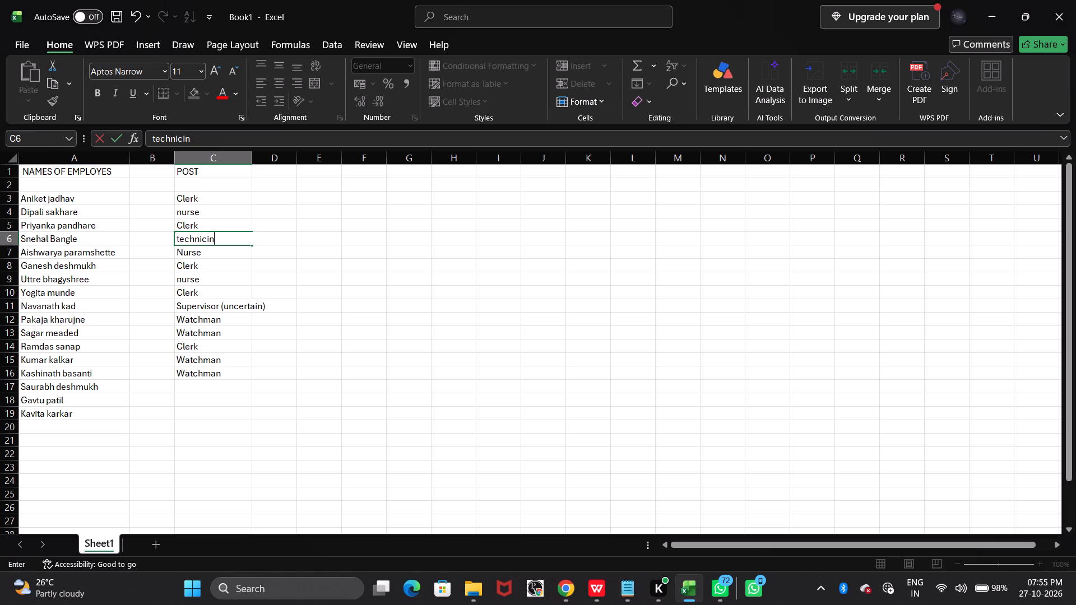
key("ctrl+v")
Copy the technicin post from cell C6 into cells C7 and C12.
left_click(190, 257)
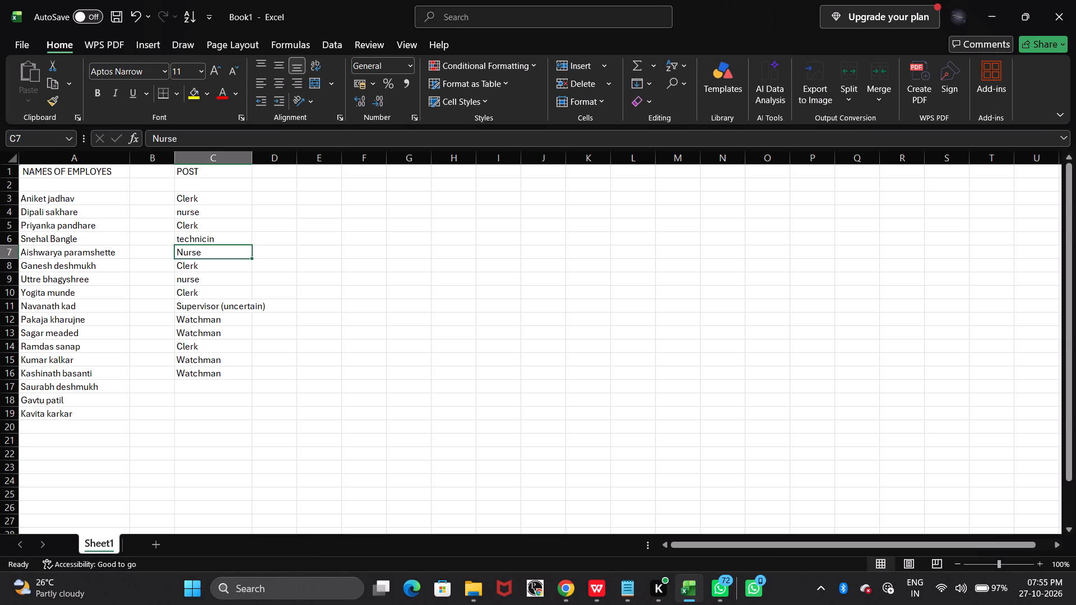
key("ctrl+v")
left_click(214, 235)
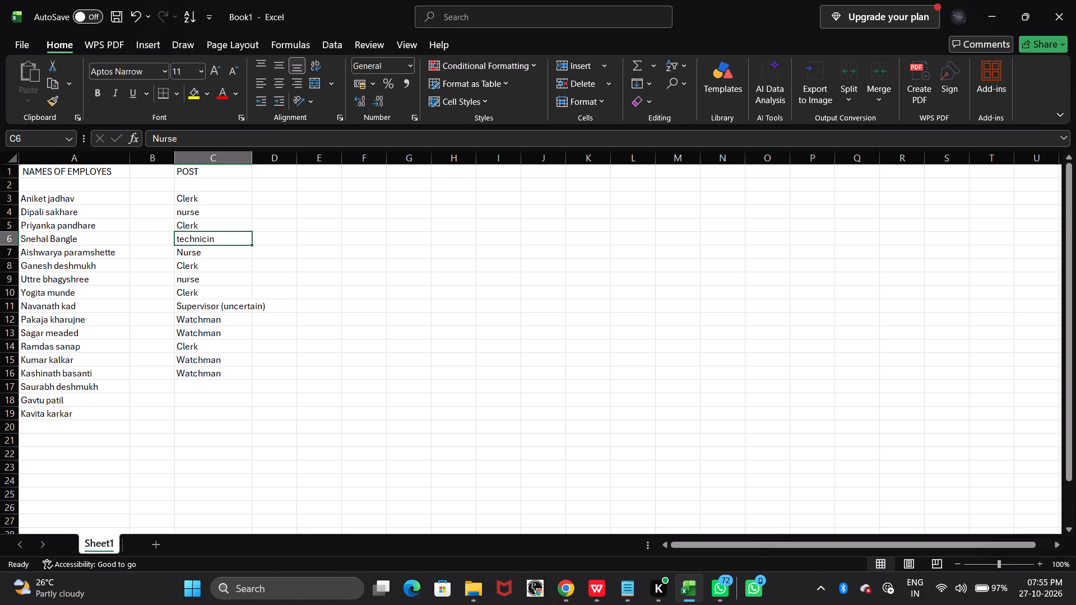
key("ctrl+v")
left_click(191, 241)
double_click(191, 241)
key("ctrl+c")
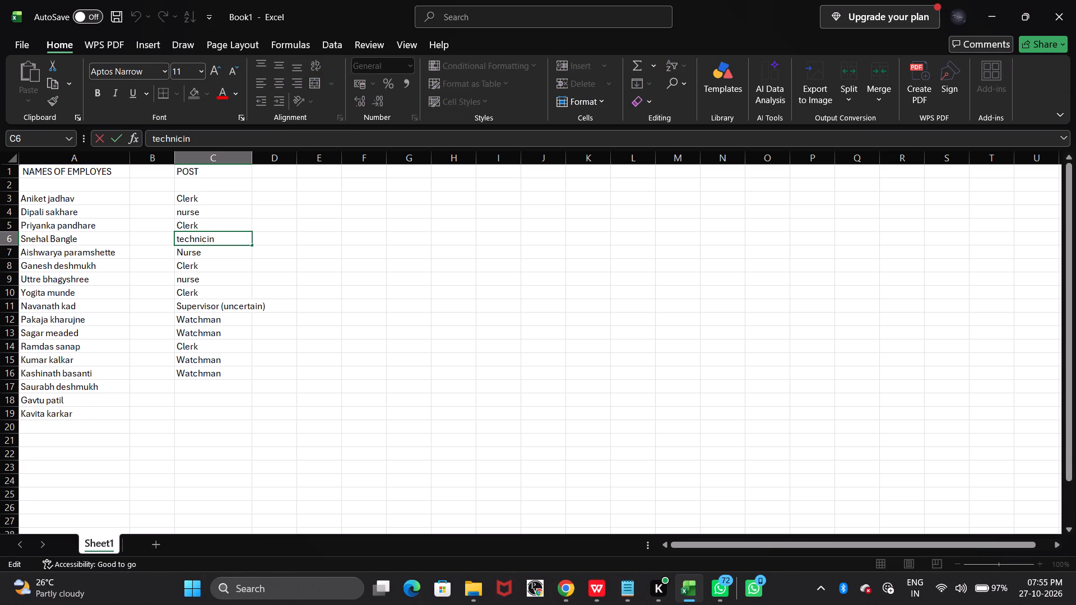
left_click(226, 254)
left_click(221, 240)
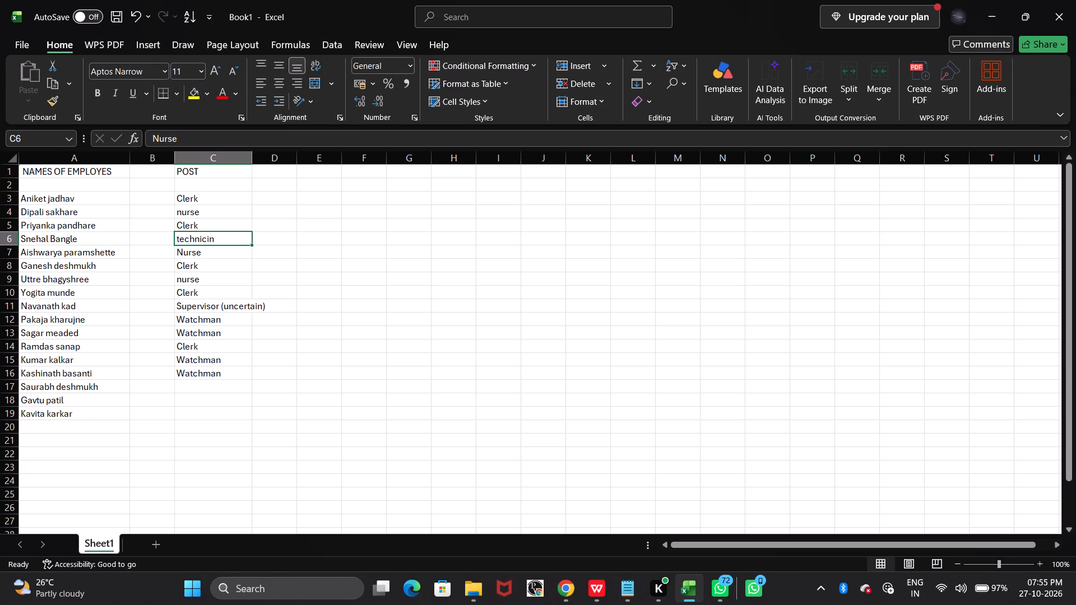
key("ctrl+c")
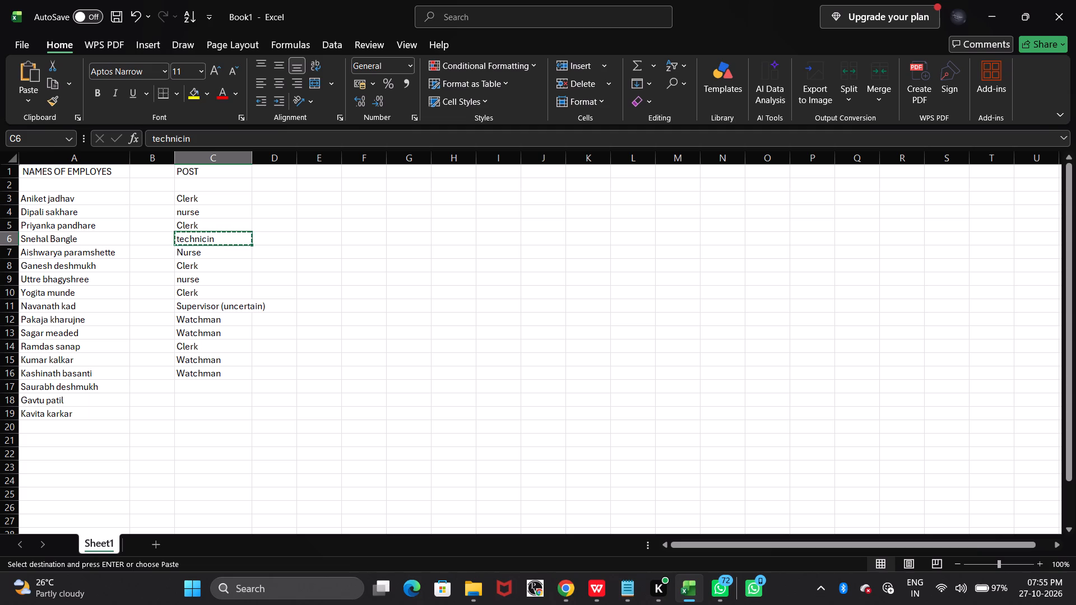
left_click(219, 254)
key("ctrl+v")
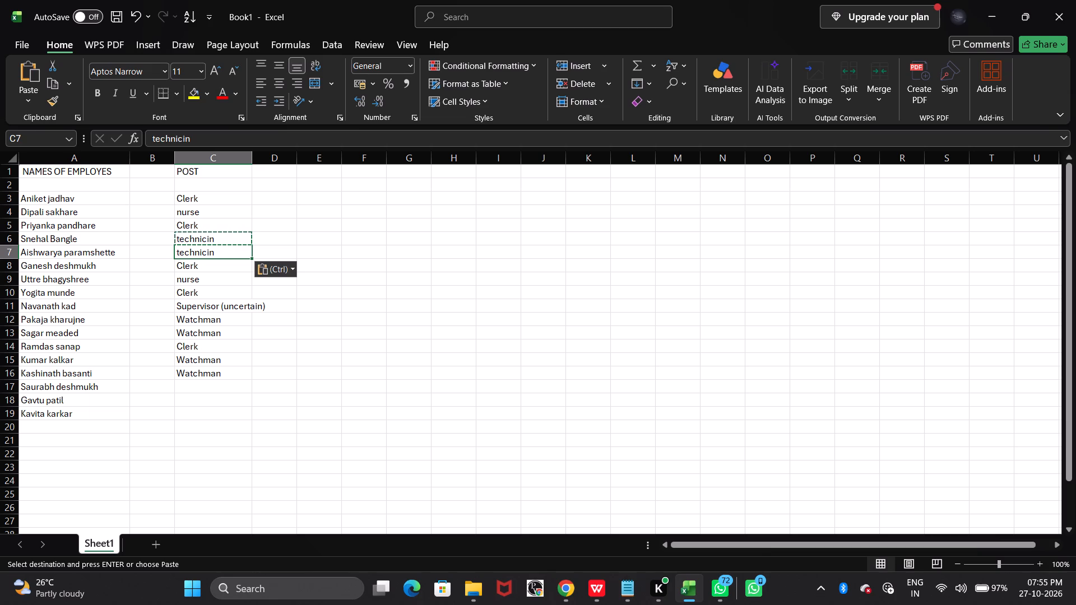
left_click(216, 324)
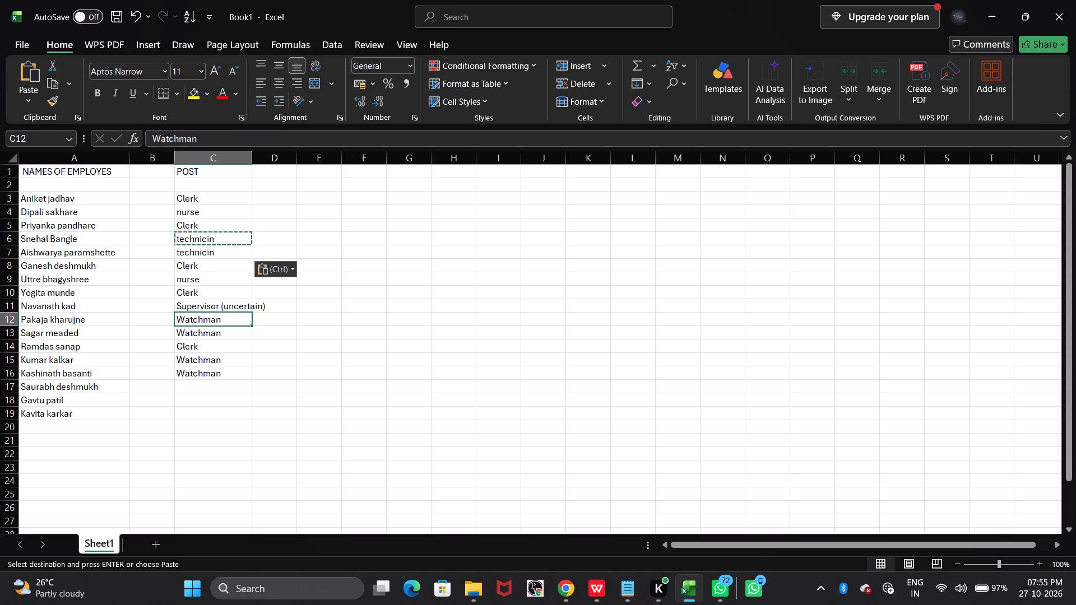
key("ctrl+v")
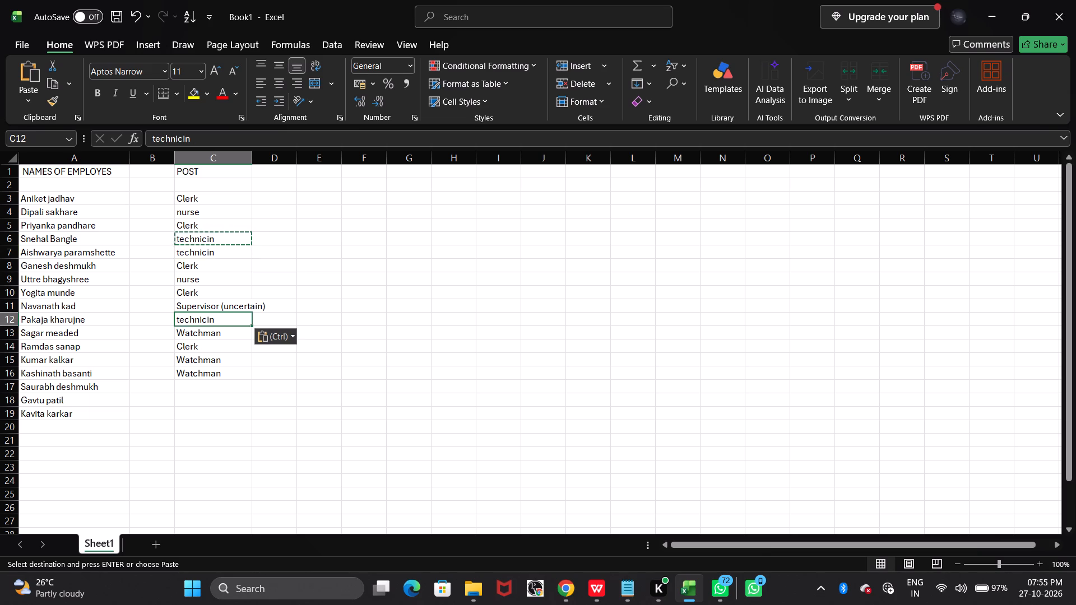
Undo the recent post edits in column C, back to the originally pasted posts from cell C4 down.
left_click(245, 384)
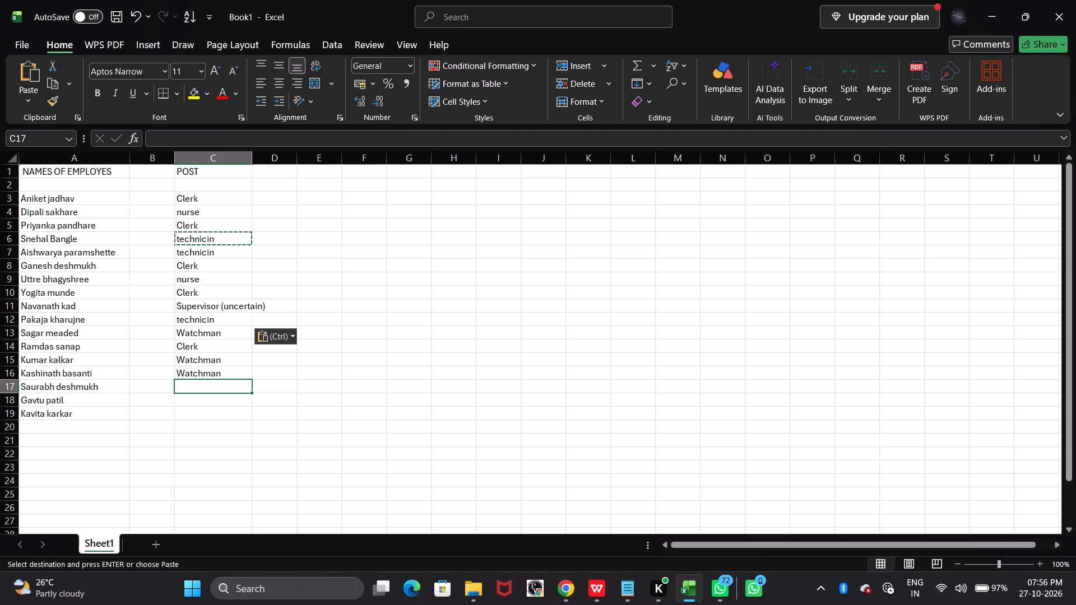
key("ctrl+z")
key("ctrl+z")
key("ctrl+z")
key("ctrl+z")
key("ctrl+z")
key("ctrl+z")
left_click(220, 261, "ctrl")
key("ctrl+z")
key("ctrl+z")
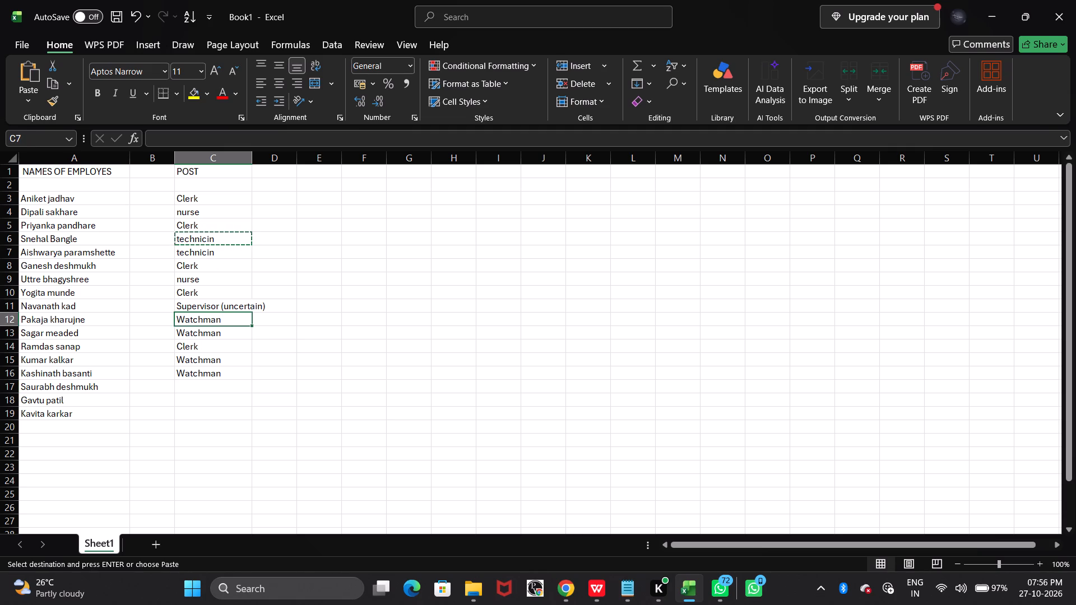
left_click(220, 261, "ctrl")
key("ctrl+z")
key("ctrl+z")
key("ctrl+z")
key("ctrl+z")
key("ctrl+z")
key("ctrl+z")
key("ctrl+z")
key("ctrl+z")
key("ctrl+z")
key("ctrl+z")
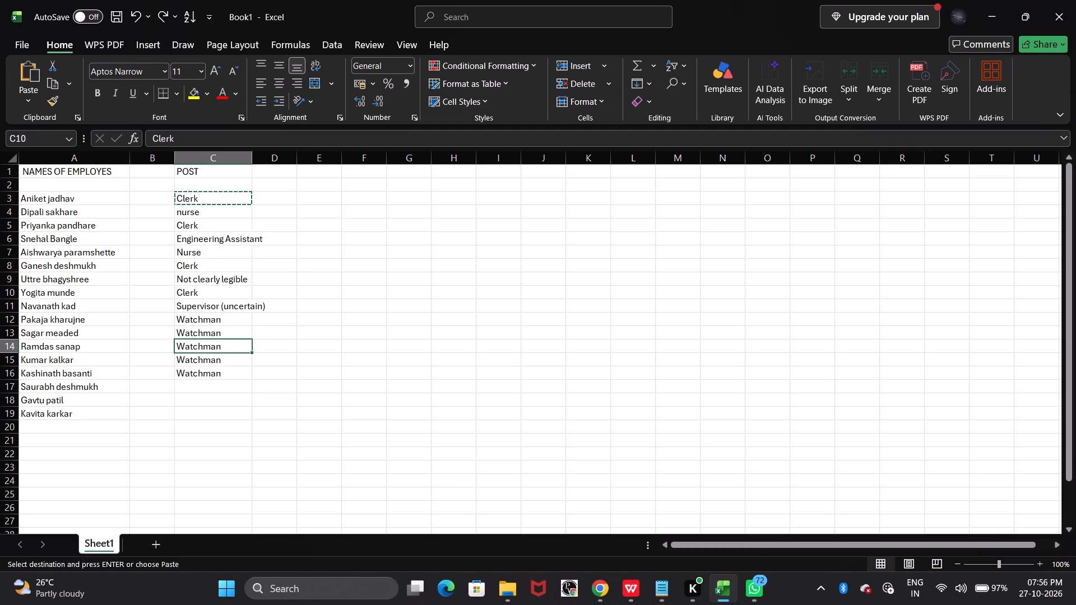
key("ctrl+z")
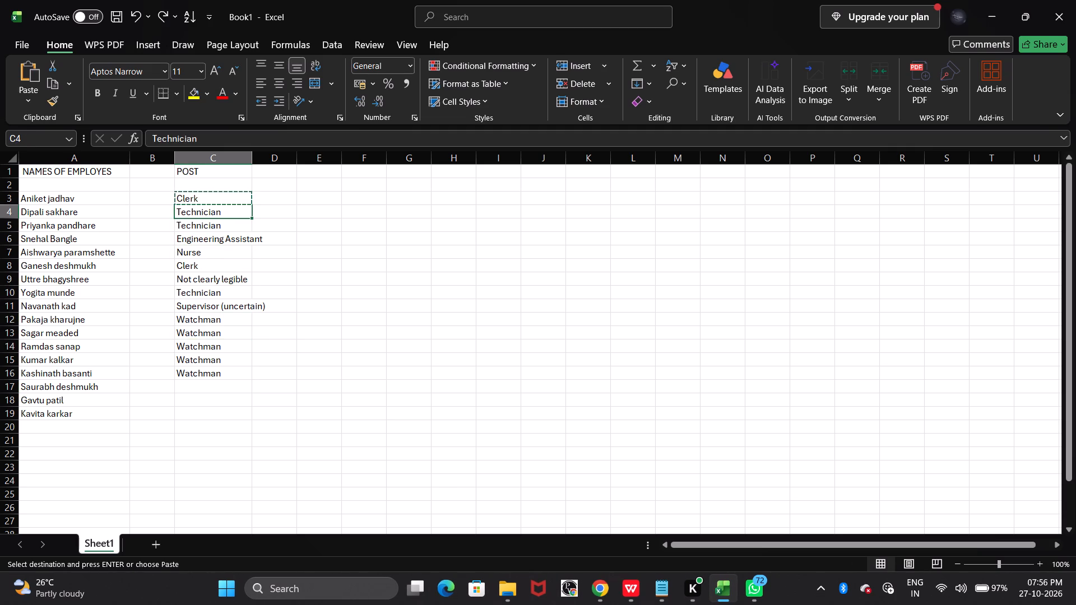
key("ctrl+z")
left_click(362, 209)
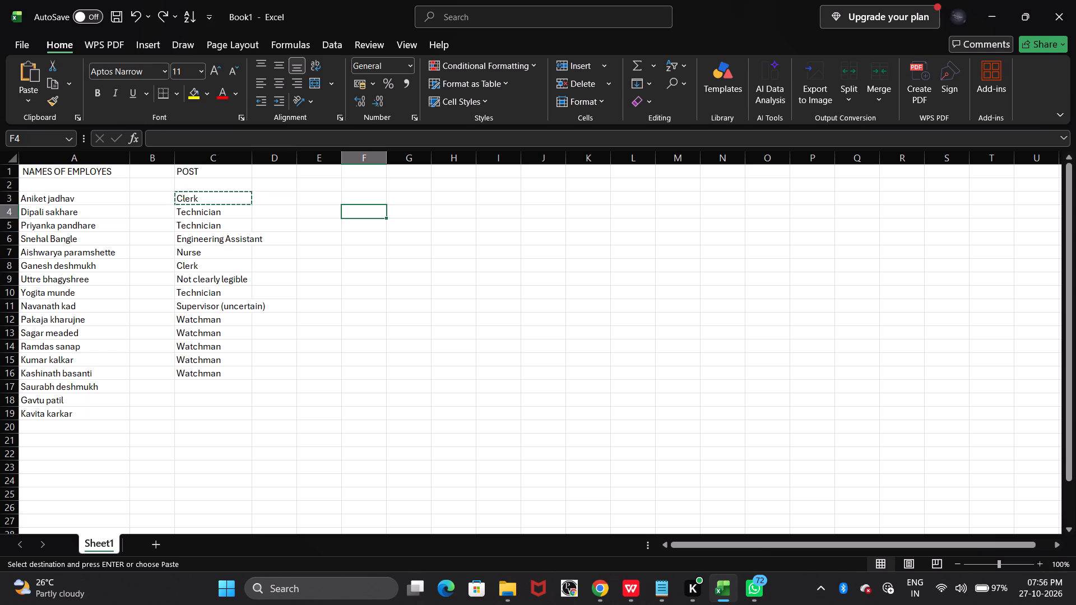
Copy the post list in cells C3 to C17 and paste it as a reference list starting at cell P6.
double_click(210, 199)
left_click(210, 199)
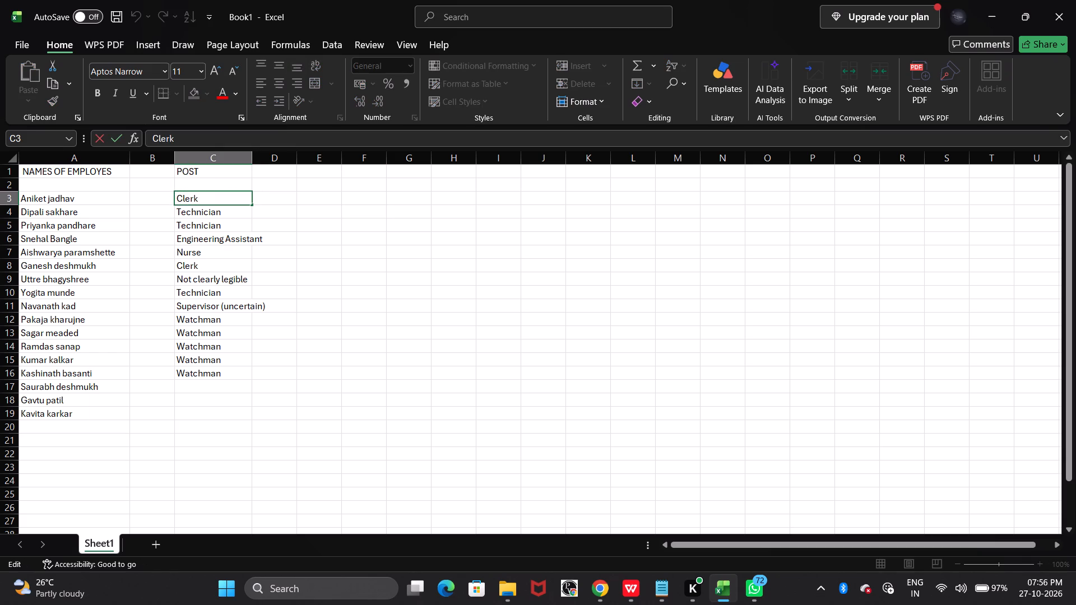
left_click_drag(330, 248, 201, 253)
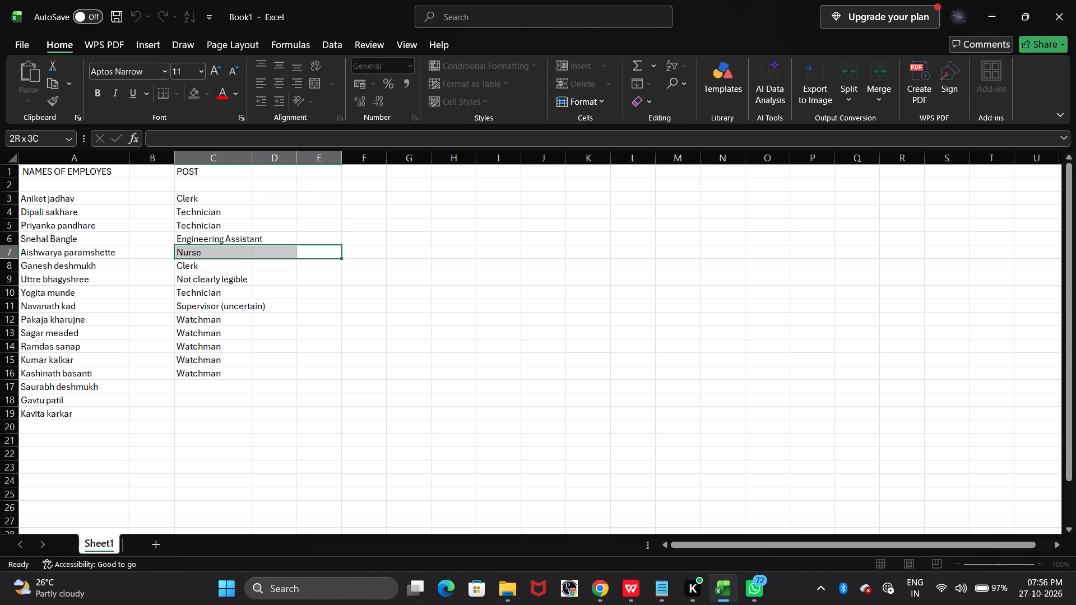
left_click_drag(201, 253, 201, 197)
left_click(201, 197)
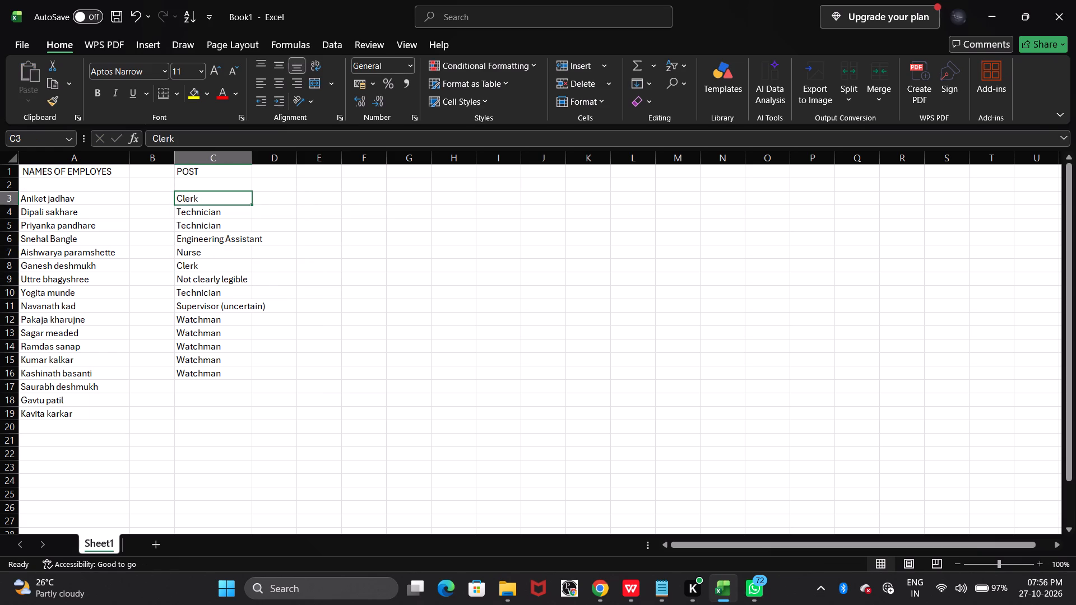
left_click_drag(216, 200, 220, 385)
key("ctrl+c")
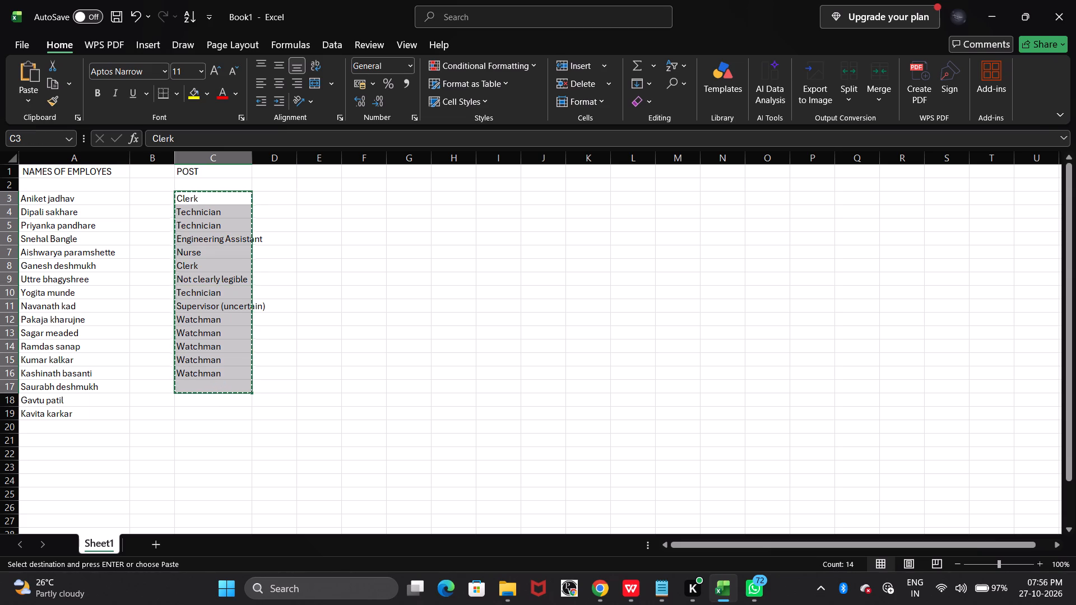
left_click(799, 241)
key("ctrl+v")
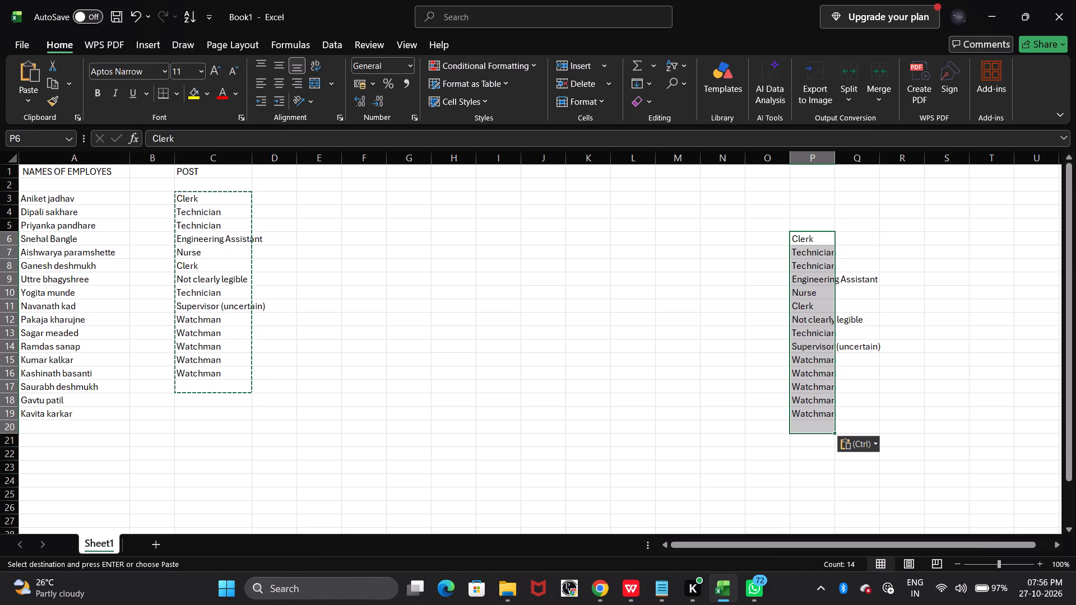
left_click(629, 296)
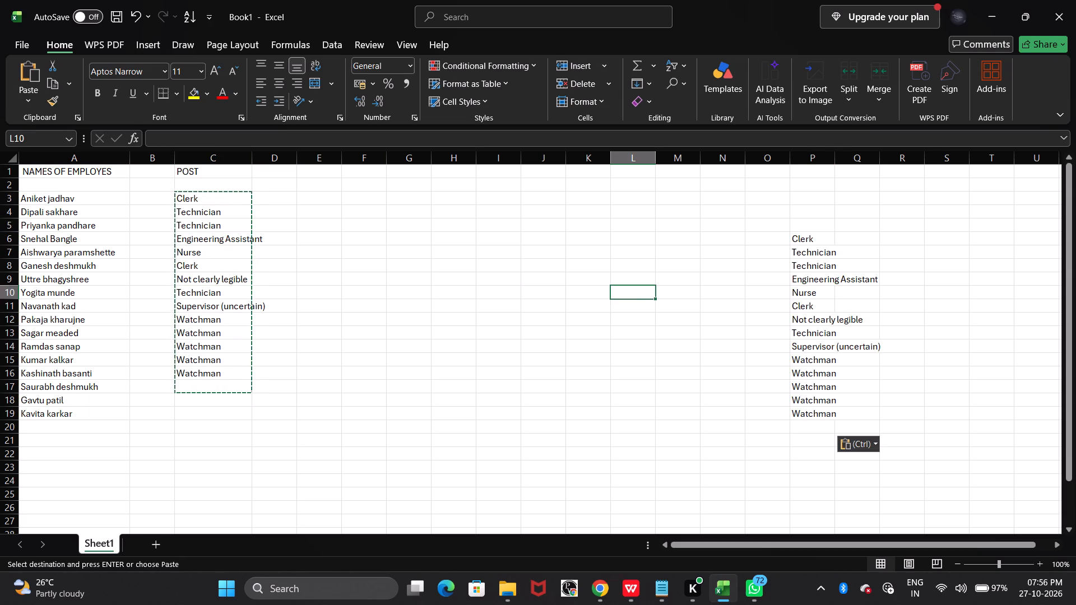
left_click(473, 253)
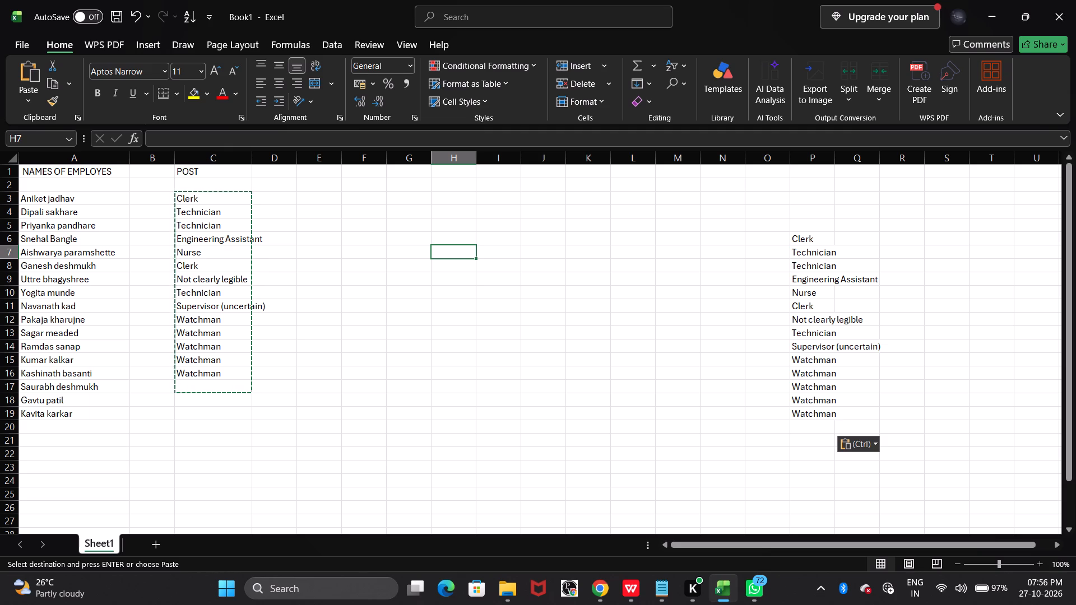
Copy the Clerk post from reference cell P6 into cells C3, C14, C10 and C5 of the post column.
left_click(800, 241)
key("ctrl+c")
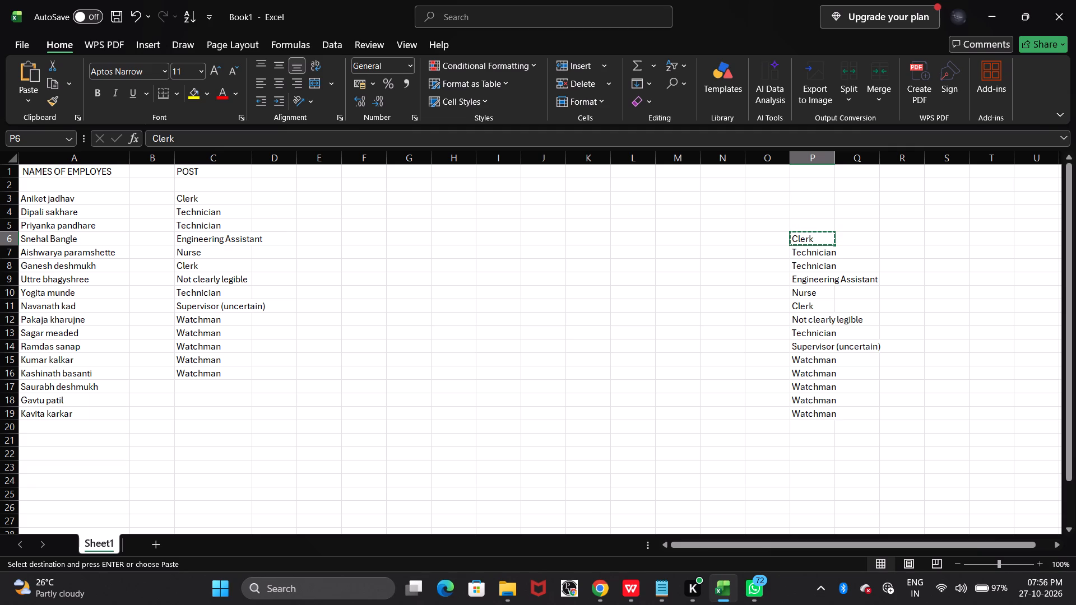
left_click(191, 201)
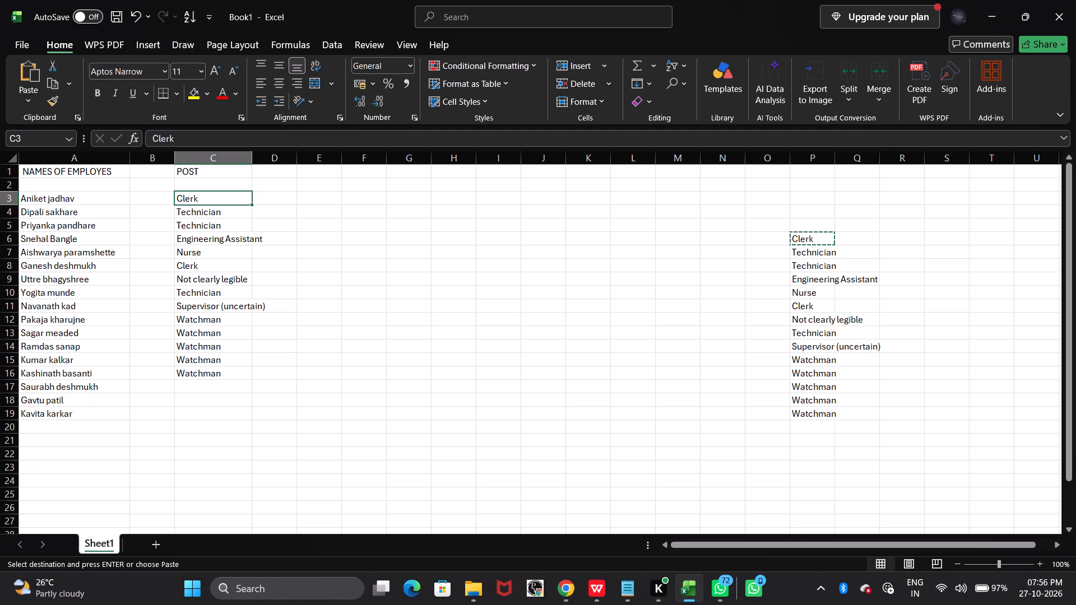
key("ctrl+v")
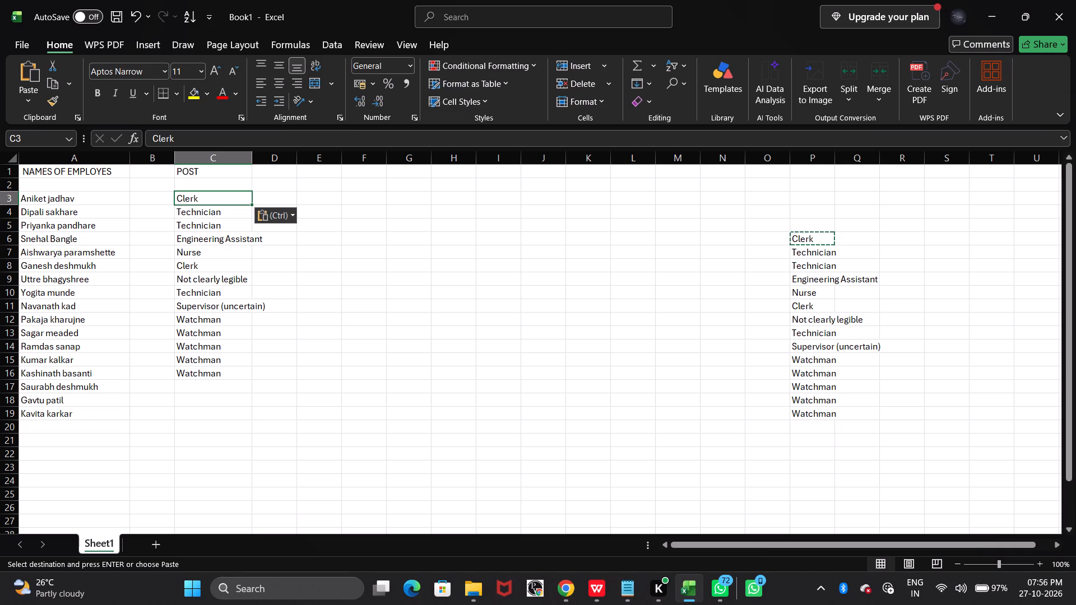
left_click(201, 348)
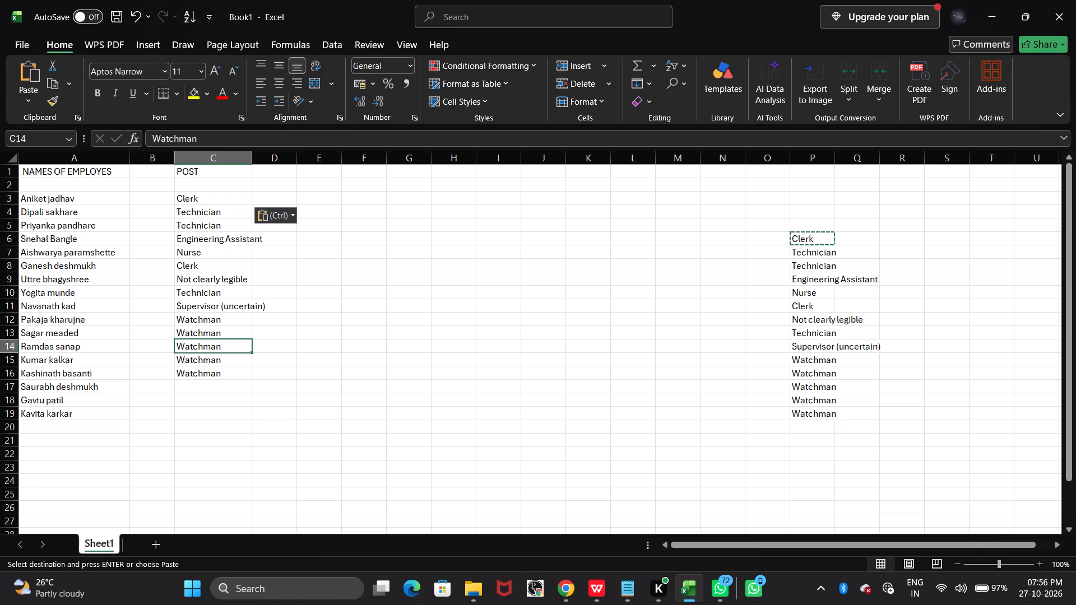
key("ctrl+v")
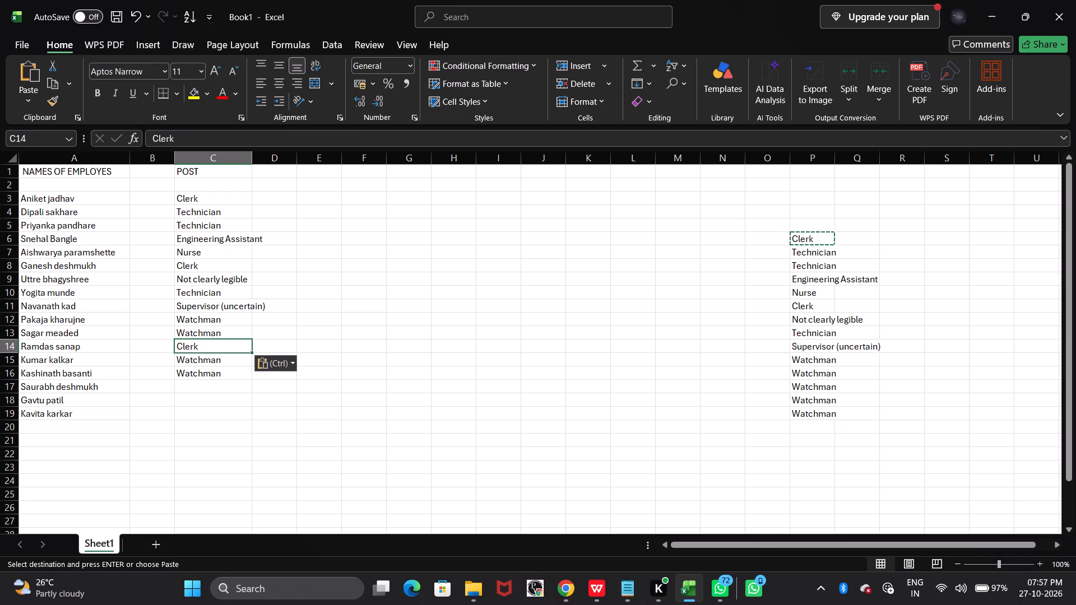
left_click(215, 292)
key("ctrl+v")
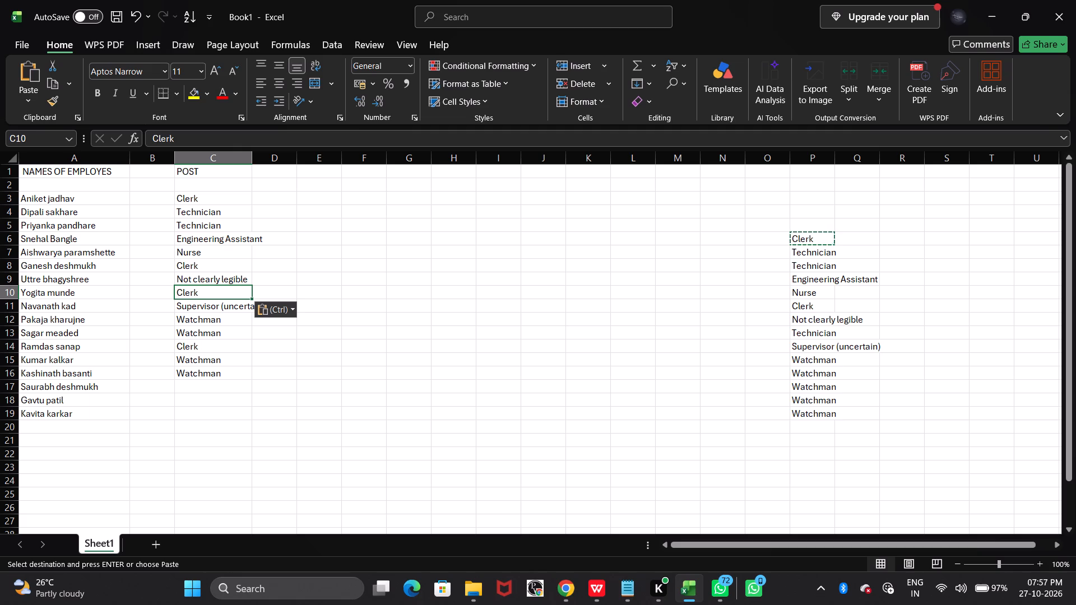
left_click(206, 225)
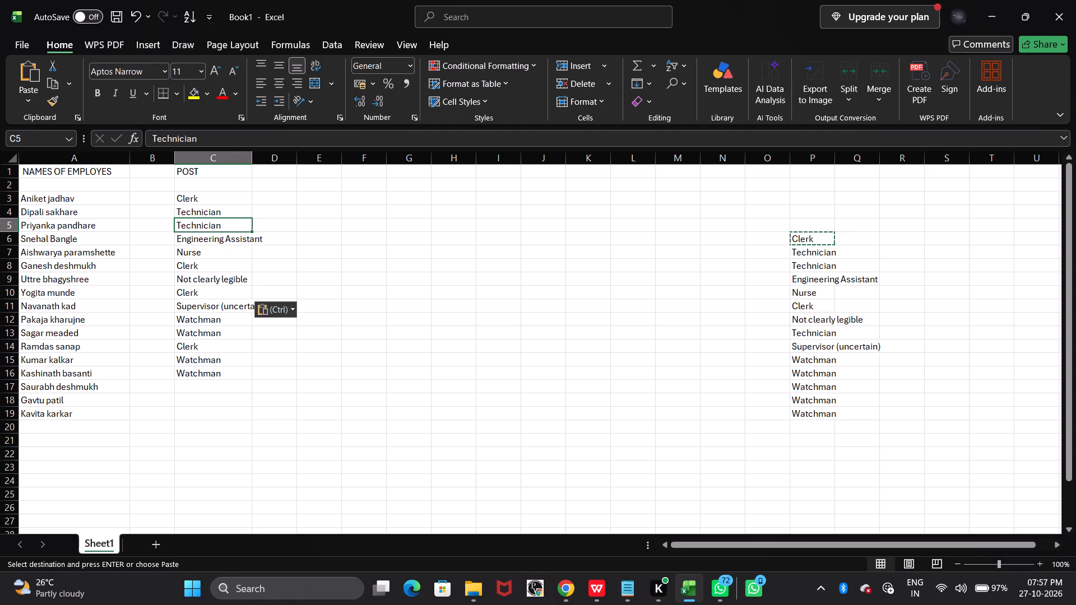
key("ctrl+v")
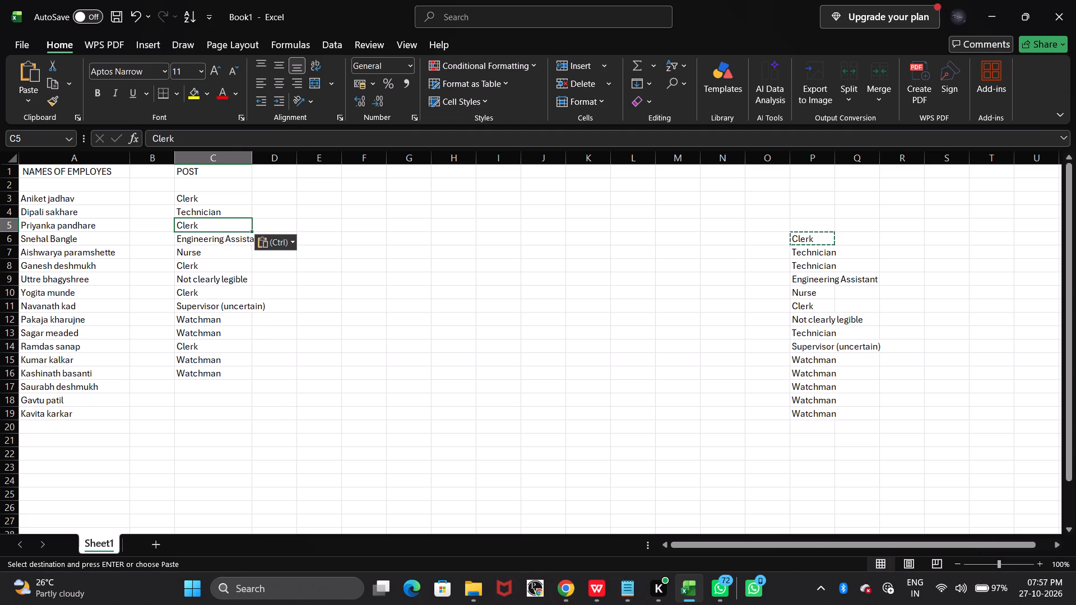
left_click(462, 244)
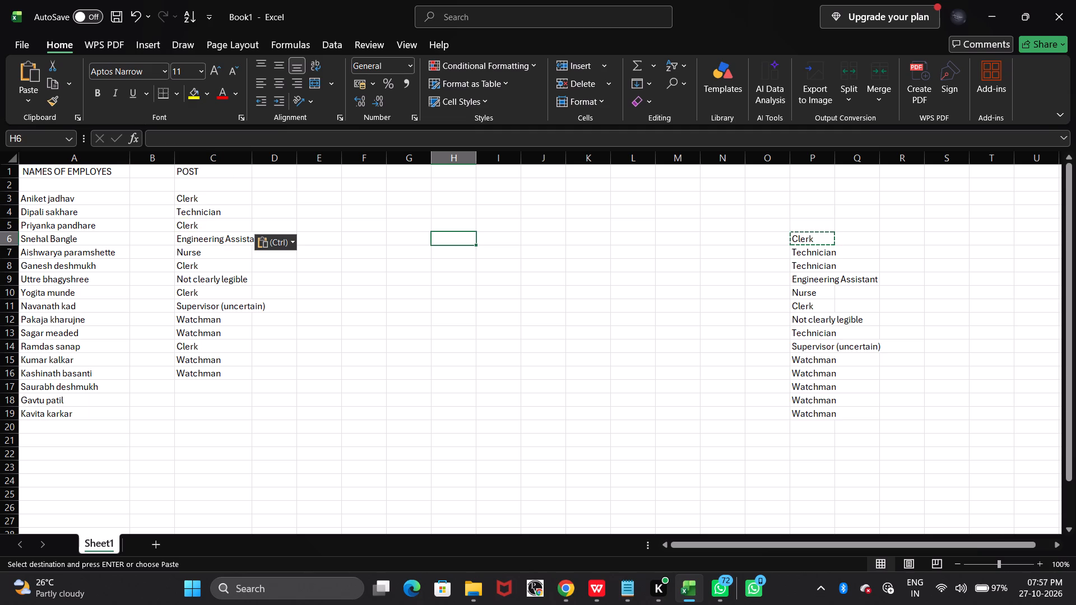
Copy the Nurse post from reference cell P10 into cells C4 and C9.
left_click(816, 296)
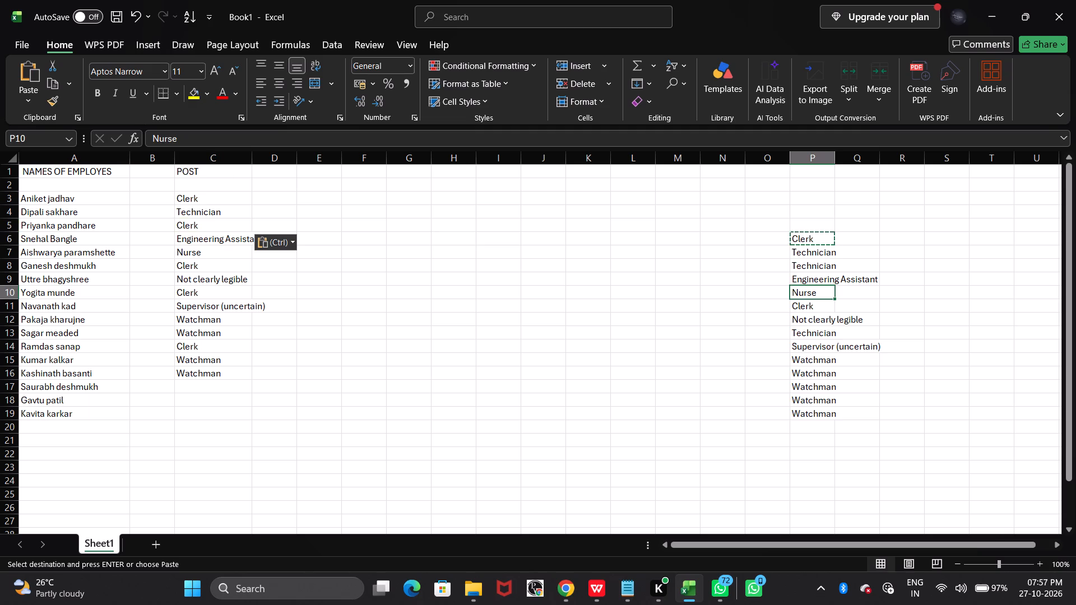
key("ctrl+c")
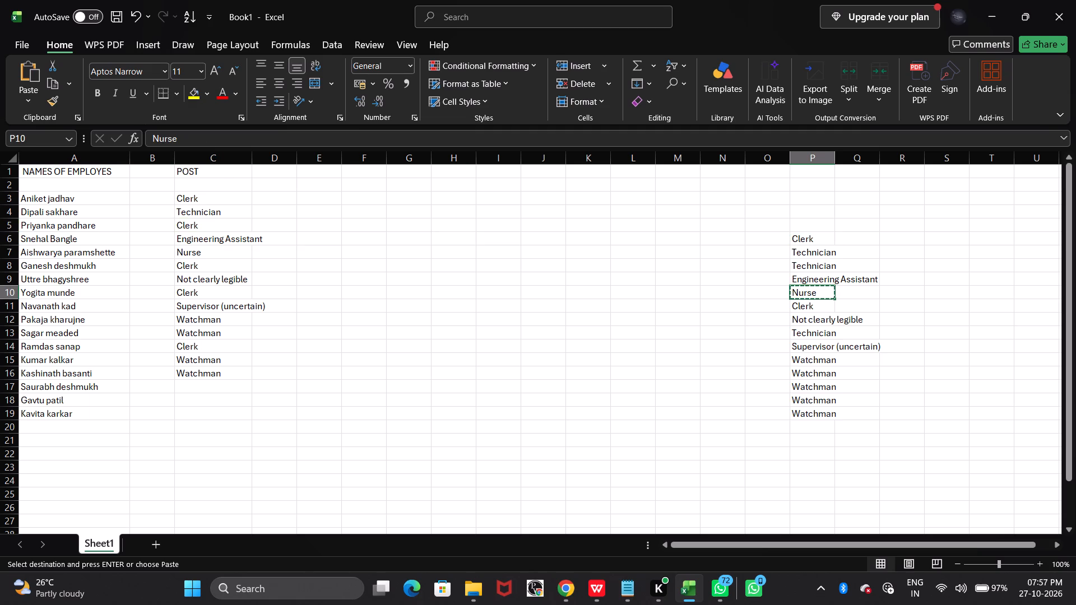
left_click(211, 214)
key("ctrl+v")
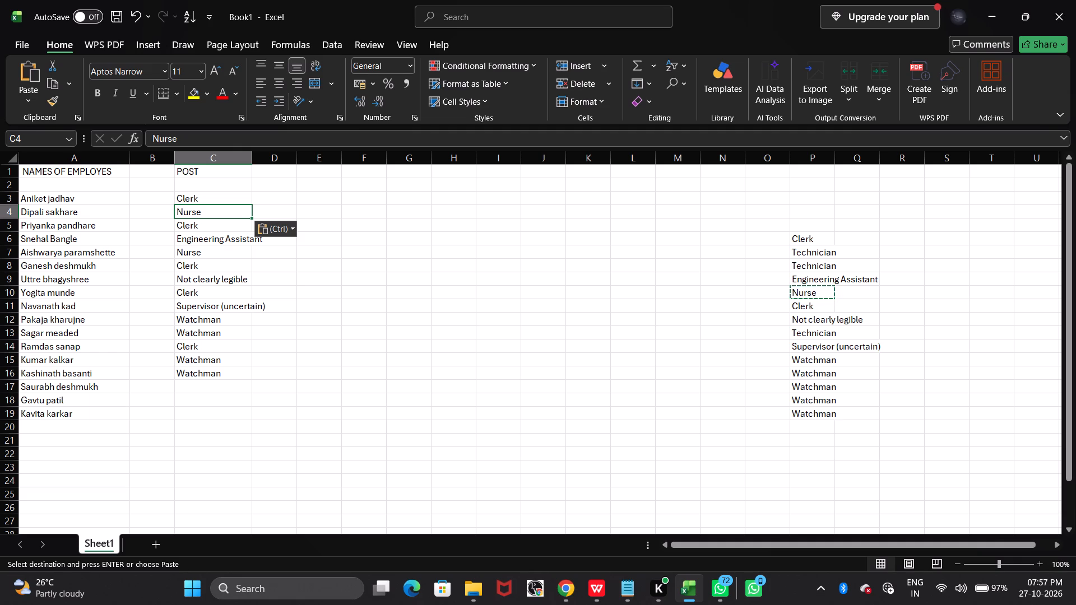
left_click(197, 277)
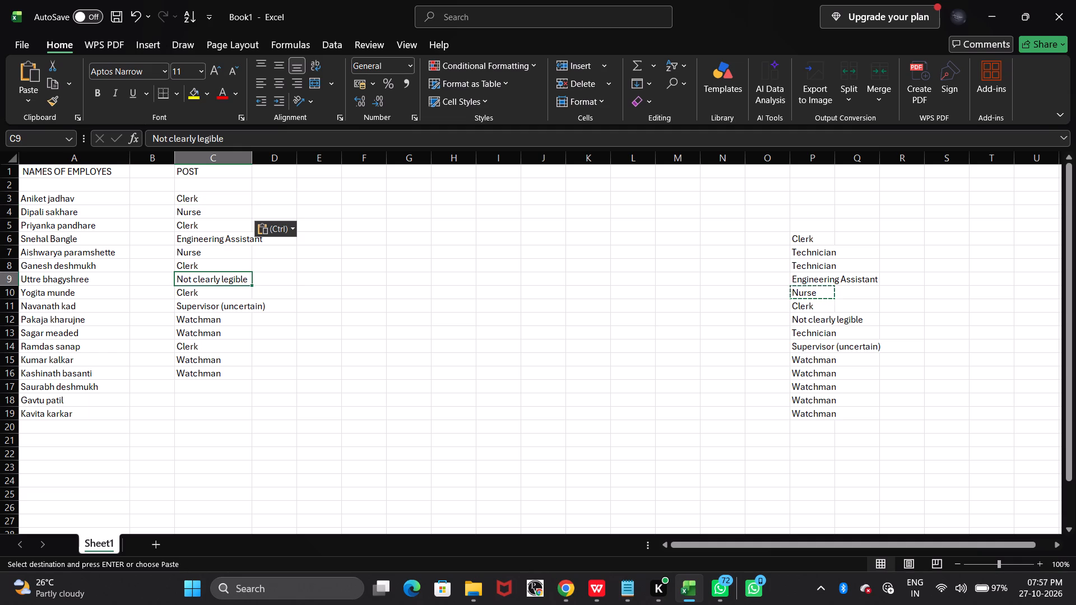
key("ctrl+v")
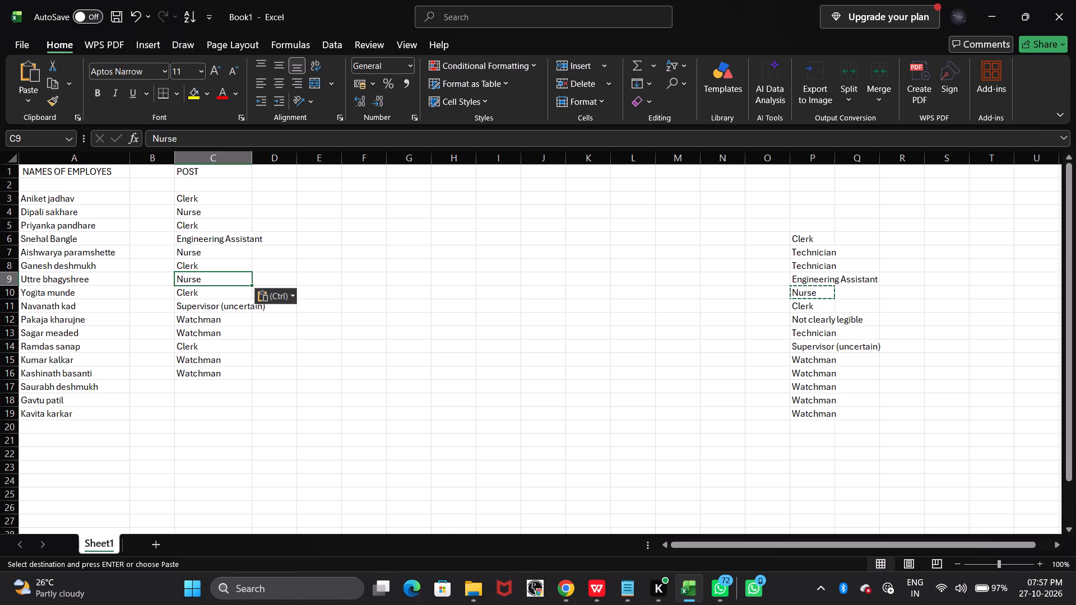
left_click(709, 323)
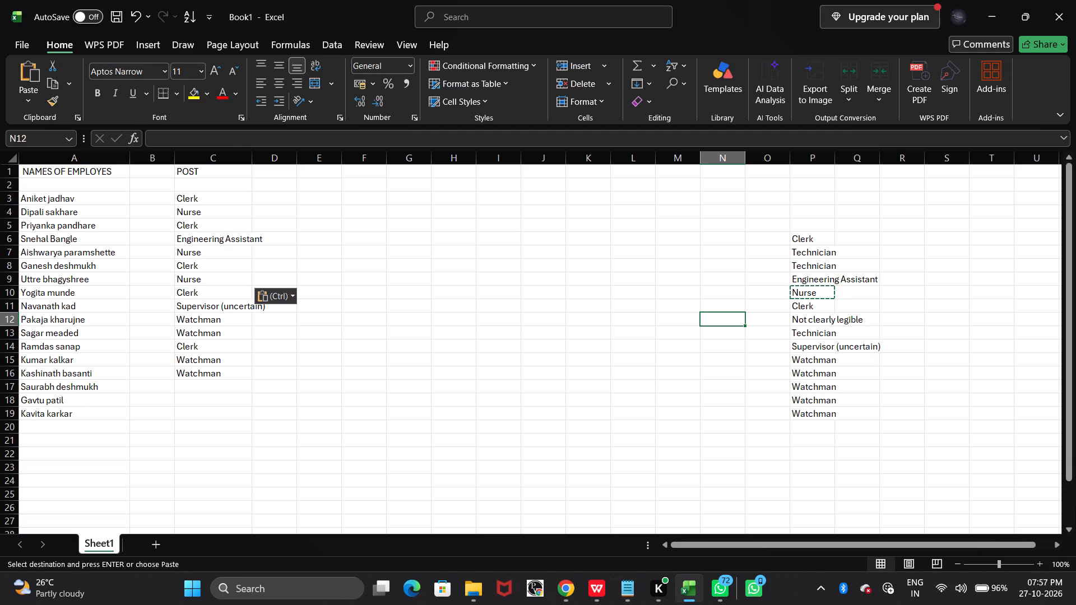
Copy the Technician post from reference cell P8 into cells C6, C7 and C12.
left_click(820, 263)
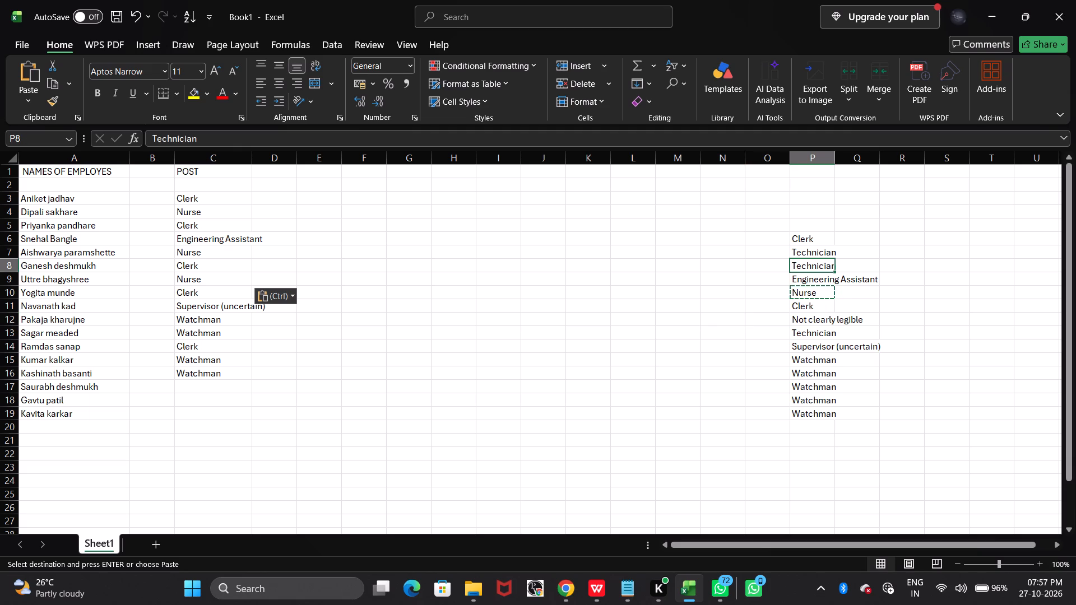
key("ctrl+c")
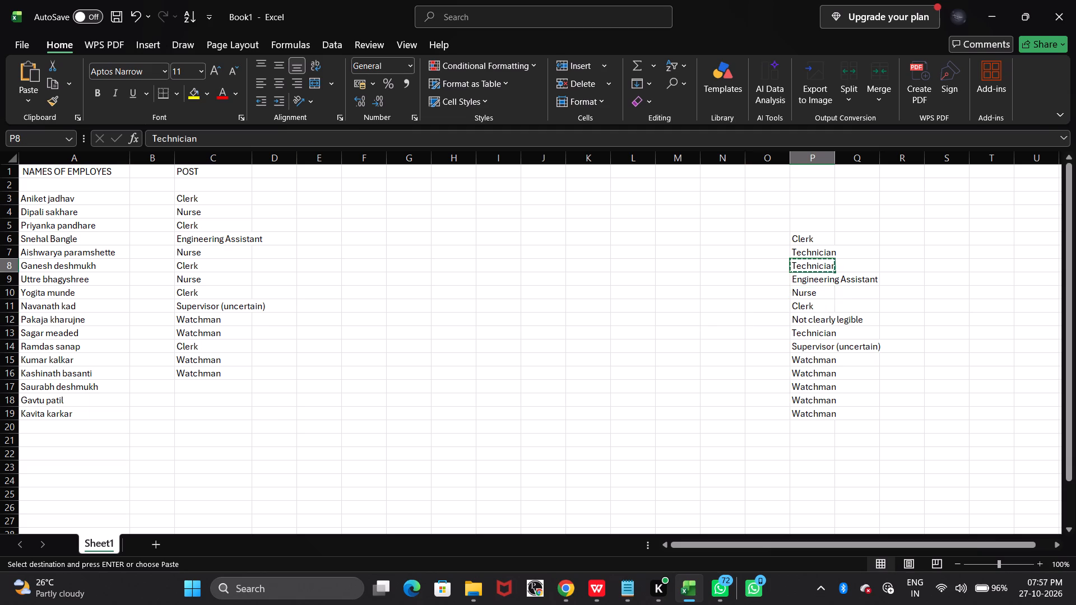
left_click(201, 236)
key("ctrl+v")
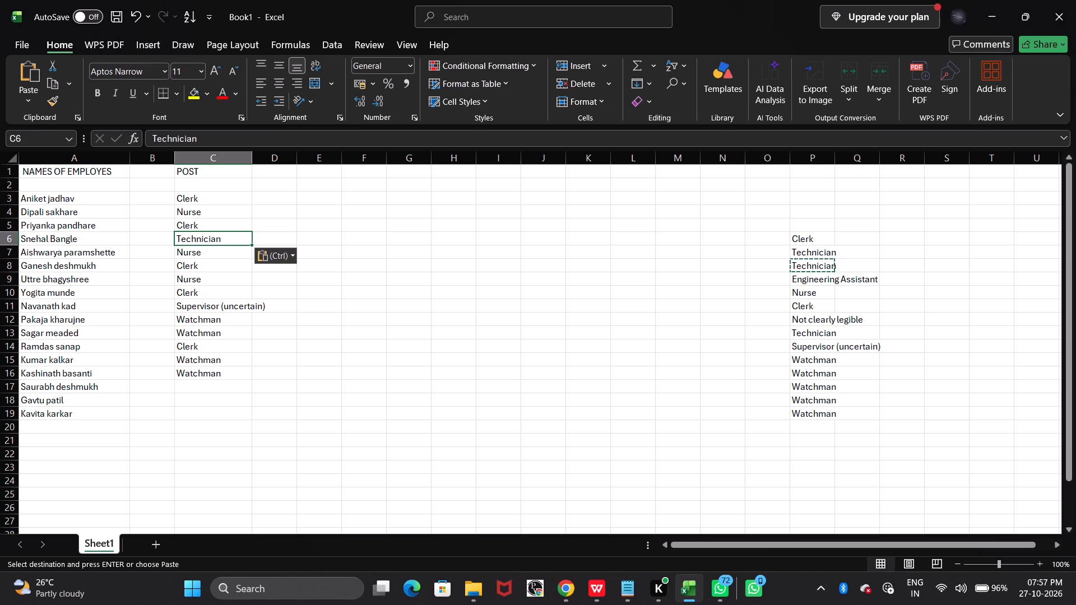
left_click(202, 253)
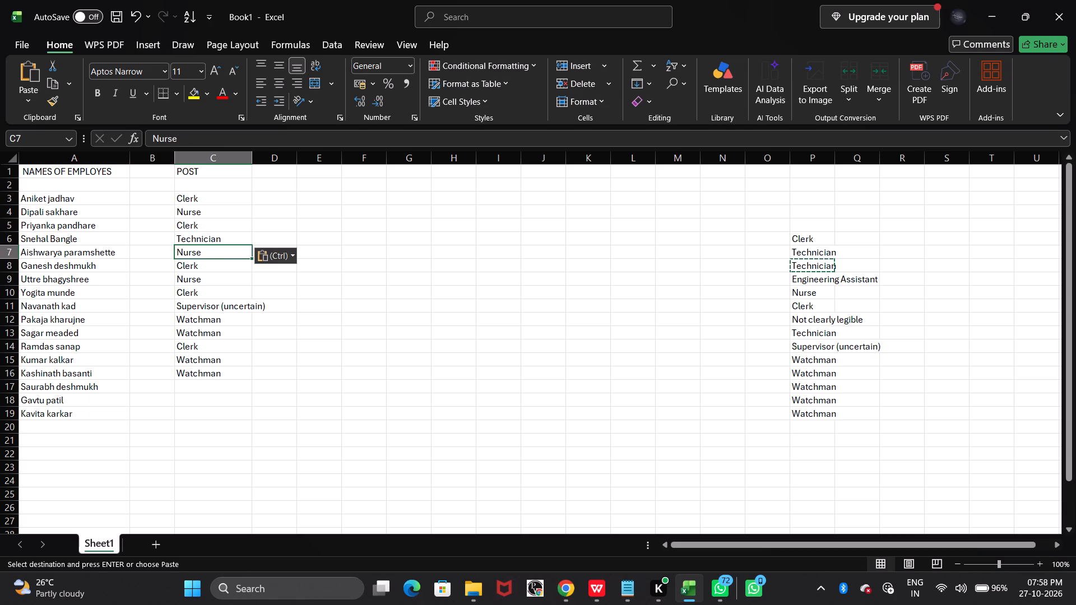
key("ctrl+v")
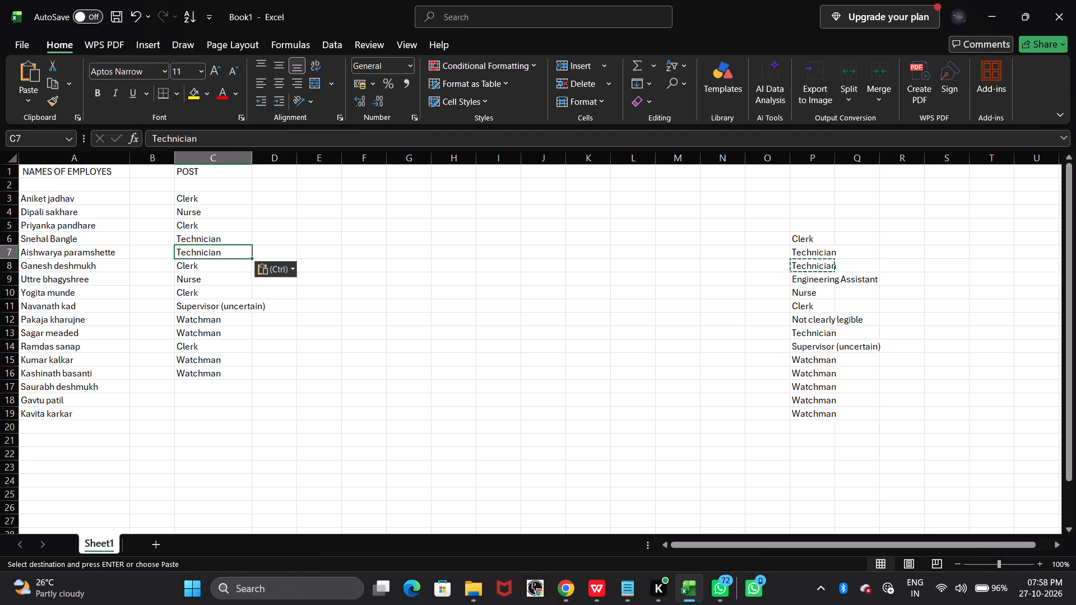
left_click(216, 323)
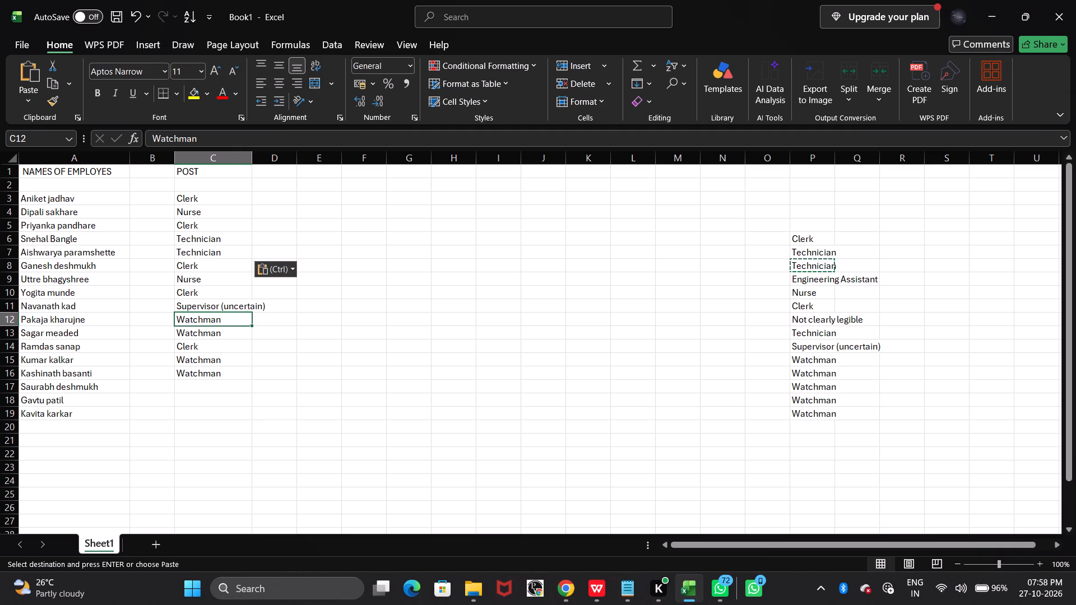
key("ctrl+v")
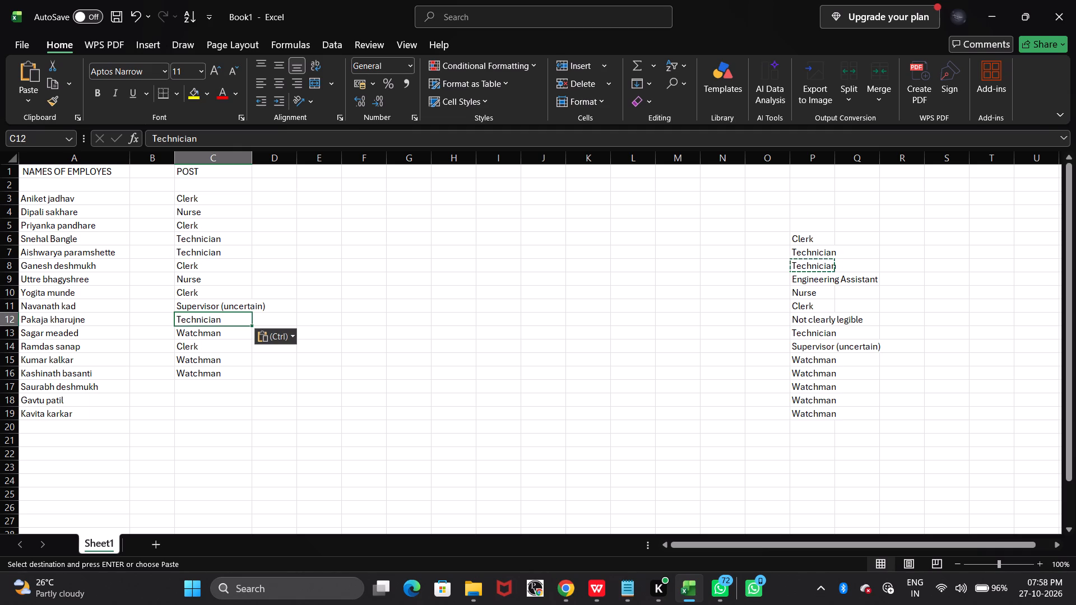
left_click(421, 375)
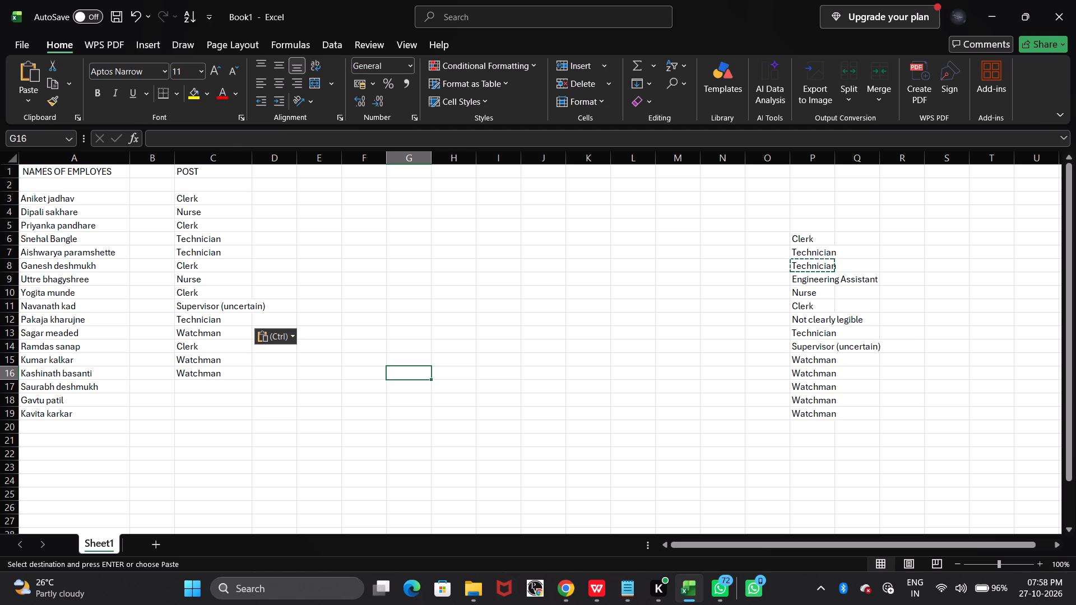
Extend the post in reference cell P8 to read Technician Assistant.
left_click(847, 262)
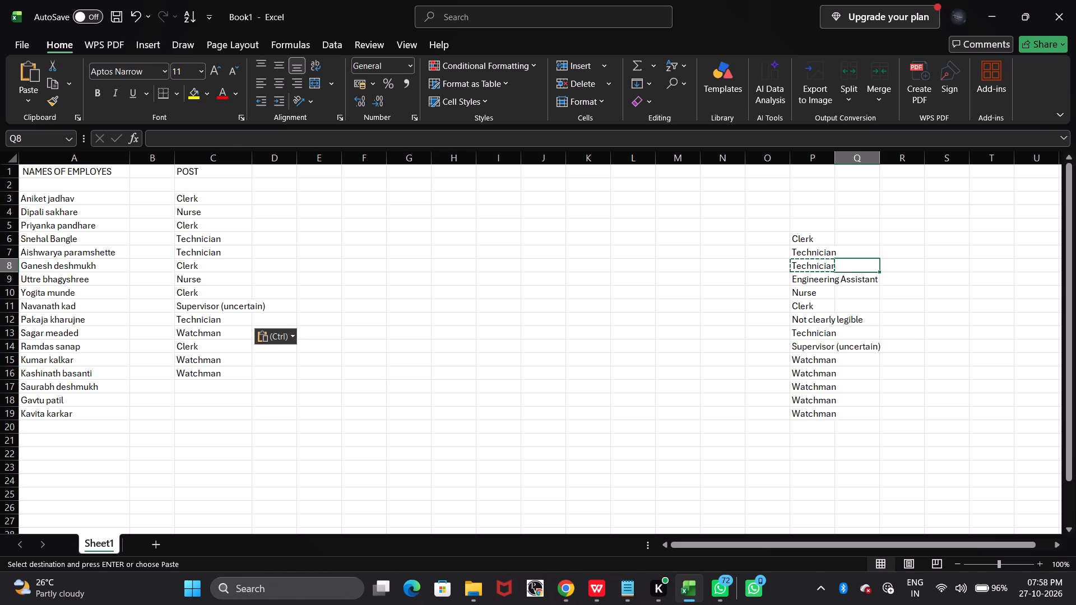
double_click(829, 267)
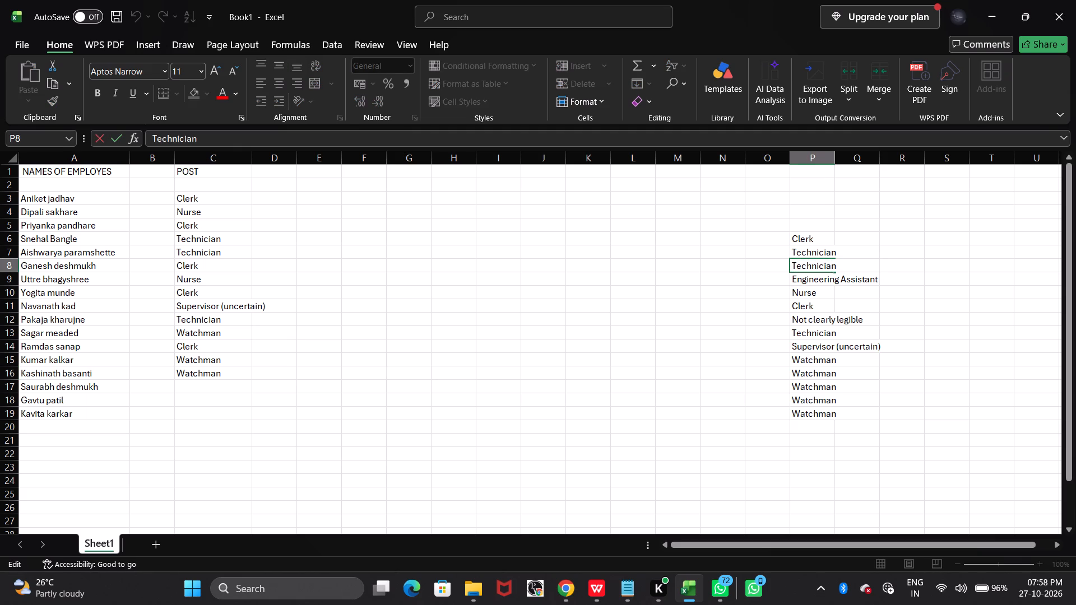
key("Right")
key("Right")
key("space")
key("shift+a")
type("ssi")
type("stant")
left_click(943, 274)
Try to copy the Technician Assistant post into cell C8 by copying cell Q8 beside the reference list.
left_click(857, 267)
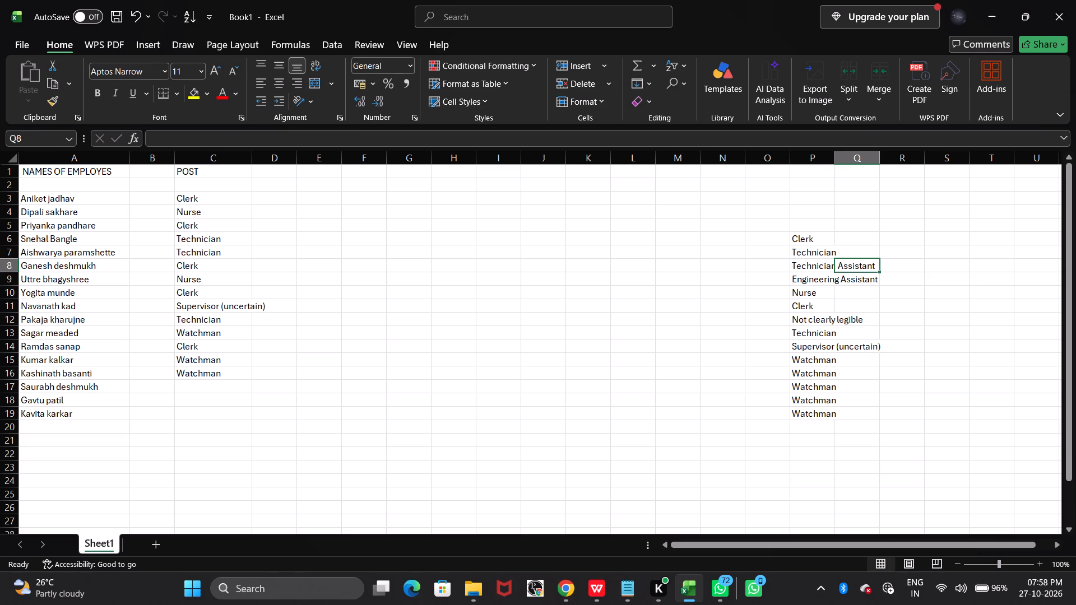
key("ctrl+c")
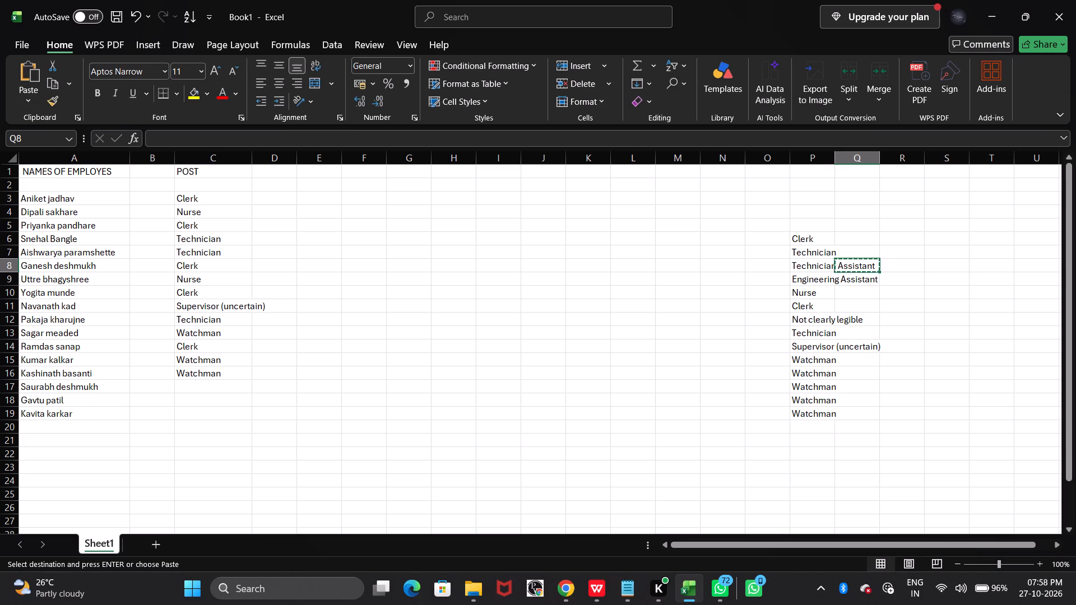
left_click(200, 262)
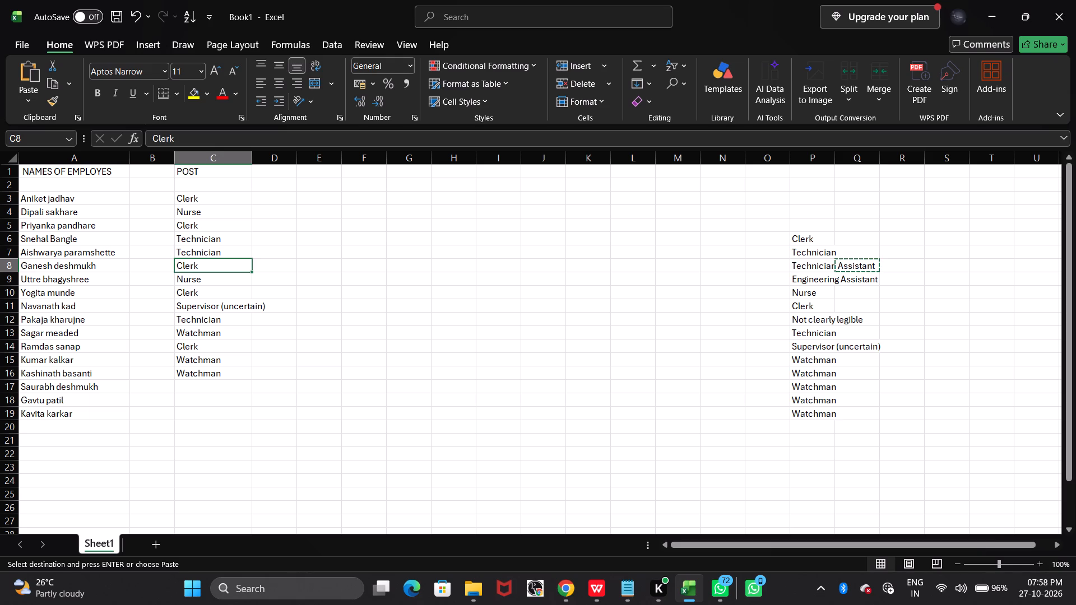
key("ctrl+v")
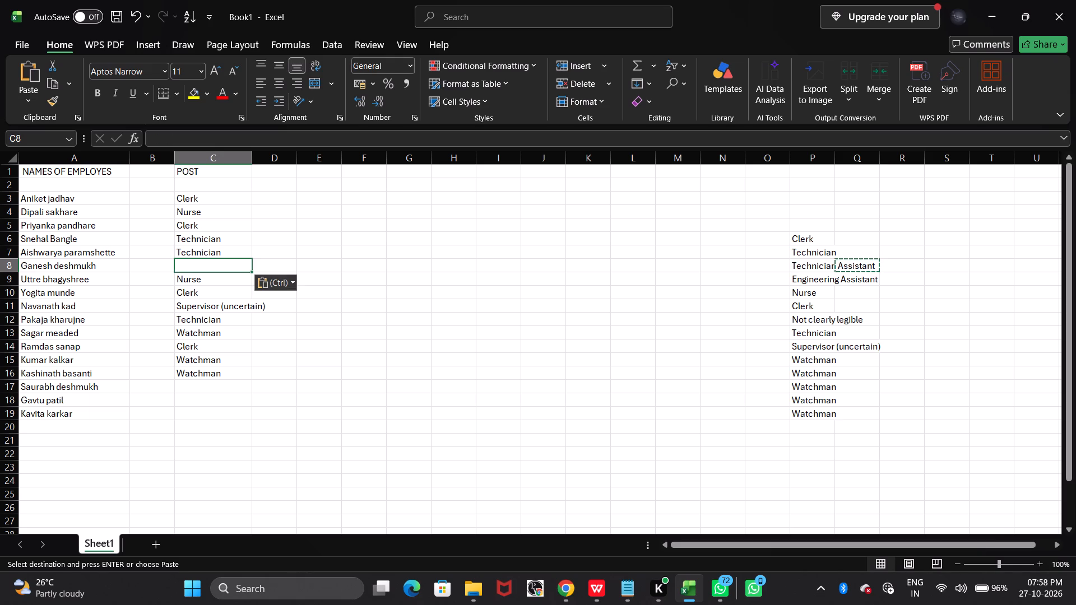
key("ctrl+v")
Copy the Technician Assistant post from reference cells P8:Q8 into the post column at cell C8.
double_click(815, 272)
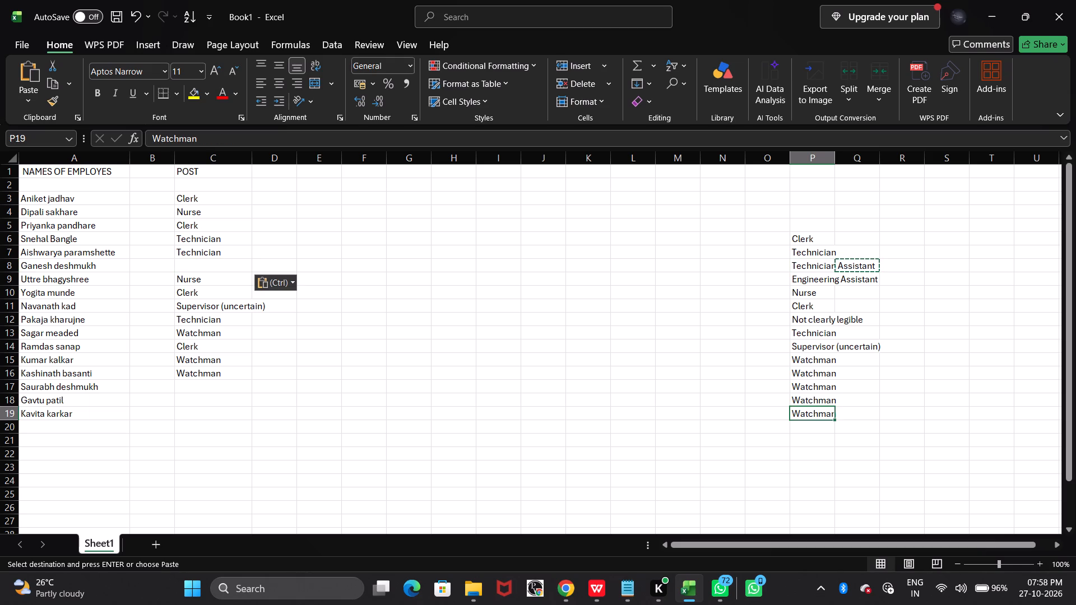
left_click(726, 292)
double_click(825, 260)
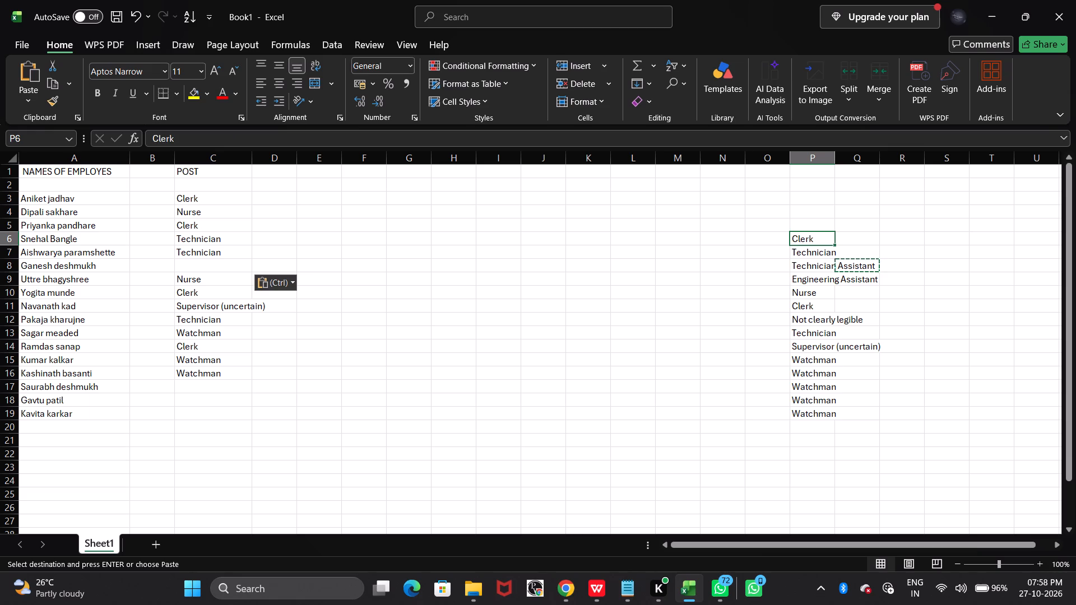
left_click(808, 268)
left_click_drag(808, 268, 877, 266)
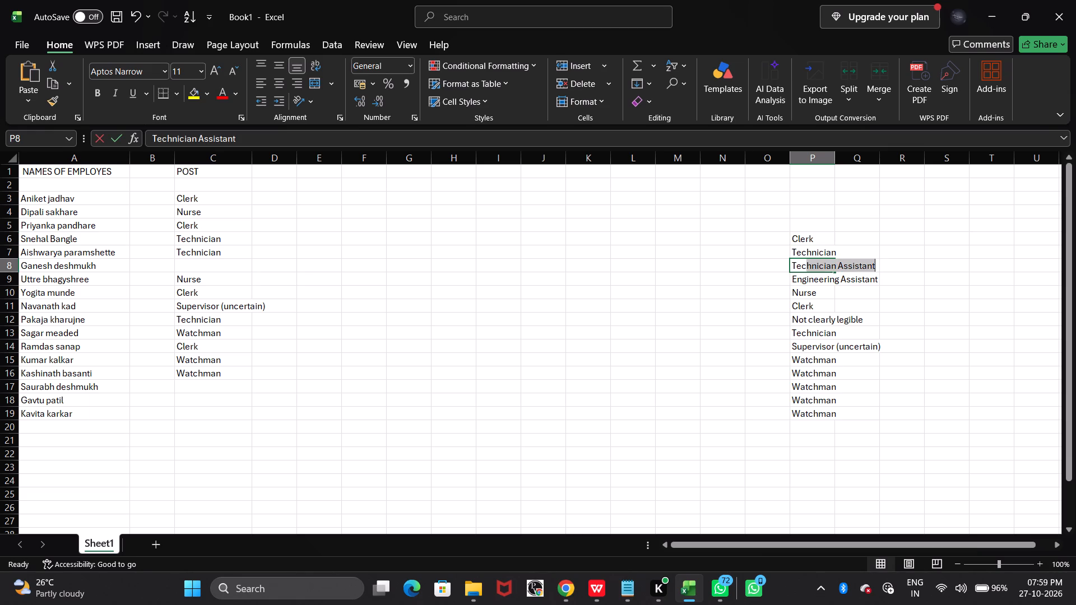
key("ctrl+c")
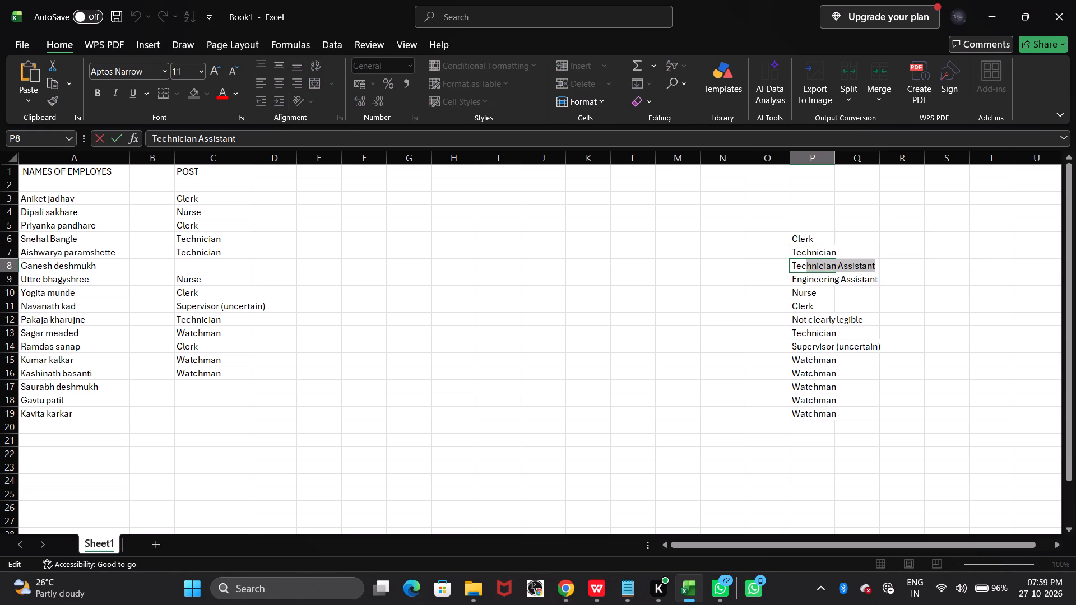
left_click(627, 290)
left_click(851, 266)
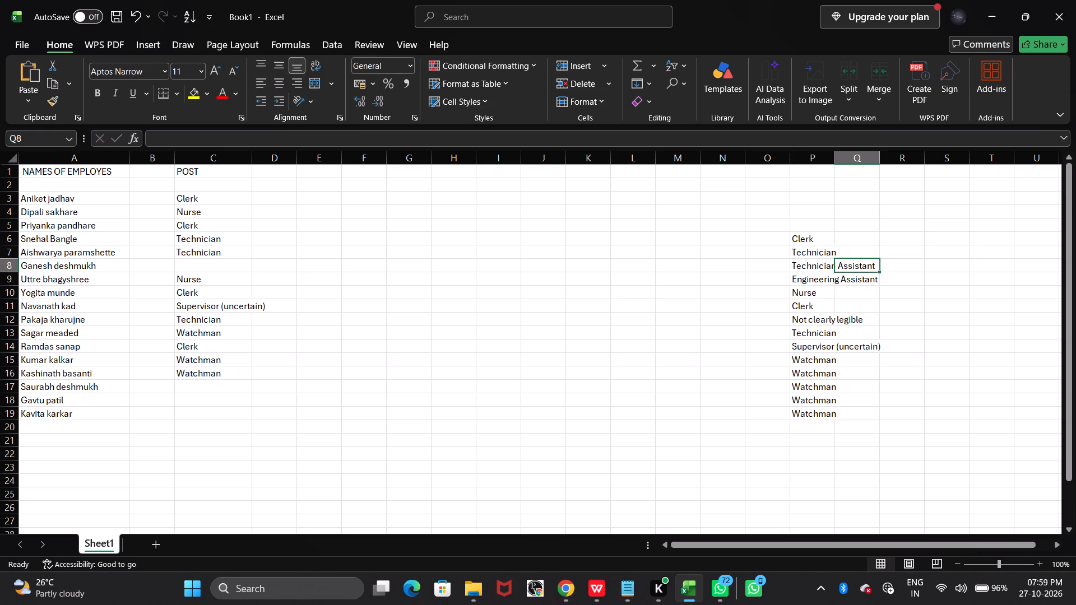
left_click(851, 266)
left_click_drag(817, 266, 856, 267)
key("ctrl+c")
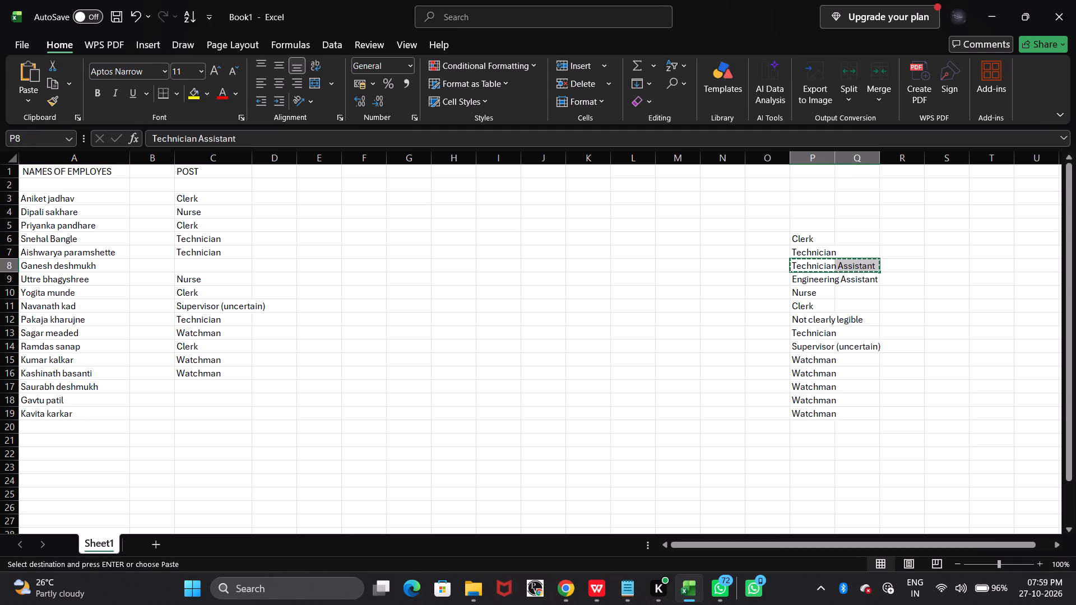
left_click(190, 264)
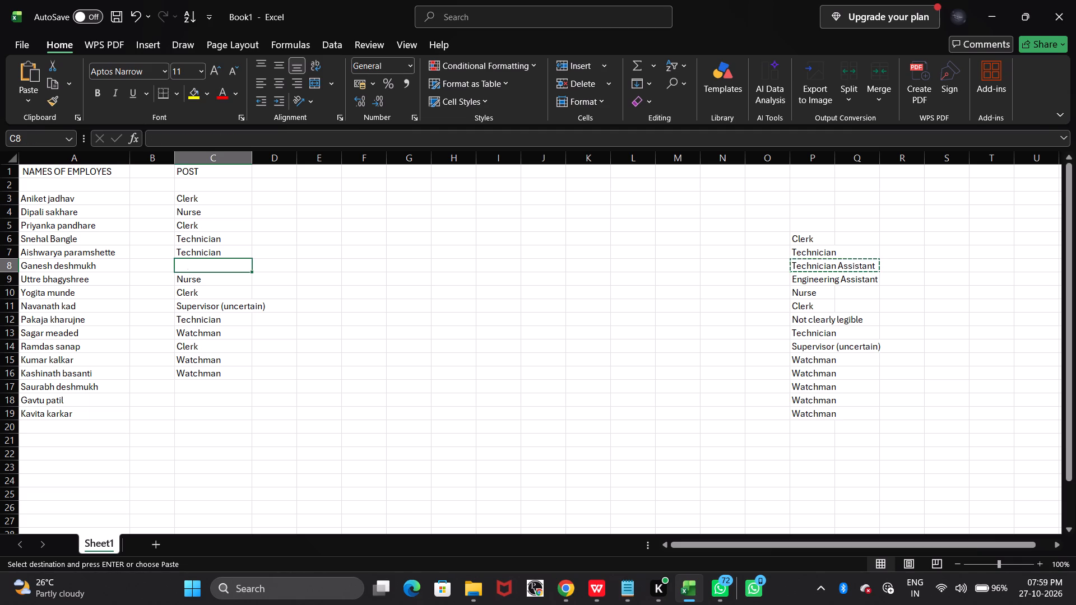
key("ctrl+v")
left_click(190, 264, "ctrl")
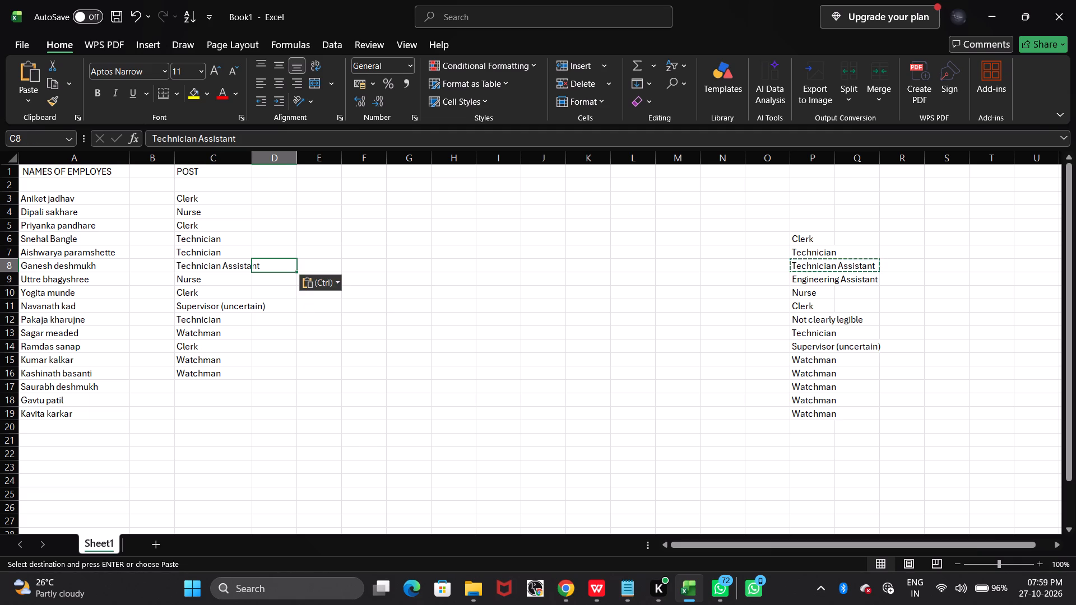
left_click(458, 306)
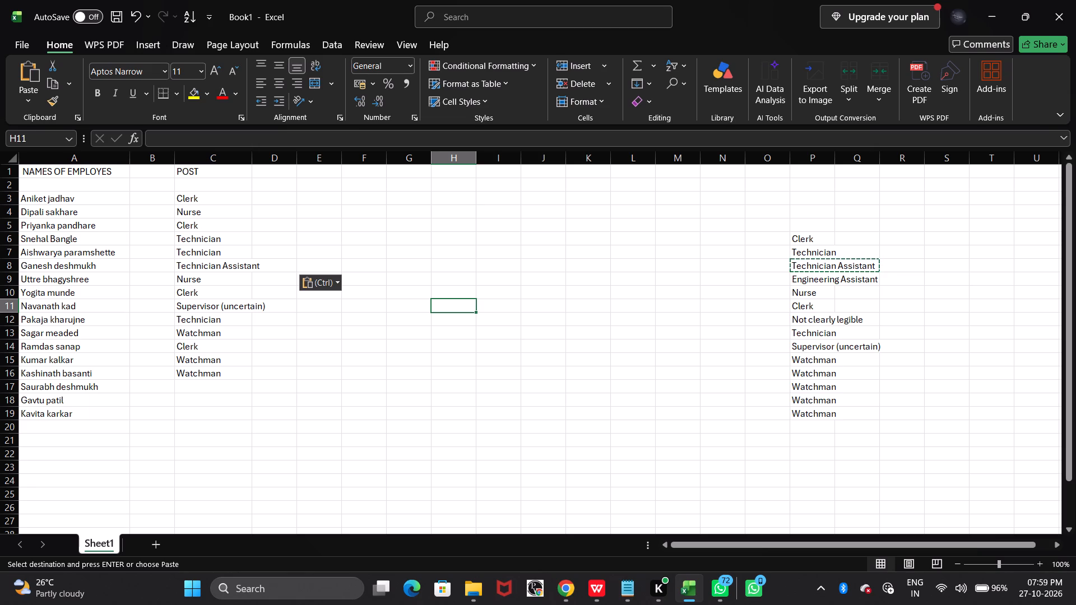
Copy the Watchman post from reference cell P15 into cell C14 of the post column.
left_click(820, 364)
key("ctrl+c")
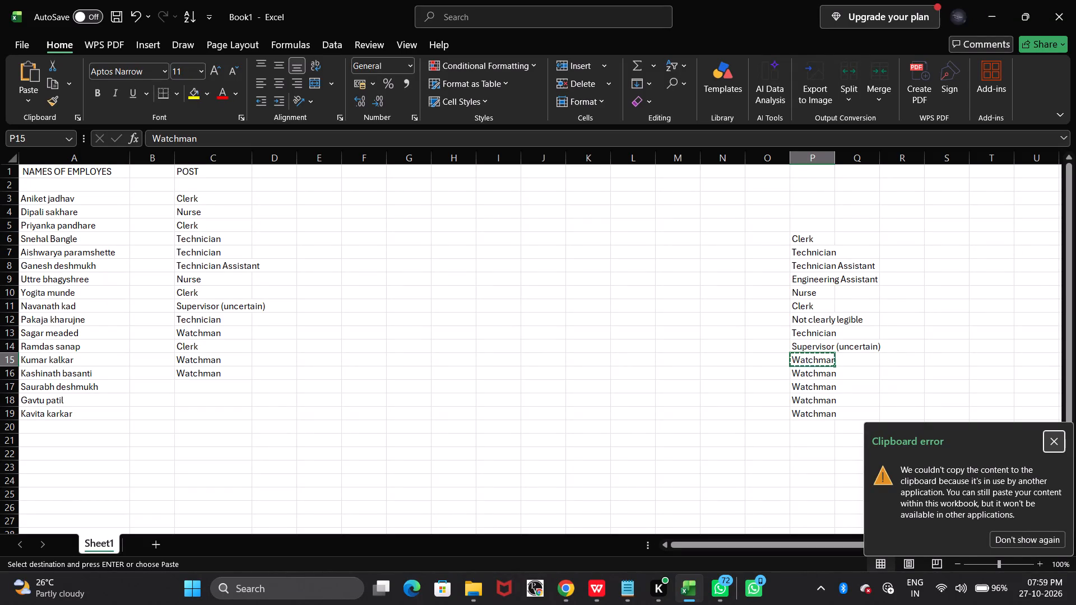
left_click(194, 352)
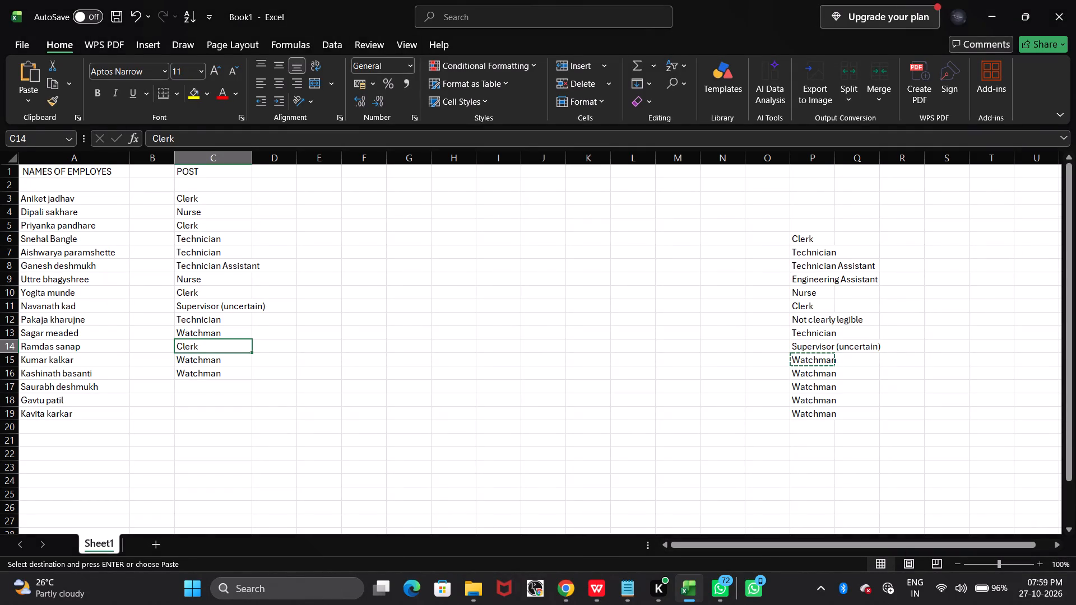
key("ctrl+v")
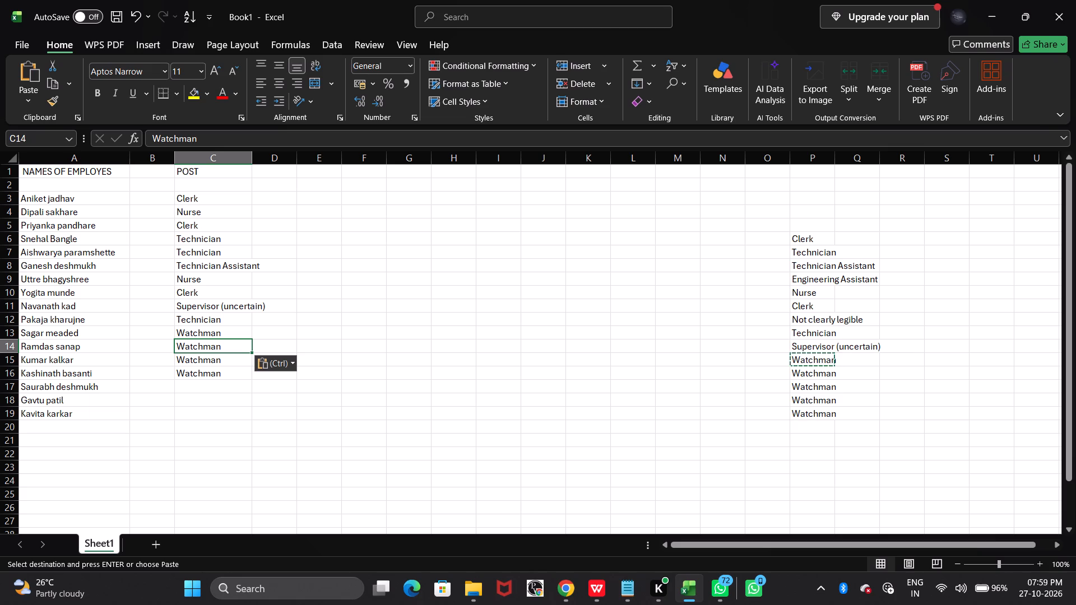
key("ctrl+v")
left_click(201, 385, "ctrl")
left_click(201, 385)
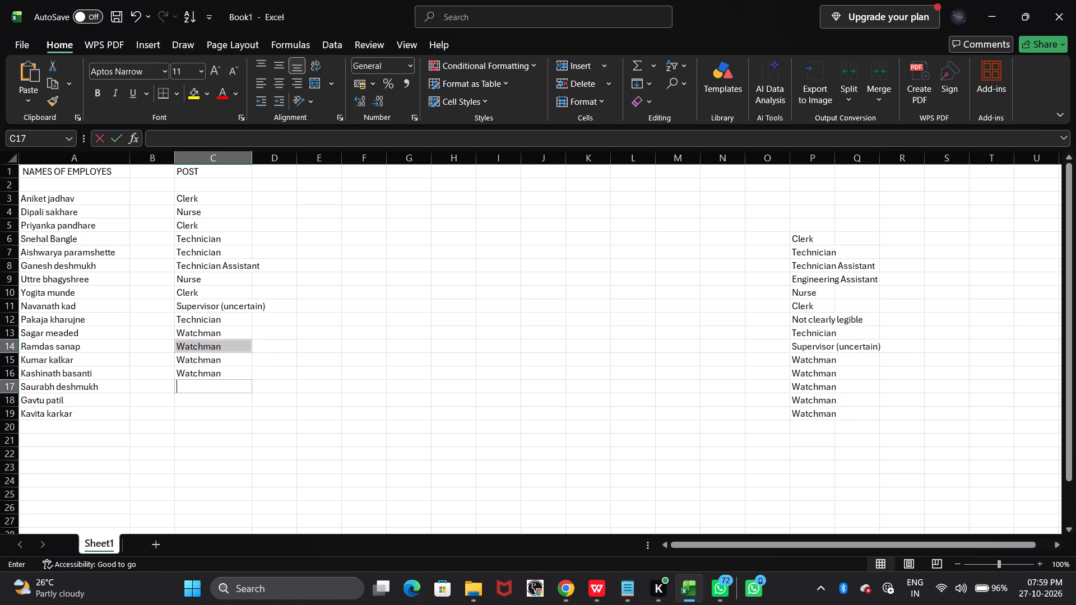
key("ctrl+v")
left_click_drag(276, 369, 163, 331)
left_click(200, 357)
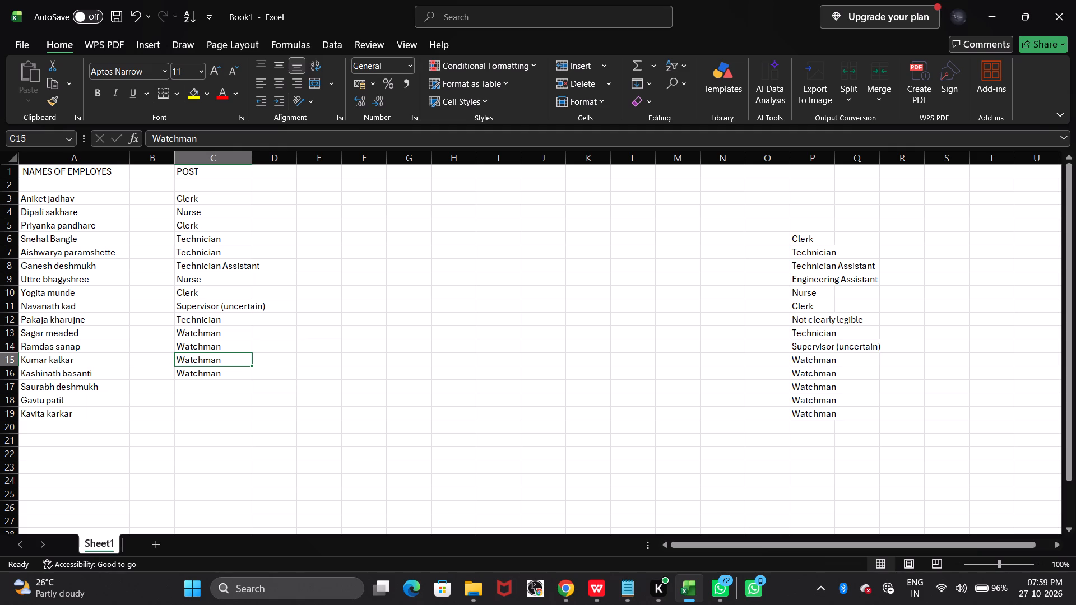
Copy the Watchman post from cell C16 into cells C17, C18 and C19 of the post column.
left_click(205, 373)
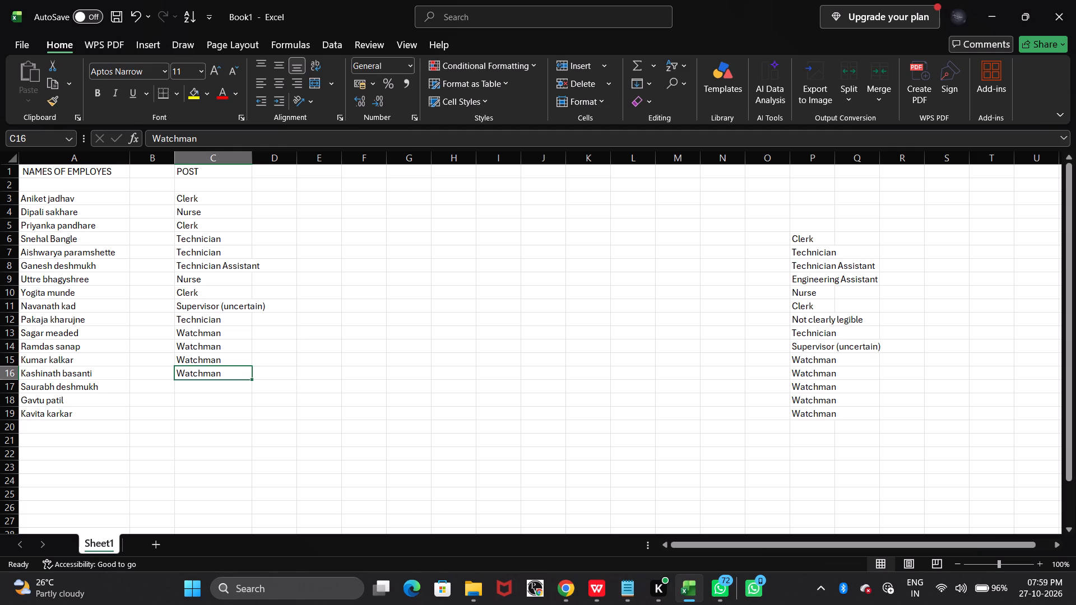
key("ctrl+c")
left_click(205, 373, "ctrl")
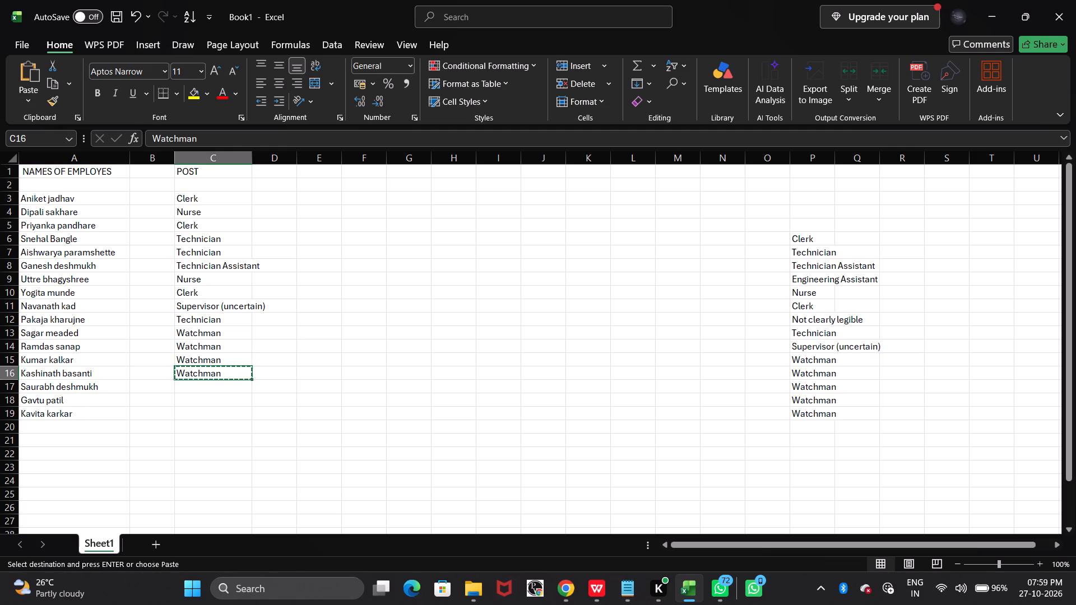
left_click(200, 387)
key("ctrl+v")
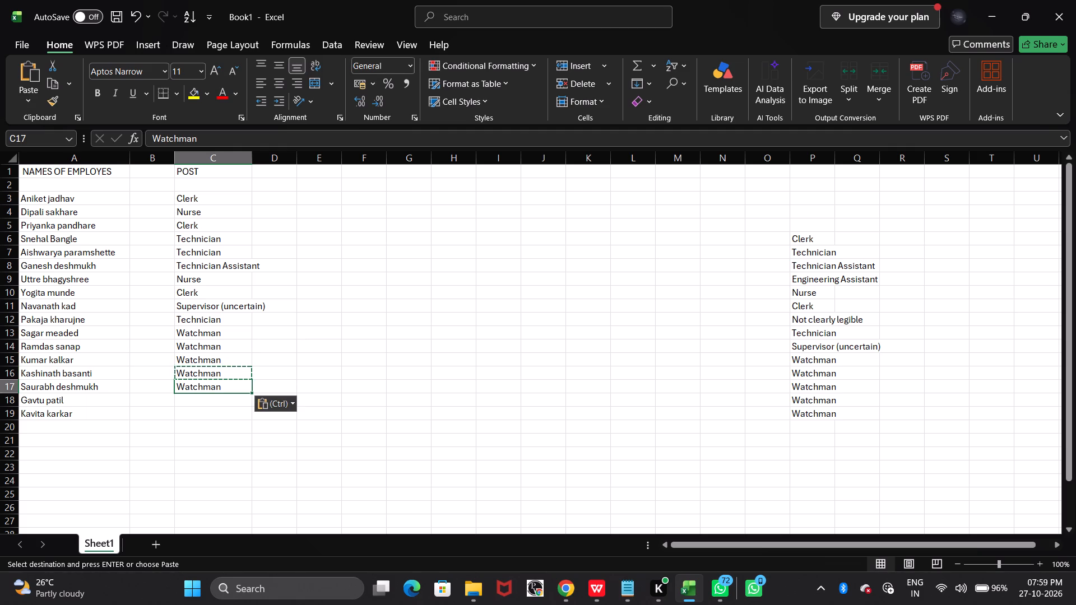
left_click(196, 400)
key("ctrl+v")
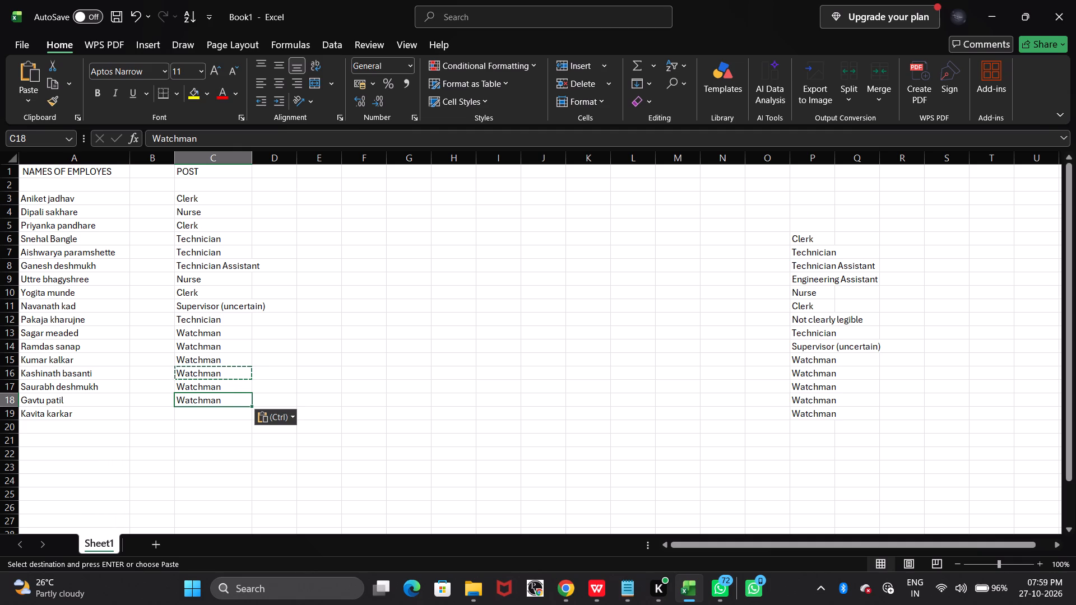
left_click(192, 413)
key("ctrl+v")
left_click(192, 413, "ctrl")
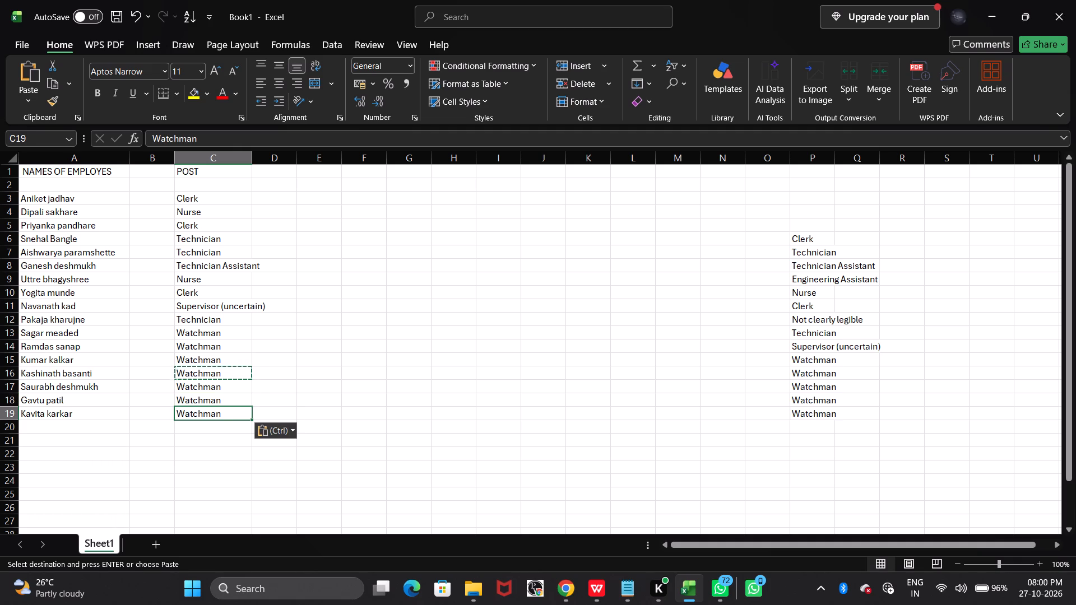
left_click(184, 457)
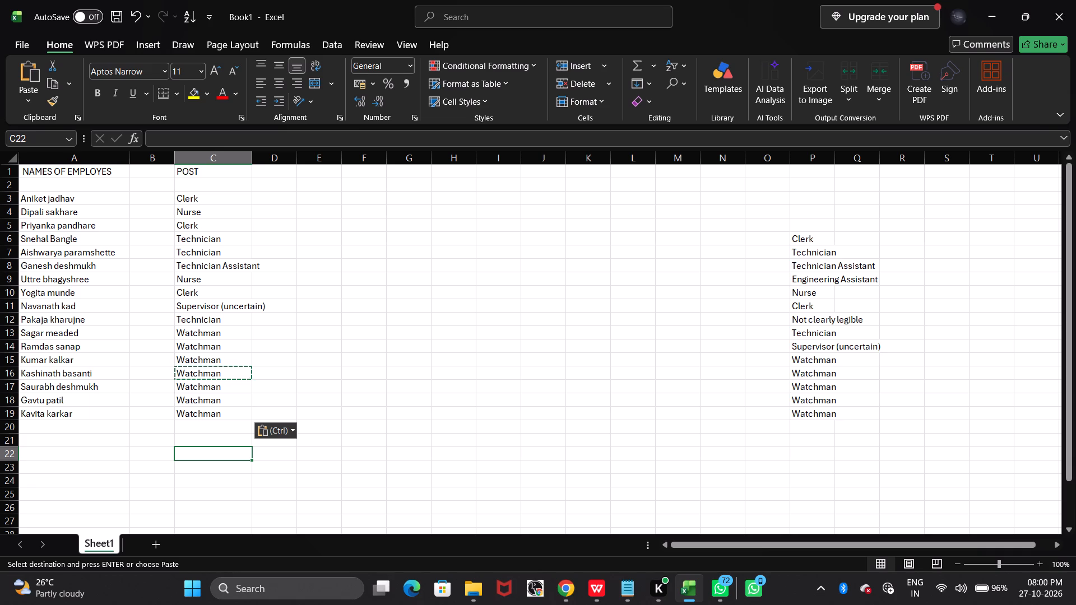
Add the column heading PAYMENT in capital letters in cell E1.
left_click(304, 173)
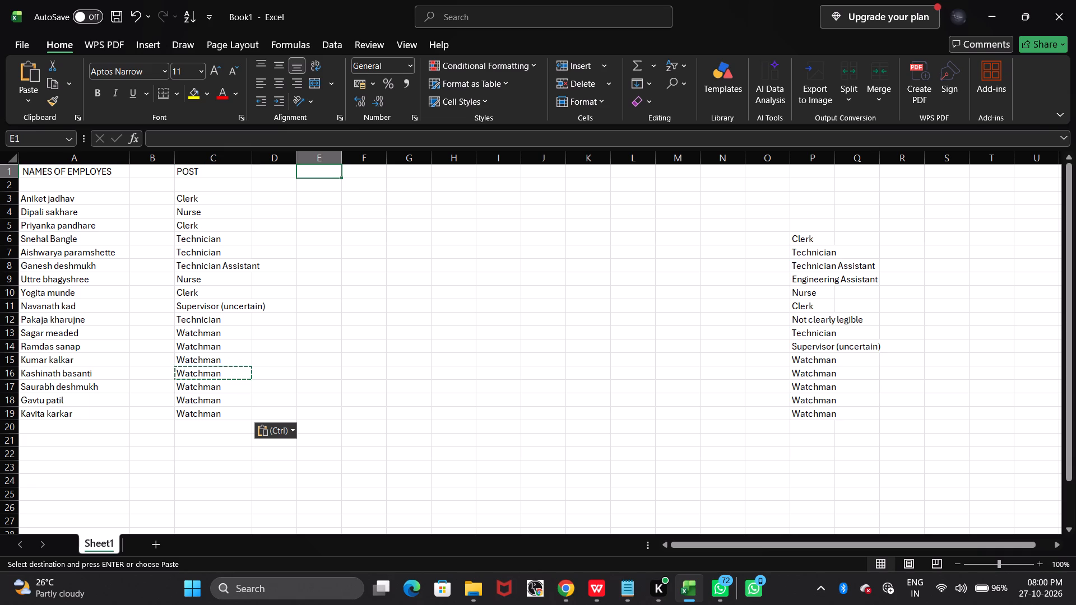
type("payment")
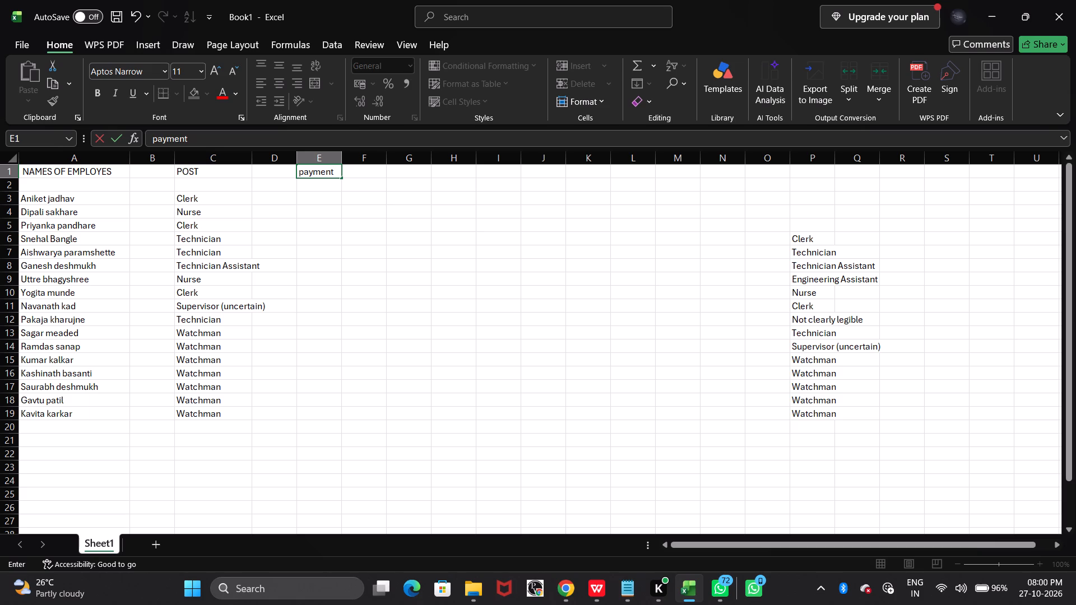
left_click(365, 216)
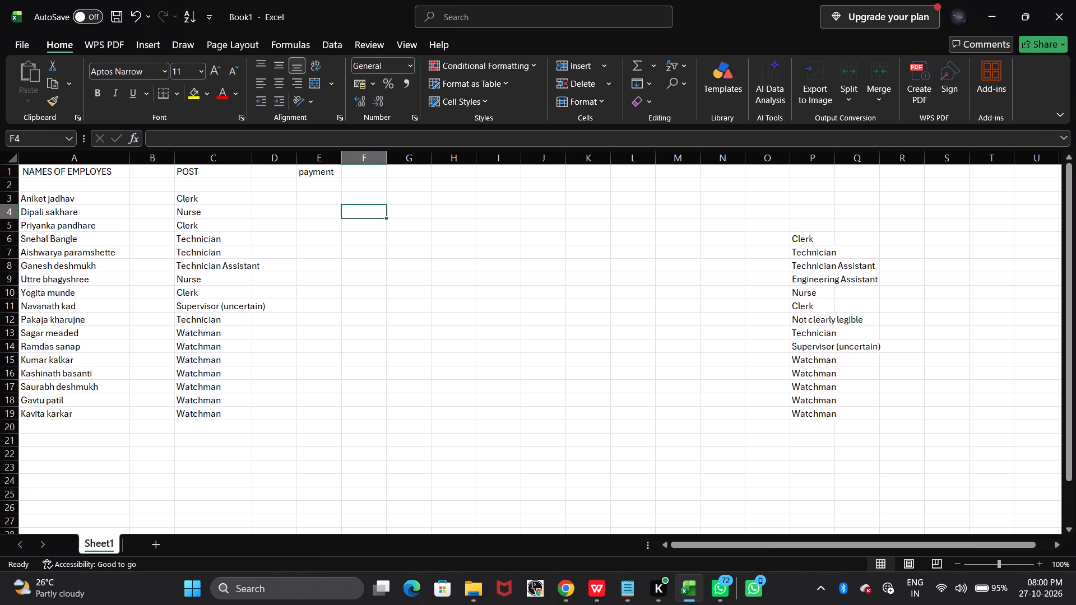
left_click(322, 169)
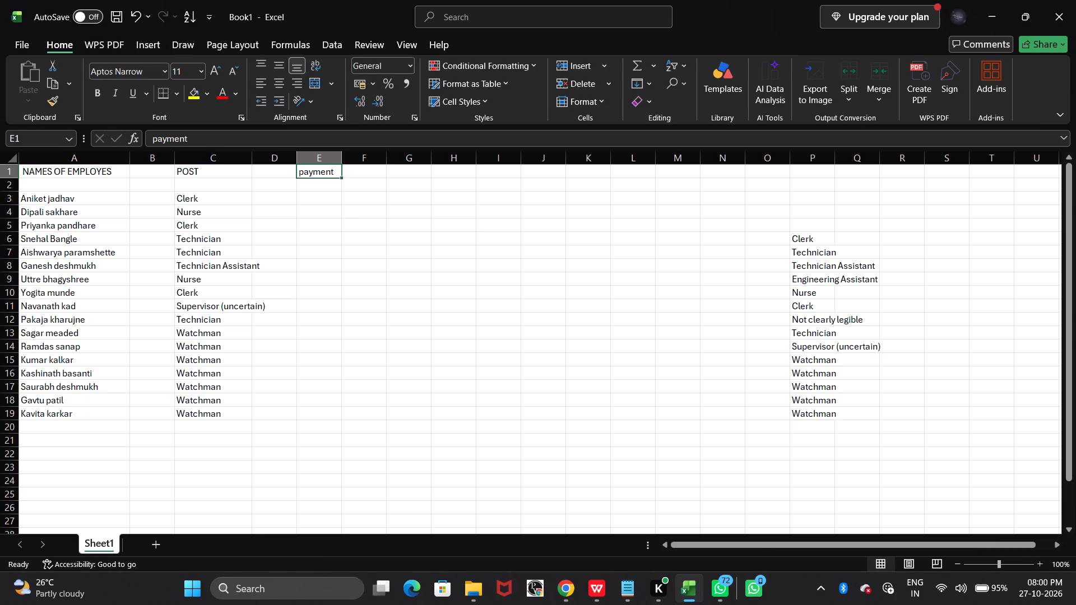
key("BackSpace")
key("BackSpace")
type("PAYMENT")
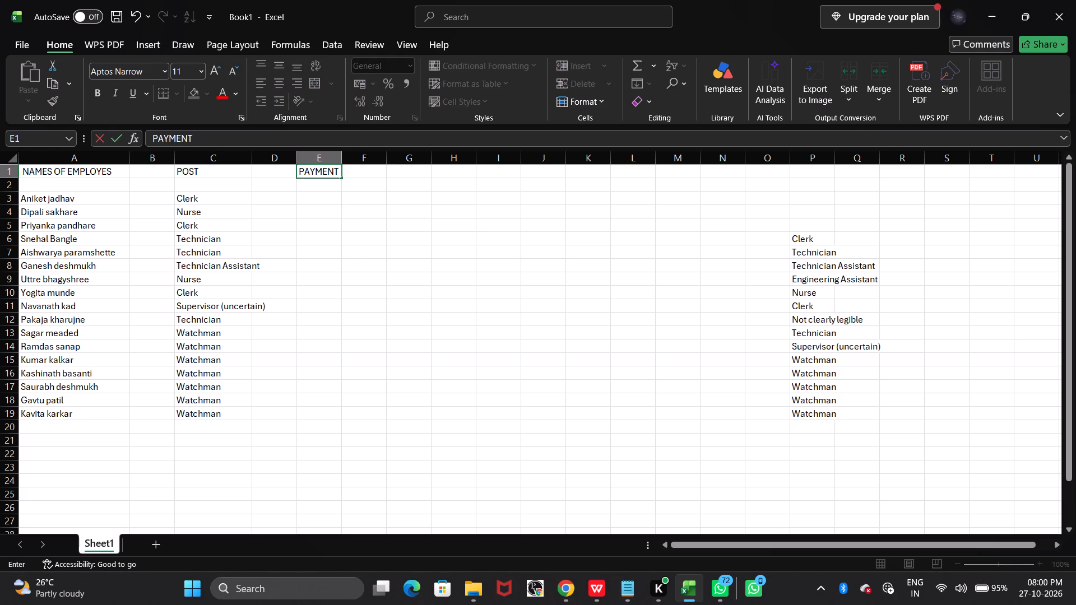
left_click(362, 201)
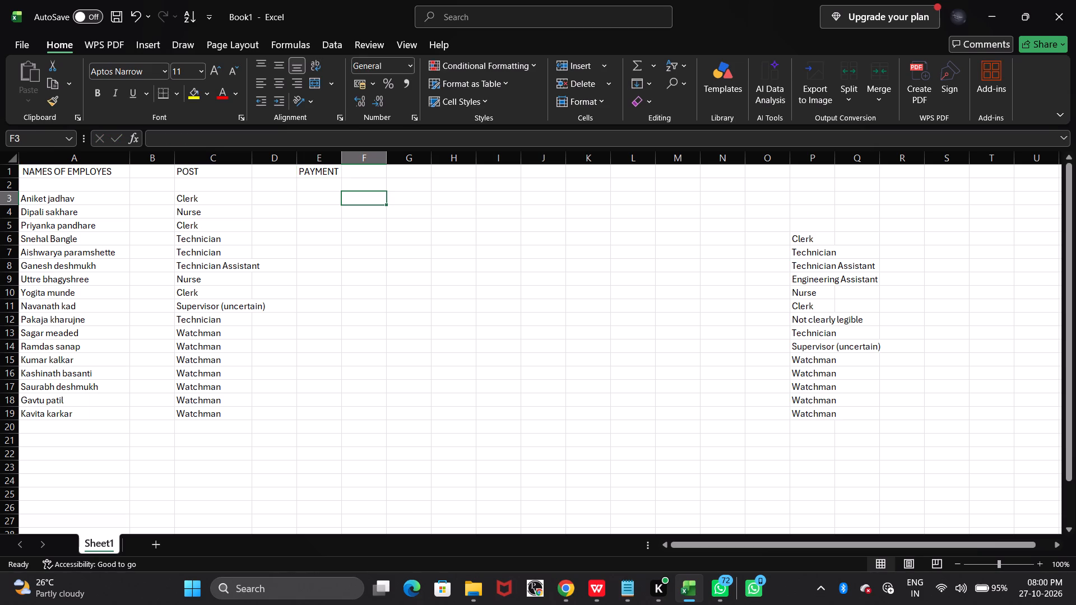
left_click(319, 167)
Enter the payments 9900, 12800 and 8900 for the first three employees in cells E3, E4 and E5.
left_click(314, 198)
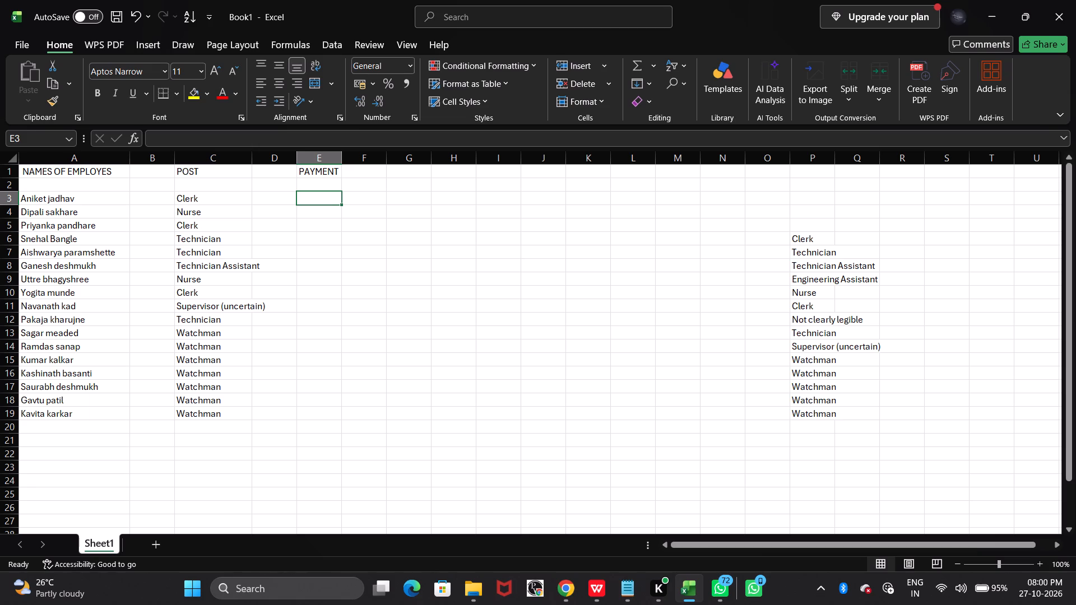
type("9000")
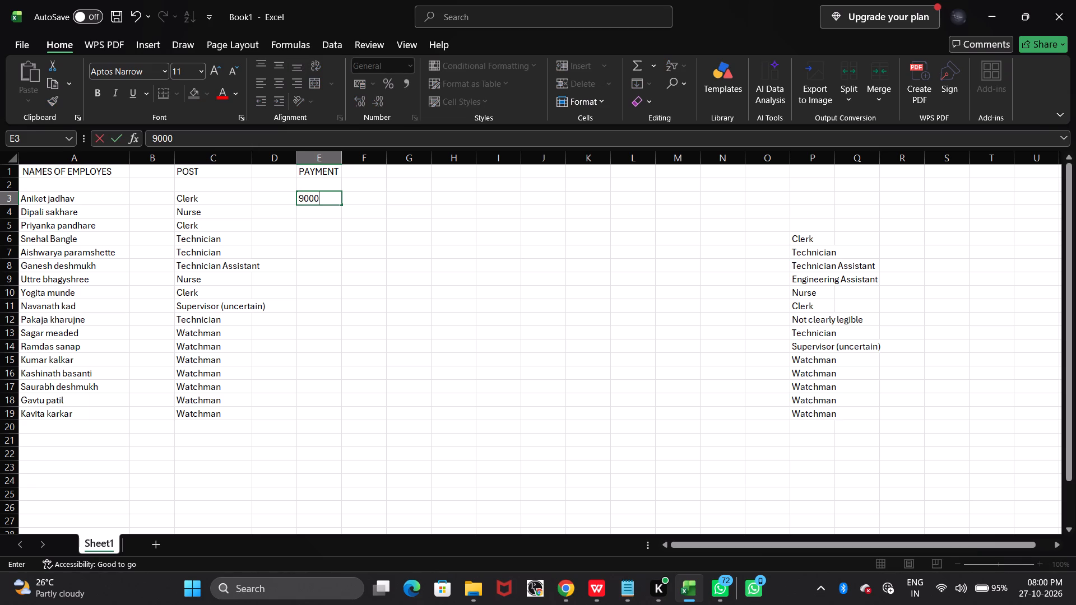
key("BackSpace")
key("BackSpace")
key("BackSpace")
type("900")
key("Down")
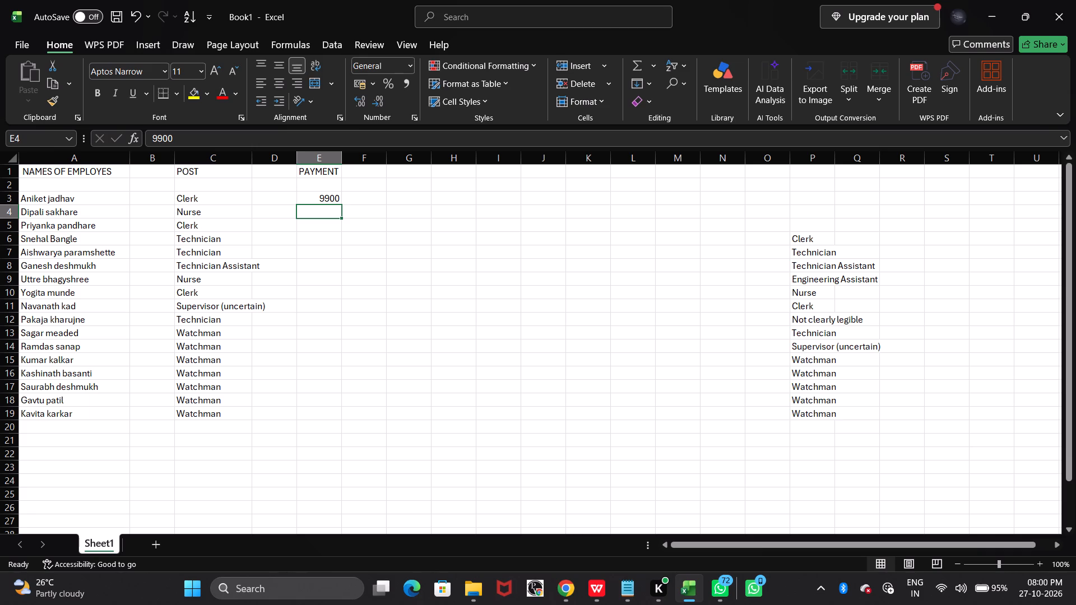
type("128")
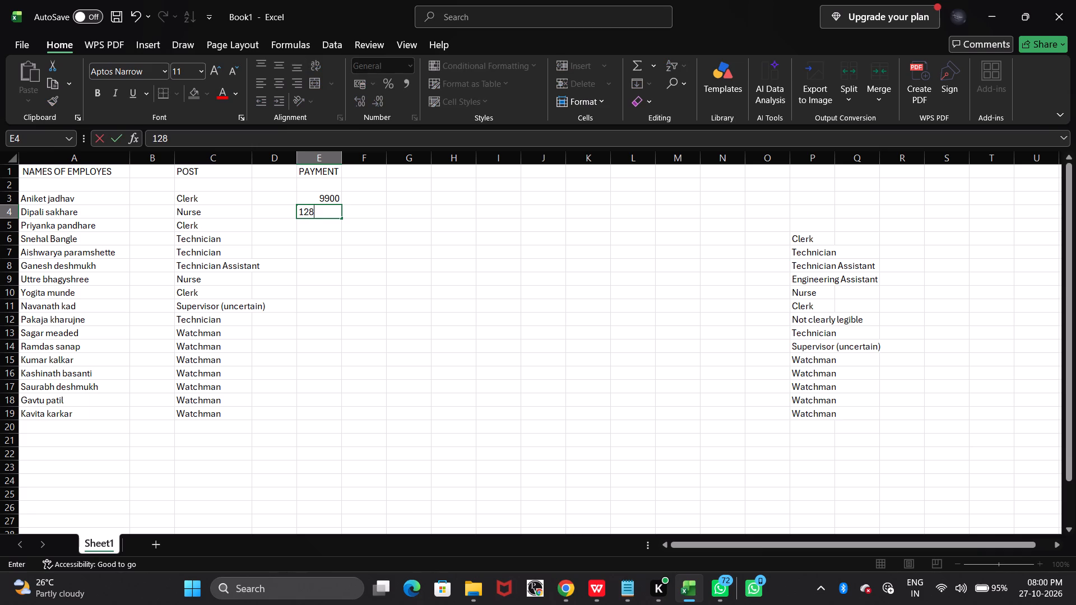
type("00")
key("Down")
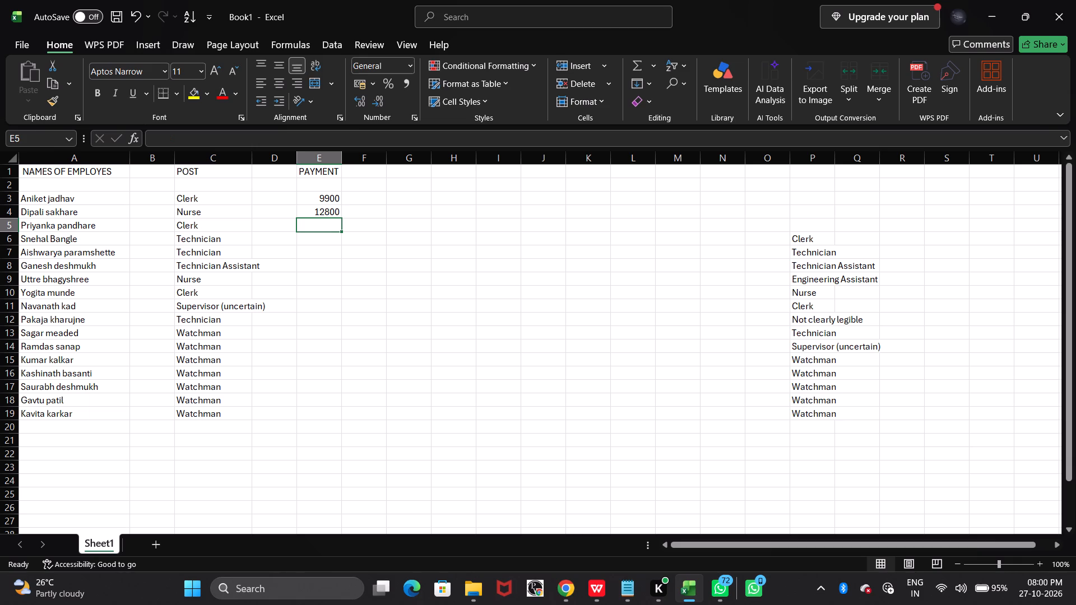
type("8900")
key("Down")
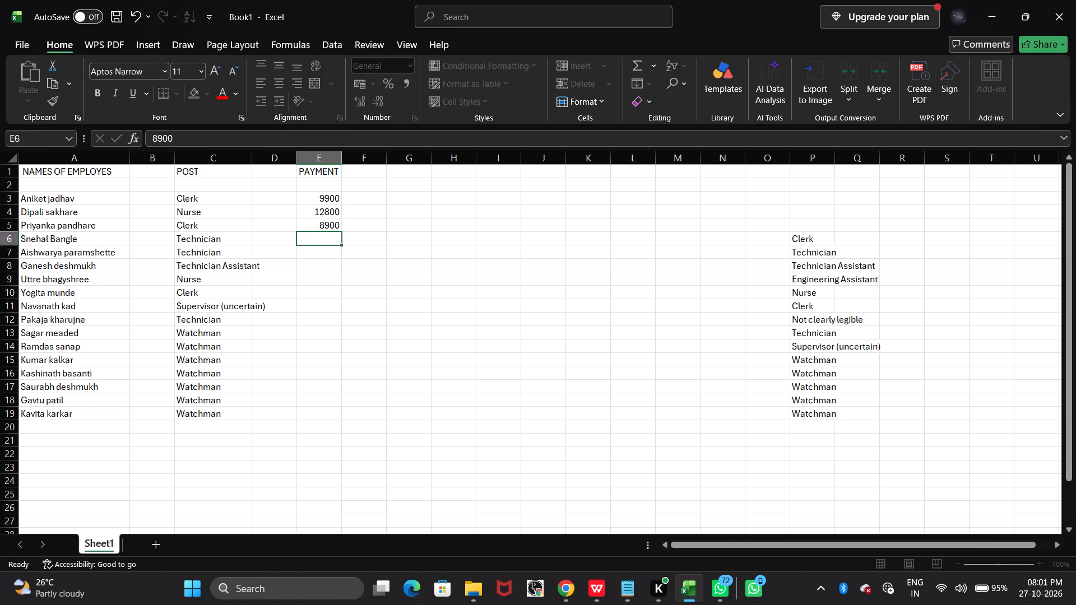
Enter the payments 11800 and 10900 for the two technicians in cells E6 and E7.
type("11")
type("800")
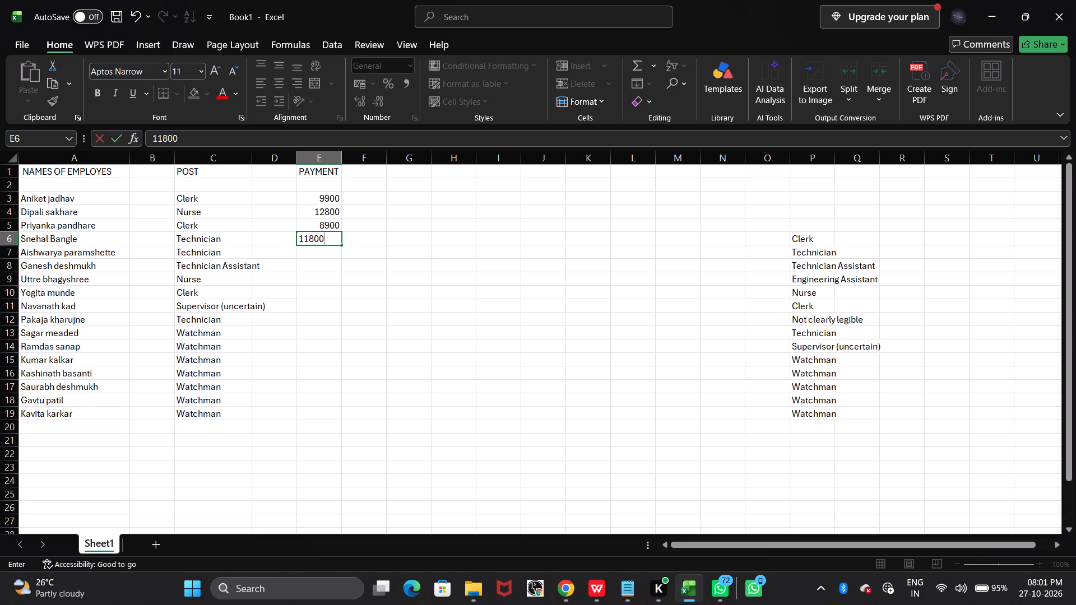
key("Down")
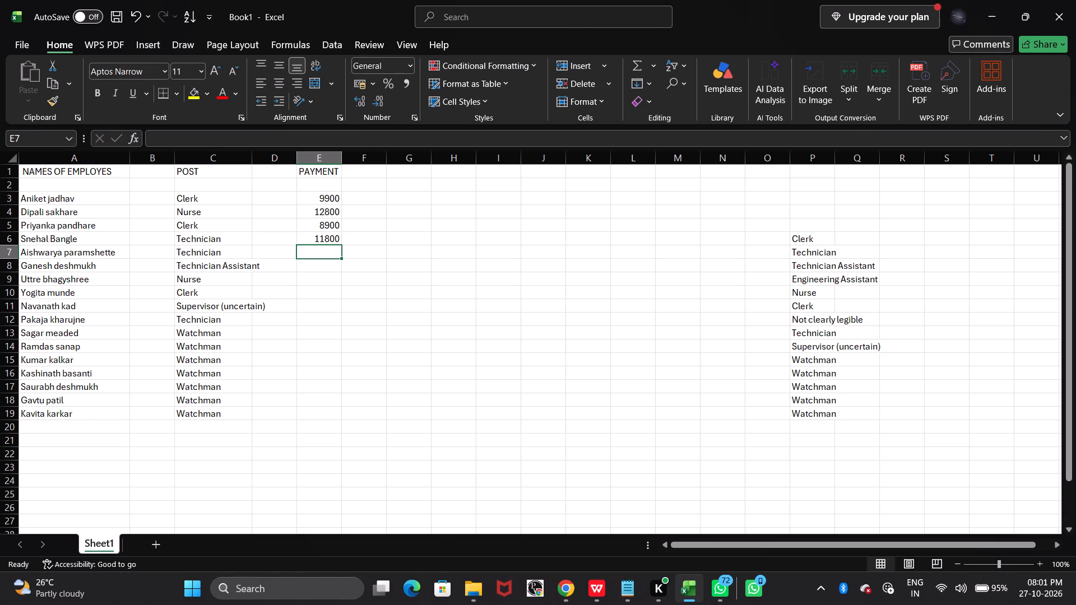
type("109")
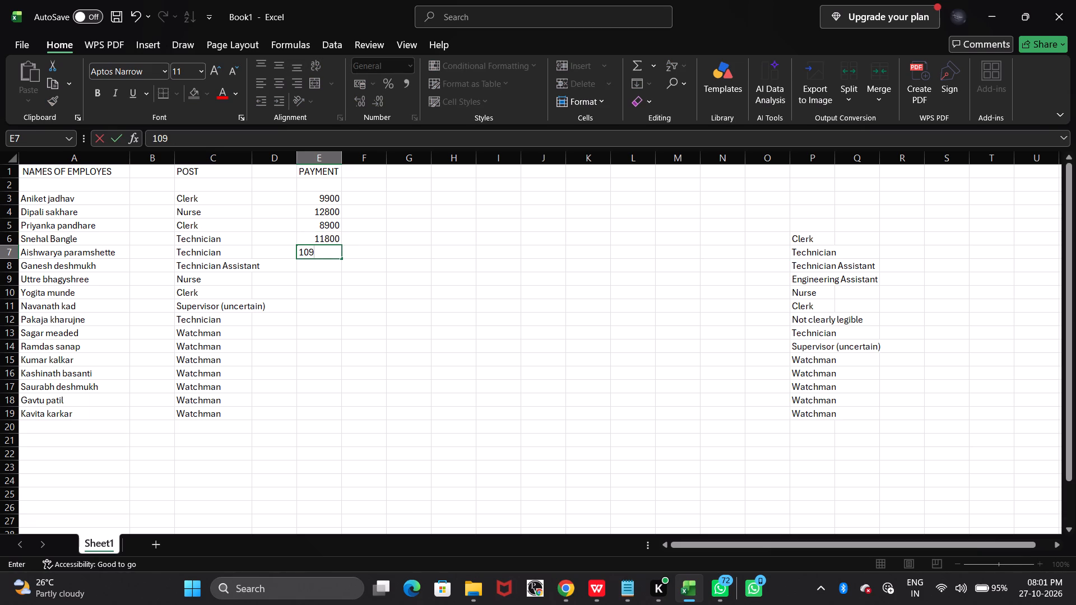
type("00")
key("Down")
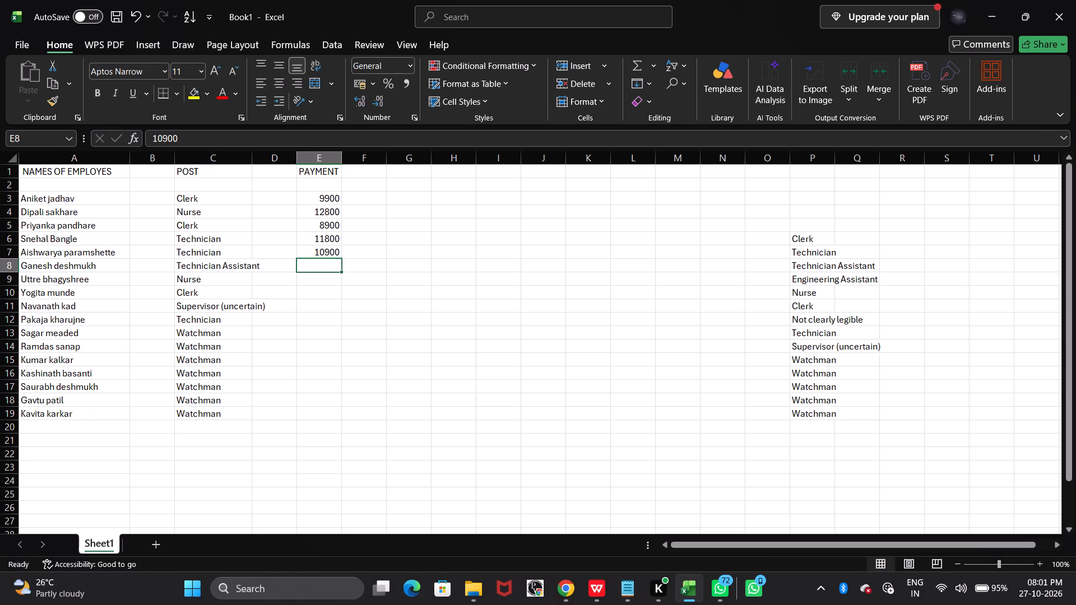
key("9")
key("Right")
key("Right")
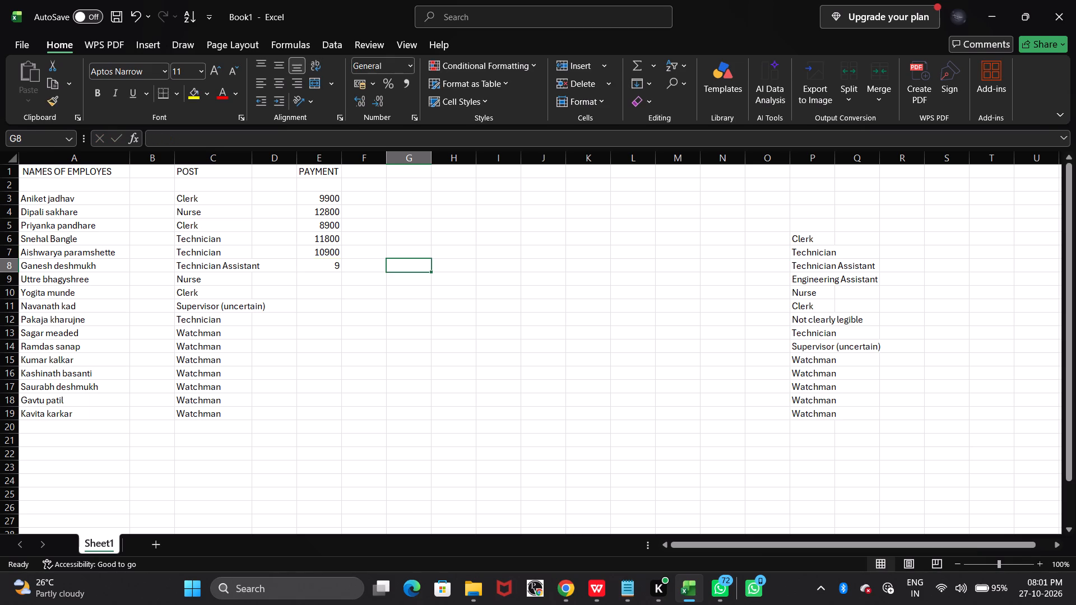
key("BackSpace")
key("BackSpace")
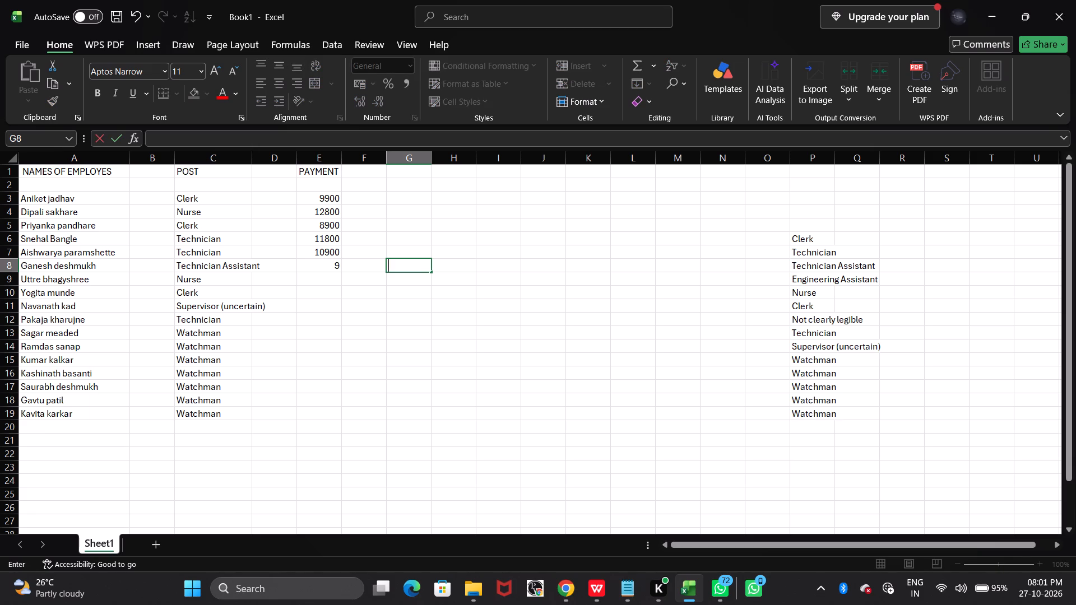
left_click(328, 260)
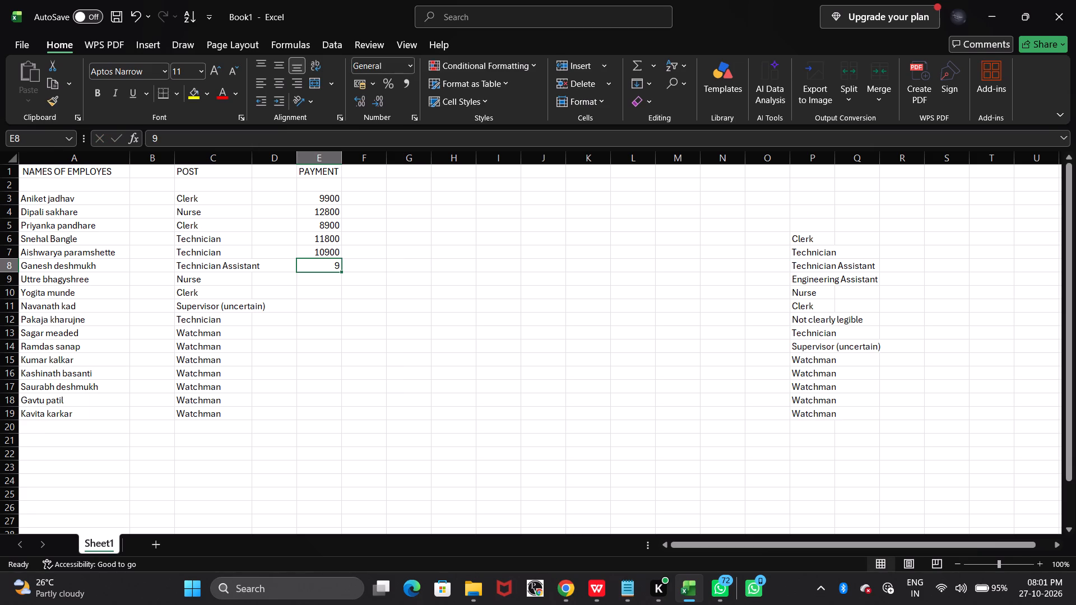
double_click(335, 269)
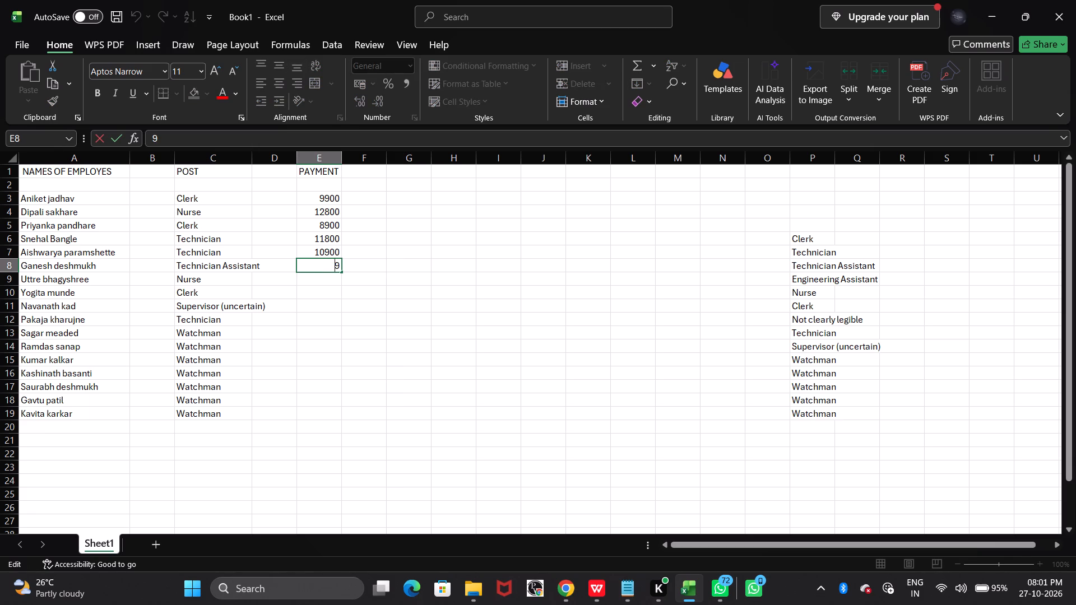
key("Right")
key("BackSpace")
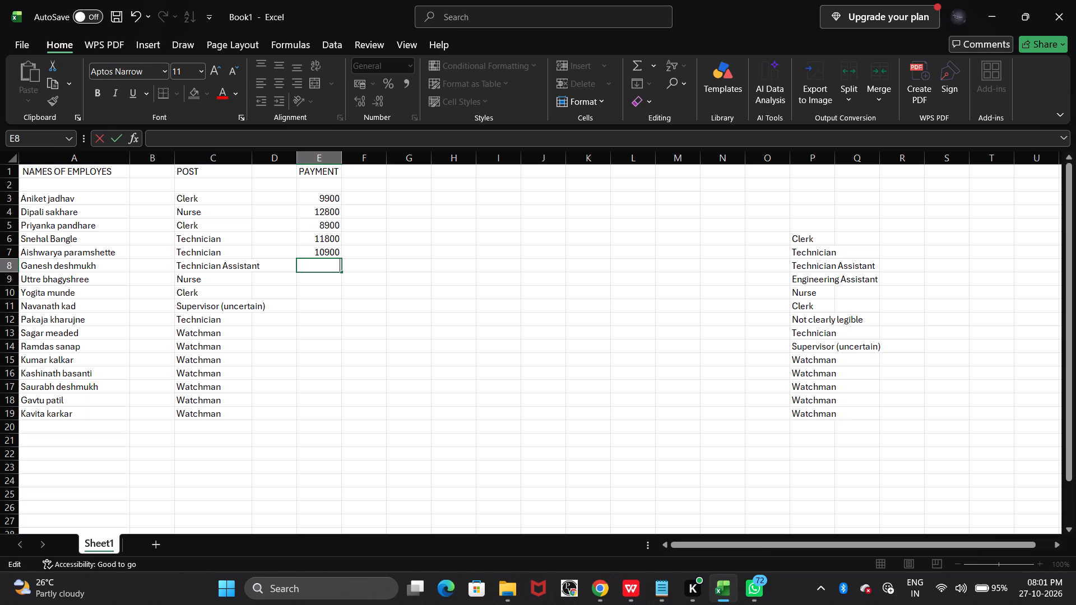
Change the post in cell C8 to "Electrice Assistant", replacing only the word Technician.
left_click(220, 266)
double_click(220, 266)
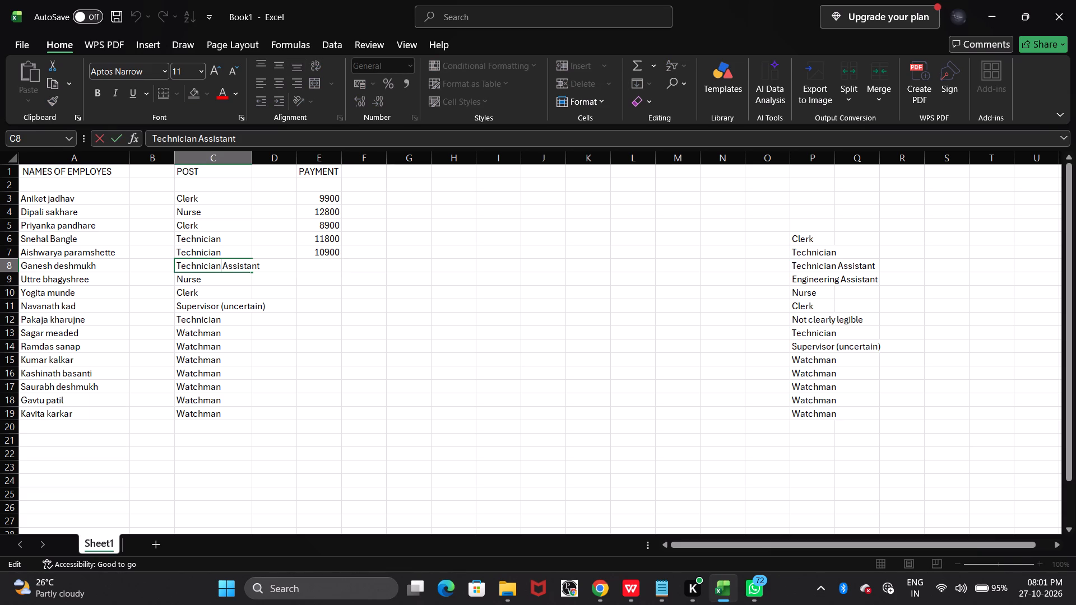
key("BackSpace")
key("BackSpace")
key("BackSpace")
key("BackSpace")
key("BackSpace")
key("BackSpace")
key("BackSpace")
key("BackSpace")
key("BackSpace")
key("BackSpace")
key("BackSpace")
key("BackSpace")
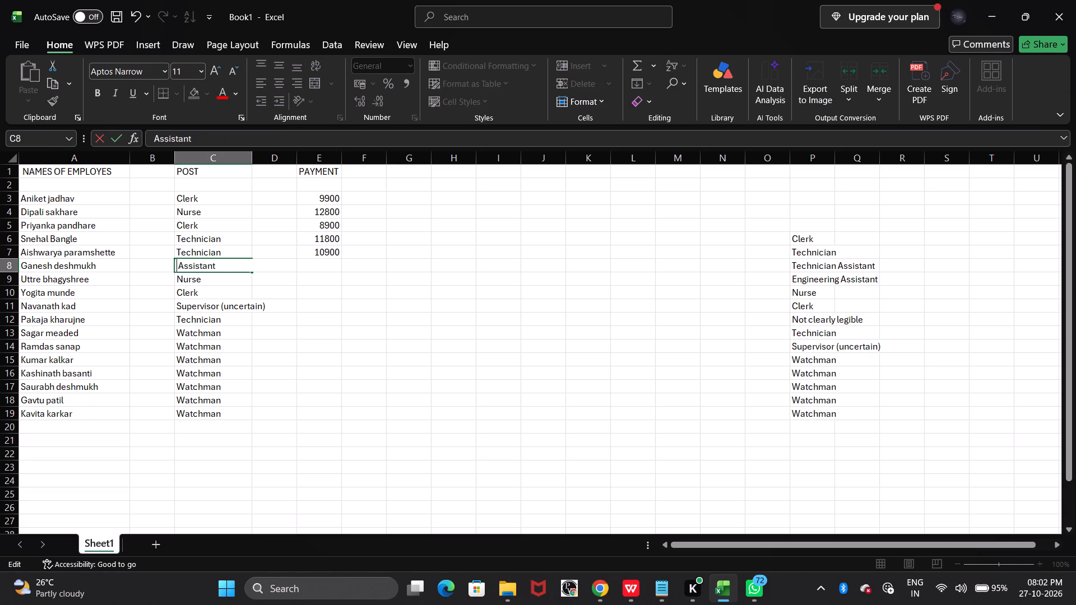
type("ELECTI")
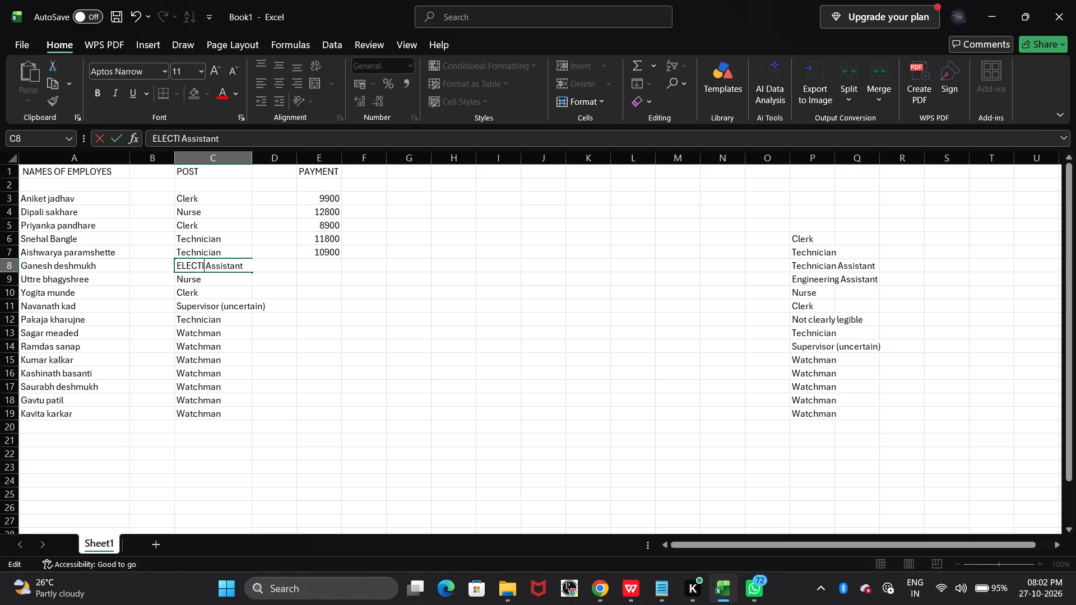
key("BackSpace")
key("BackSpace")
key("BackSpace")
key("BackSpace")
key("BackSpace")
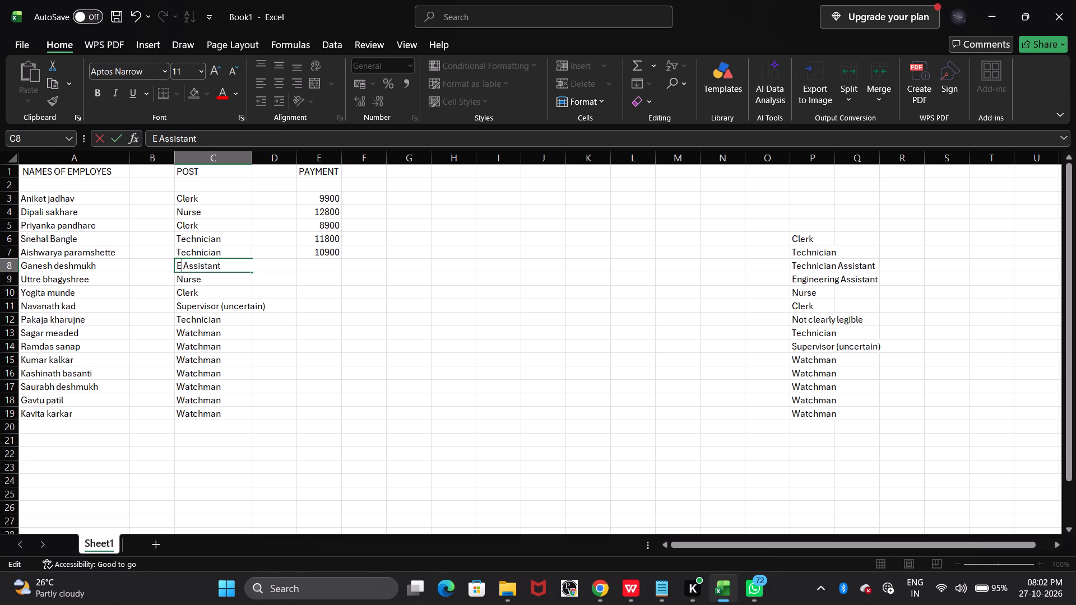
type("el")
key("e")
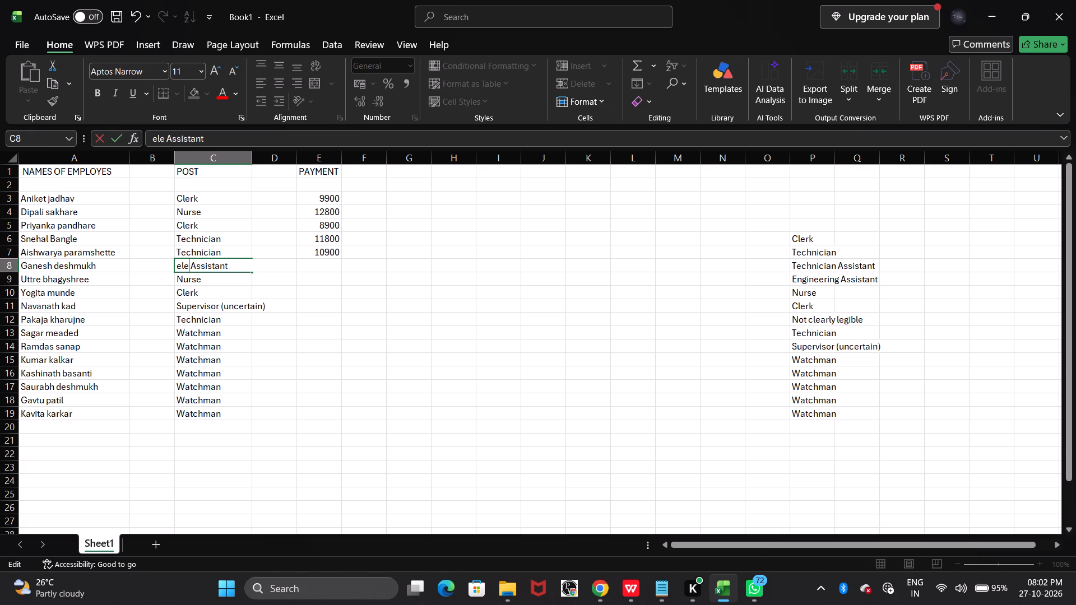
key("BackSpace")
key("BackSpace")
key("BackSpace")
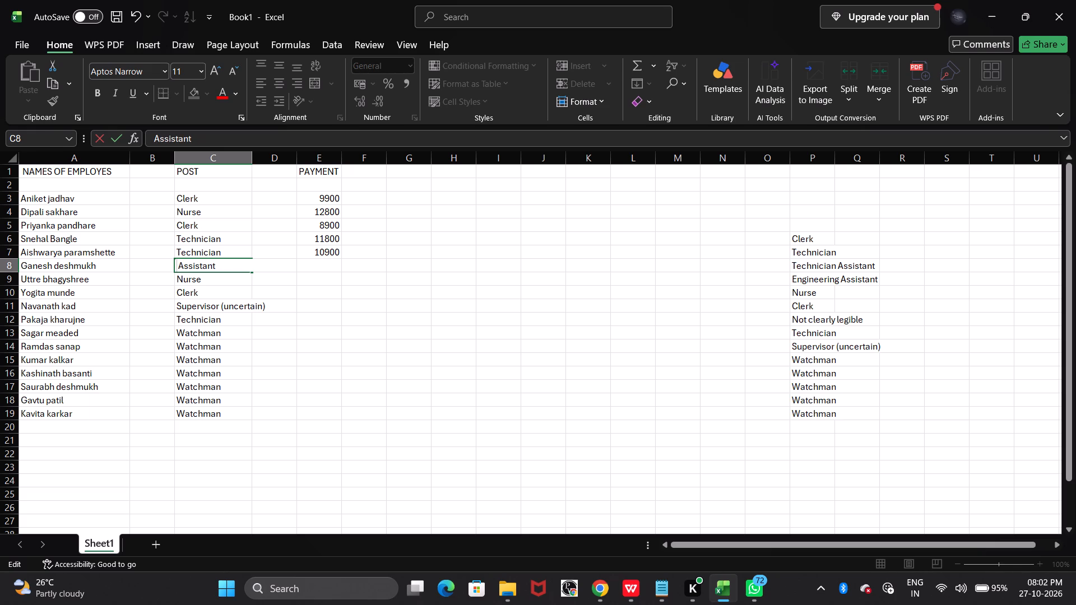
key("shift+e")
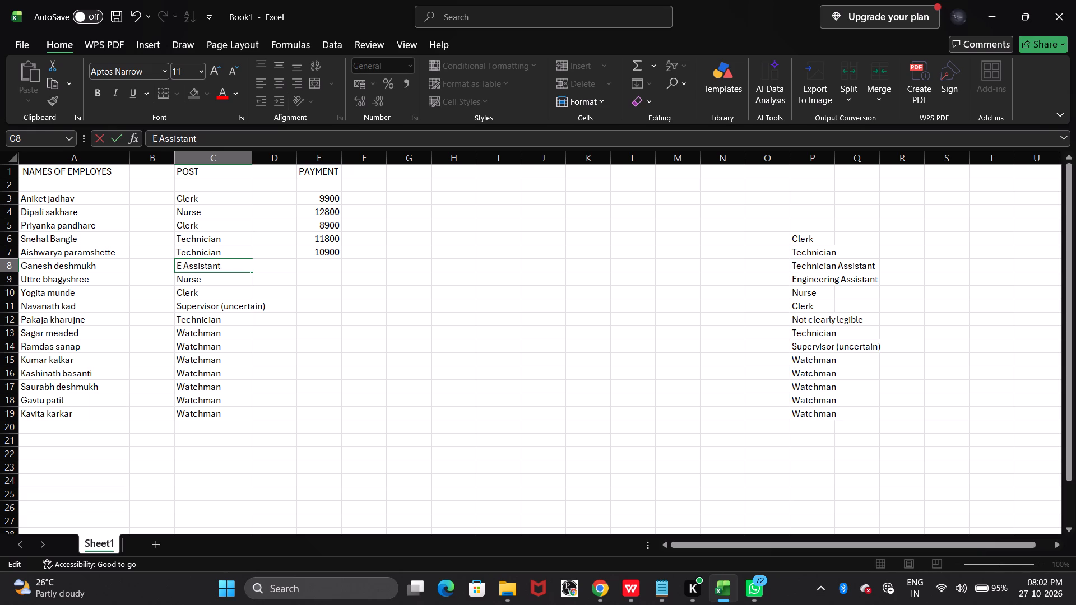
key("l")
type("ectrice")
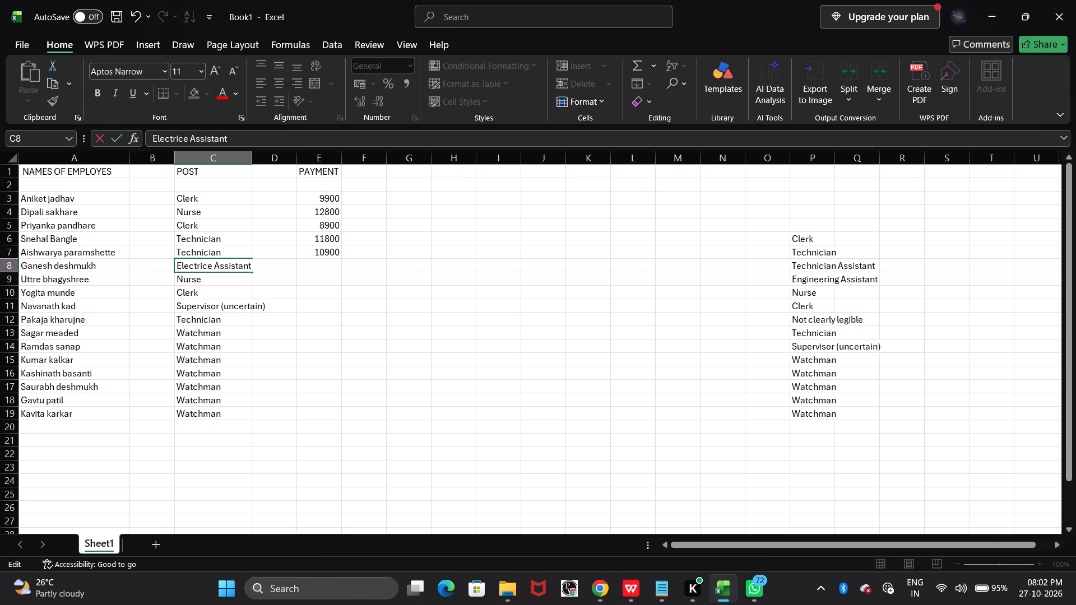
Enter the payments 9000, 9000 and 11900 in cells E8, E9 and E10 of the PAYMENT column.
left_click(327, 263)
key("9")
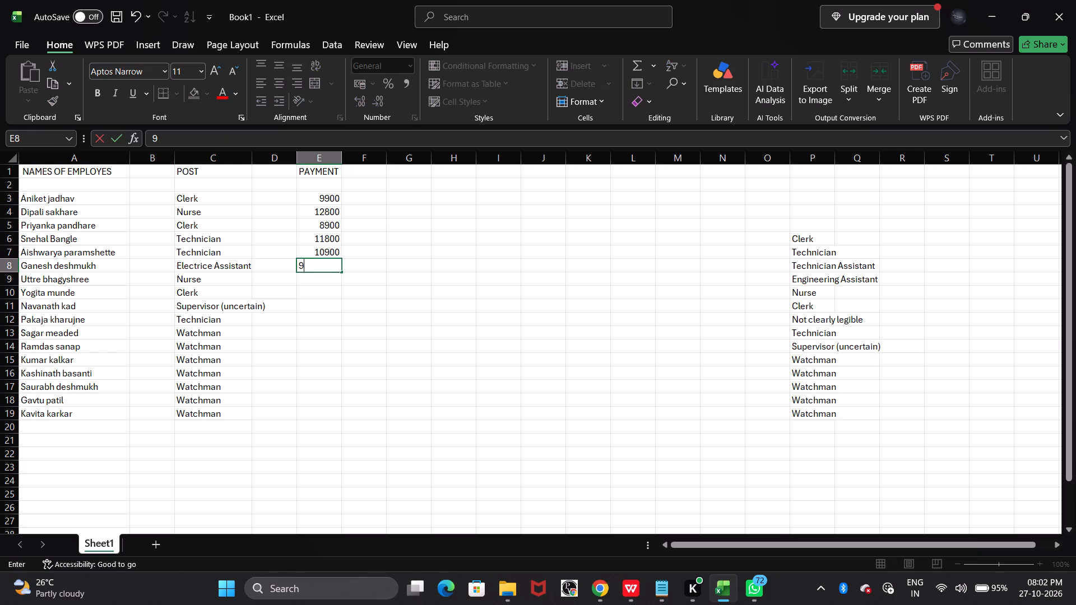
type("000")
key("Down")
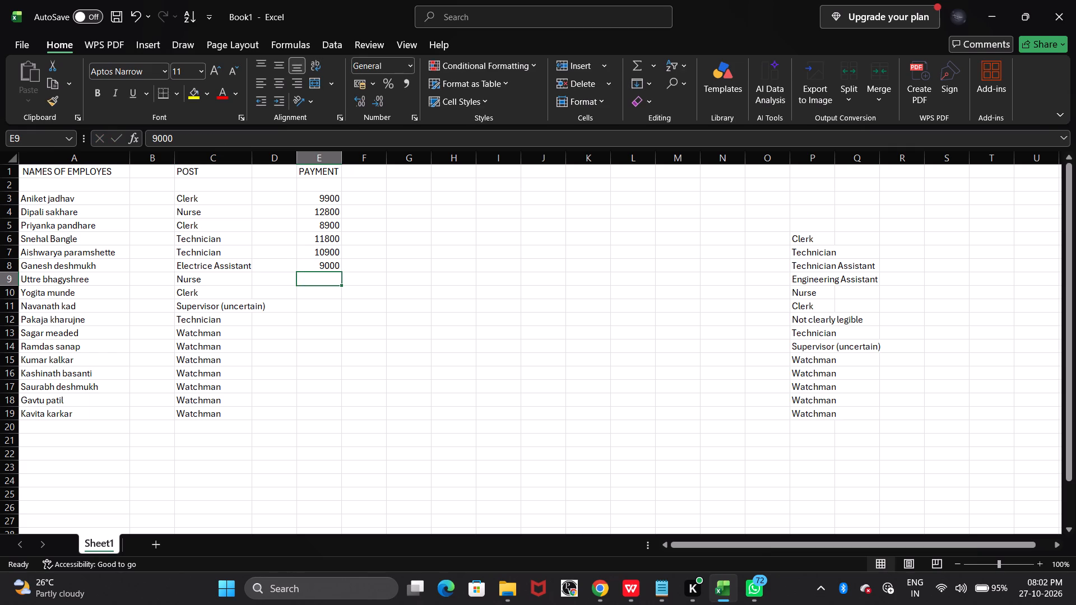
type("9000")
key("Down")
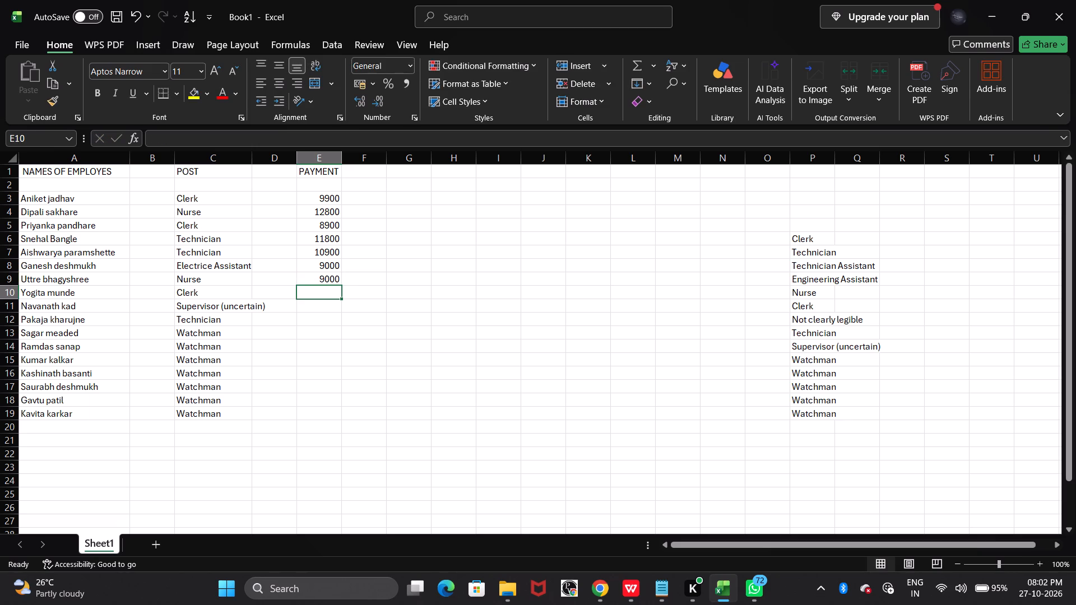
type("11900")
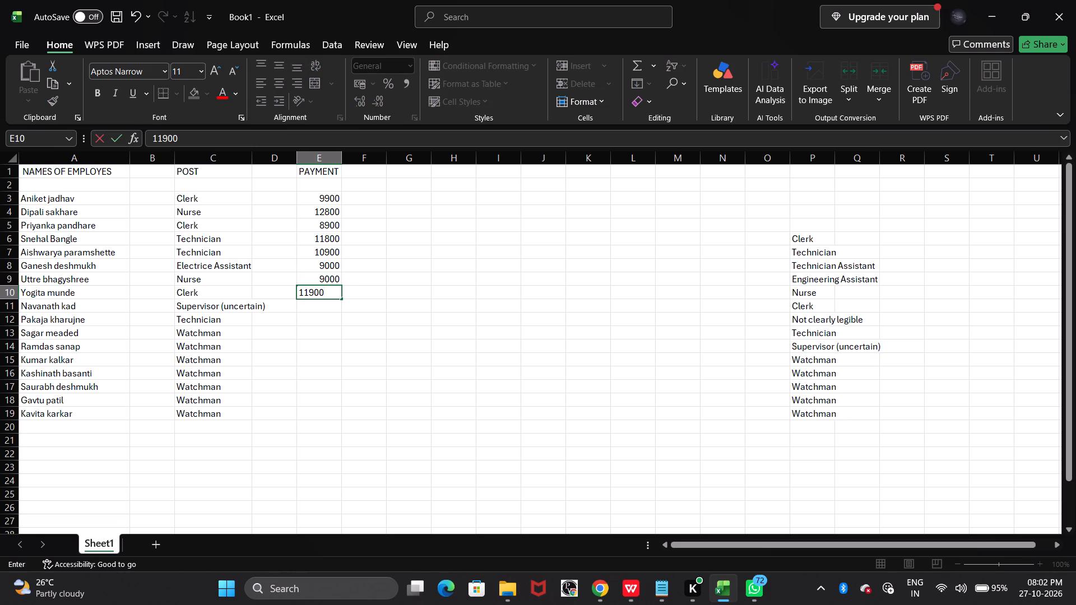
key("Down")
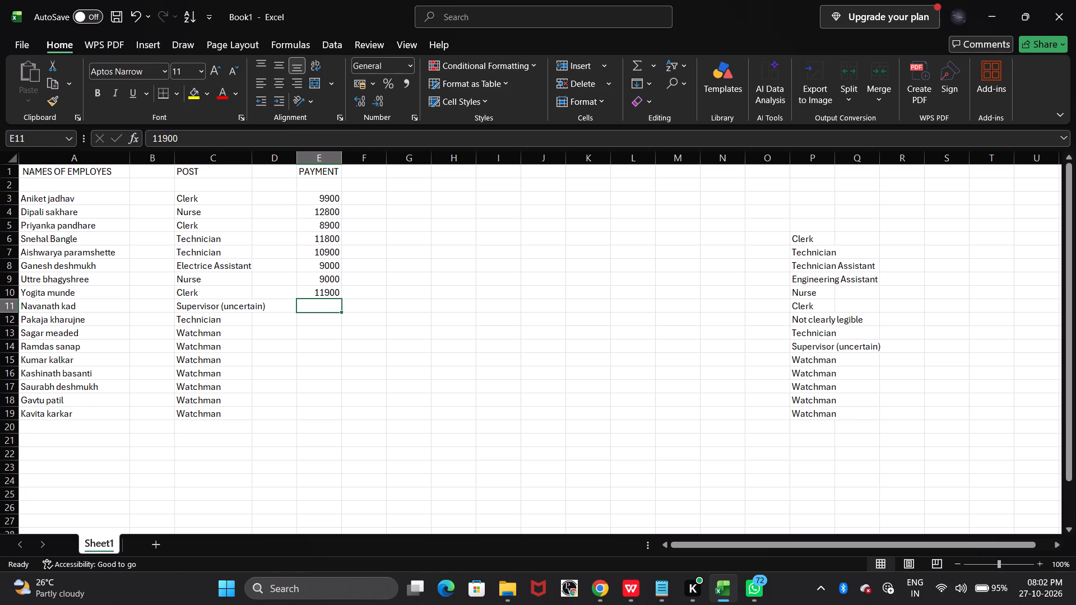
Clear the uncertain supervisor post from cell C11, leaving the cell empty.
double_click(272, 305)
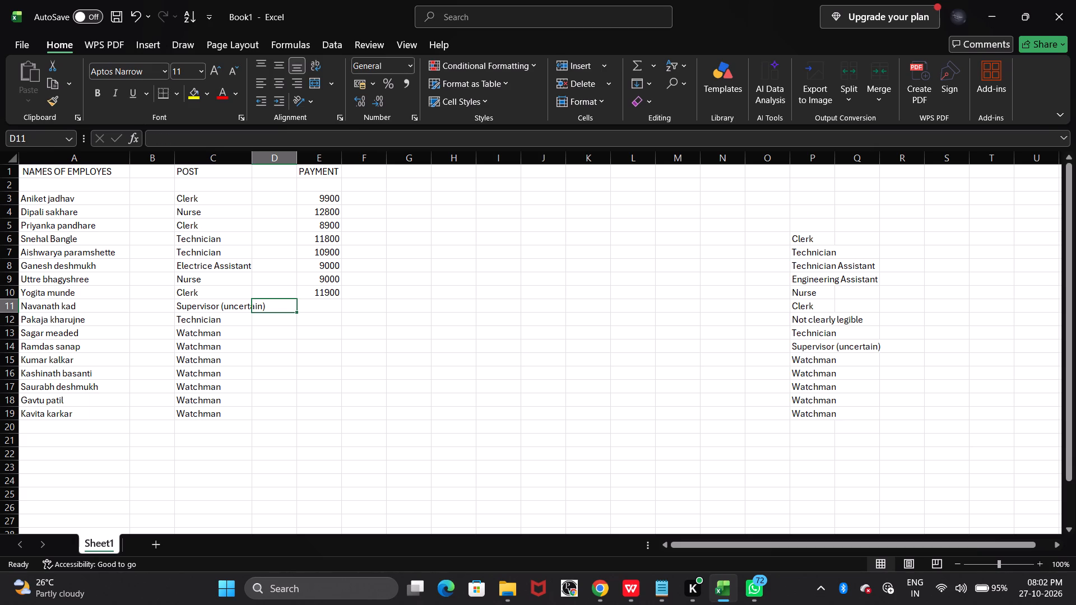
left_click(272, 305)
key("BackSpace")
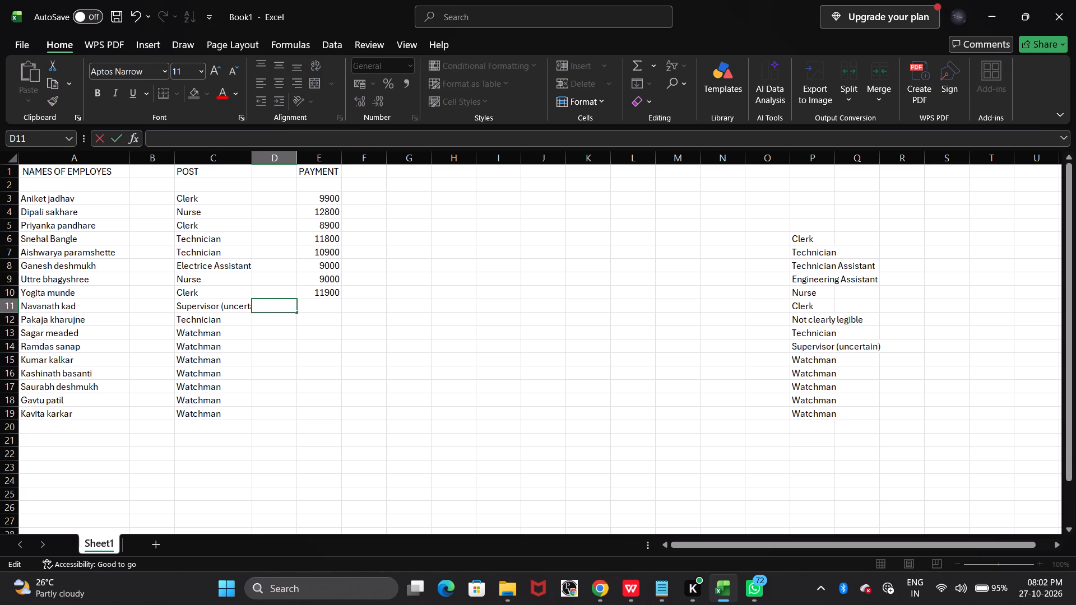
double_click(238, 308)
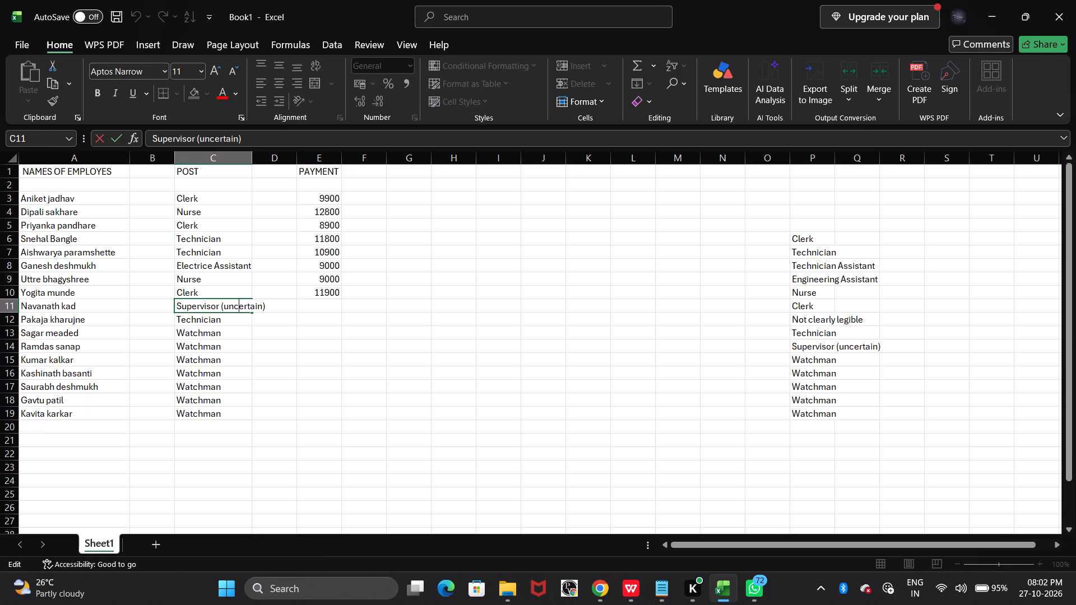
key("BackSpace")
key("BackSpace")
key("BackSpace")
key("BackSpace")
key("BackSpace")
key("BackSpace")
key("BackSpace")
key("BackSpace")
key("BackSpace")
key("BackSpace")
key("BackSpace")
key("BackSpace")
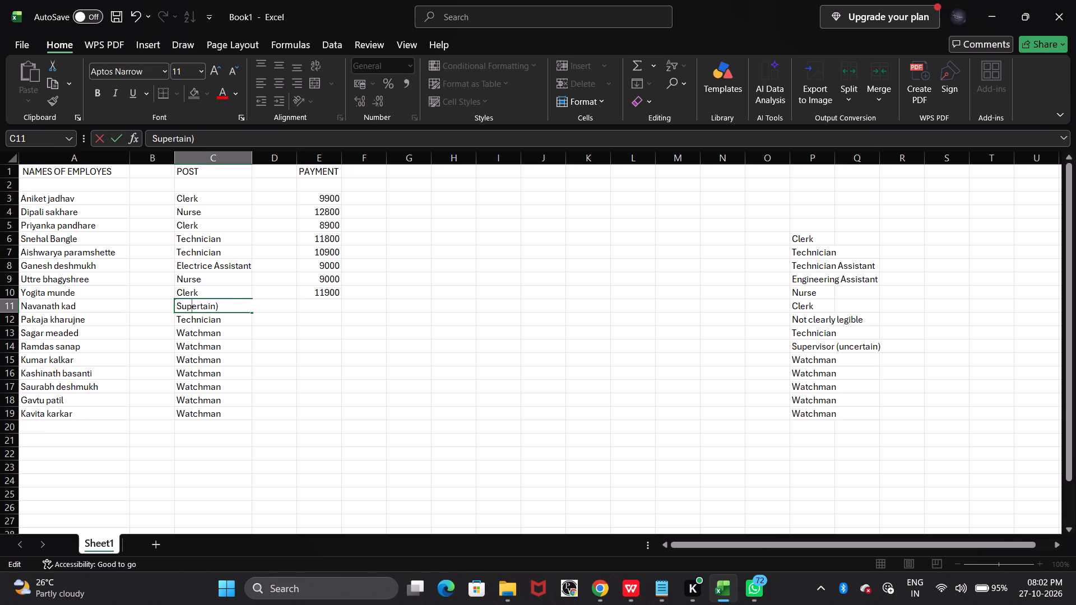
key("Right")
key("BackSpace")
key("BackSpace")
key("BackSpace")
key("BackSpace")
key("BackSpace")
key("BackSpace")
key("BackSpace")
key("BackSpace")
key("BackSpace")
key("BackSpace")
key("Right")
key("Right")
key("Right")
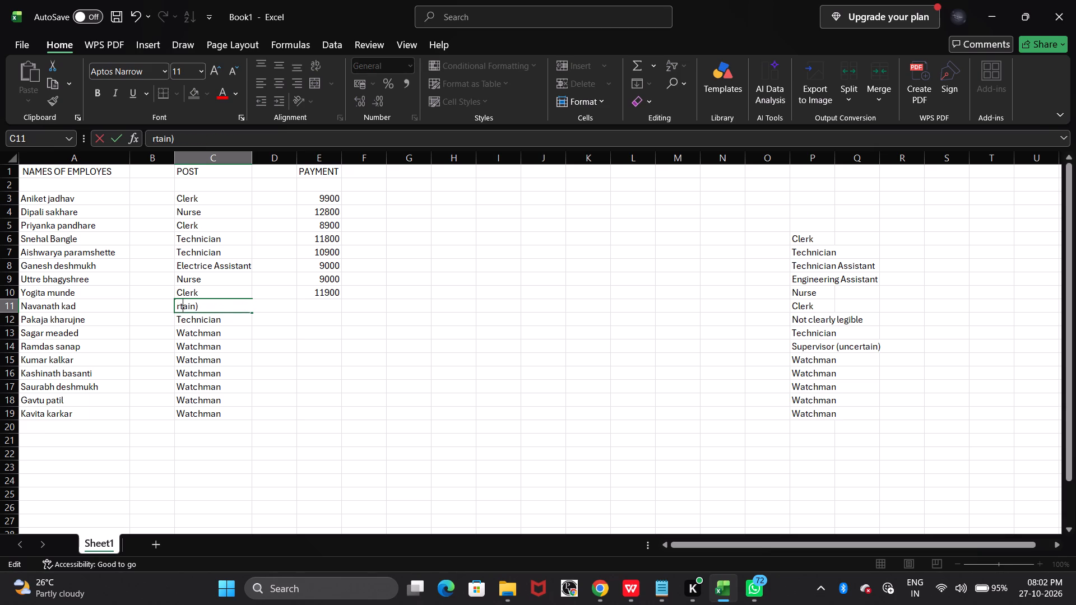
key("BackSpace")
key("BackSpace")
key("Right")
key("Right")
key("Right")
key("BackSpace")
key("BackSpace")
key("BackSpace")
key("BackSpace")
key("BackSpace")
key("BackSpace")
key("BackSpace")
key("BackSpace")
key("BackSpace")
key("BackSpace")
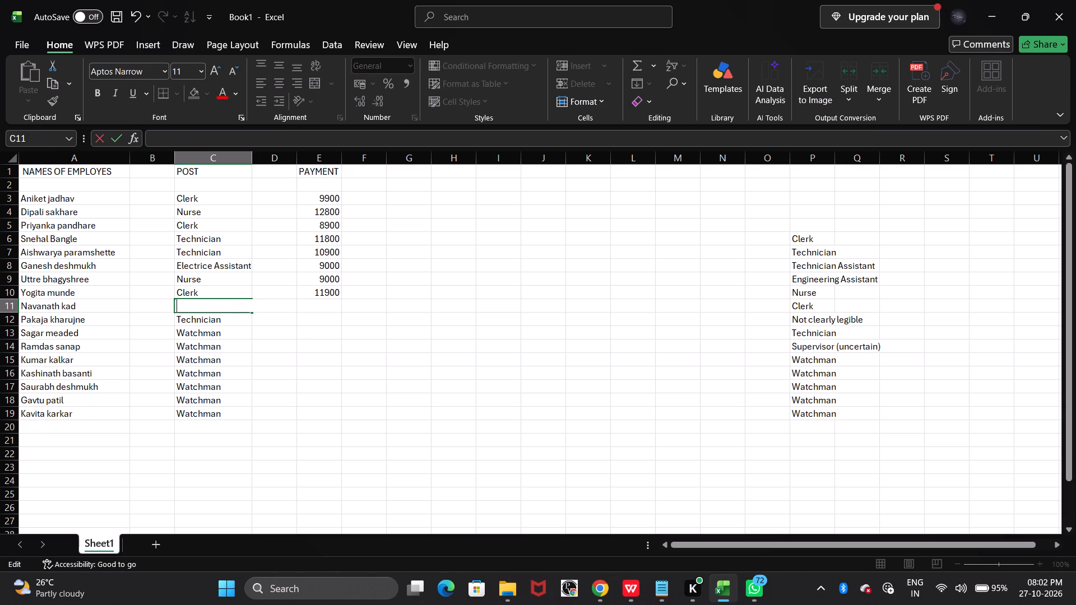
Enter the payments 16000 and 8000 in cells E11 and E12 of the PAYMENT column.
left_click(325, 313)
left_click(319, 302)
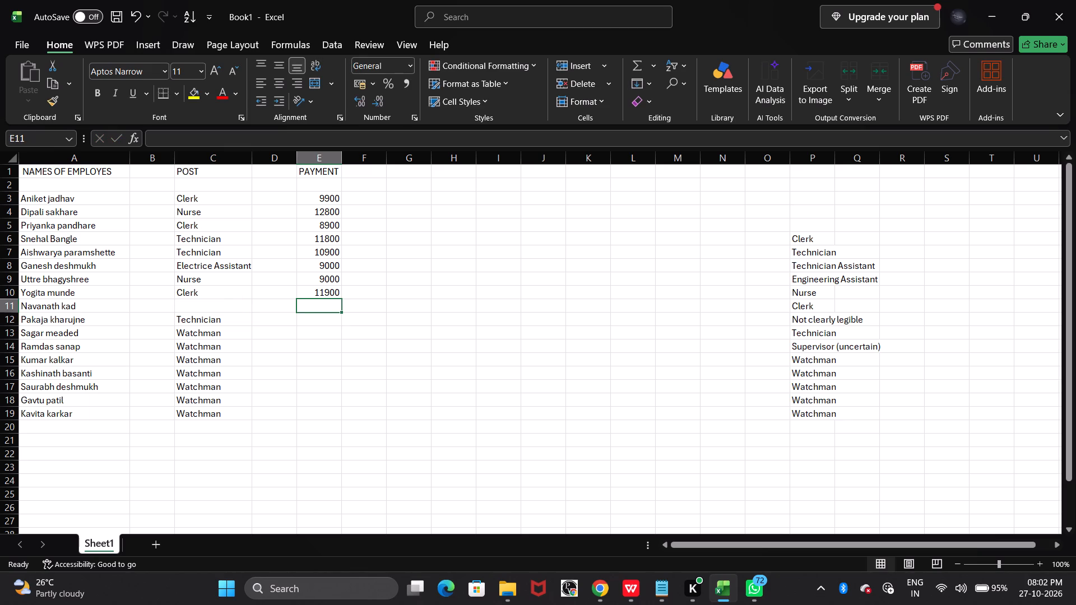
type("16000")
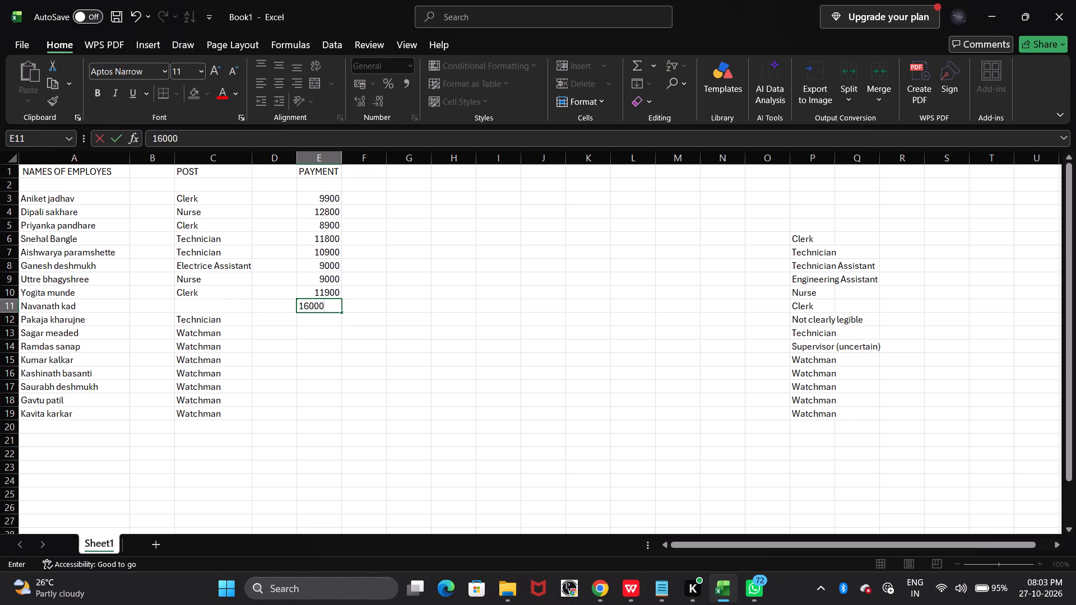
key("Down")
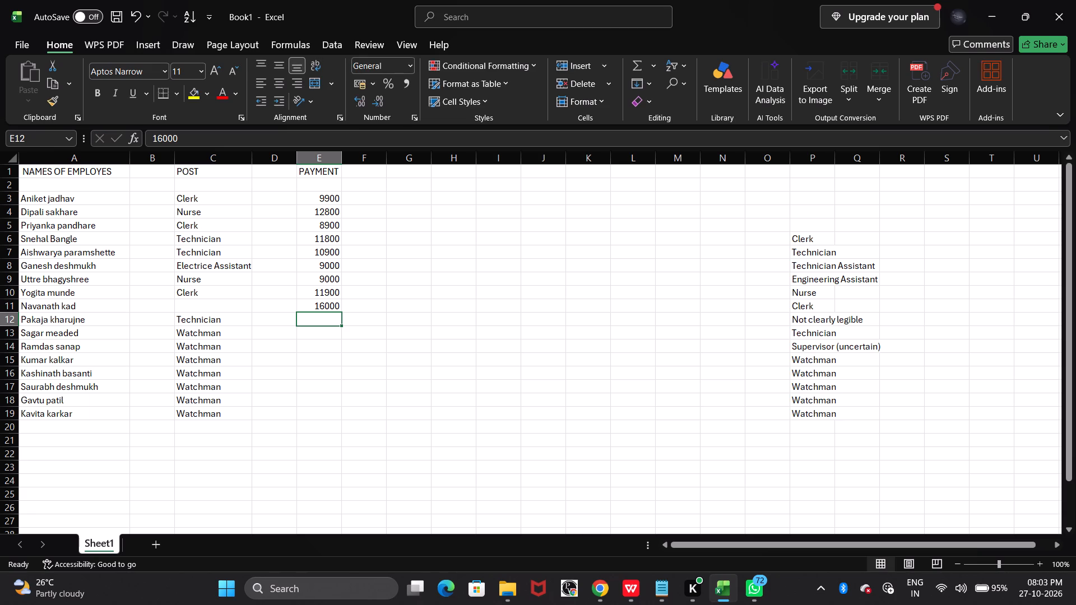
type("8000")
key("Down")
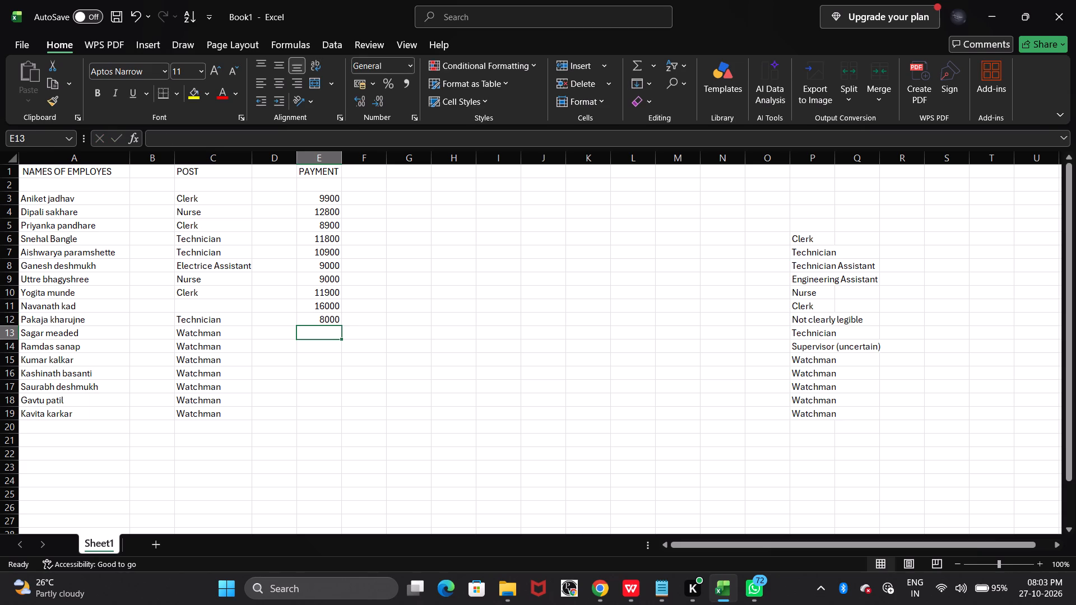
Replace the post in cell C13 with "Driver" and enter the payment 16000 in cell E13.
left_click(224, 333)
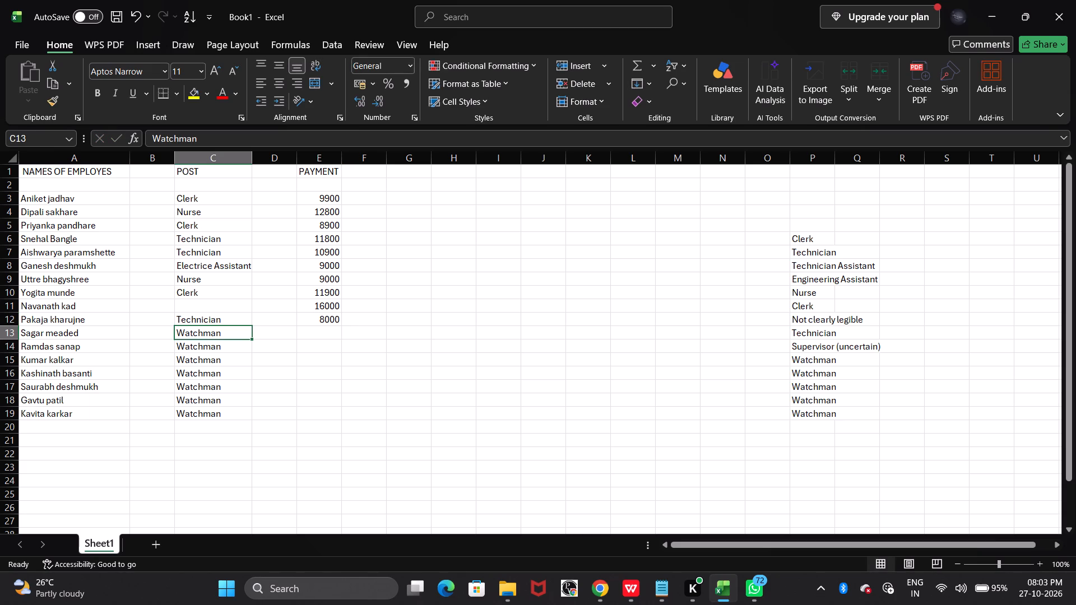
key("BackSpace")
type("dri")
key("BackSpace")
key("BackSpace")
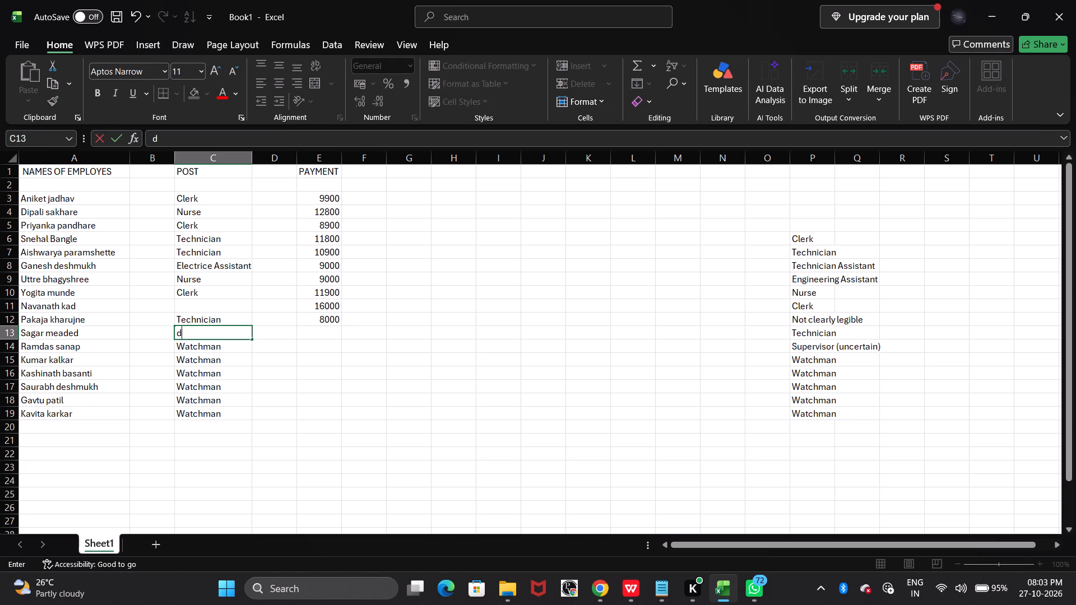
key("d")
type("river")
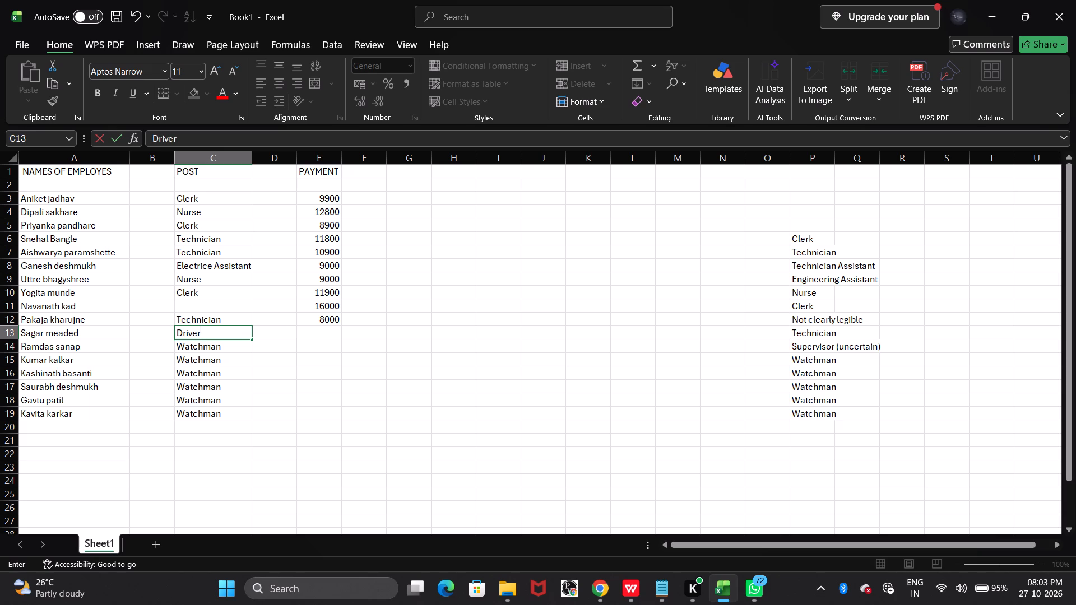
left_click(327, 337)
type("16")
type("000")
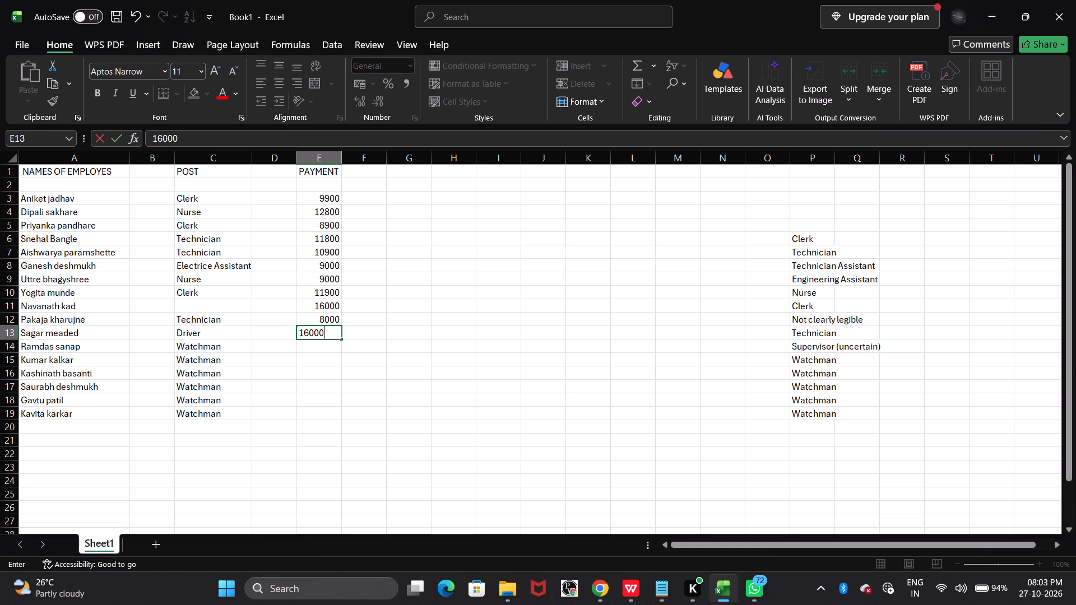
key("Down")
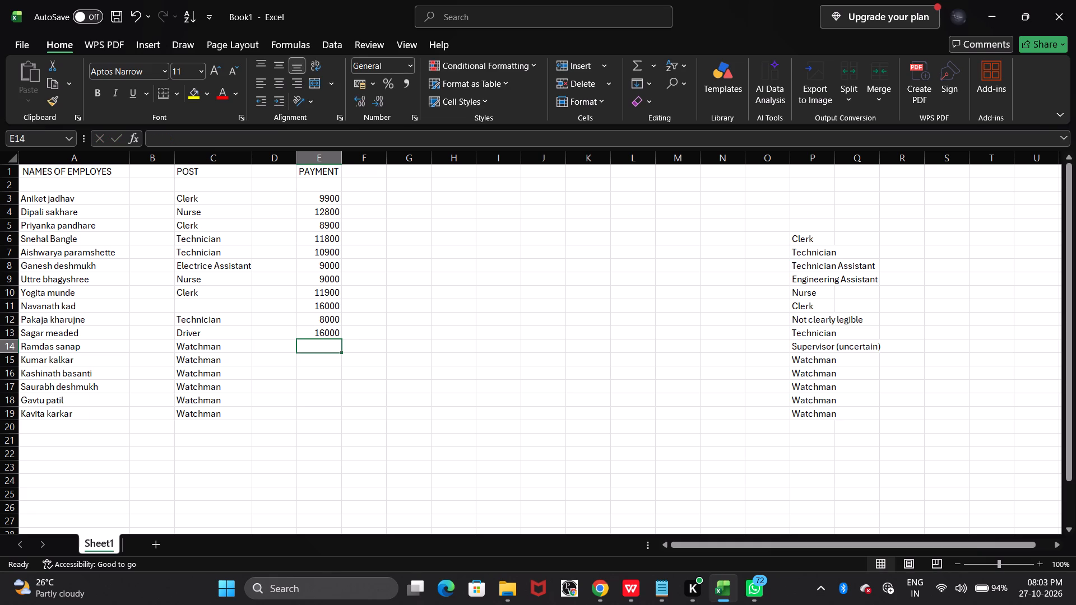
Replace the post in cell C14 with "Clerk" and enter the payment 13000 in cell E14.
left_click(222, 343)
key("BackSpace")
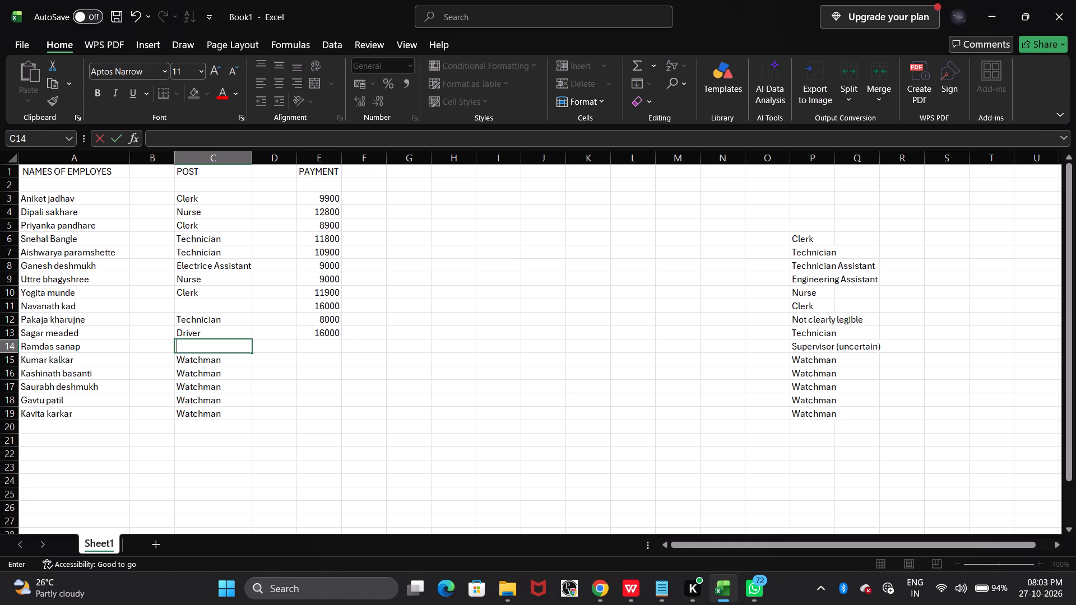
type("cl")
key("BackSpace")
key("BackSpace")
key("shift+c")
type("le")
type("rk")
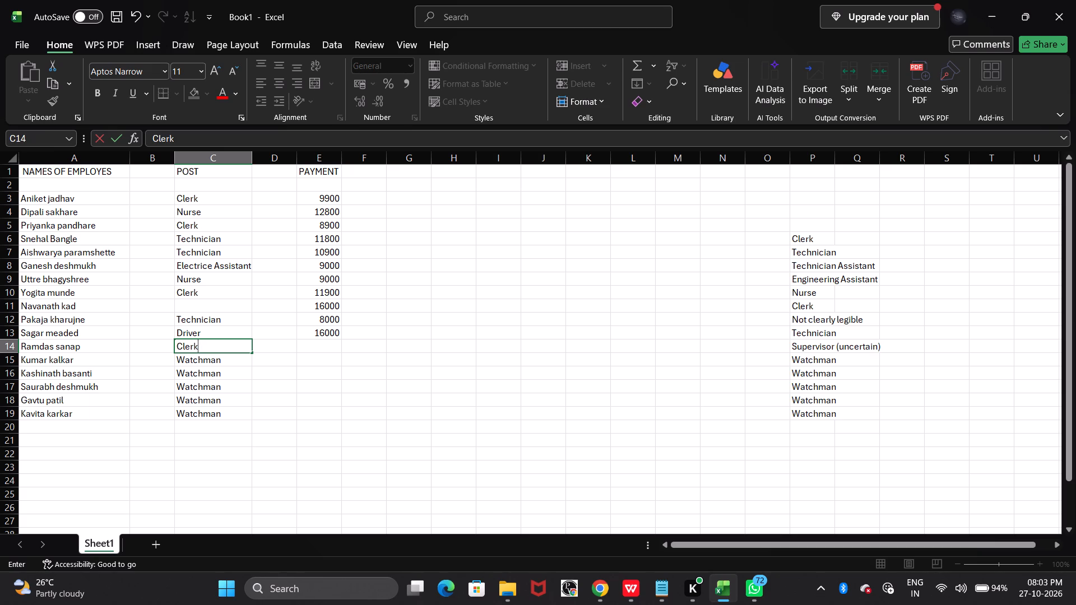
left_click(318, 352)
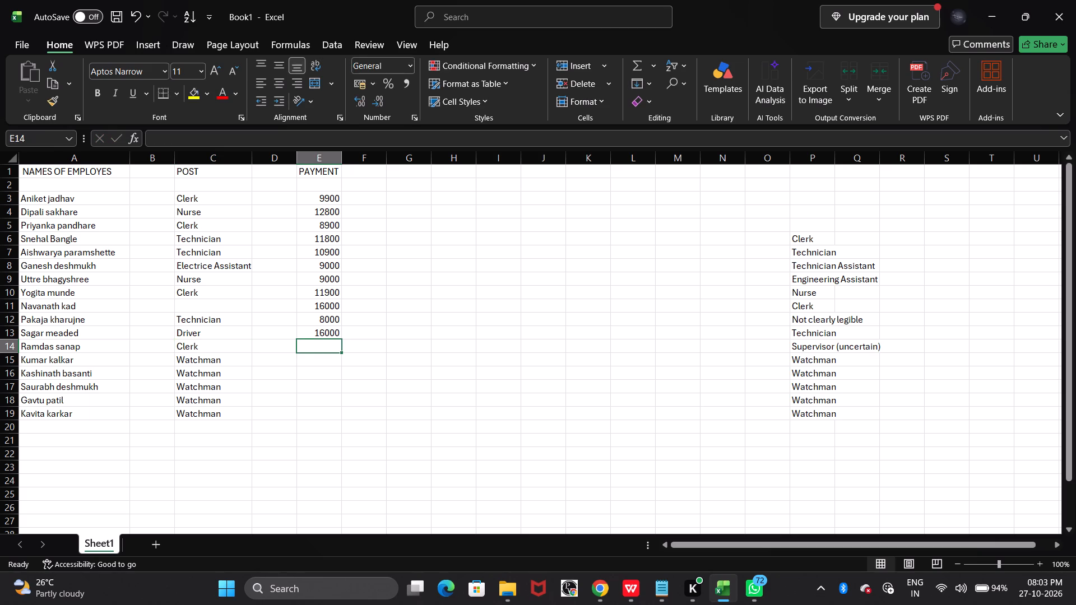
type("13000")
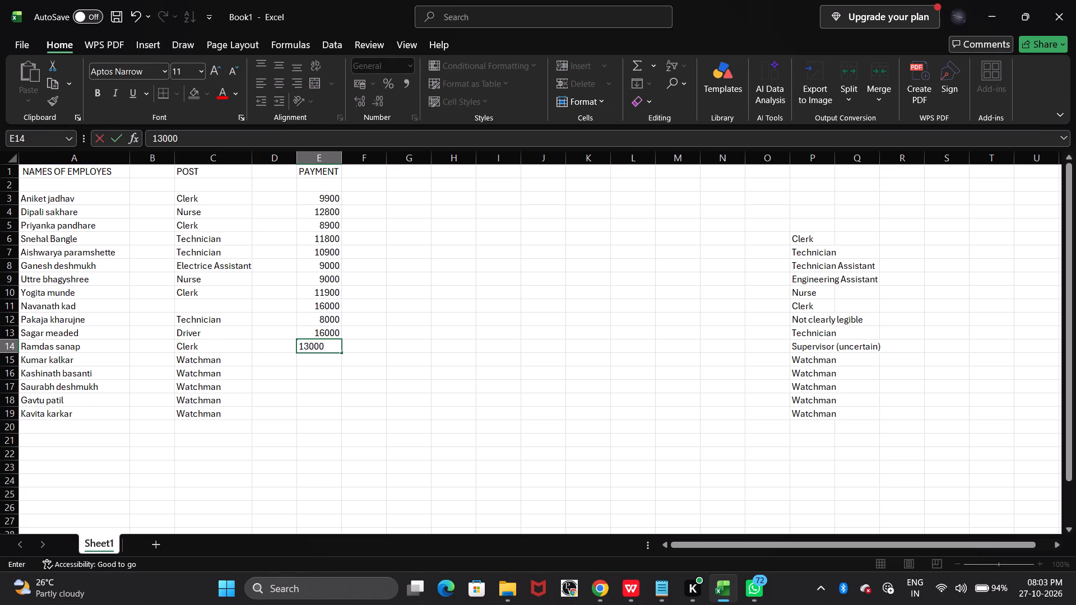
key("Down")
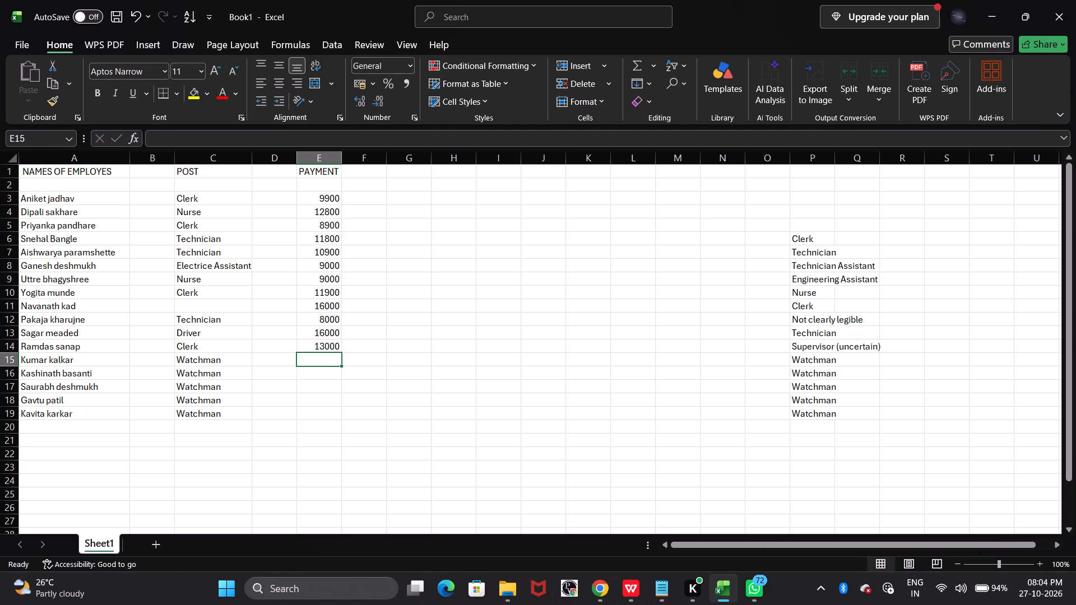
Enter the watchmen's payments in the PAYMENT column: 9400 in cell E15 and 9870 in each of cells E16 to E19.
type("9400")
key("Down")
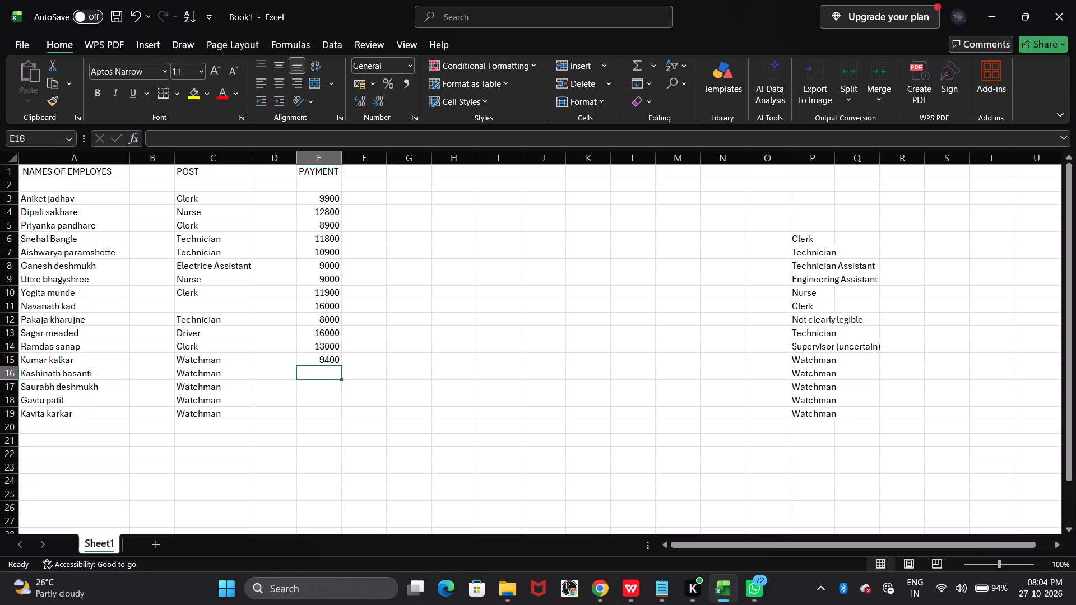
key("9")
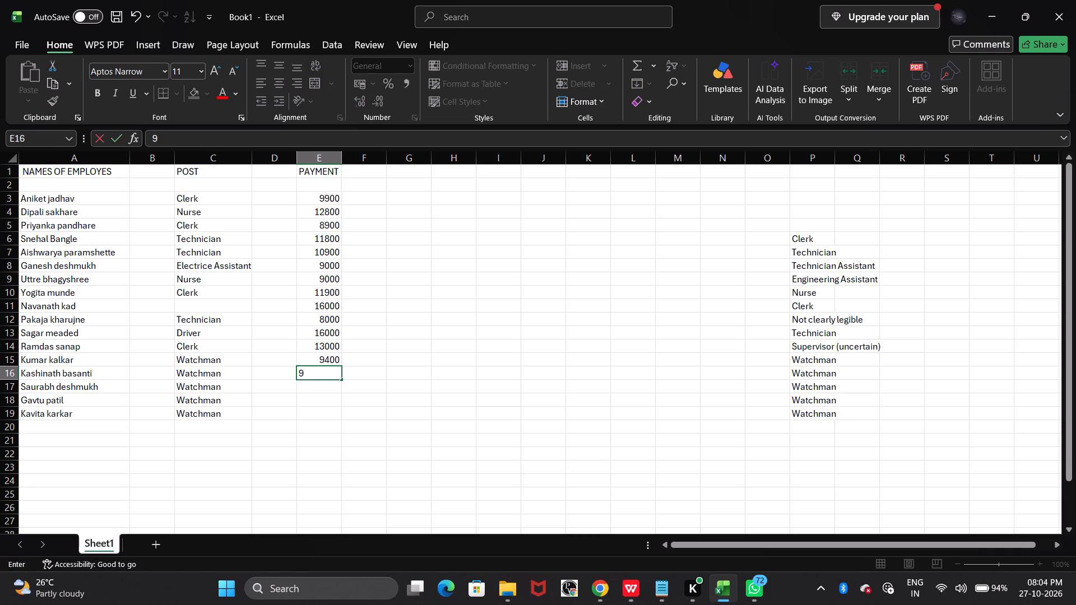
type("870")
key("Down")
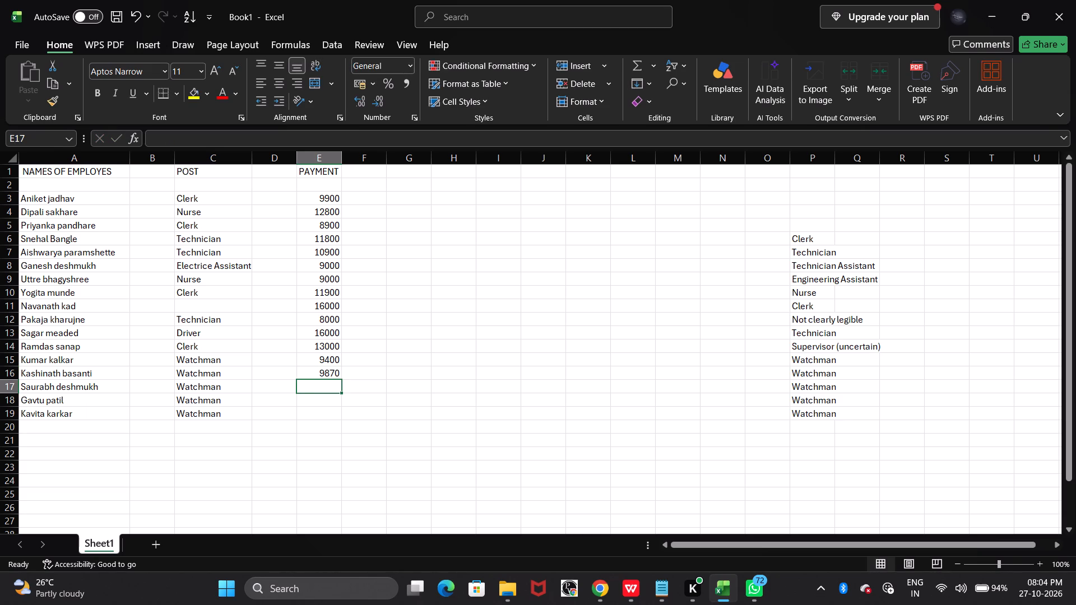
type("98")
type("70")
key("Down")
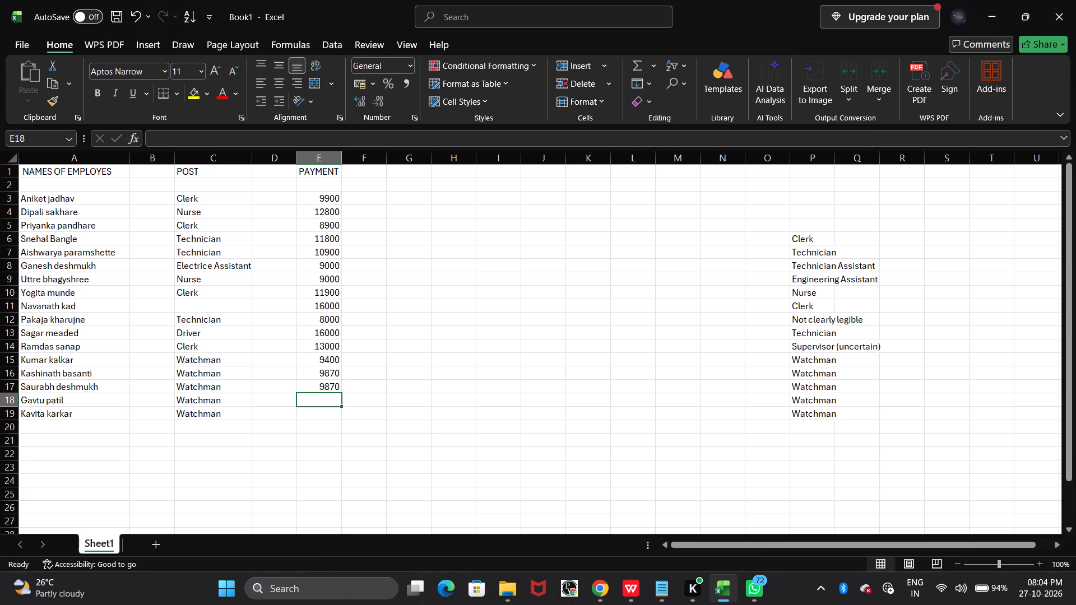
type("9870")
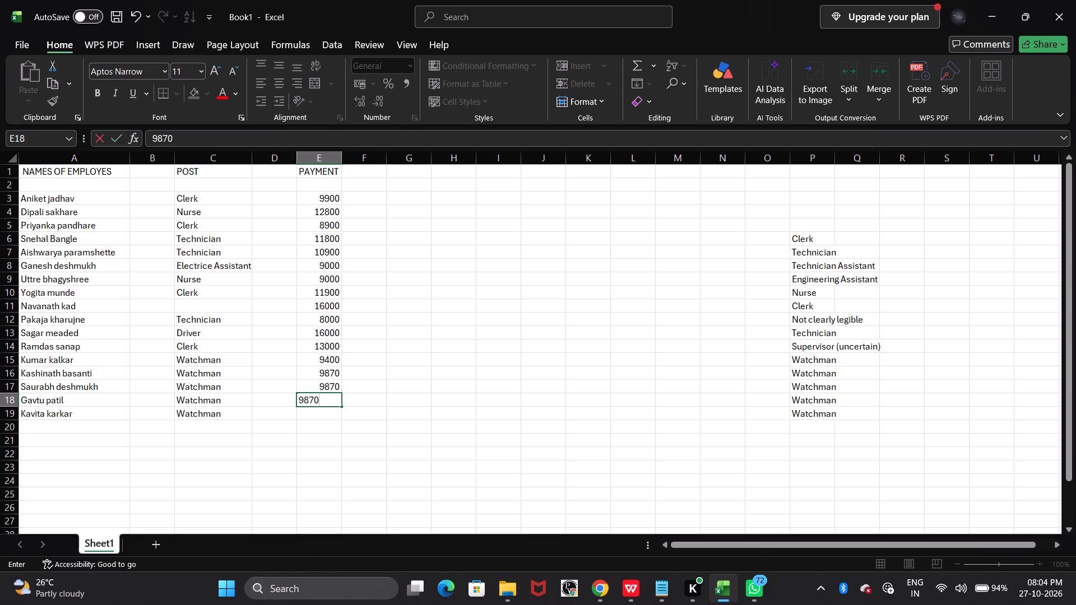
key("Down")
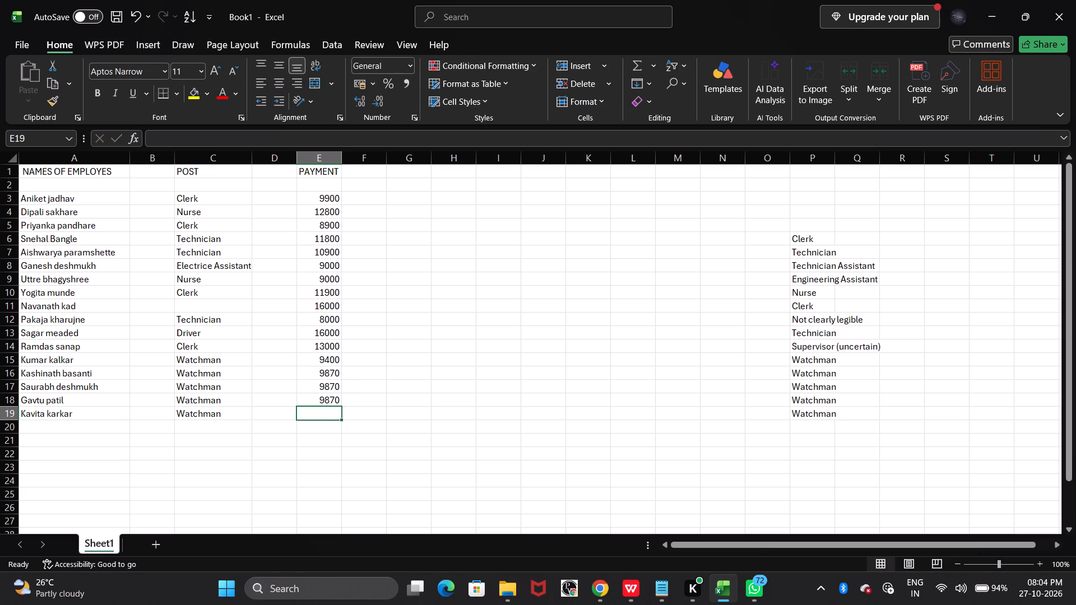
type("9870")
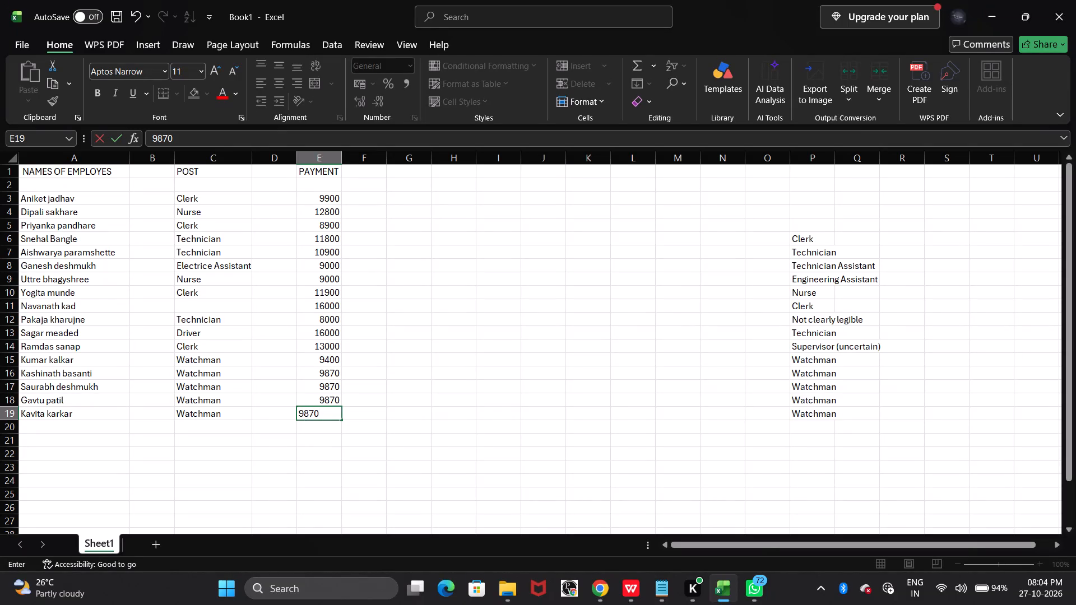
key("Down")
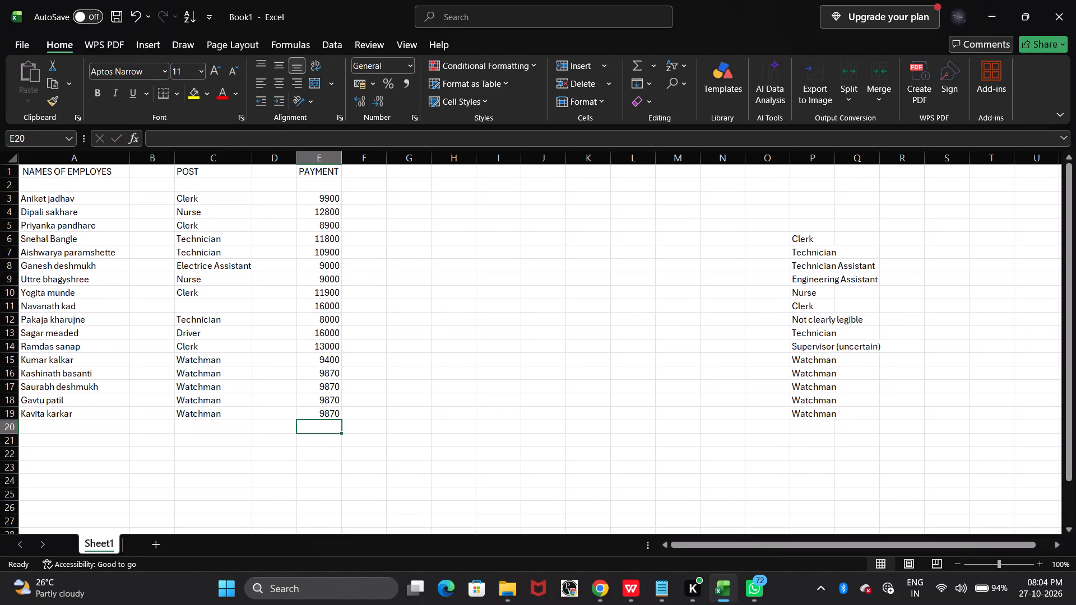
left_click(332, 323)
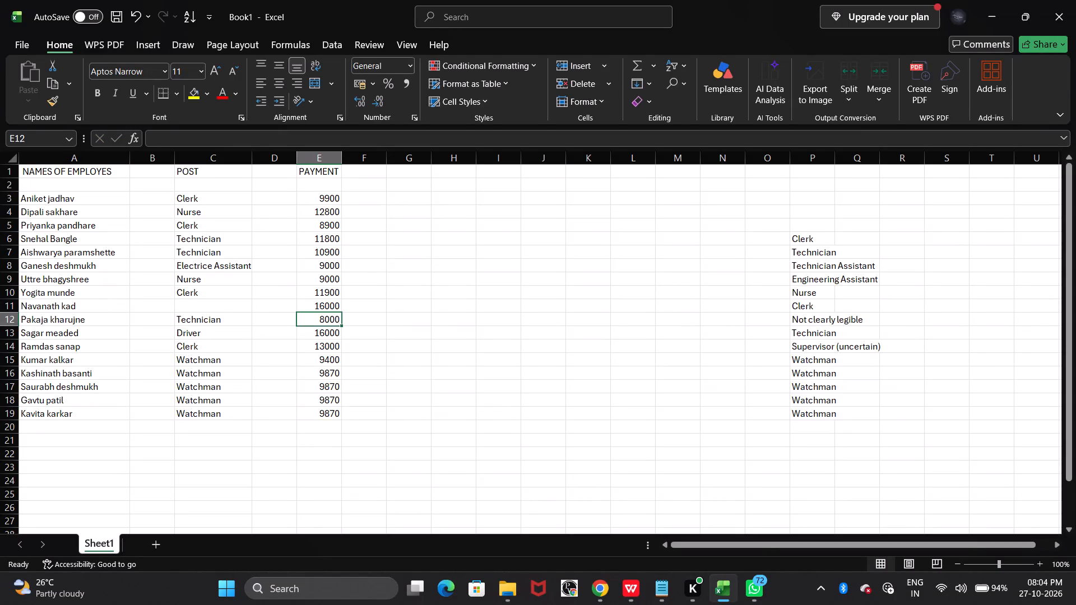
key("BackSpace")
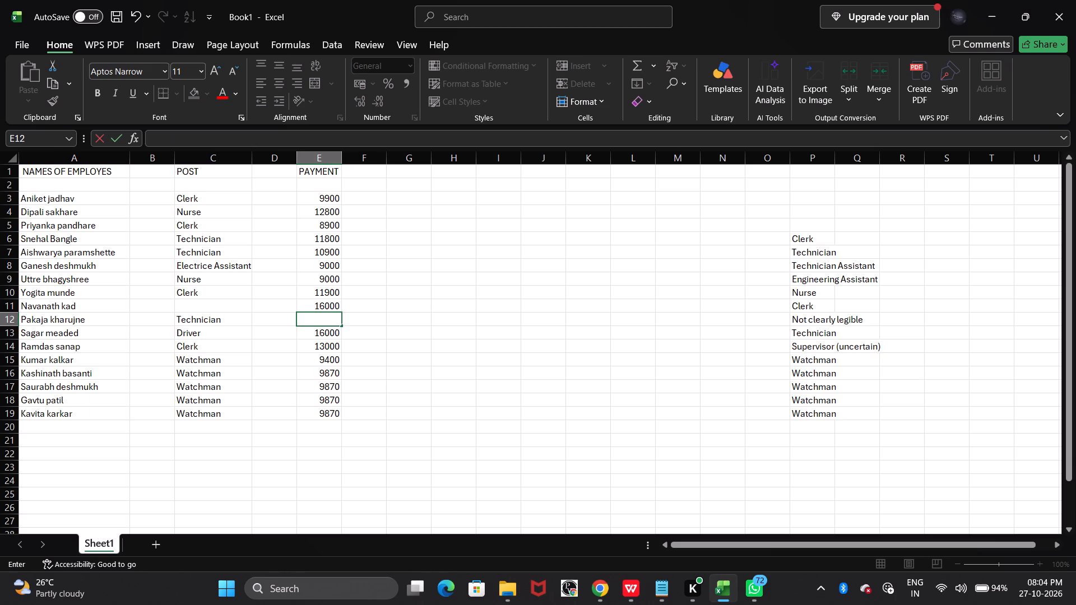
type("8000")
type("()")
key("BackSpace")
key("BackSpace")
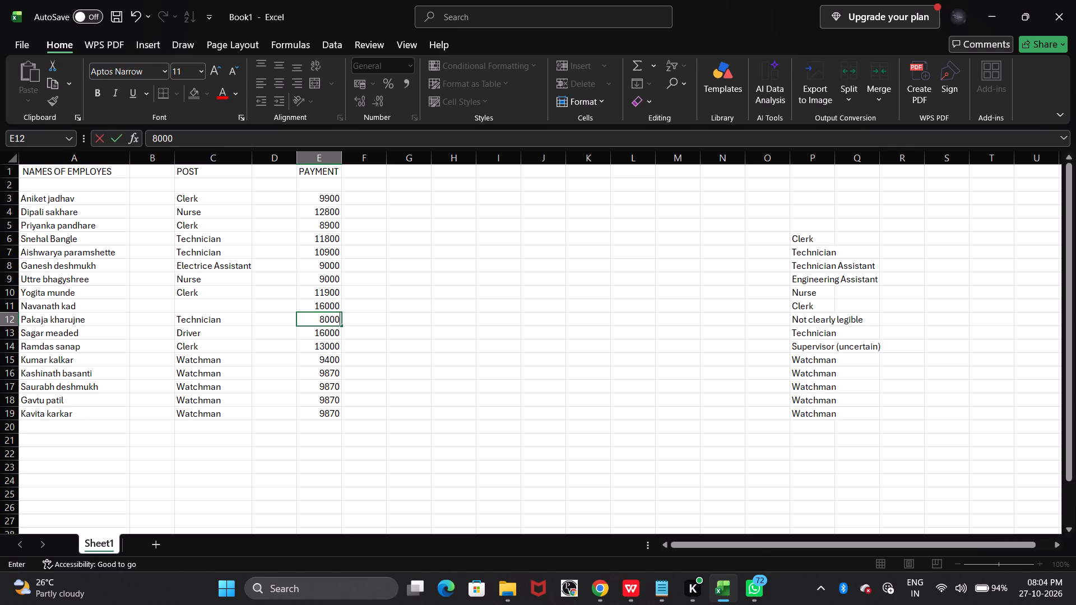
Enter the note "(10 months)" in cell F12, beside the 8000 payment.
key("Right")
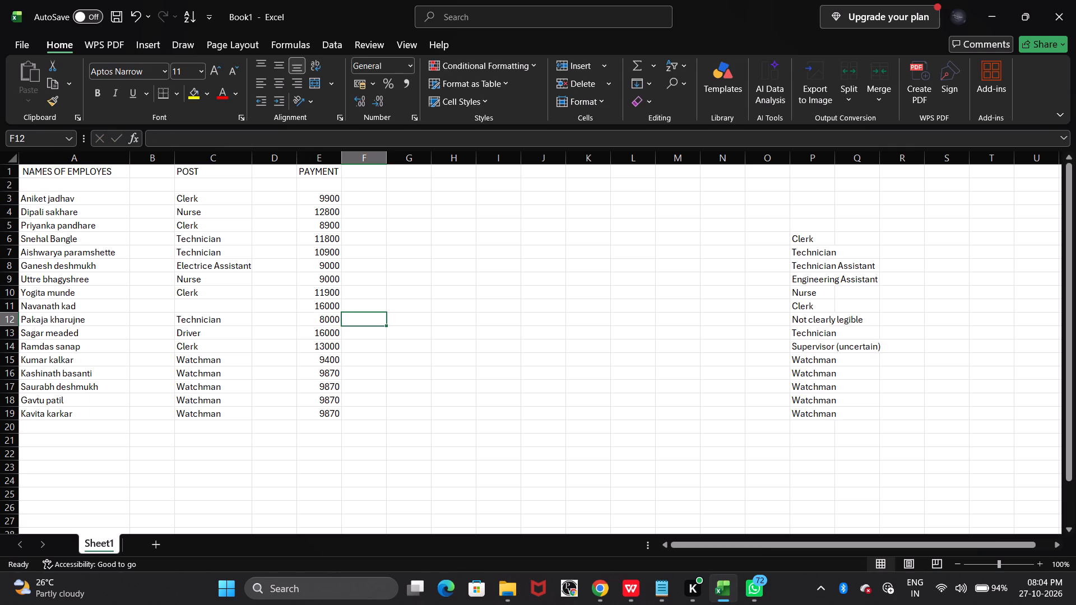
type("10")
key("space")
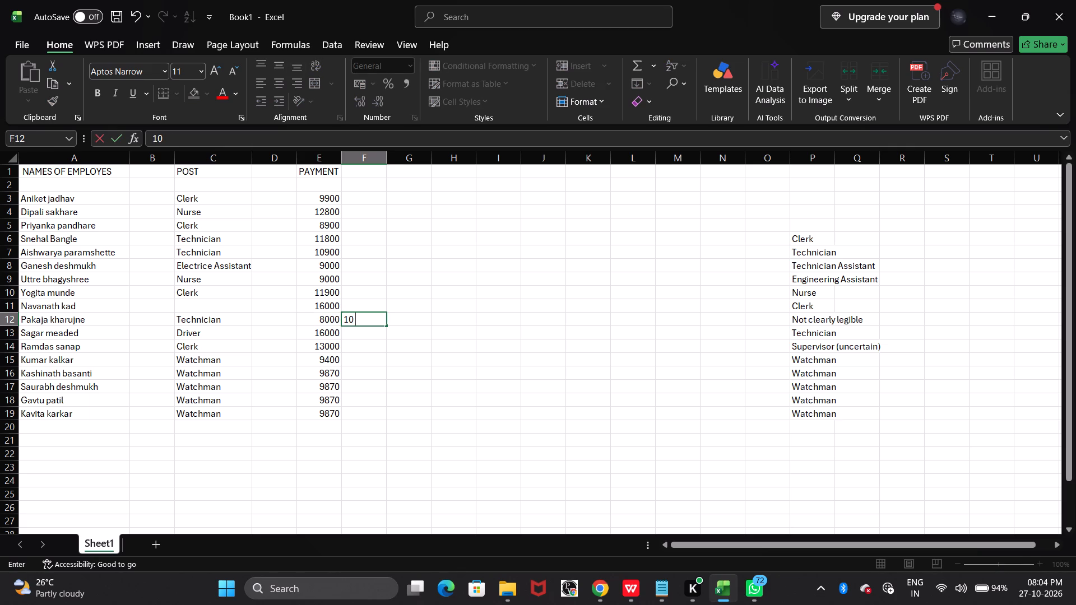
key("BackSpace")
key("BackSpace")
key("BackSpace")
key("space")
type("()")
key("Down")
key("Left")
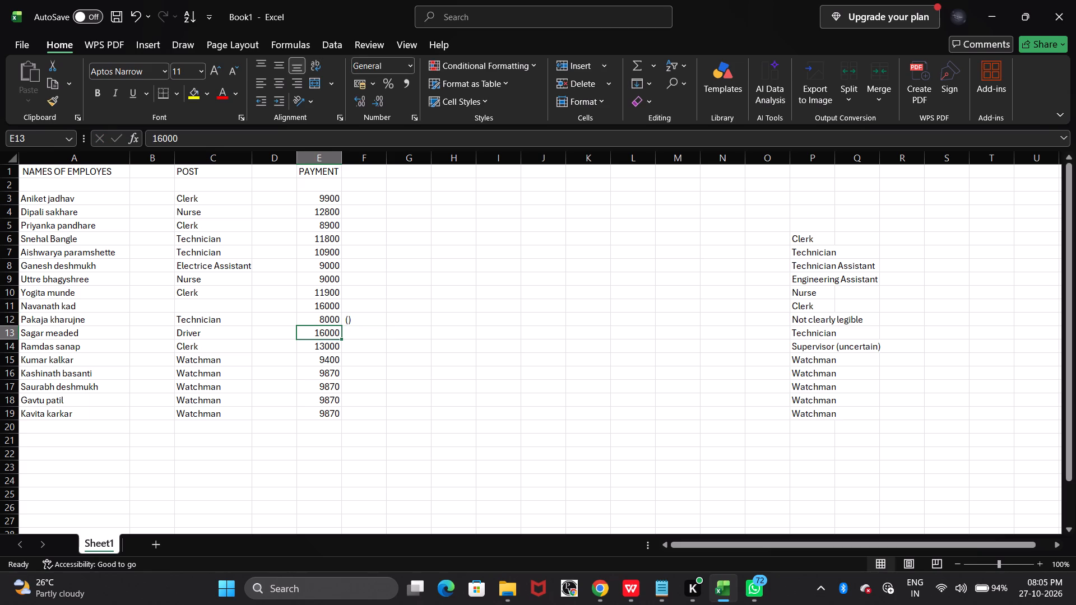
key("Up")
key("Right")
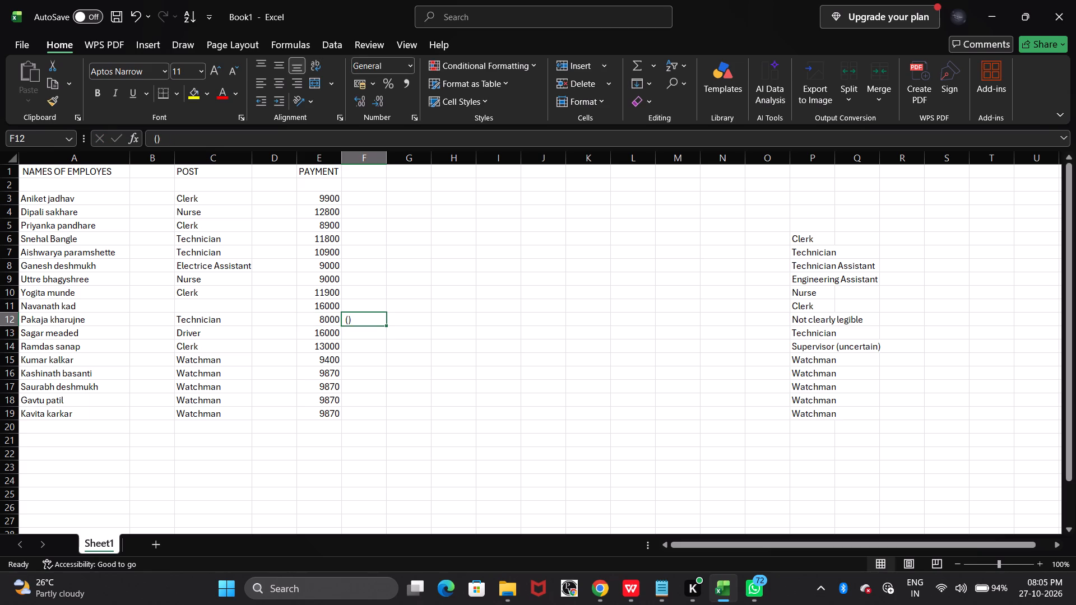
left_click(358, 322)
double_click(358, 322)
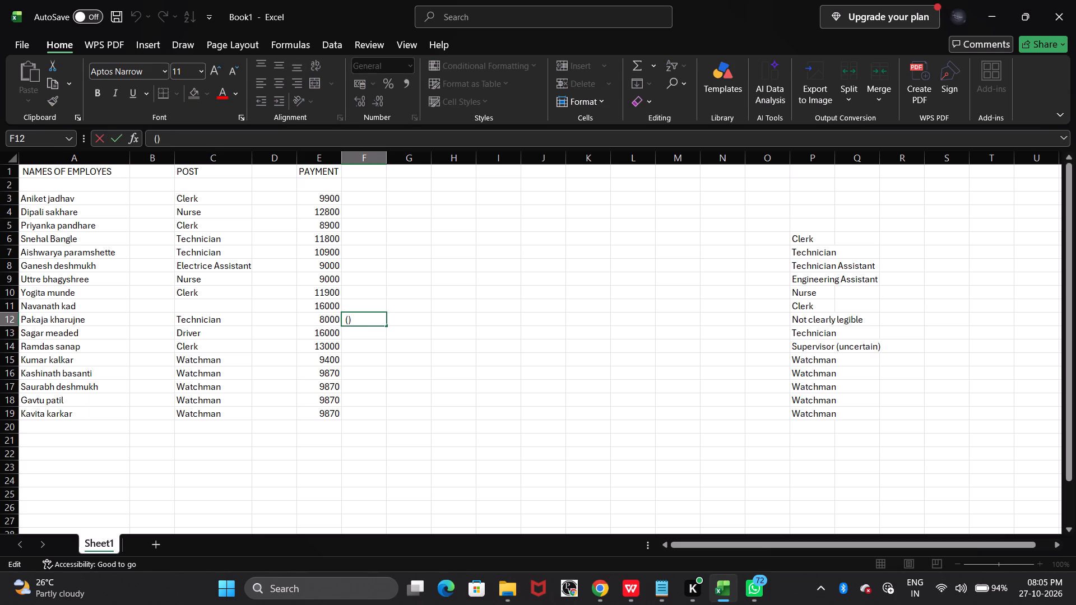
key("Left")
type("10 month")
key("s")
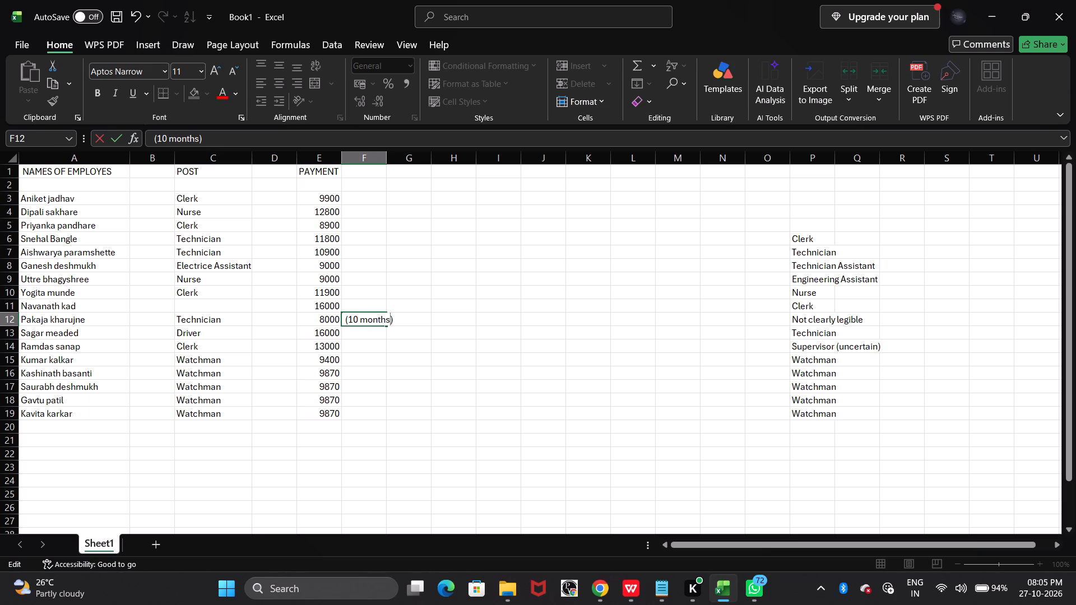
Enter the note "(11 months)" in cell F13, beside the driver's payment.
left_click(356, 332)
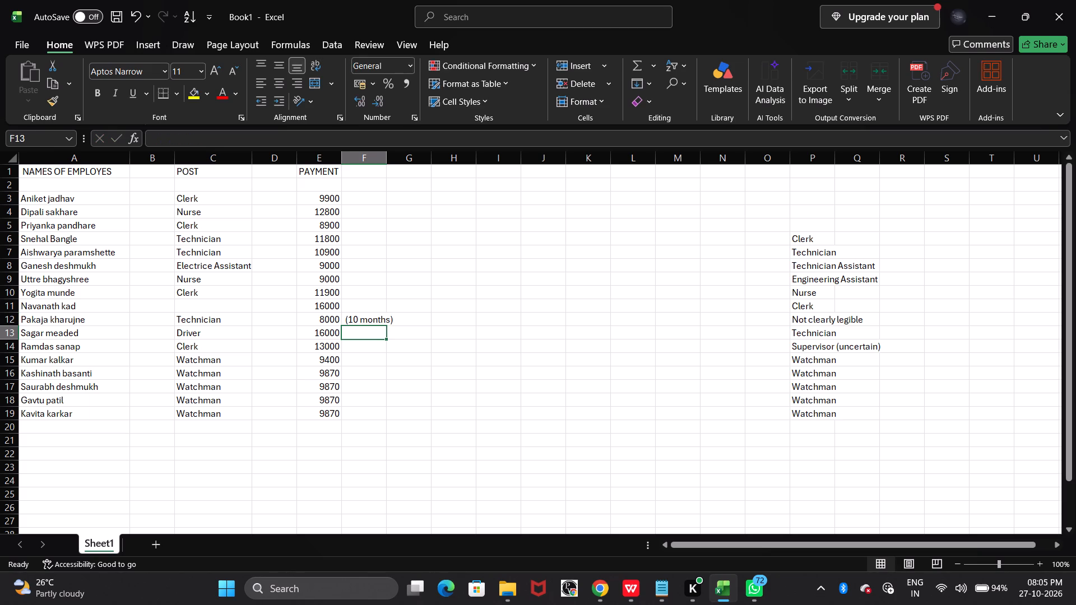
type("()")
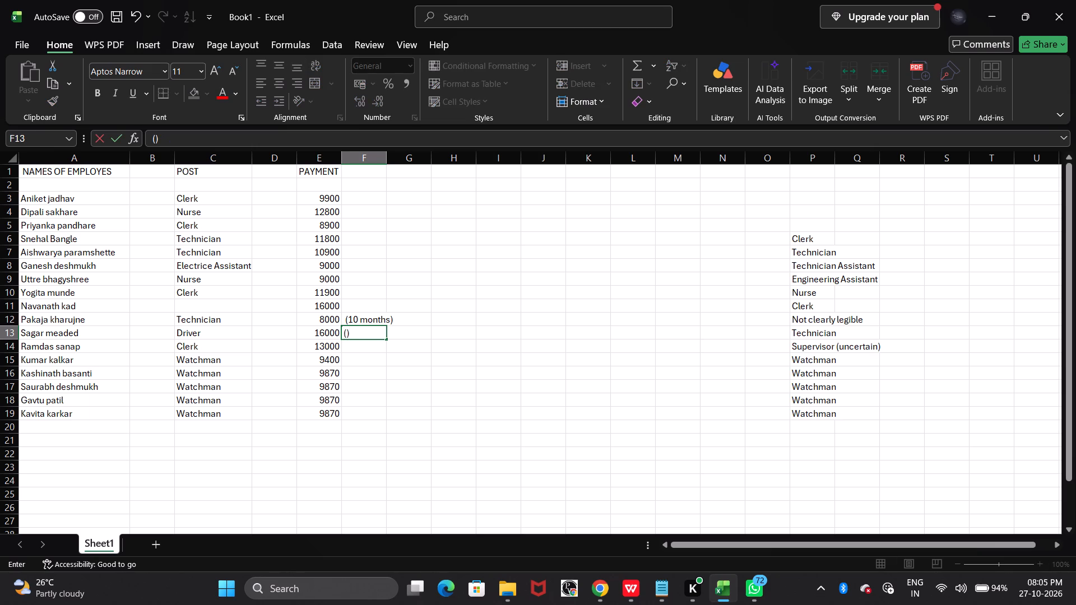
key("Left")
key("Right")
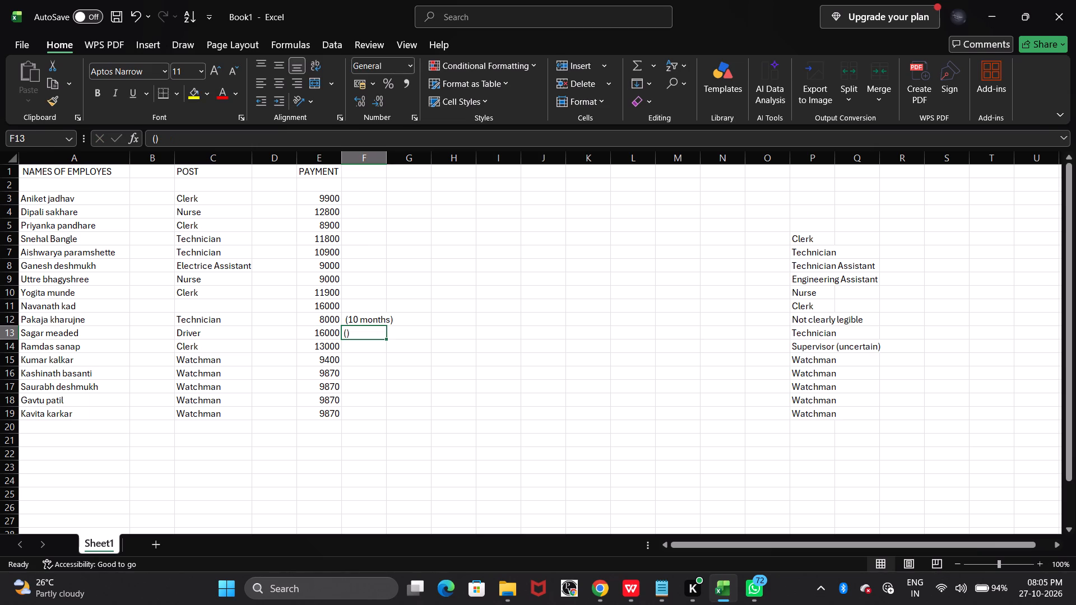
double_click(356, 332)
key("Left")
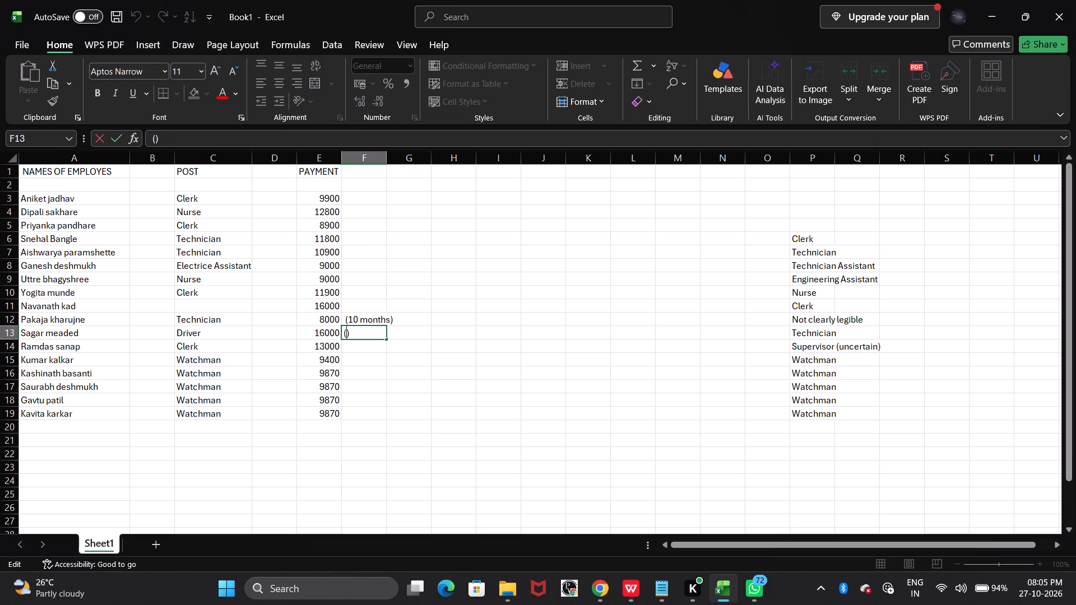
type("11")
key("space")
type("months")
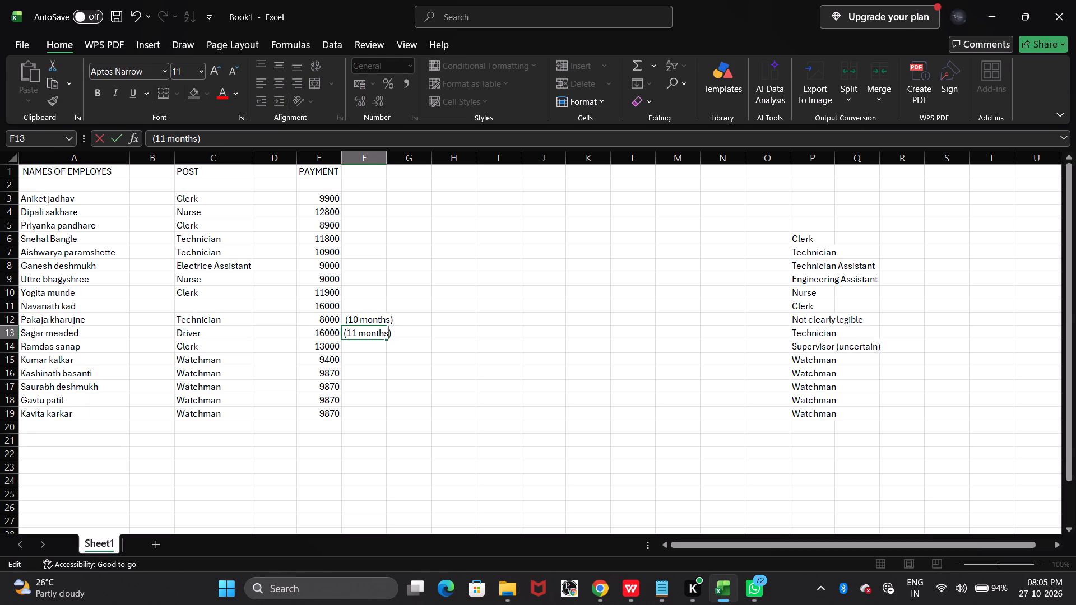
Copy the "(11 months)" note from cell F13 into cell F14, beside the 13000 payment.
left_click_drag(361, 352, 361, 326)
left_click(361, 326)
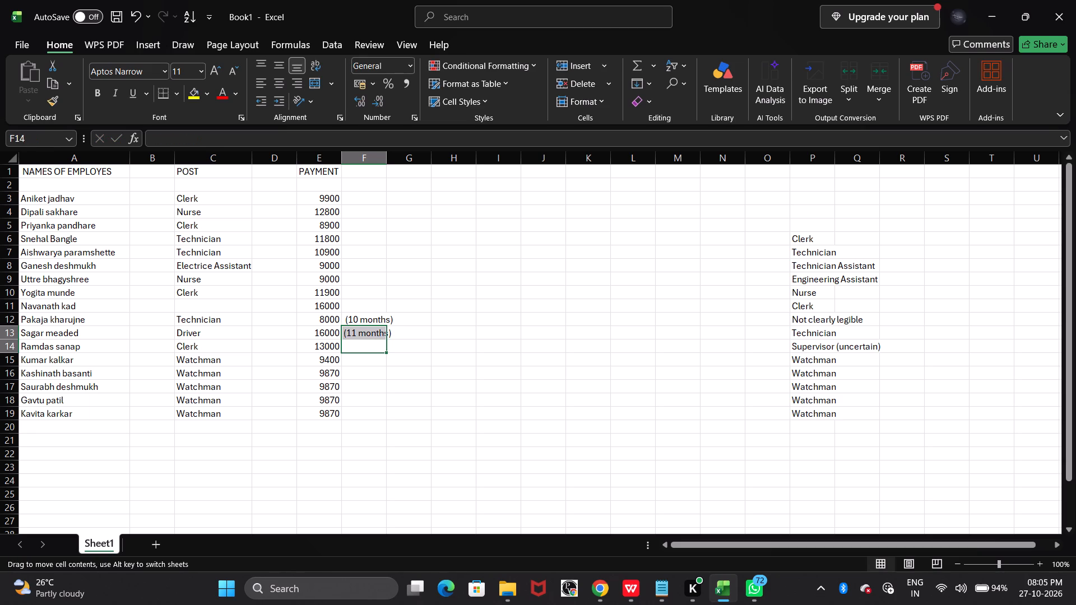
key("ctrl+c")
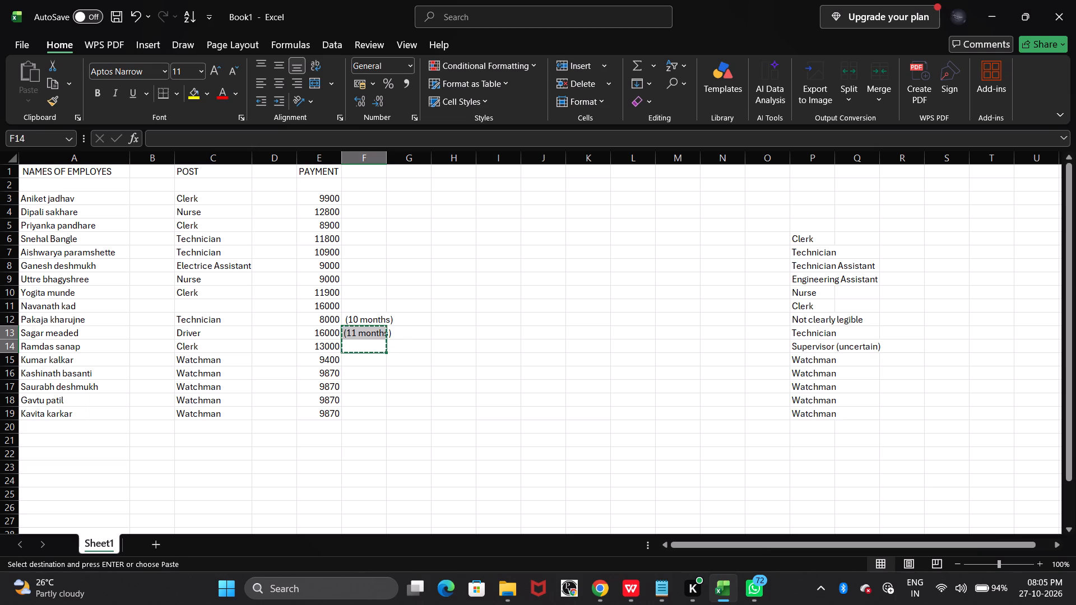
left_click(374, 350)
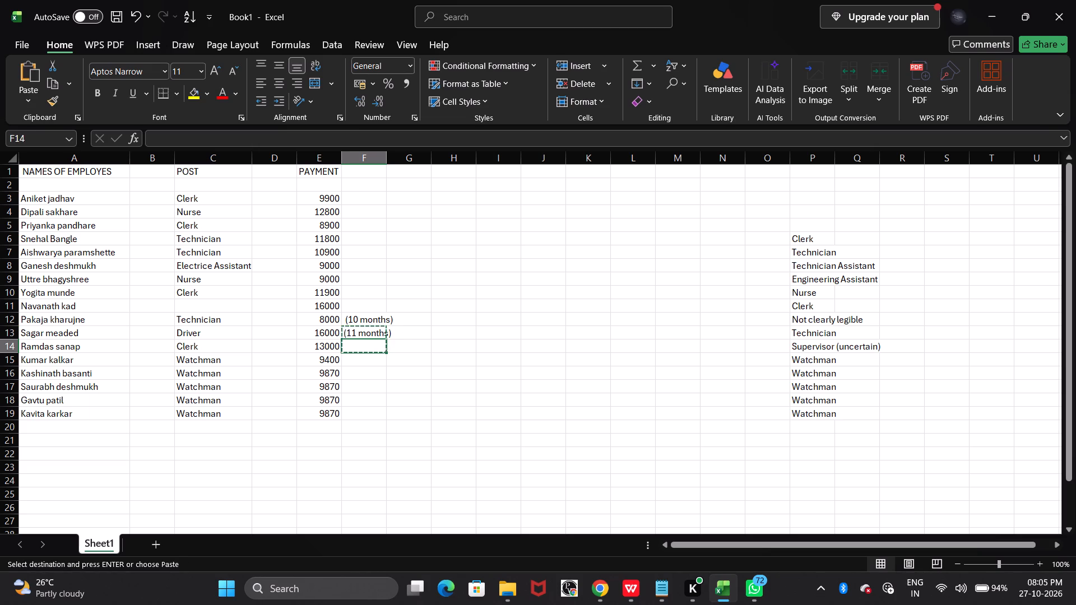
key("ctrl+v")
left_click(421, 339)
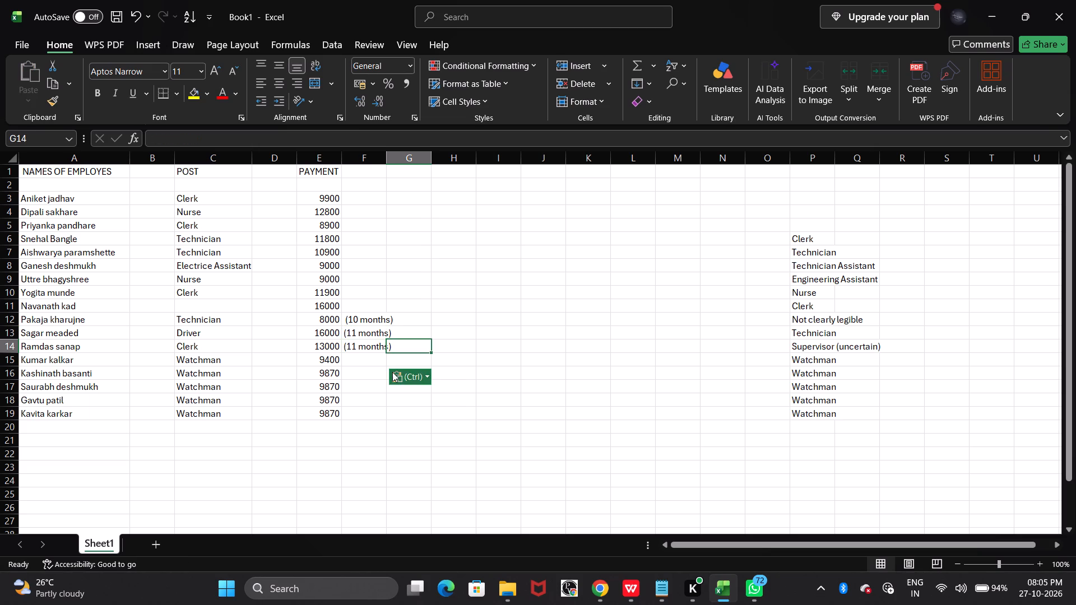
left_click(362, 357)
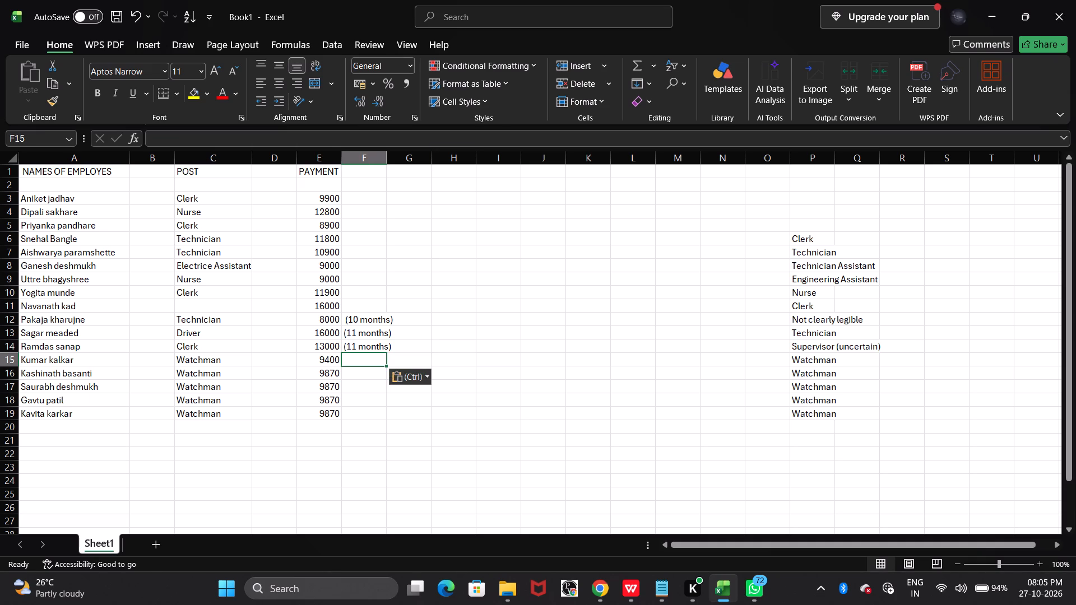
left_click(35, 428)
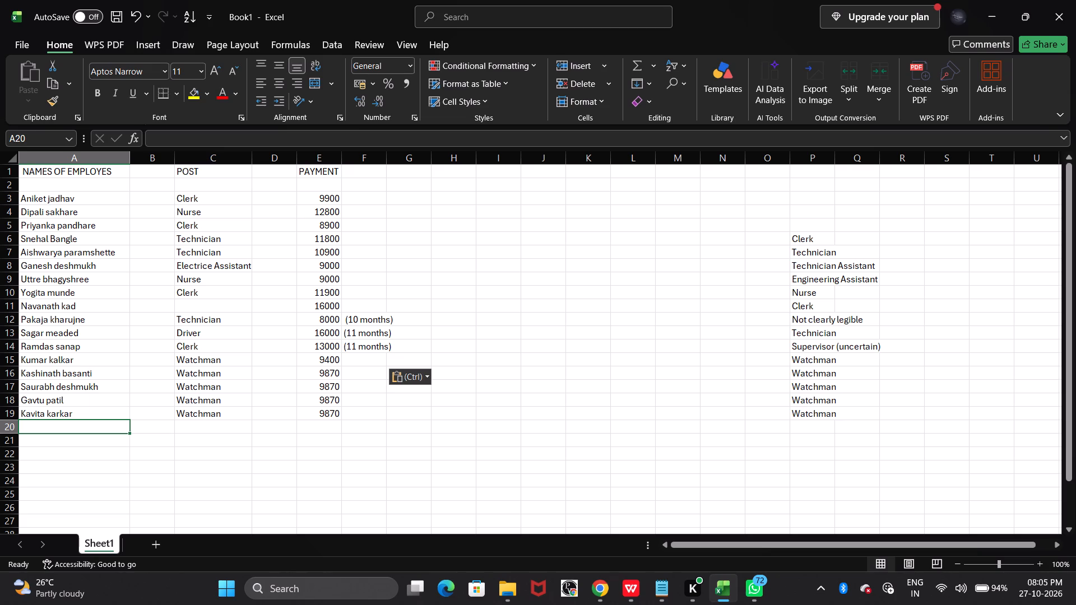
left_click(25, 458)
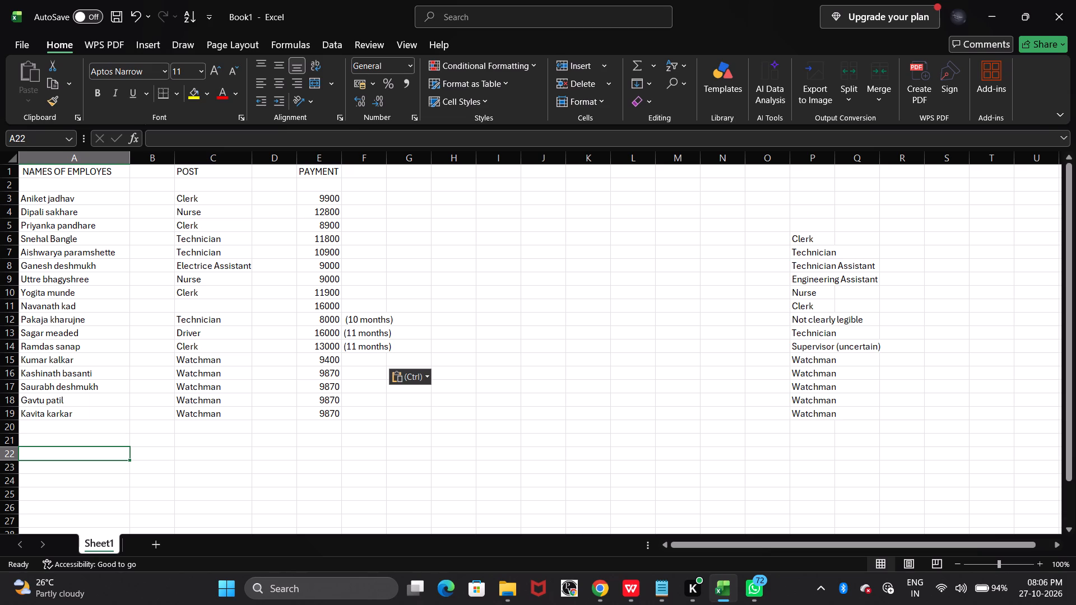
Try to clear the leftover list of posts in cells P6 to P19, starting with "Clerk" in P6.
left_click(797, 245)
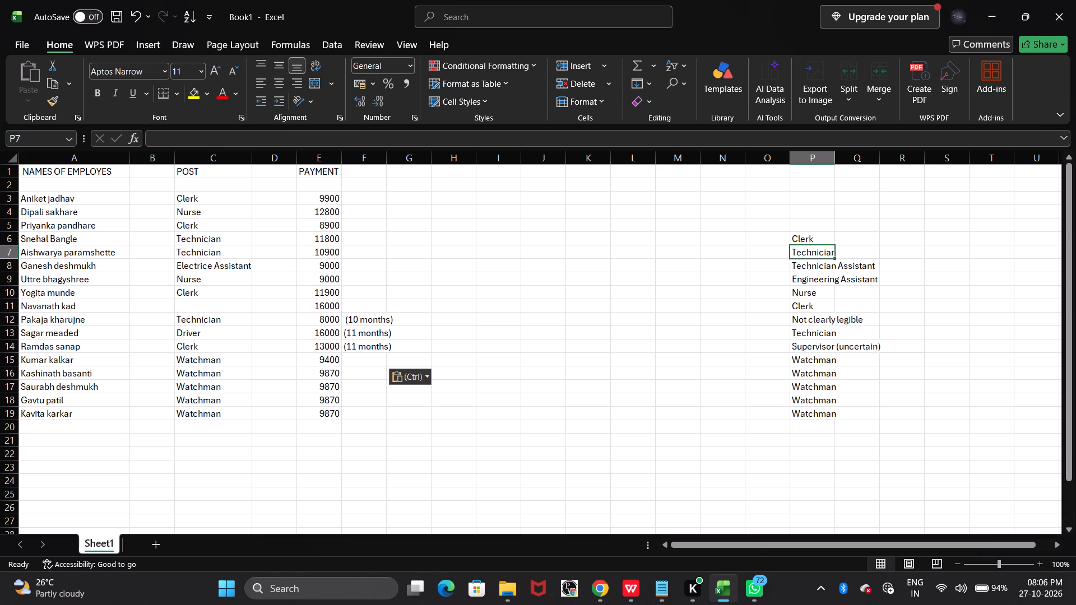
left_click(797, 236)
left_click_drag(797, 236, 819, 411)
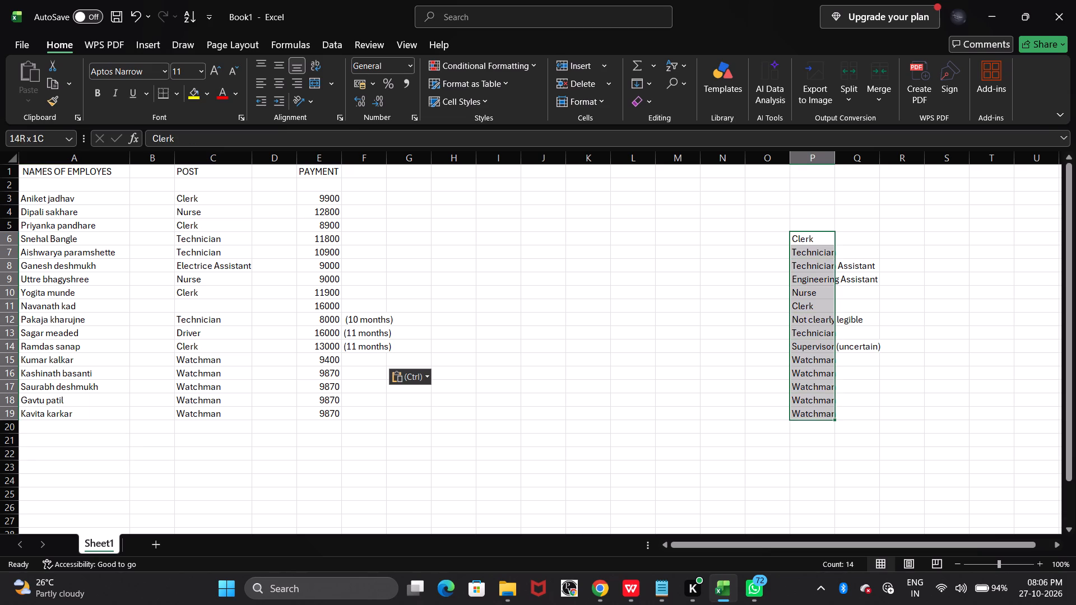
left_click_drag(819, 411, 820, 413)
key("BackSpace")
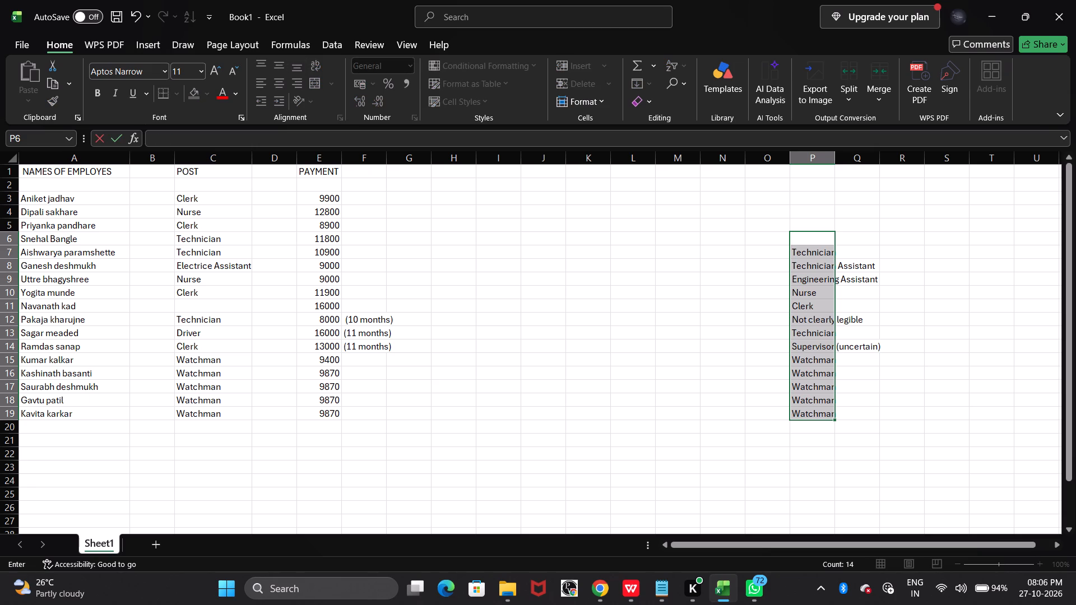
key("BackSpace")
key("BackSpace")
key("BackSpace")
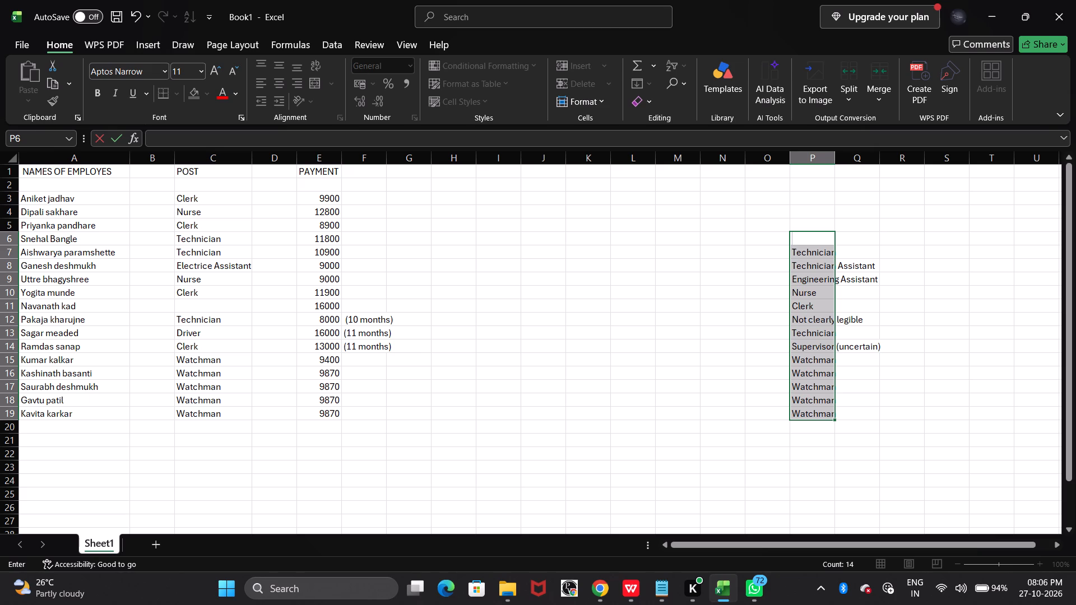
key("Delete")
left_click(836, 415)
left_click(879, 382)
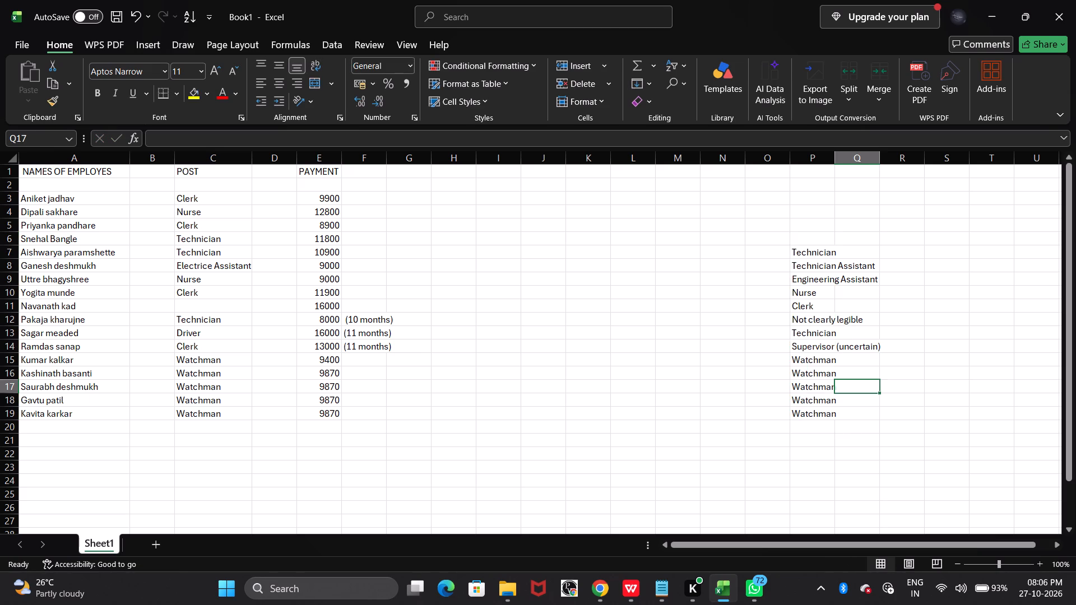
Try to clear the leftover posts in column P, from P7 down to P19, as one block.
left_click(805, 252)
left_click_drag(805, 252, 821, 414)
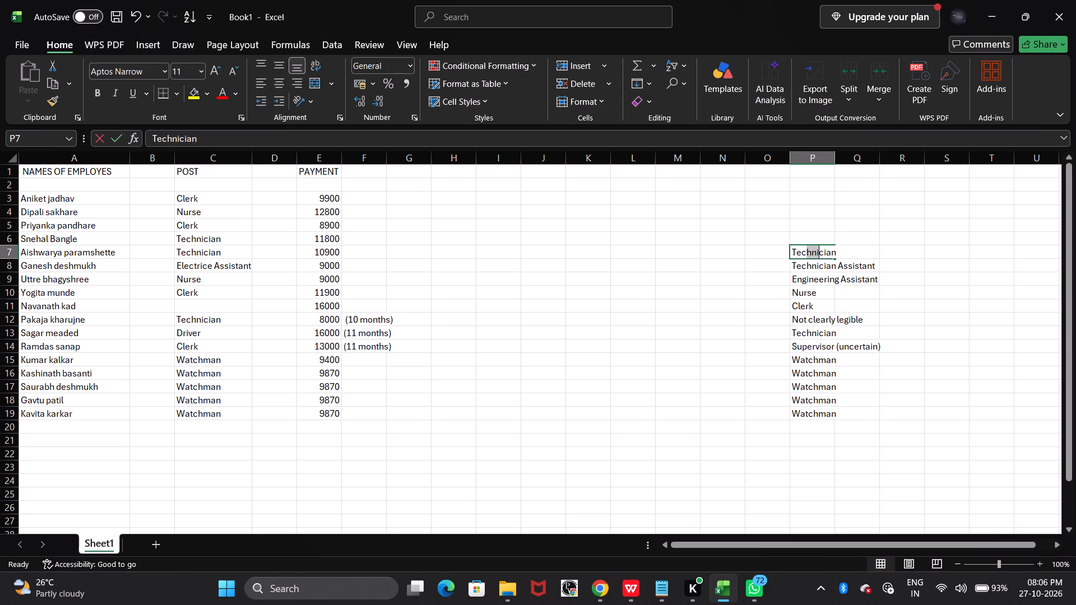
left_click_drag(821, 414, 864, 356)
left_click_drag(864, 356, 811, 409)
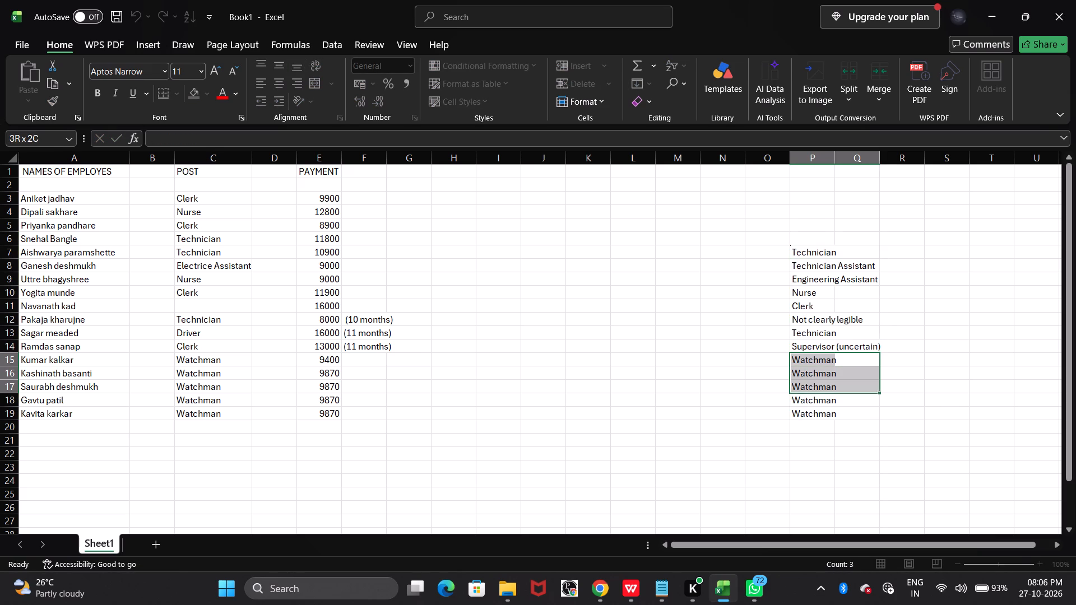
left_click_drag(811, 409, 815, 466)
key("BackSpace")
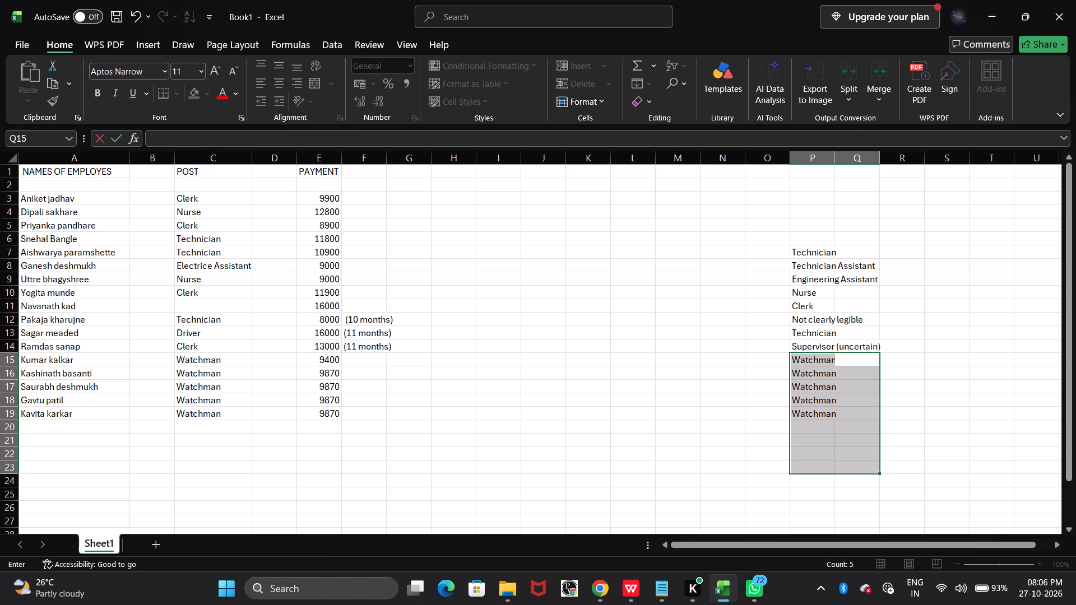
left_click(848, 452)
Clear the five leftover "Watchman" entries in column P one by one, from P19 up to P15.
left_click(834, 412)
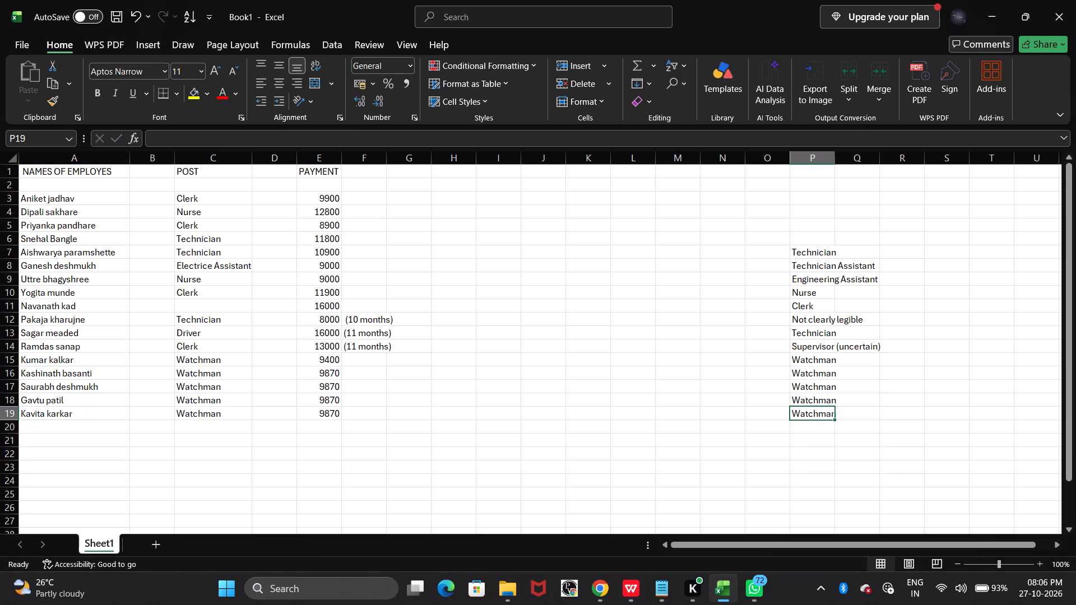
key("BackSpace")
key("Up")
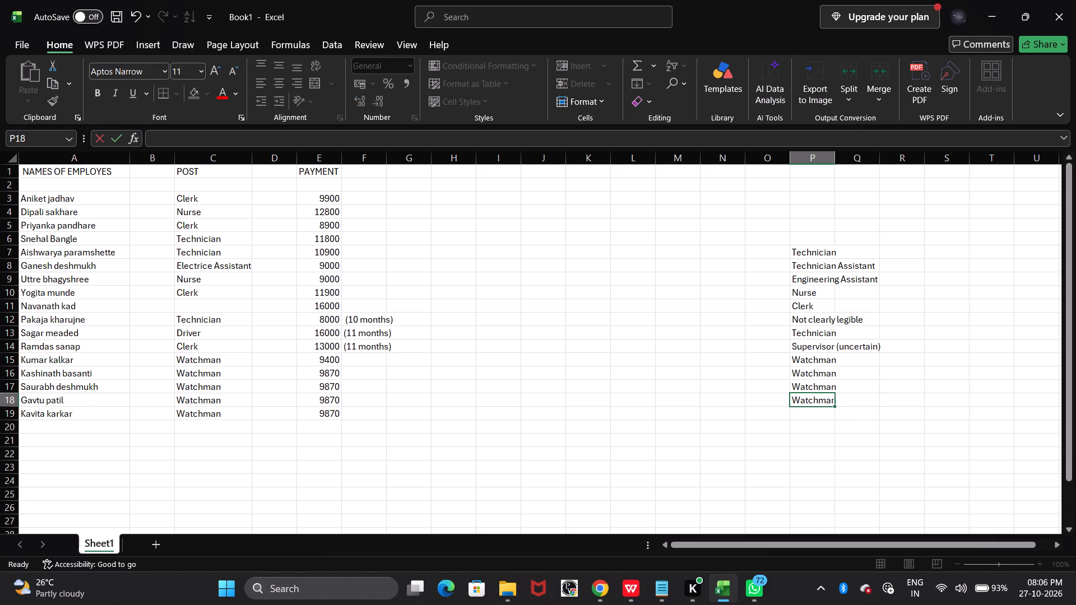
key("BackSpace")
key("Up")
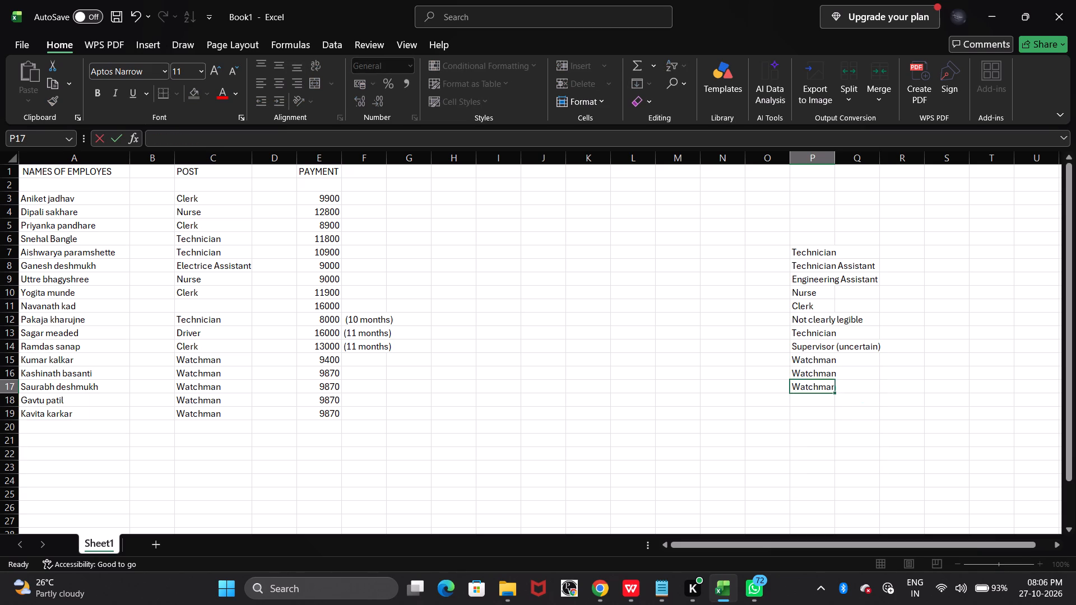
key("BackSpace")
key("Up")
key("BackSpace")
key("Up")
key("BackSpace")
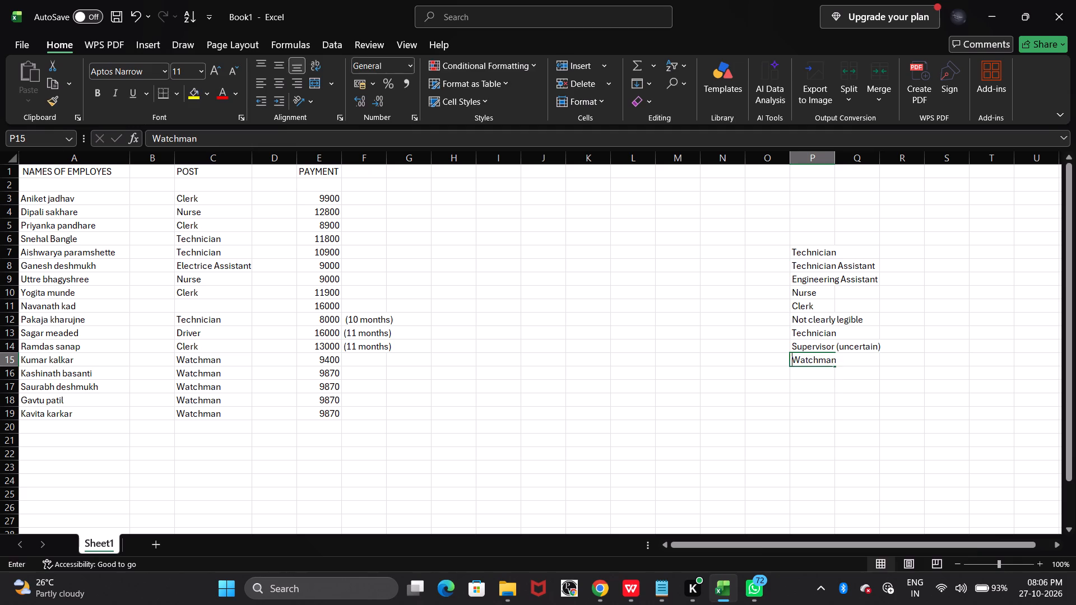
Clear the remaining leftover posts in column P one by one, from "Supervisor (uncertain)" in P14 up to "Technician" in P7.
key("Up")
key("BackSpace")
key("Up")
key("BackSpace")
key("Up")
key("BackSpace")
key("Up")
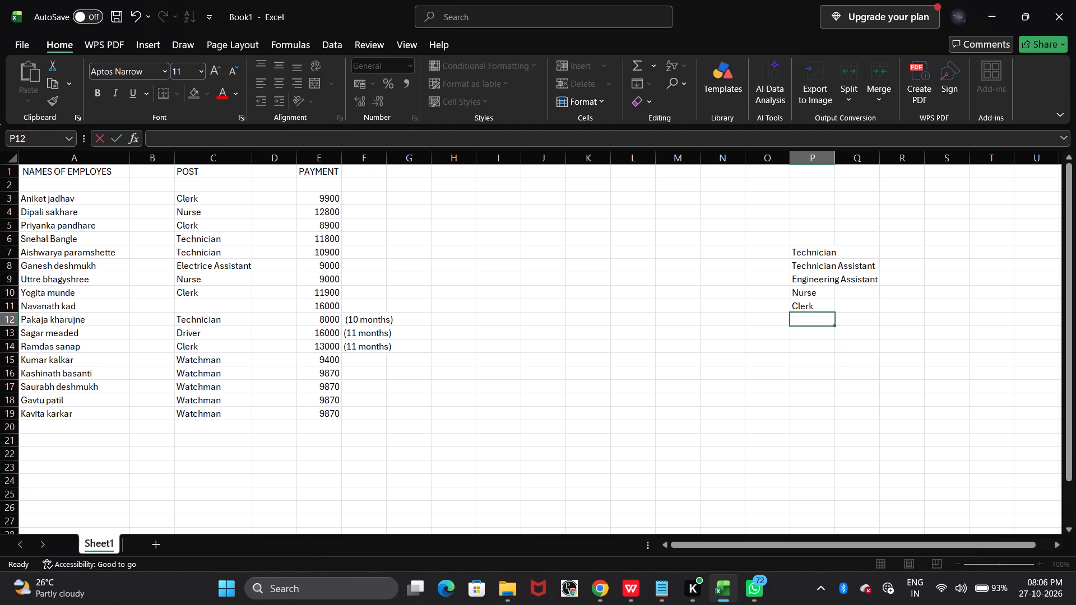
key("BackSpace")
key("Up")
key("BackSpace")
key("BackSpace")
key("Up")
key("BackSpace")
key("BackSpace")
key("Up")
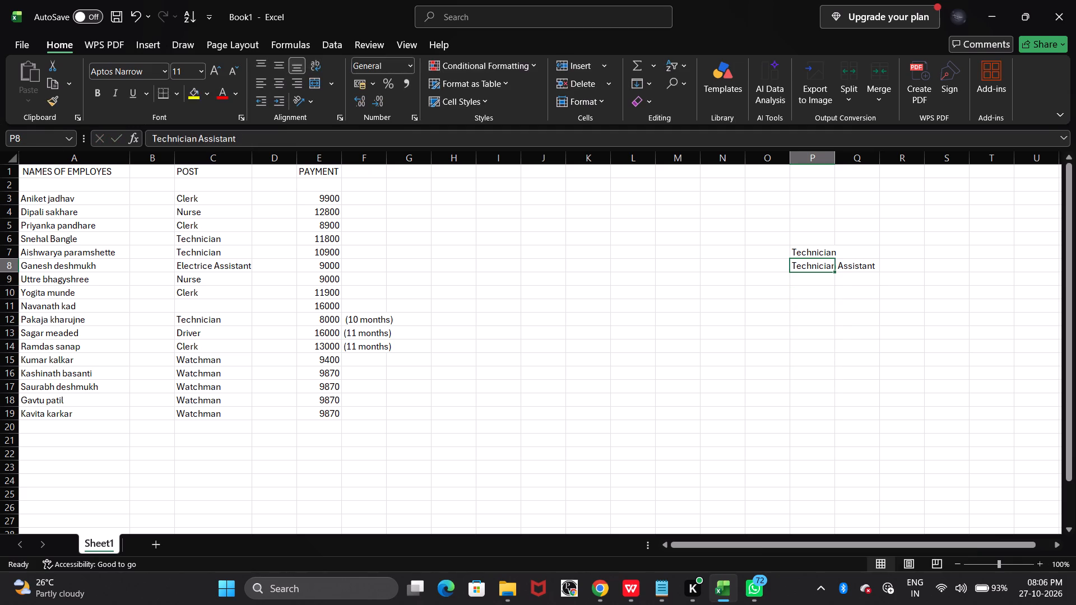
key("BackSpace")
key("Up")
key("BackSpace")
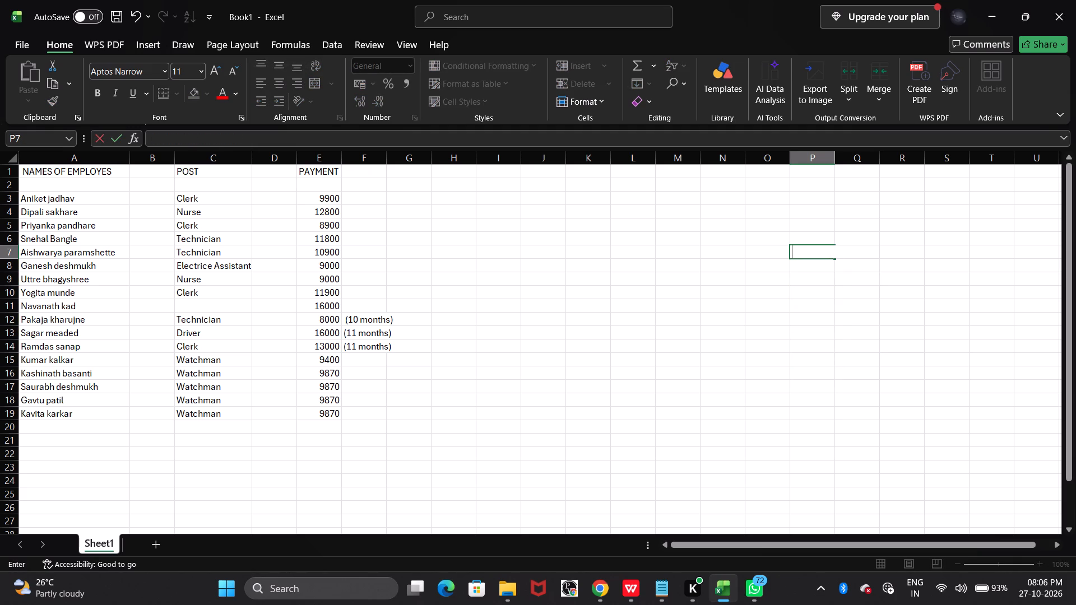
Apply the Number format to all the payment amounts in cells E3 to E19.
double_click(309, 200)
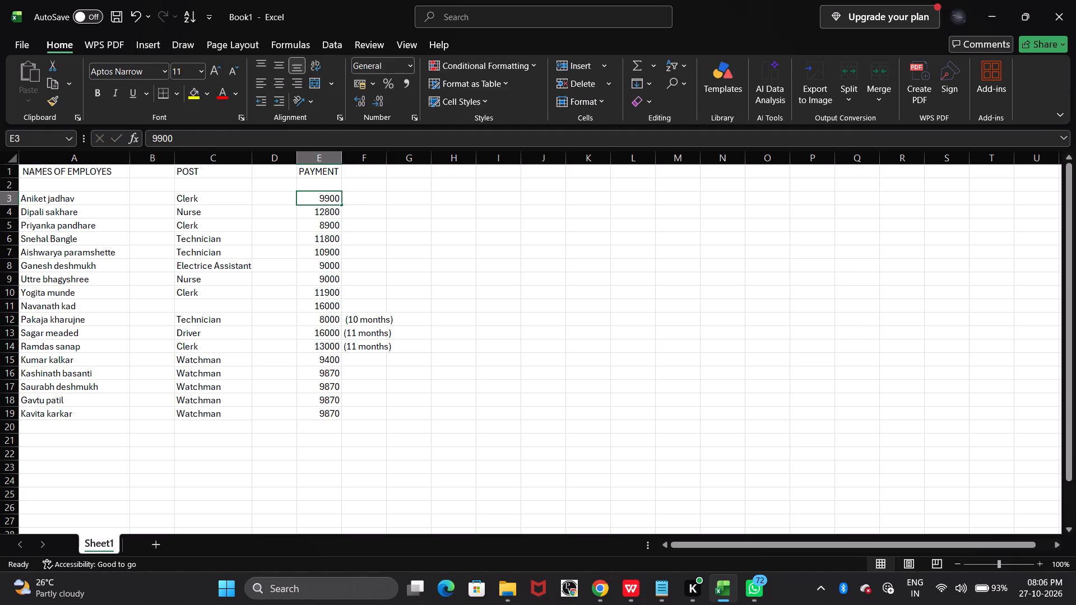
left_click_drag(299, 235, 305, 202)
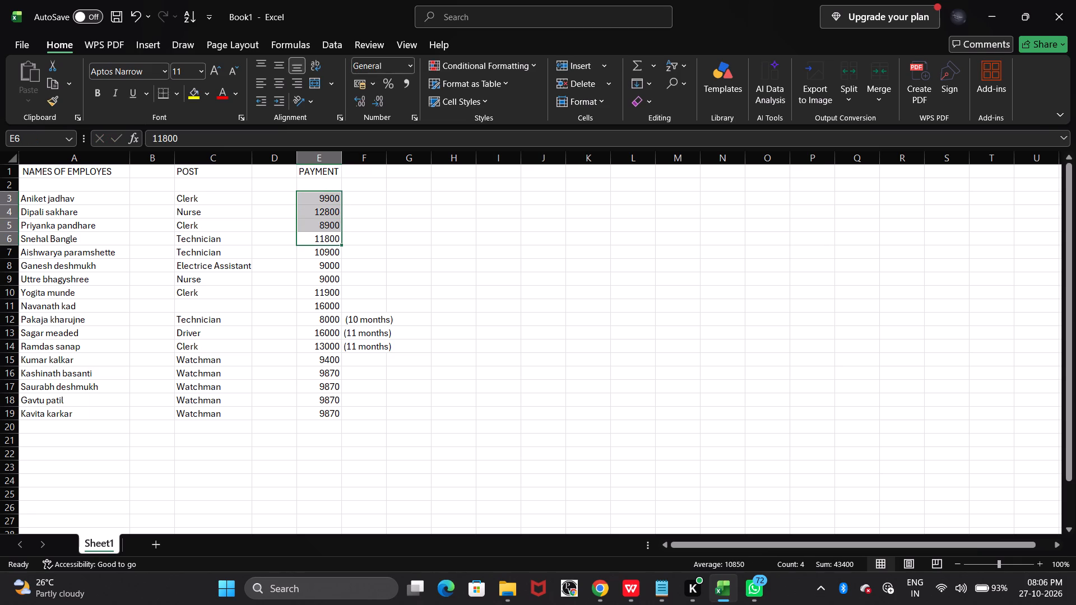
left_click(305, 202)
left_click_drag(305, 202, 314, 358)
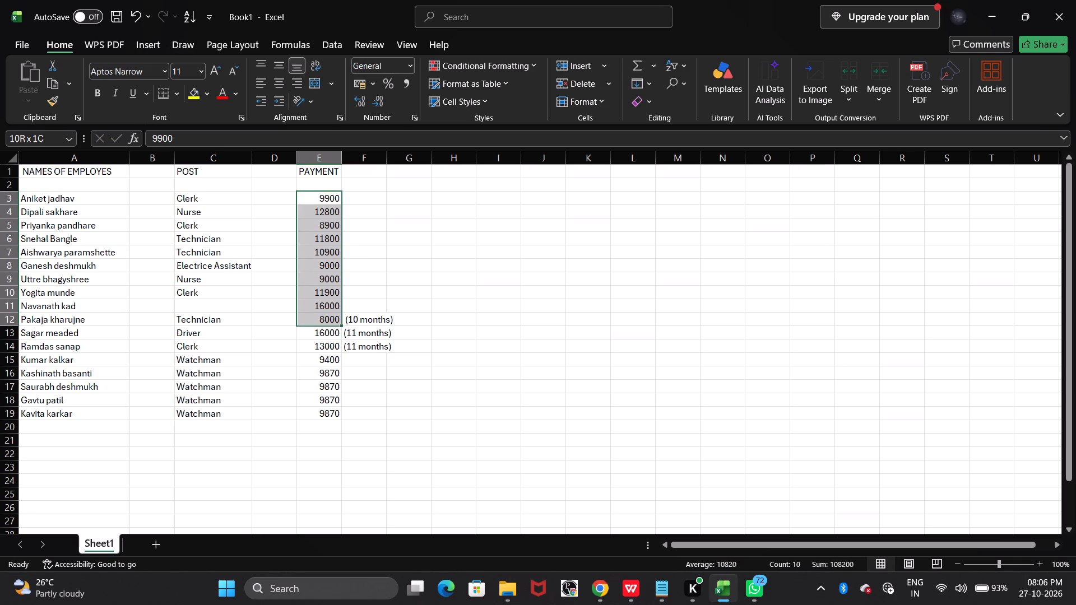
left_click_drag(314, 358, 317, 417)
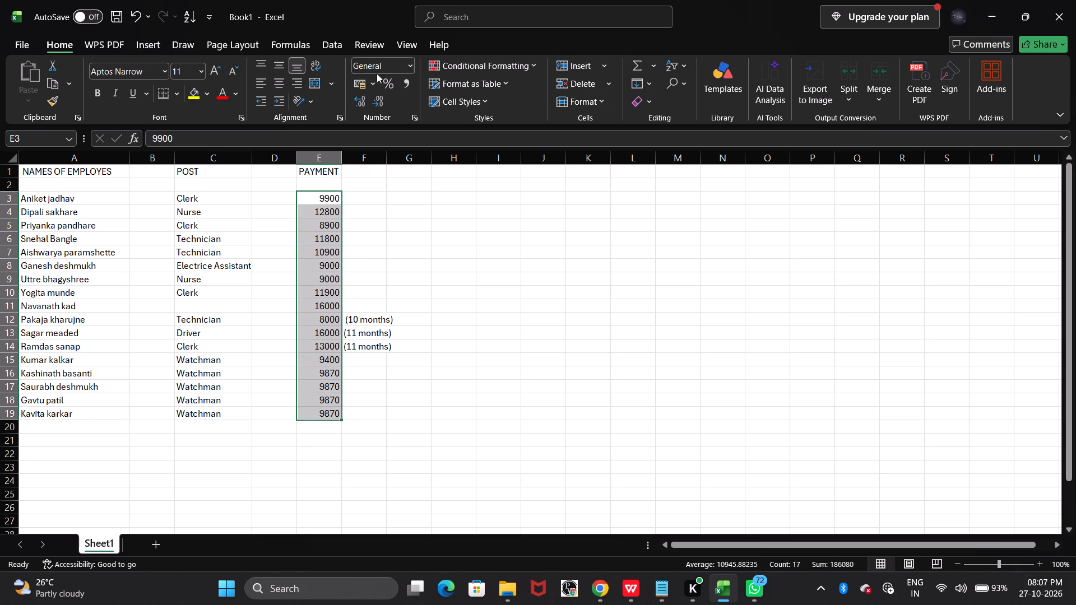
left_click(410, 63)
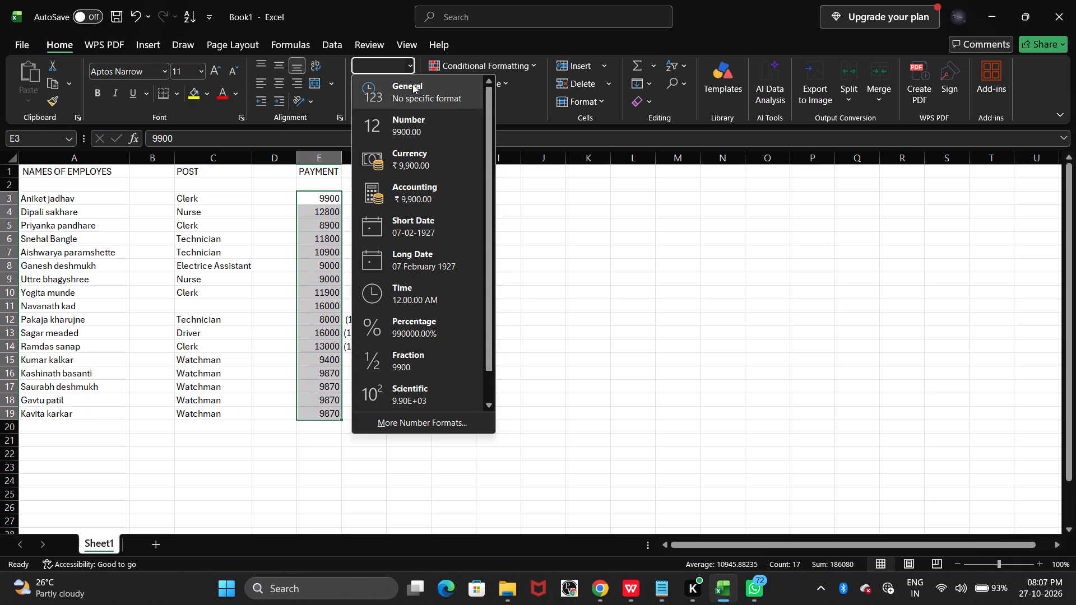
left_click(411, 141)
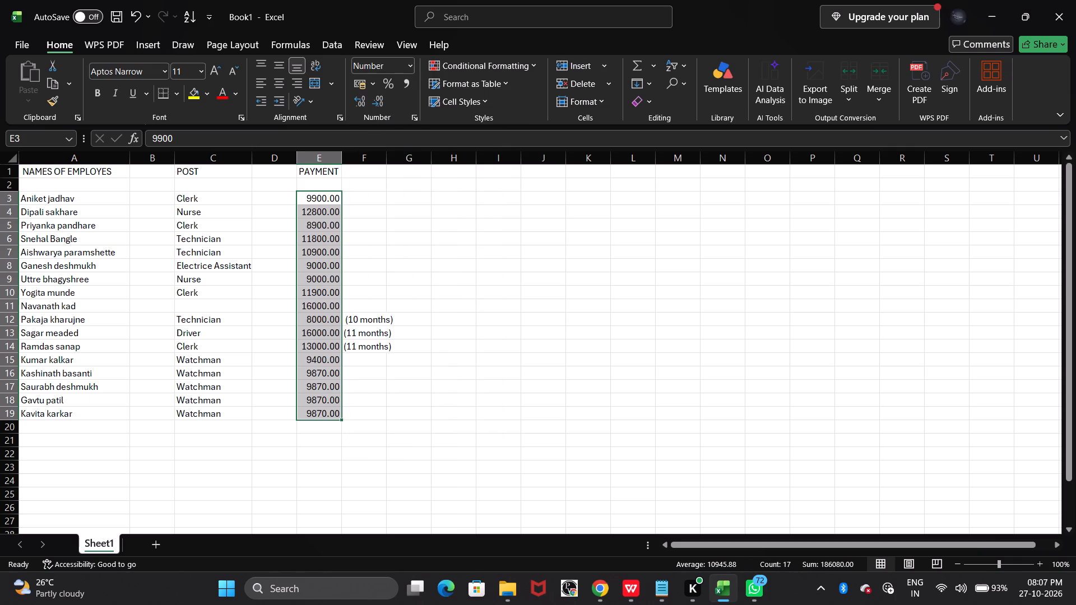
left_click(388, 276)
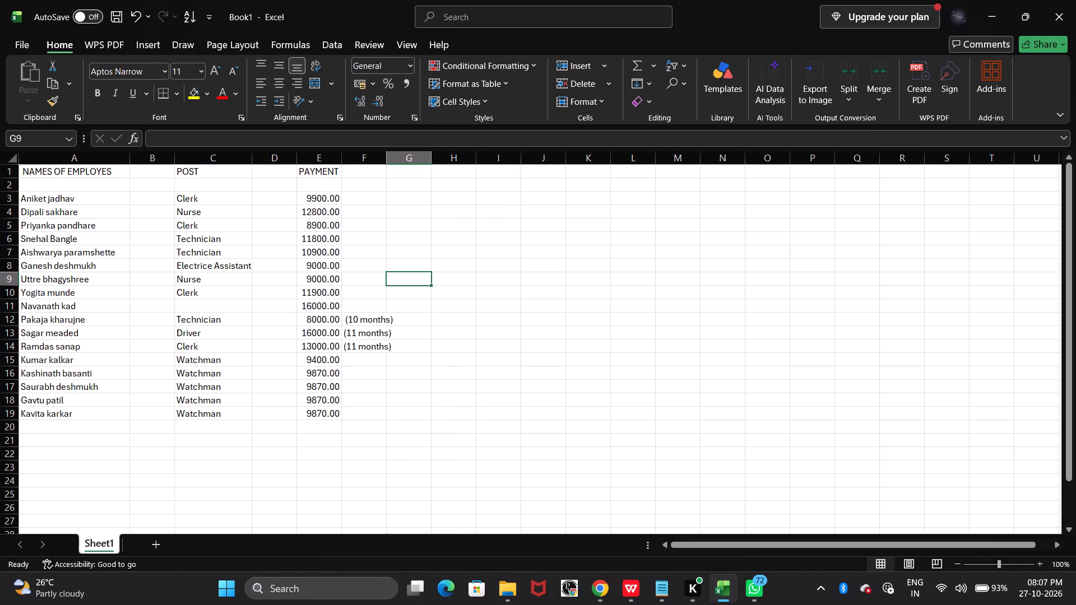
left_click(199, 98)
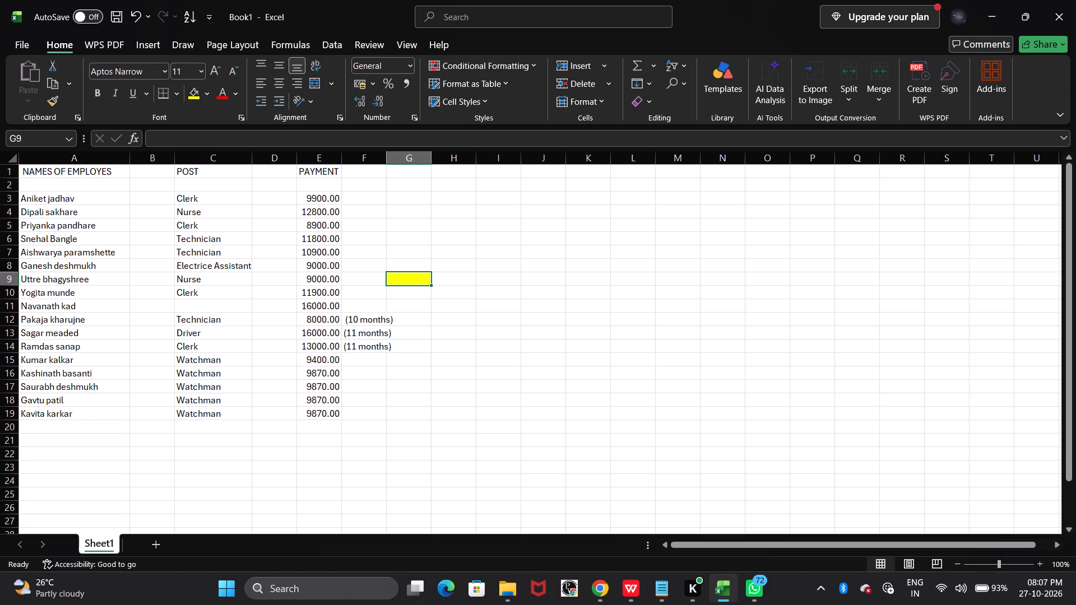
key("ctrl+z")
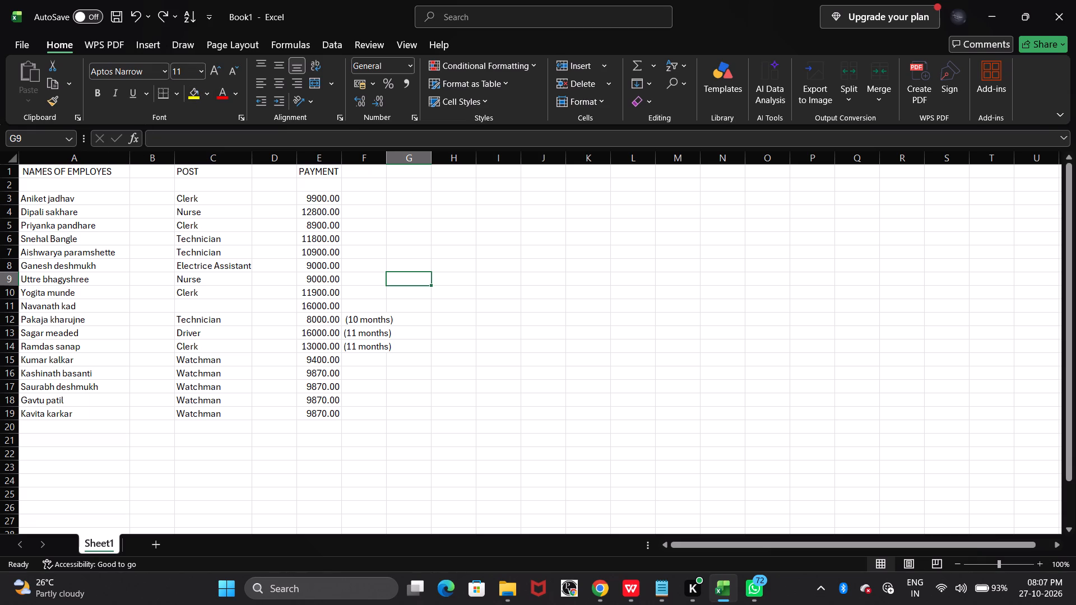
Save the workbook as "omkar1" in the OneDrive Documents folder.
key("ctrl+s")
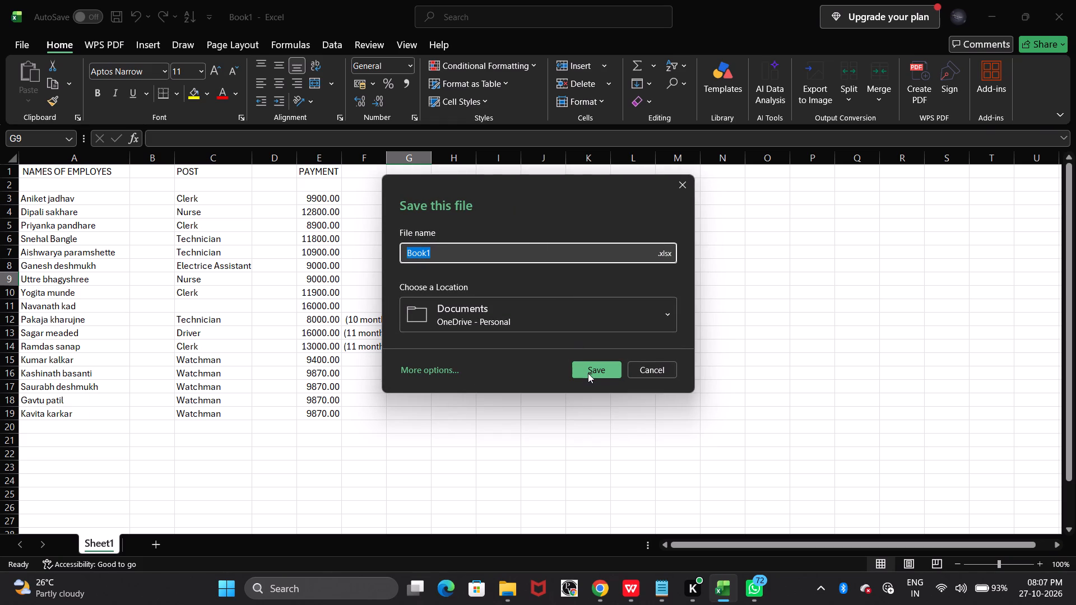
left_click(546, 257)
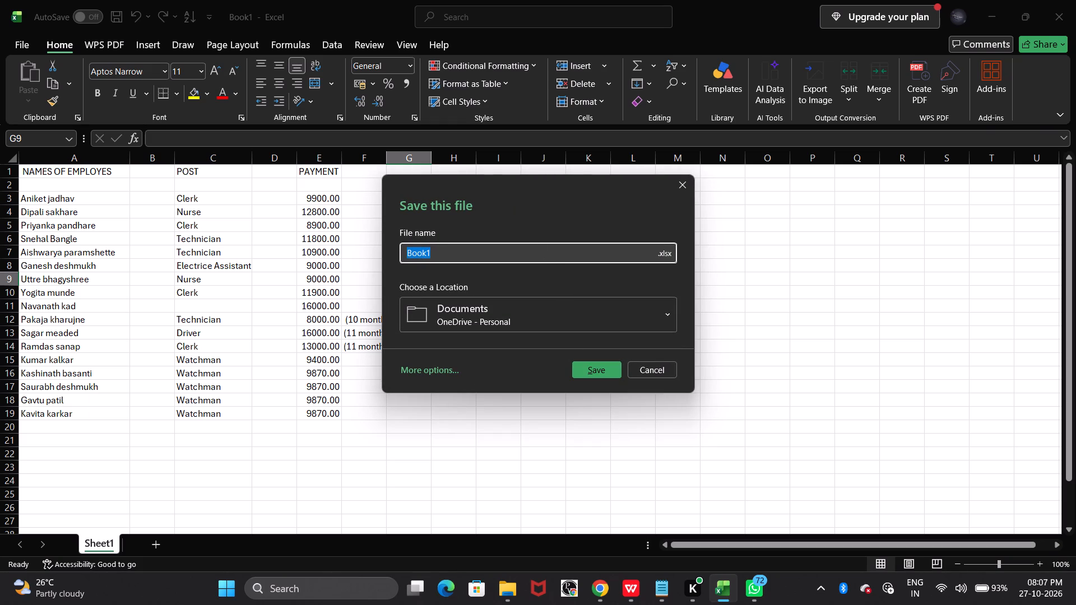
key("BackSpace")
key("BackSpace")
key("BackSpace")
key("BackSpace")
key("BackSpace")
key("BackSpace")
key("BackSpace")
key("BackSpace")
key("BackSpace")
key("BackSpace")
key("BackSpace")
key("BackSpace")
key("BackSpace")
key("BackSpace")
key("BackSpace")
key("o")
type("mkar")
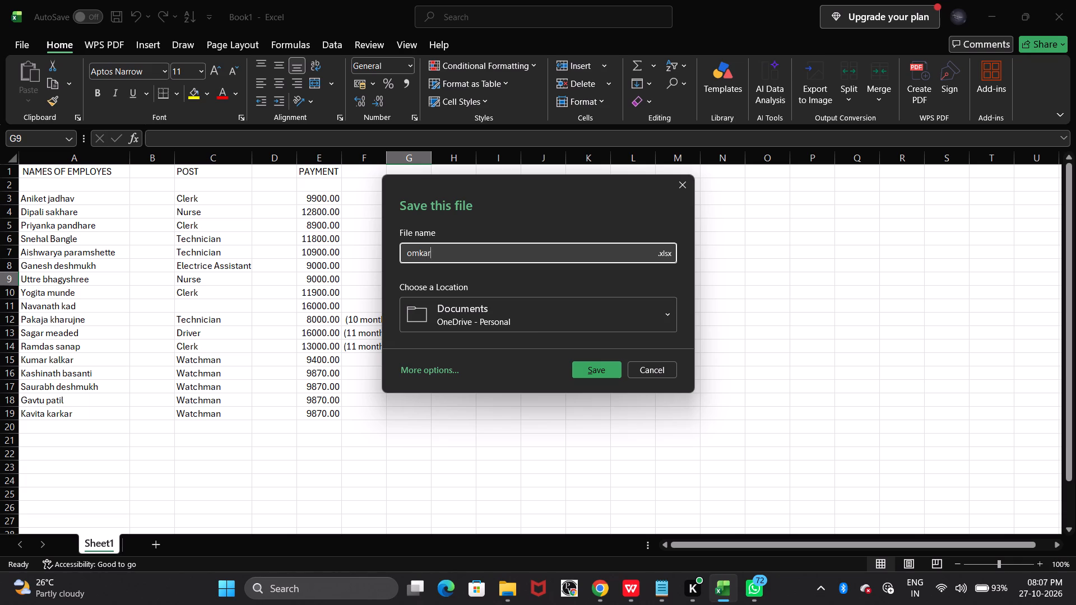
key("1")
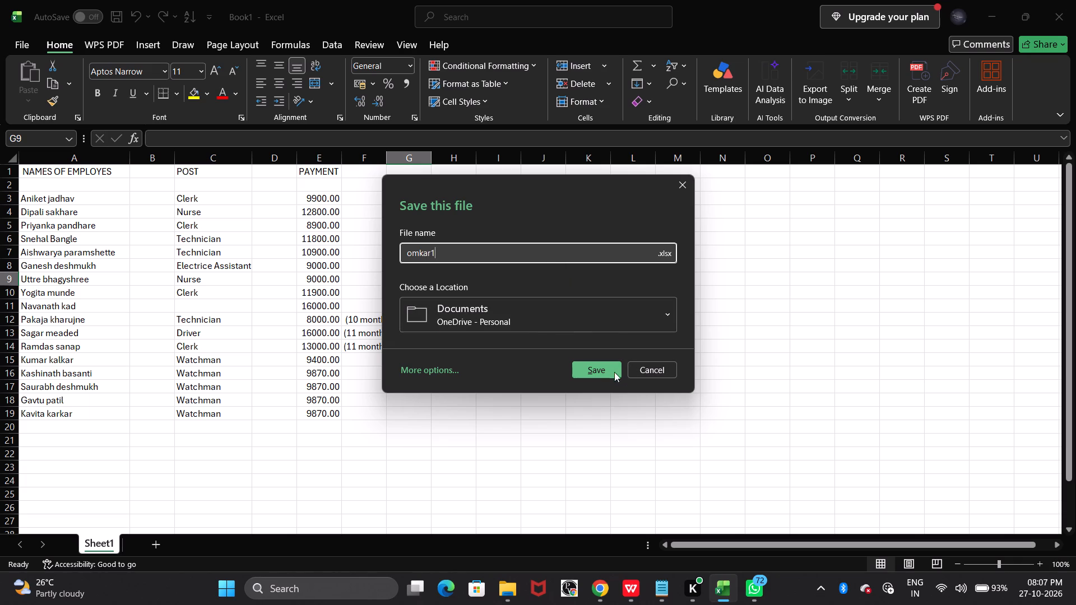
double_click(602, 369)
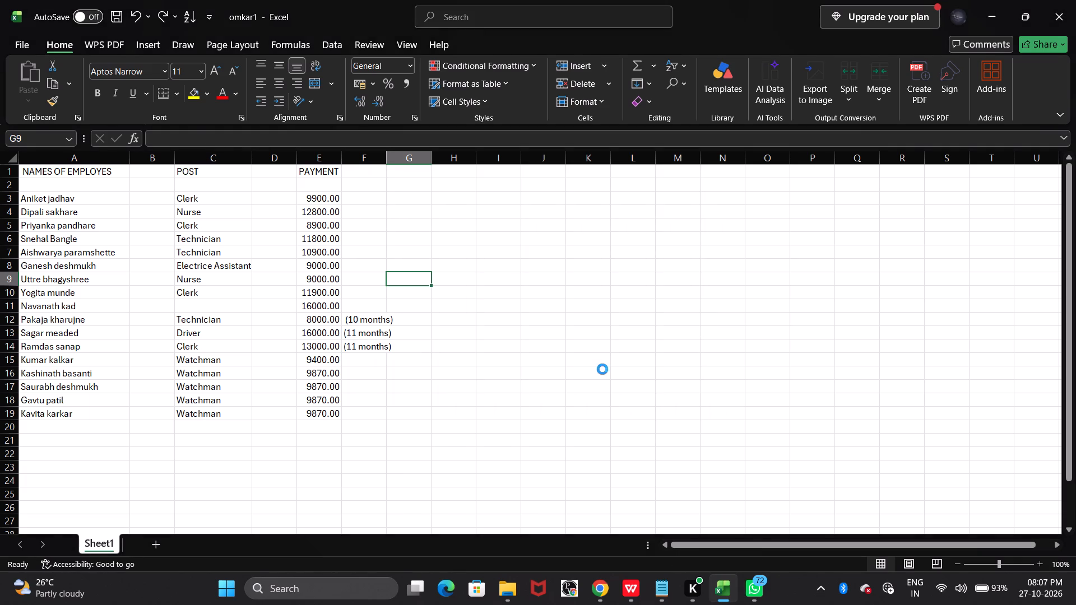
Switch to File Explorer and open the Documents folder that holds the saved workbook.
left_click(508, 593)
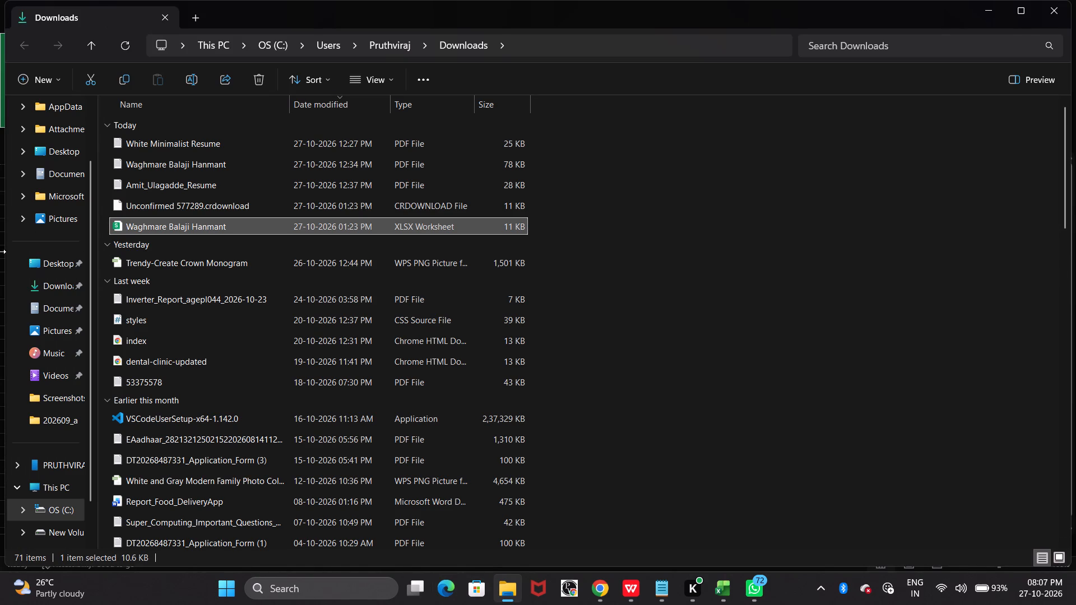
left_click(57, 255)
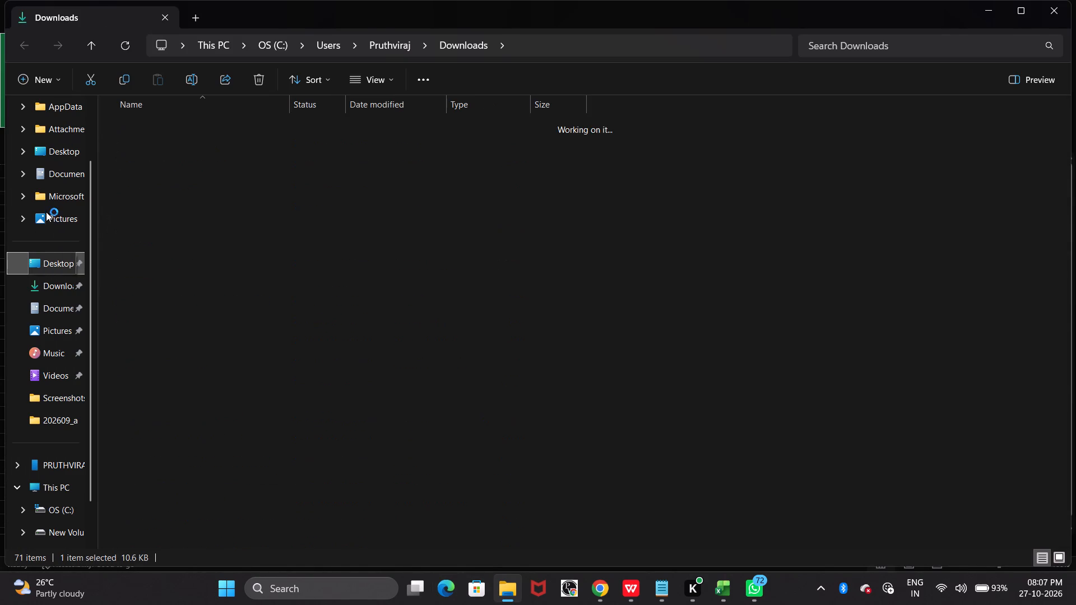
scroll(54, 128, "up", 4)
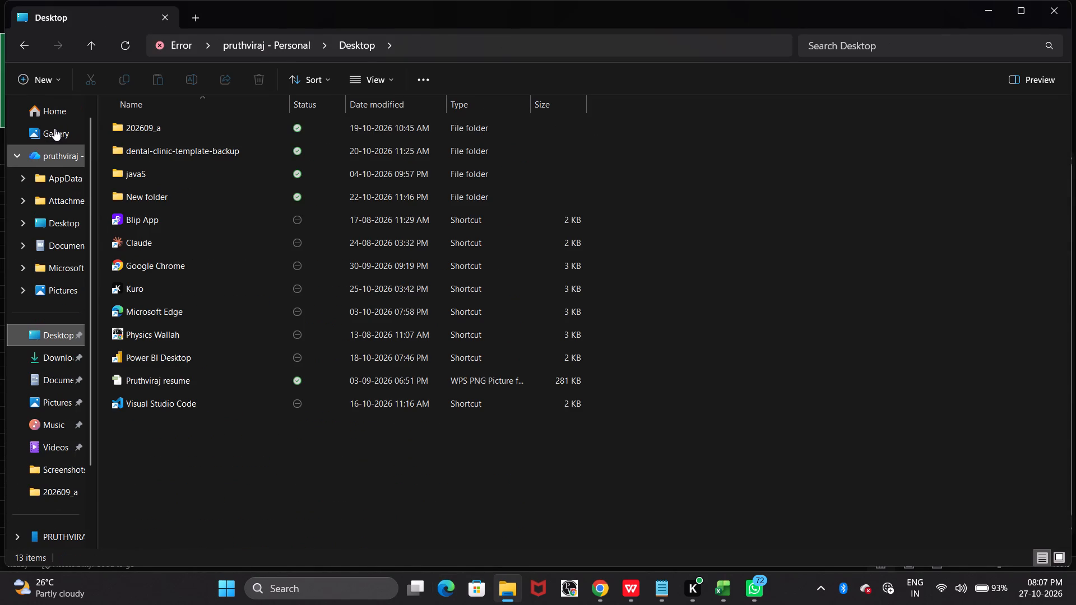
left_click(43, 360)
left_click(49, 389)
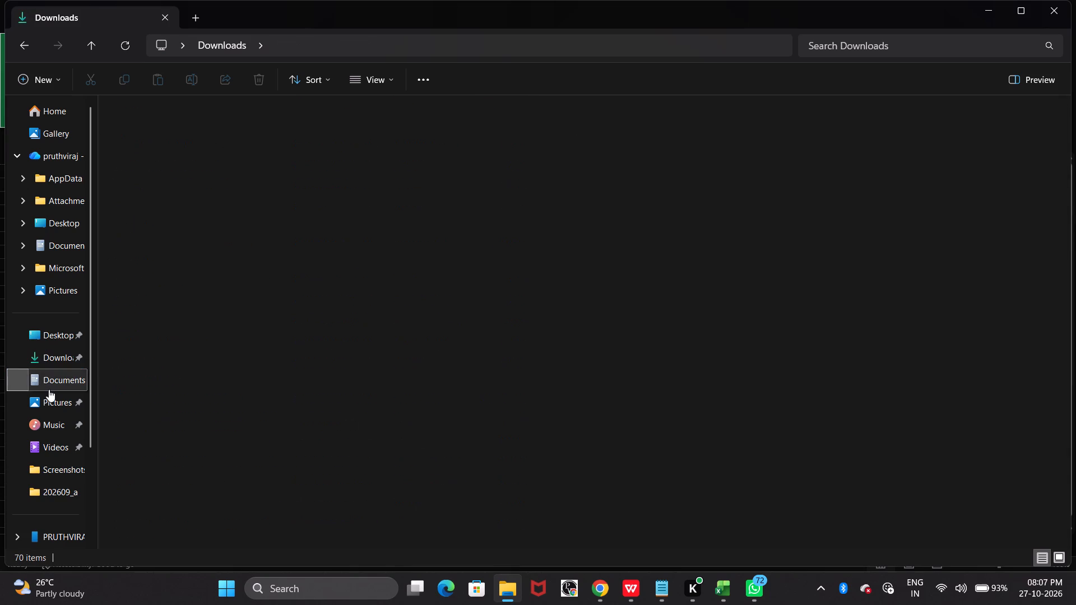
left_click(49, 406)
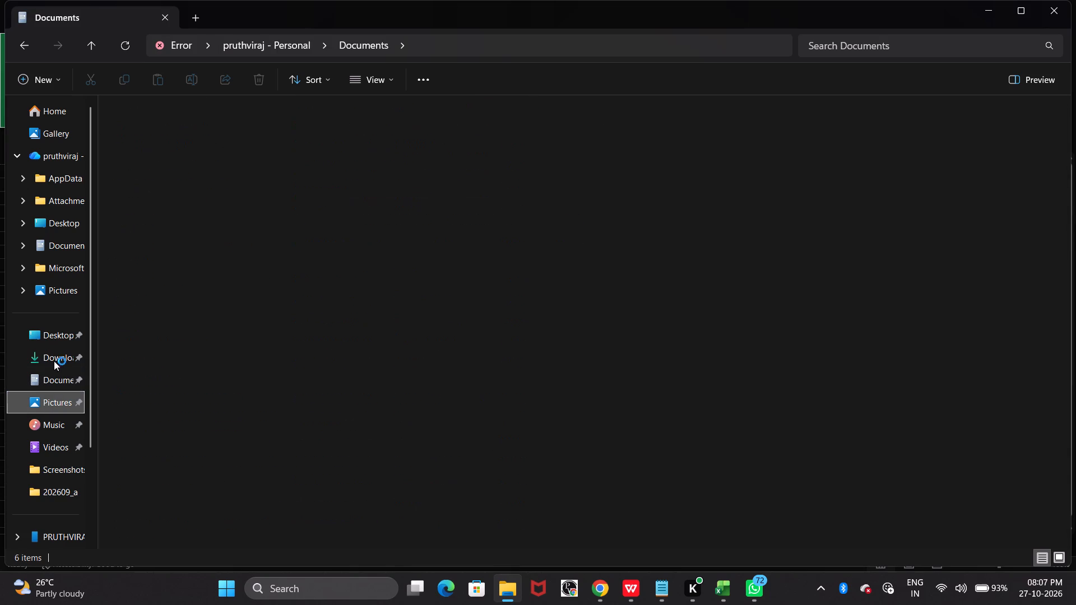
left_click(55, 370)
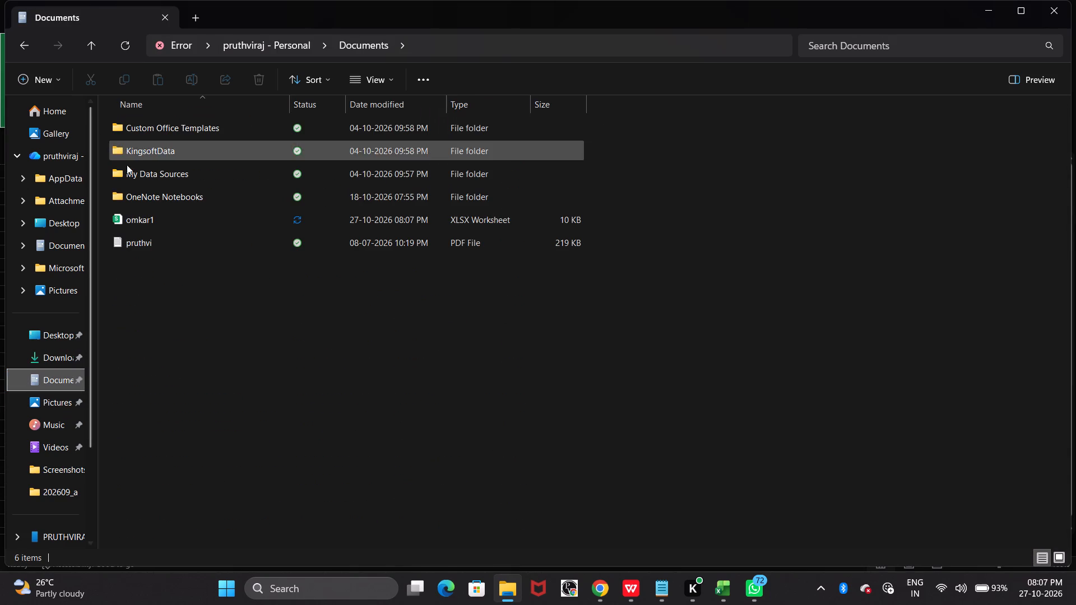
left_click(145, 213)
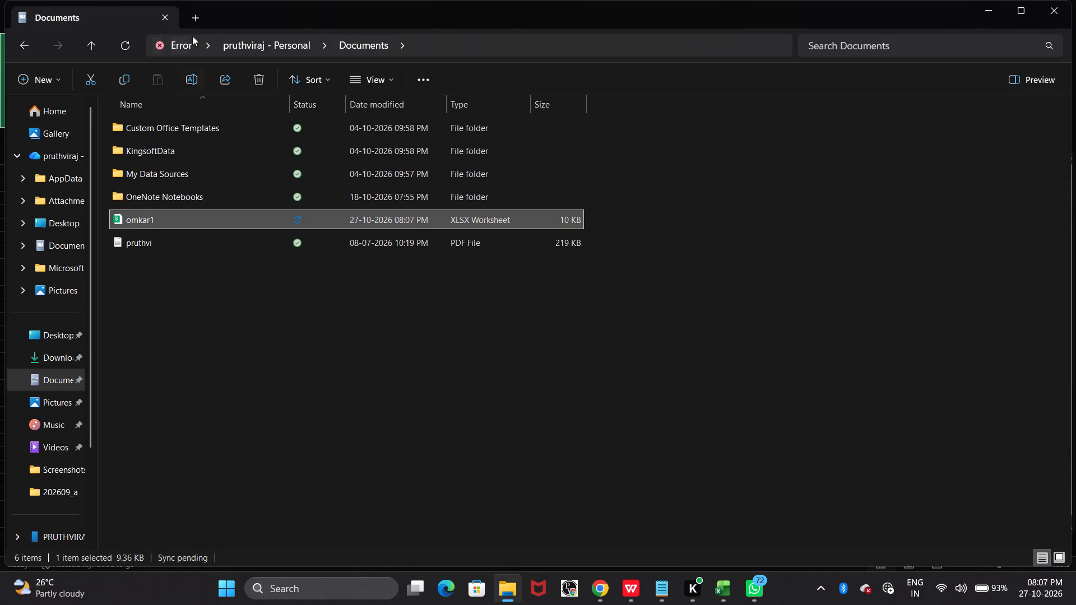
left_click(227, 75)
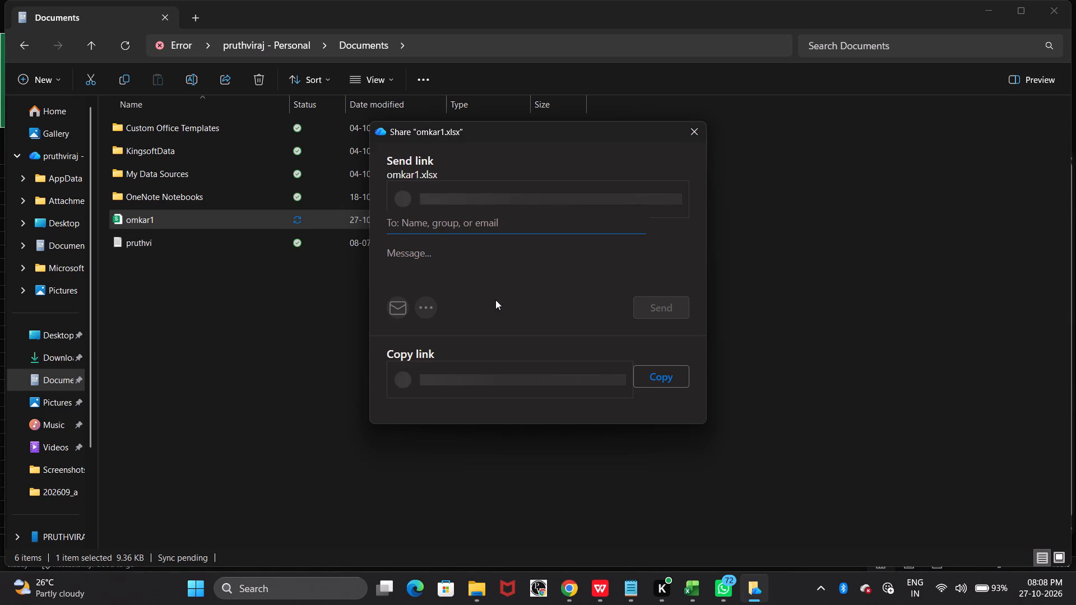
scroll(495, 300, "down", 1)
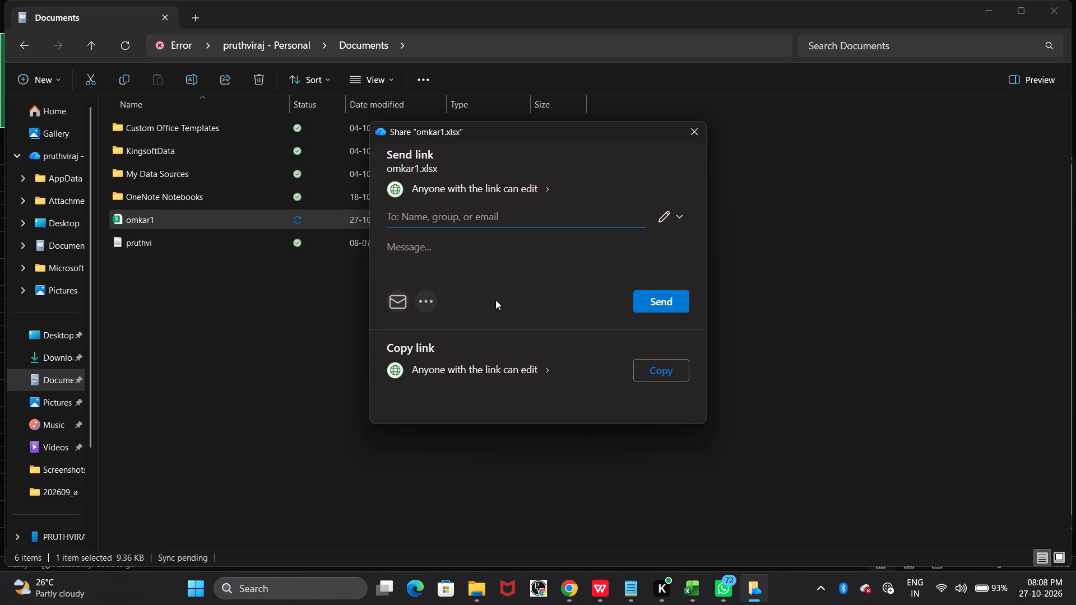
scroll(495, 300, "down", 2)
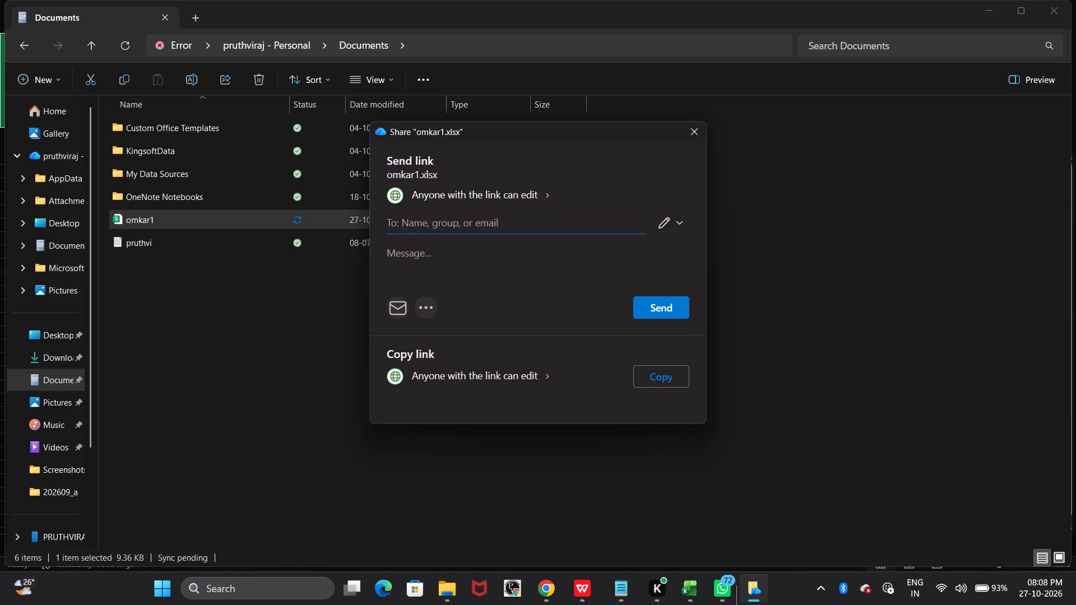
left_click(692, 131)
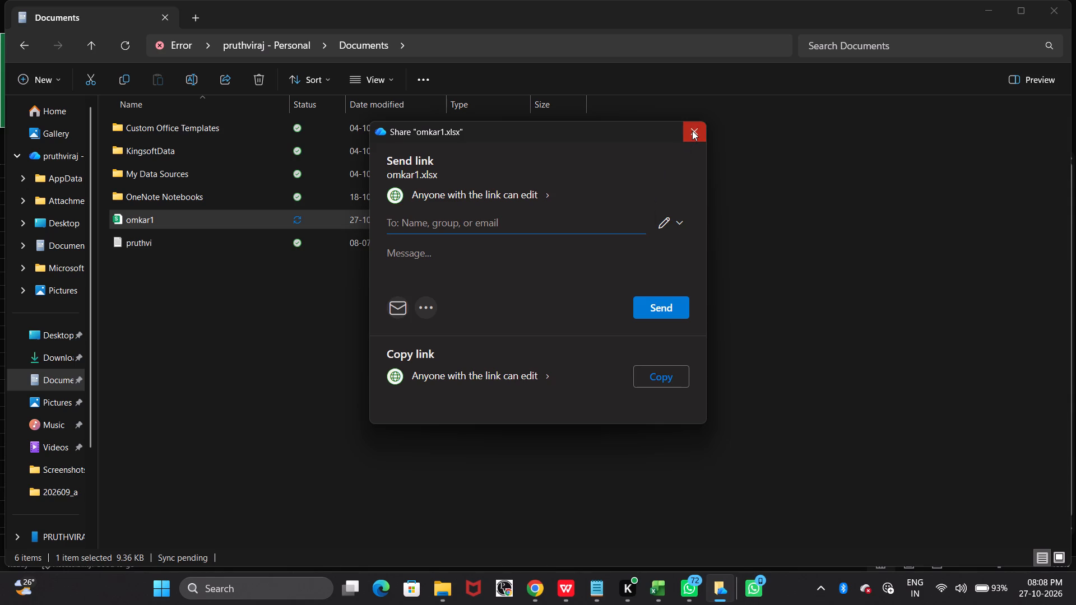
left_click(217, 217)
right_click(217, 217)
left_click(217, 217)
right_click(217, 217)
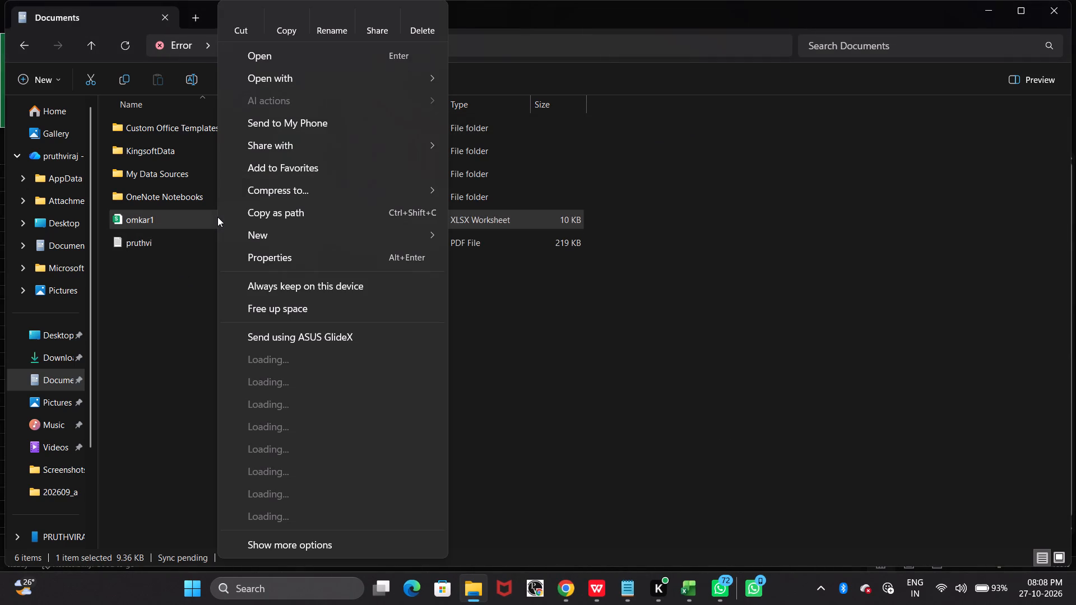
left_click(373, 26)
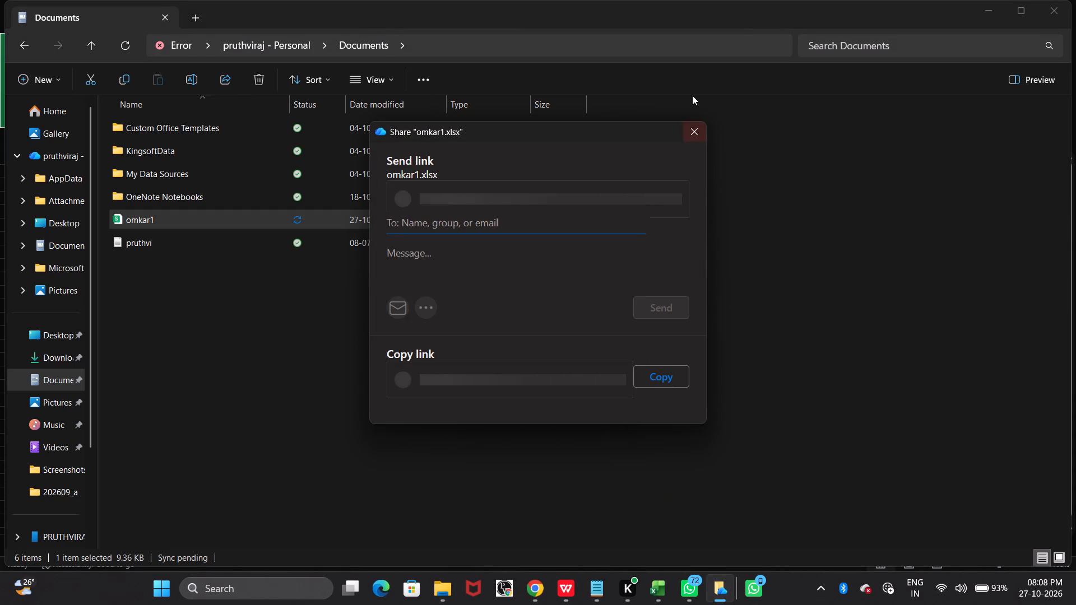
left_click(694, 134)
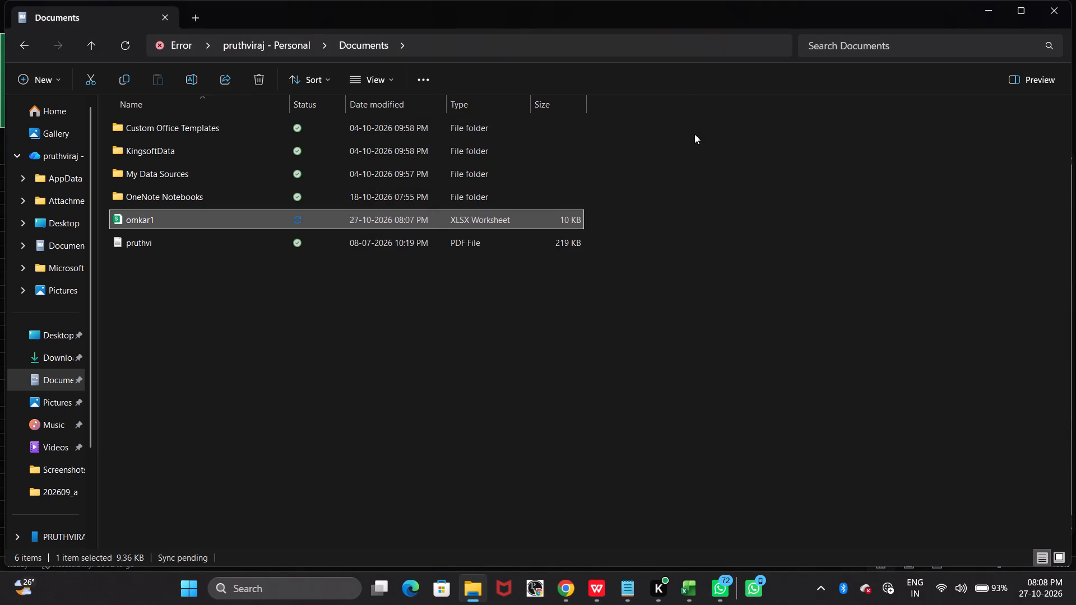
Share the omkar1 workbook from the Documents folder through WhatsApp.
right_click(465, 222)
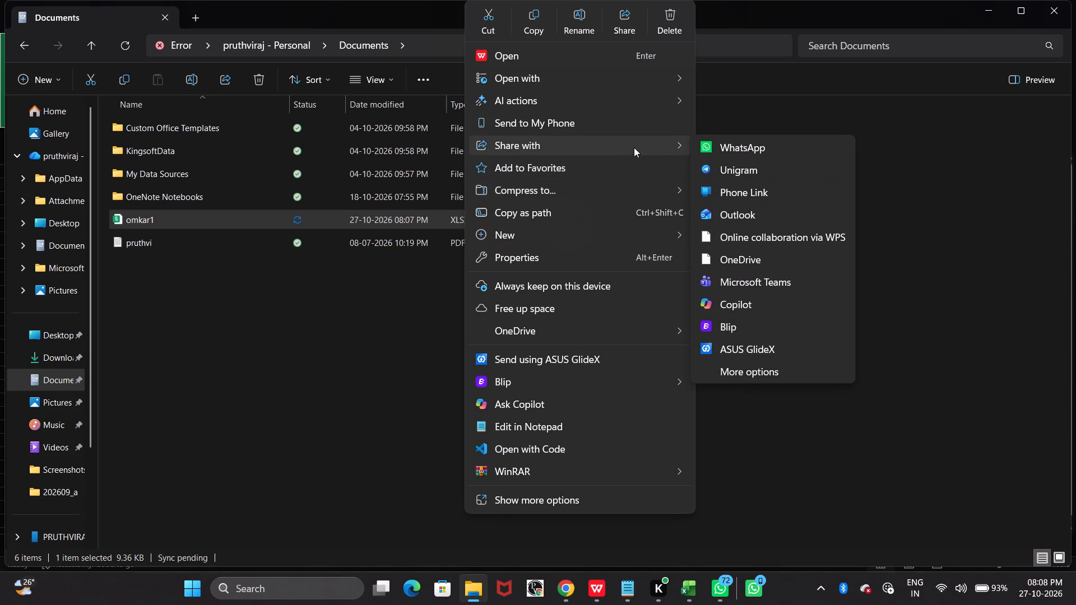
left_click(717, 149)
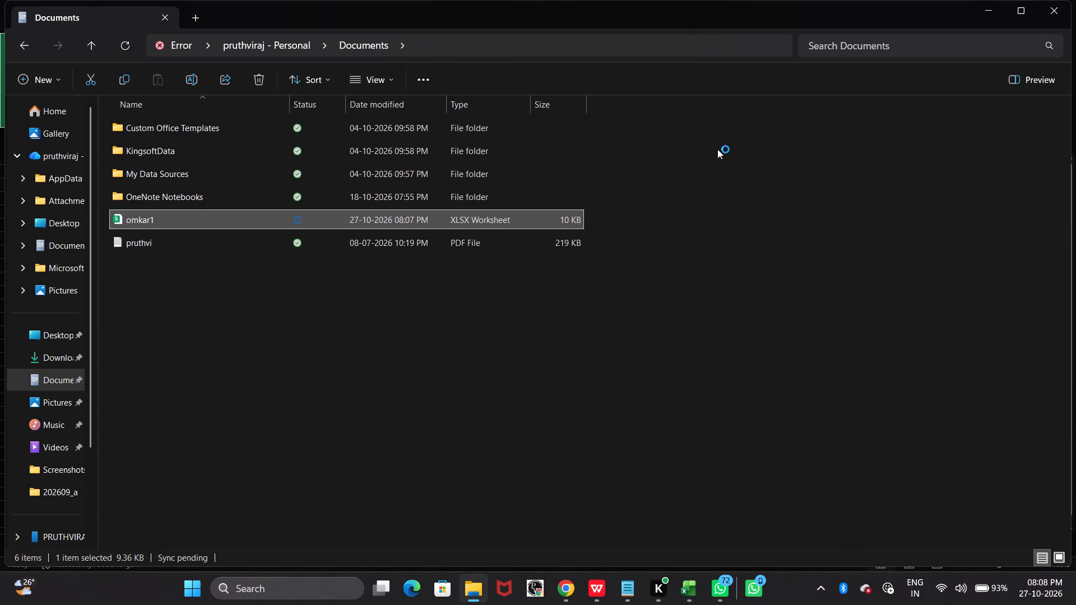
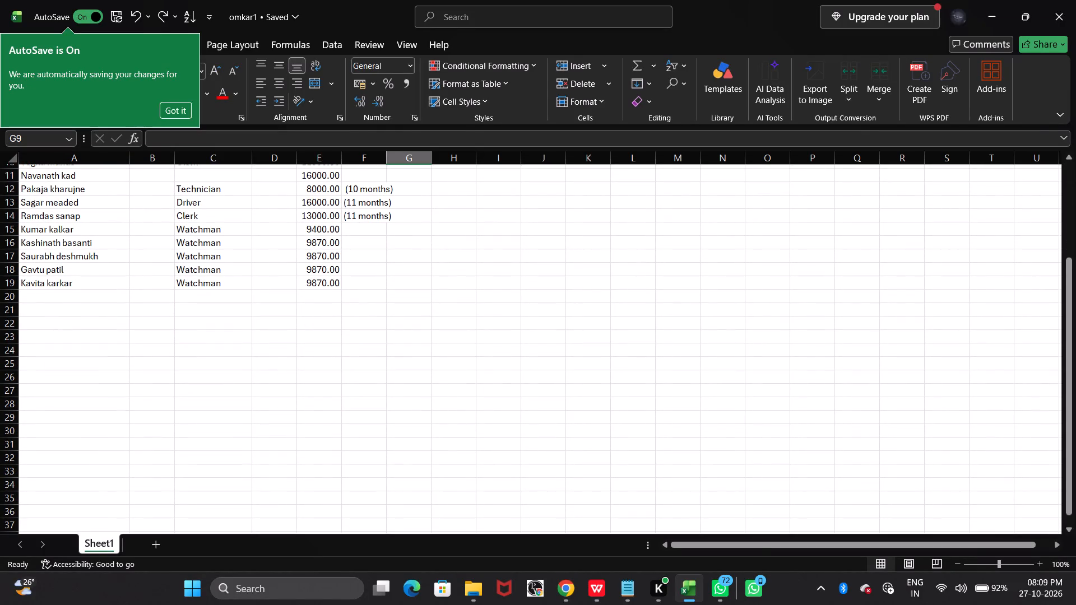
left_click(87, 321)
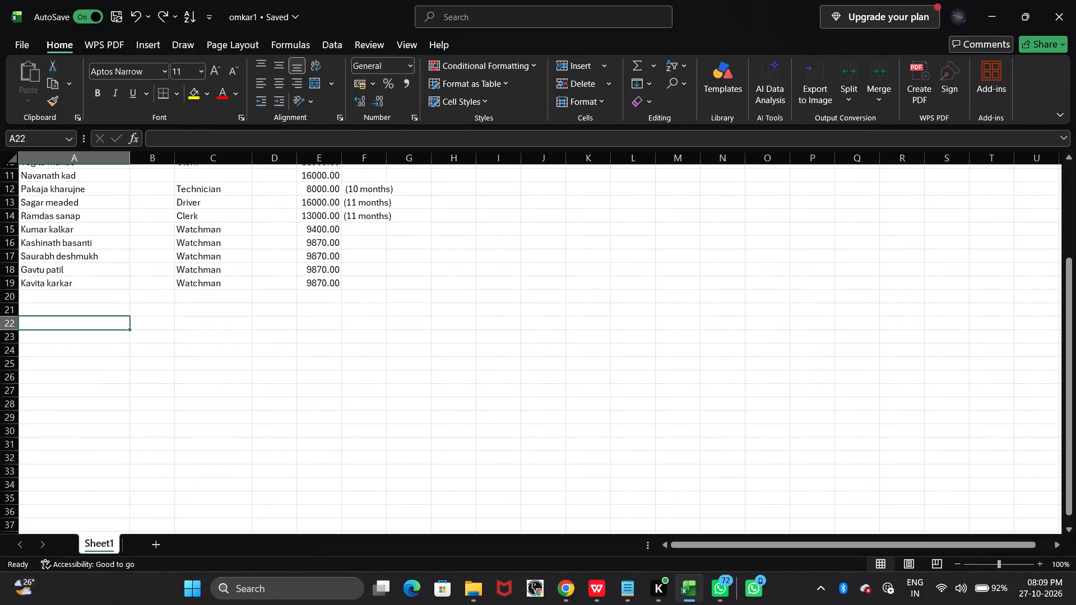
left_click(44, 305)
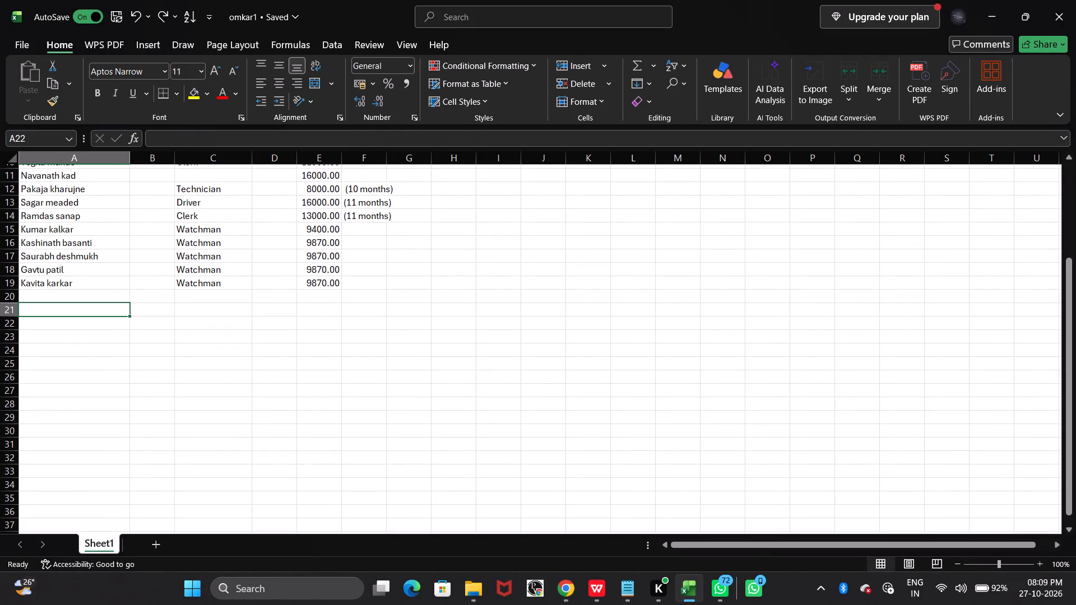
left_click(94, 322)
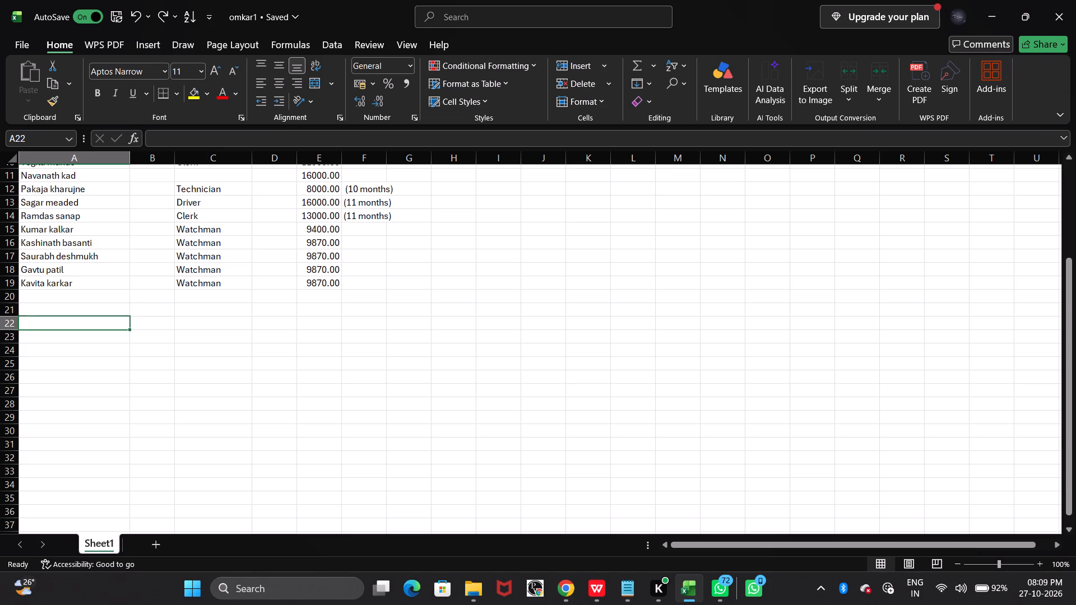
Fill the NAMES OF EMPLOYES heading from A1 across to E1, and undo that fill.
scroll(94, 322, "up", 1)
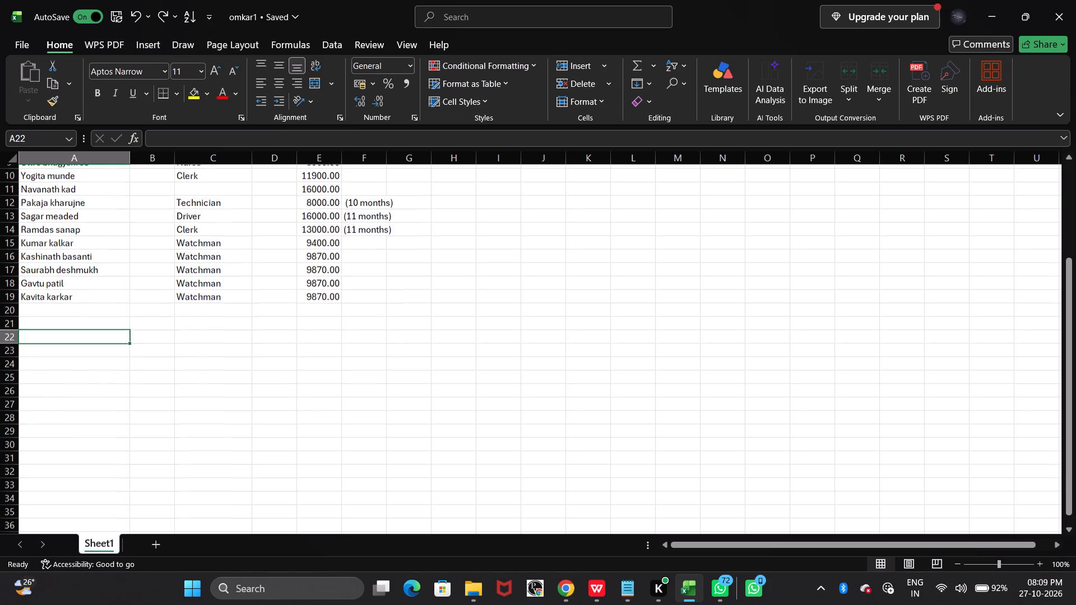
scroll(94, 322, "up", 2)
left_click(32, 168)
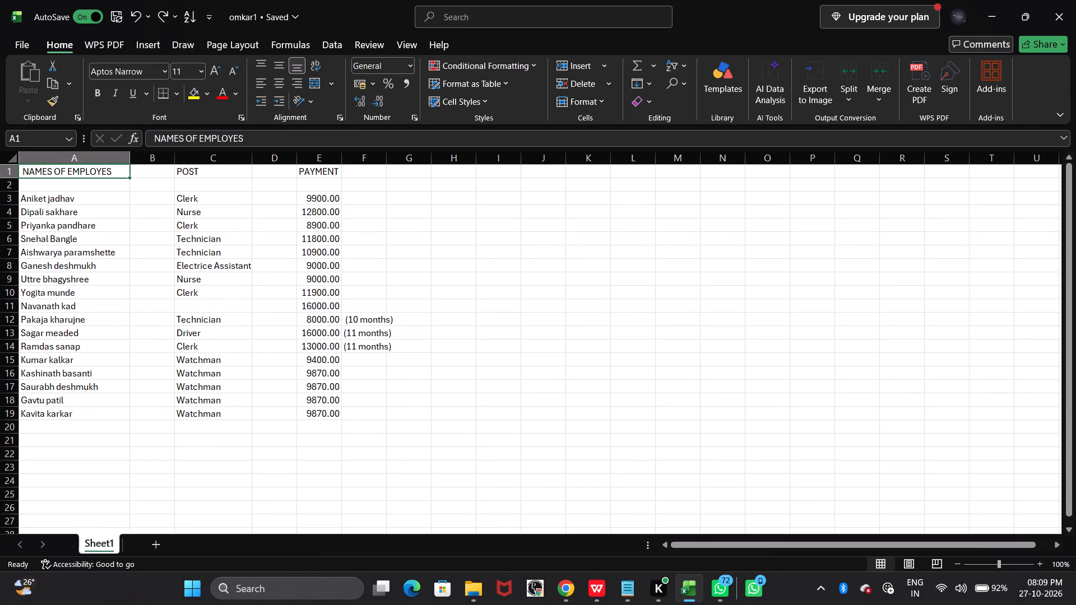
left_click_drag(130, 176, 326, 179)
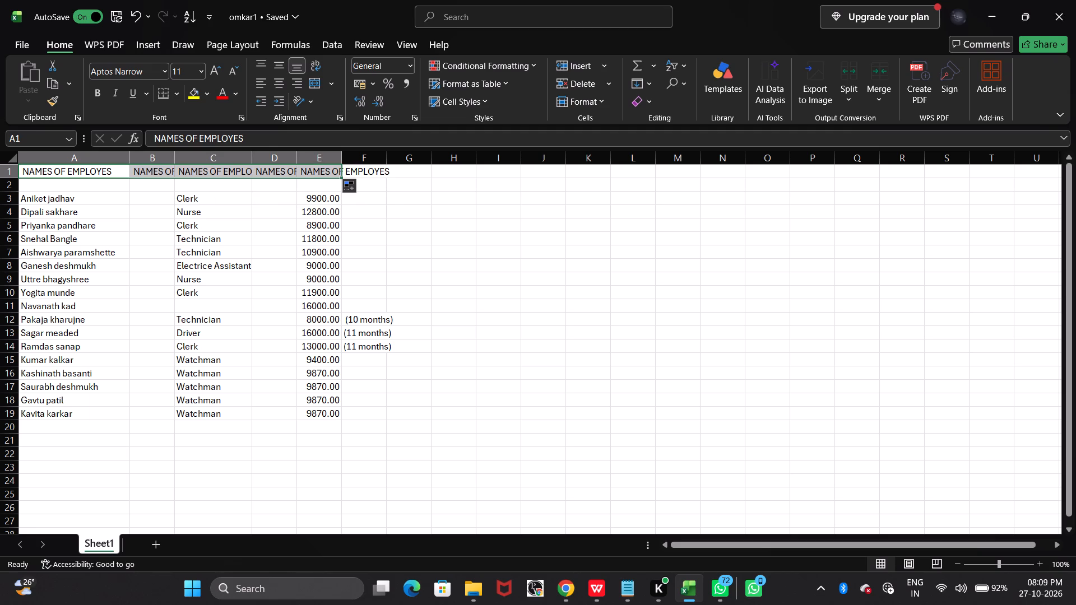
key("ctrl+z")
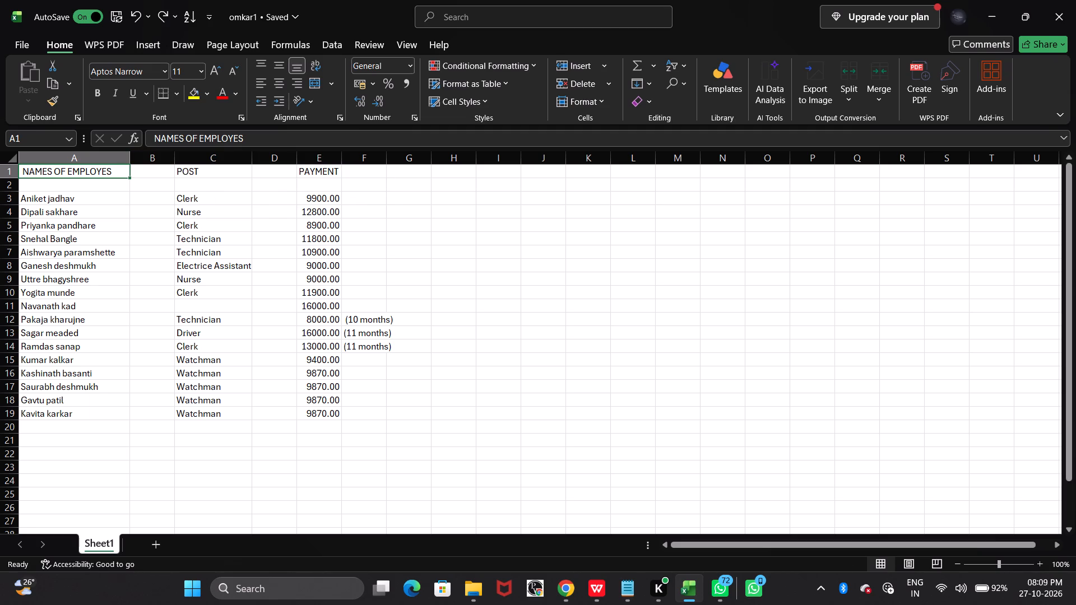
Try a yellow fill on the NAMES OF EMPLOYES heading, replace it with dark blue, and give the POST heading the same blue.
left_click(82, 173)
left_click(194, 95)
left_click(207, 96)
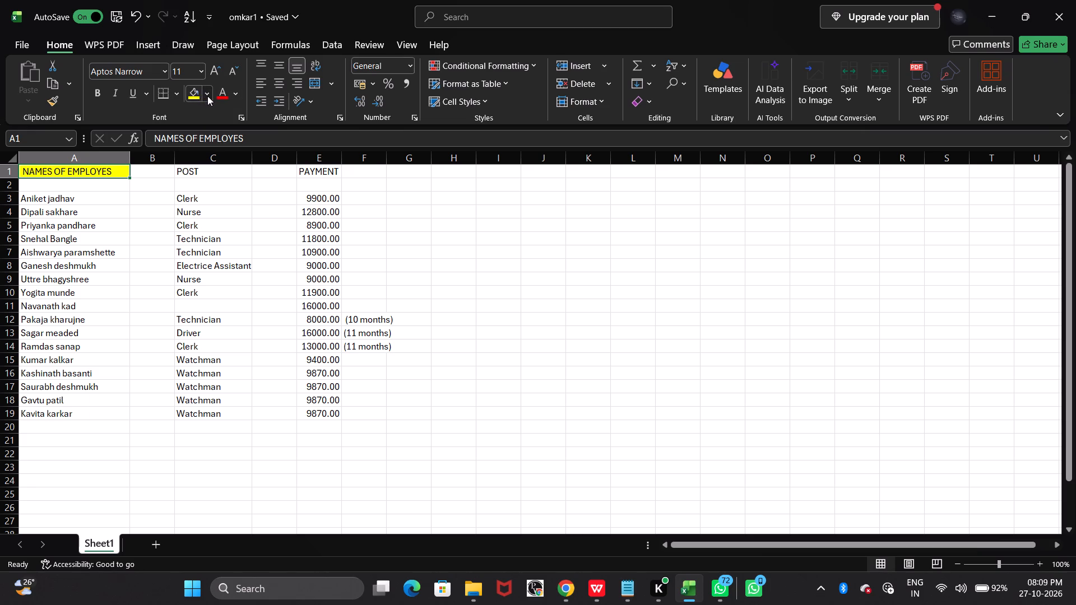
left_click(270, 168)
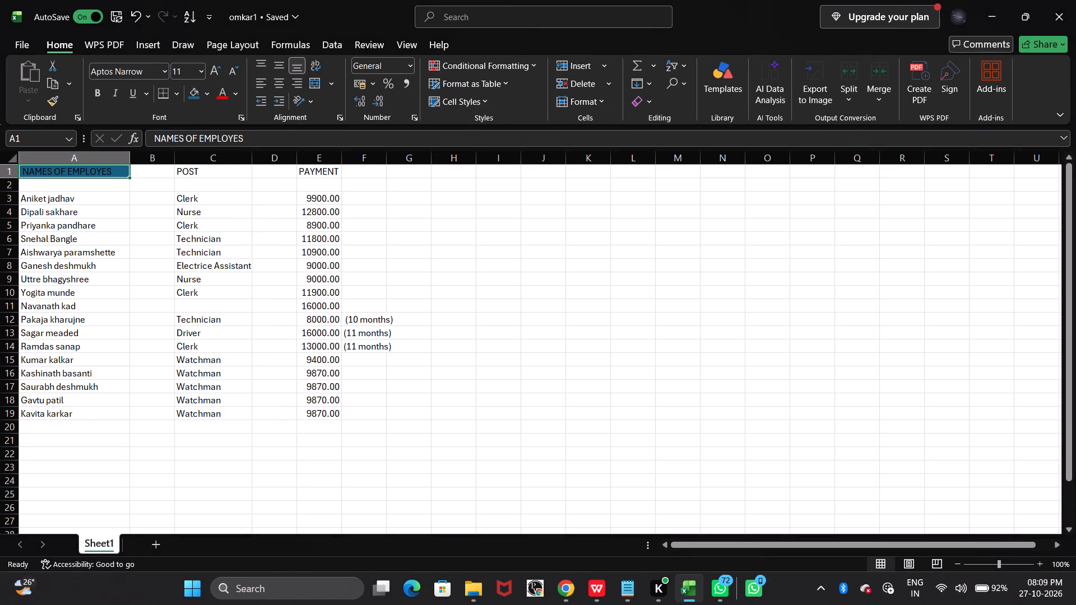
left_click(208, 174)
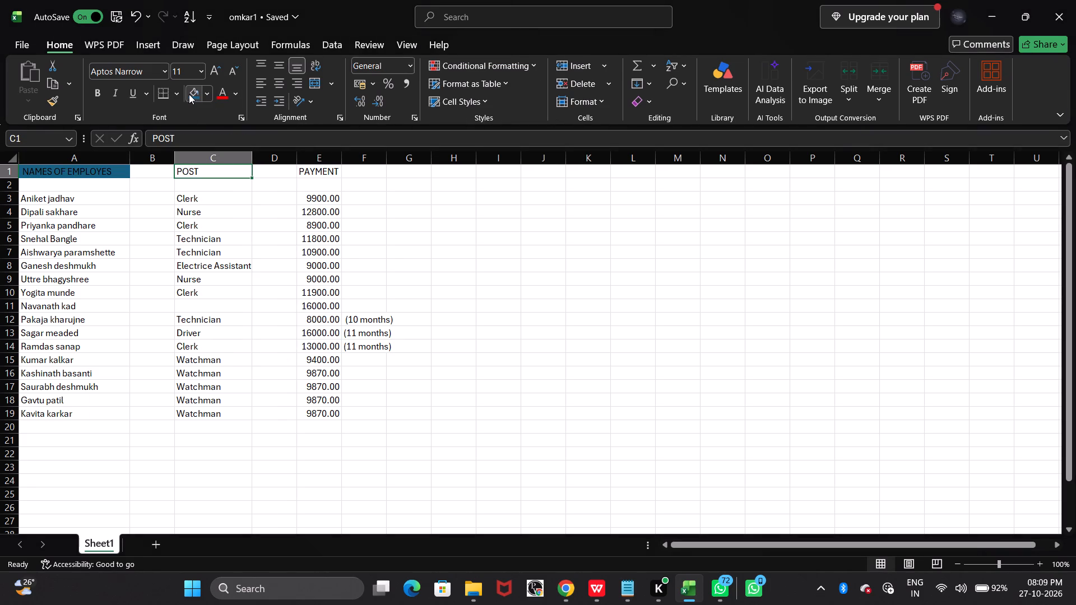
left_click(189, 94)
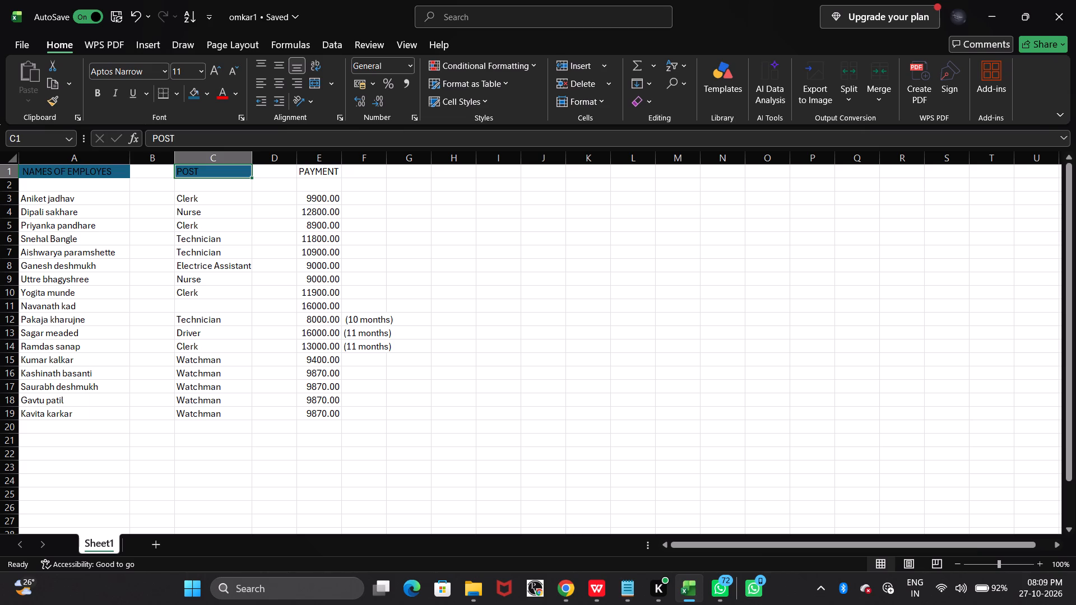
Fill the NAMES OF EMPLOYES, POST and PAYMENT heading cells with the orange theme colour.
left_click(122, 172)
left_click(212, 93)
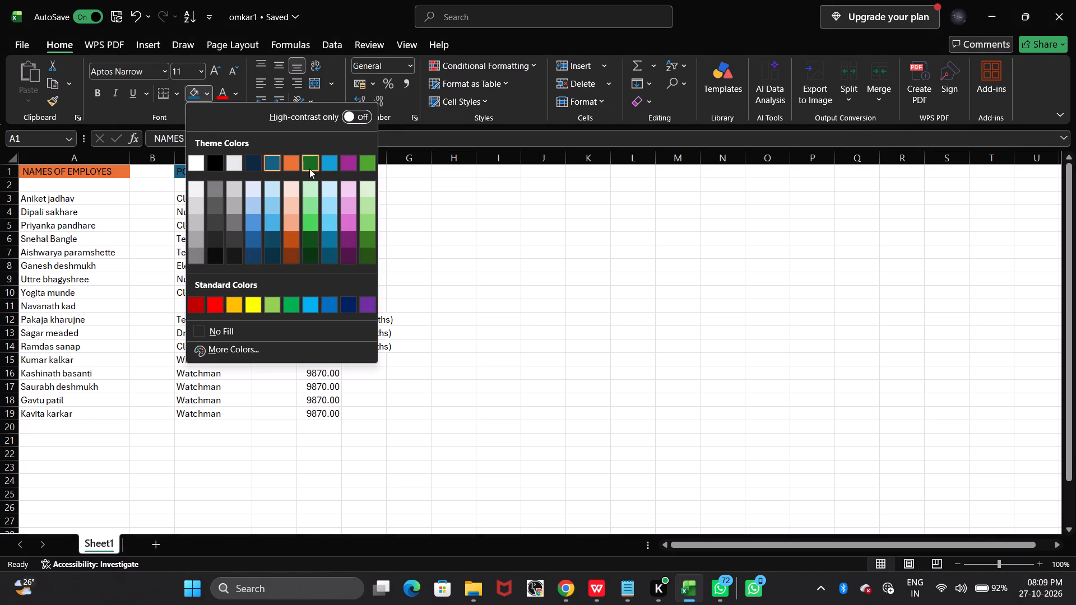
left_click(293, 166)
left_click(236, 170)
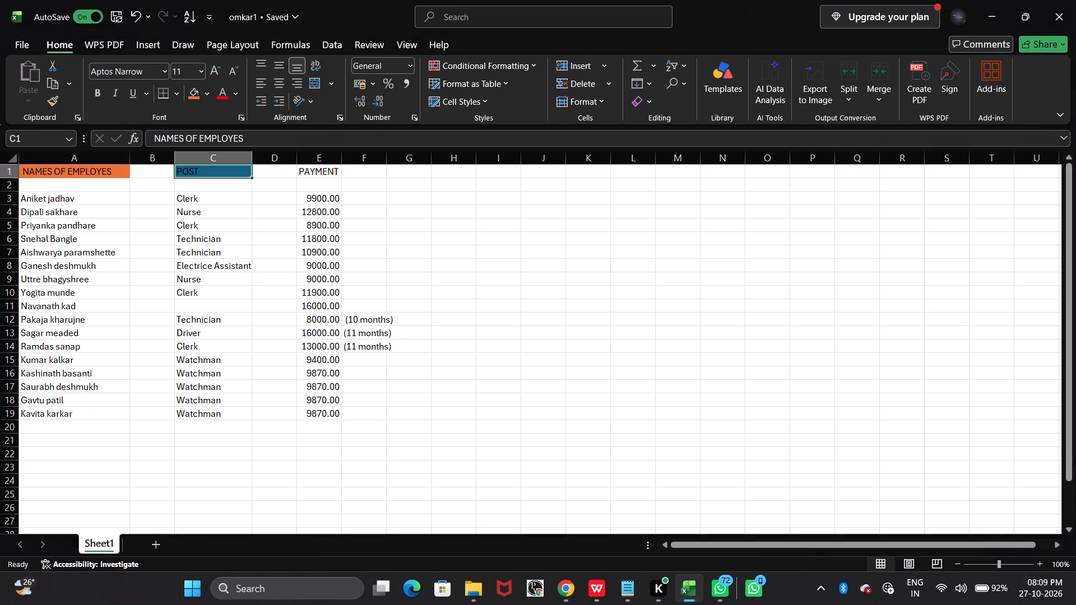
left_click(191, 95)
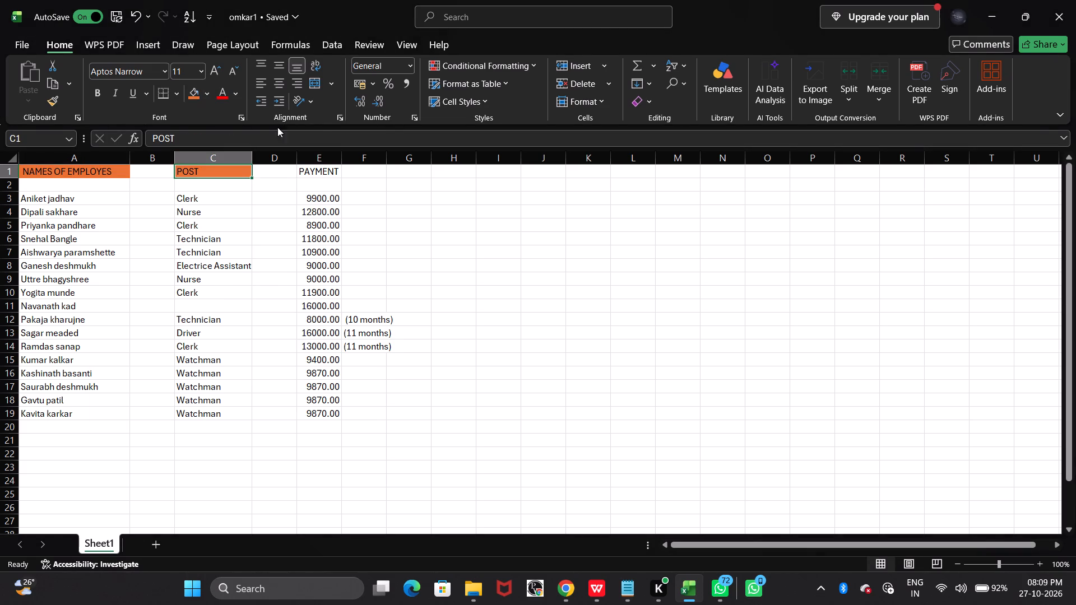
left_click(308, 172)
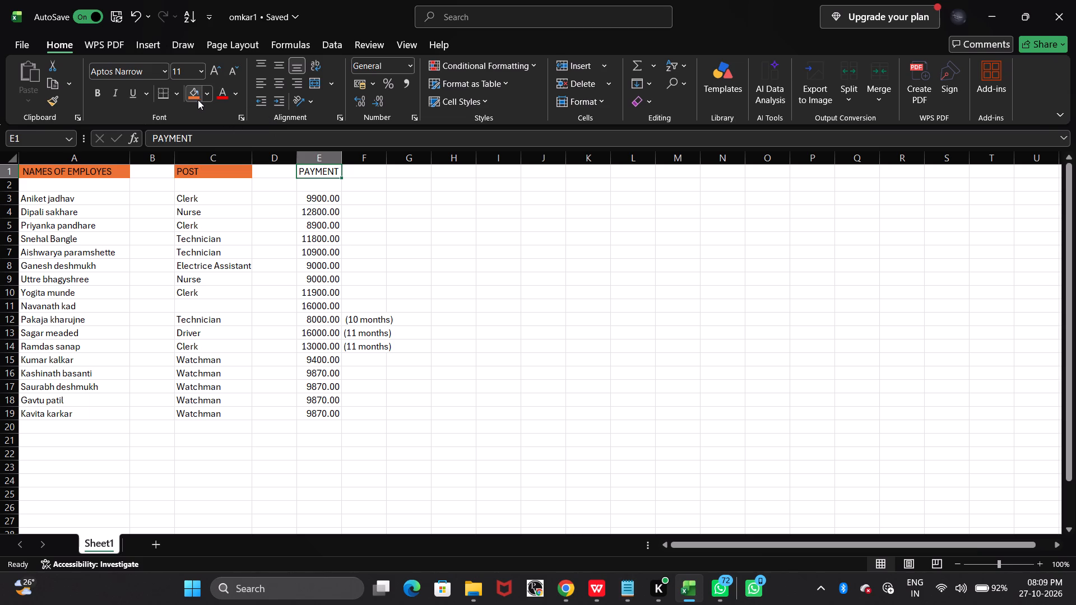
left_click(196, 98)
scroll(231, 224, "down", 1)
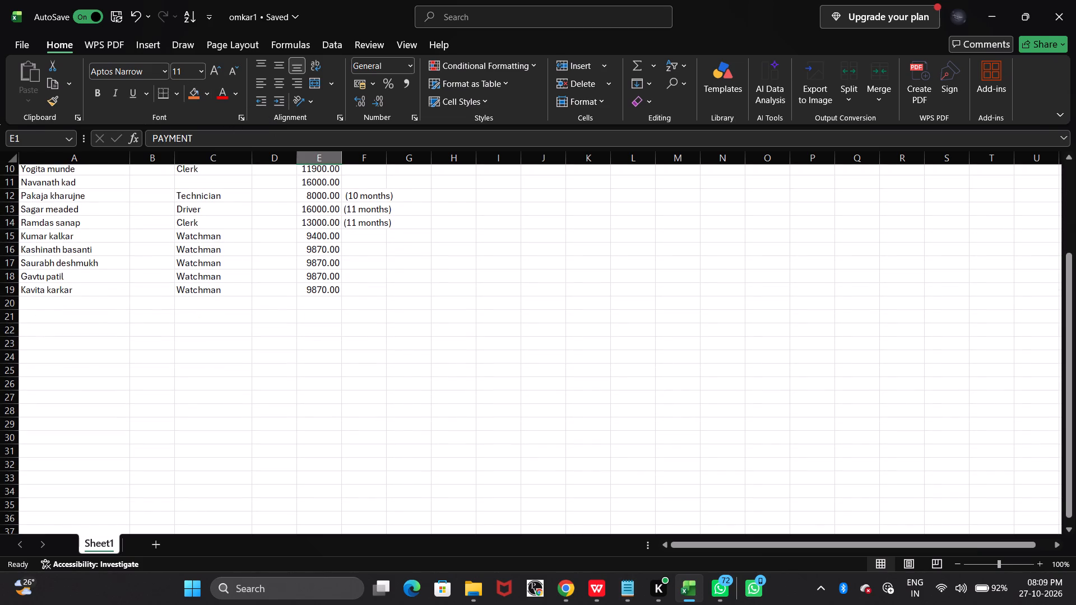
scroll(54, 322, "up", 3)
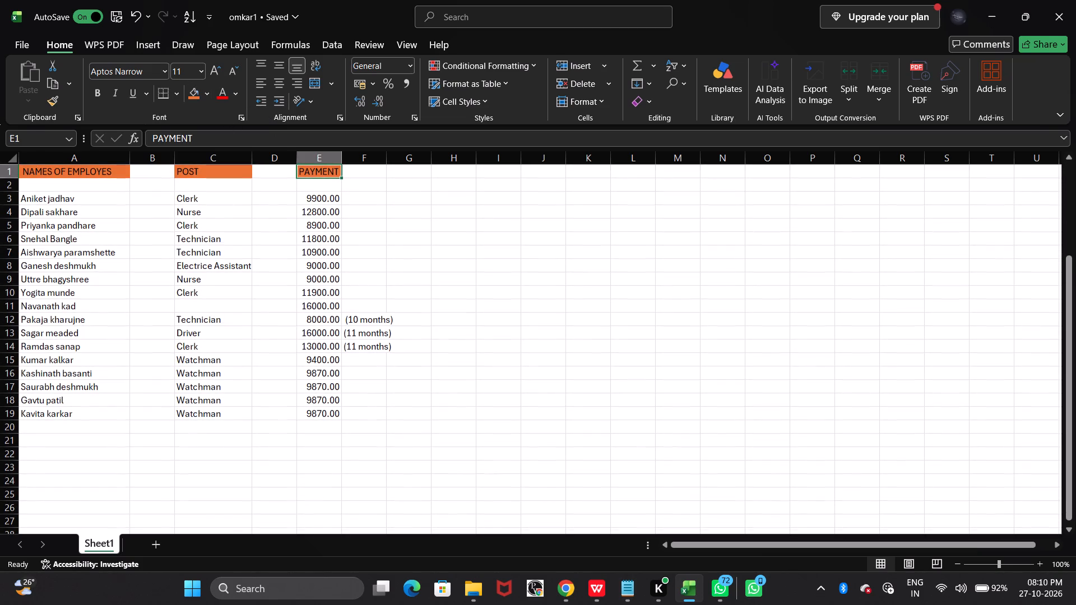
left_click(155, 175)
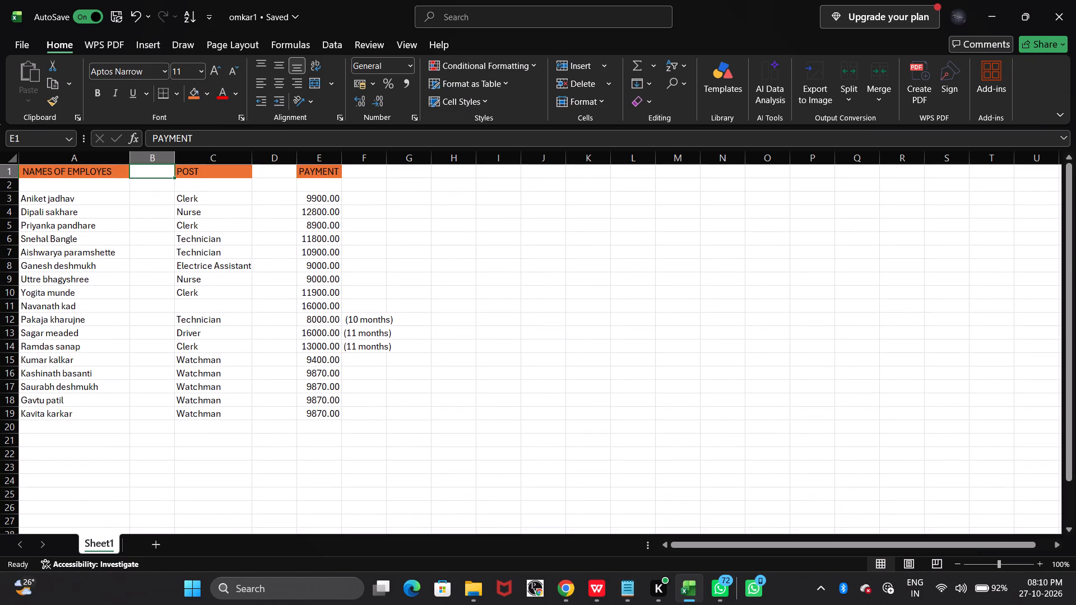
Fill the payment amount in E3 down the PAYMENT column through E19.
left_click(315, 198)
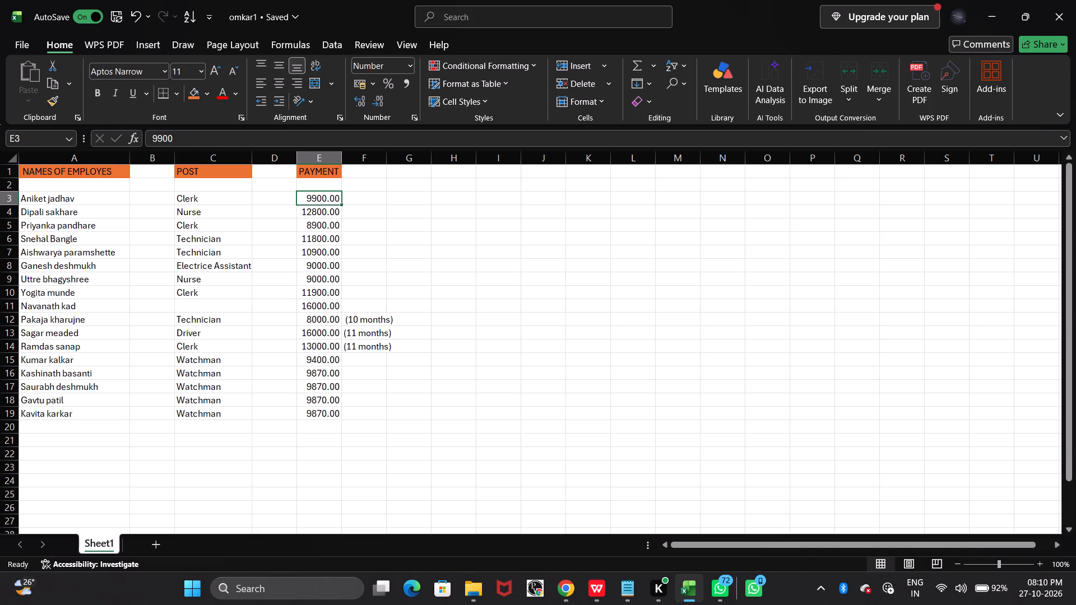
left_click_drag(341, 203, 344, 267)
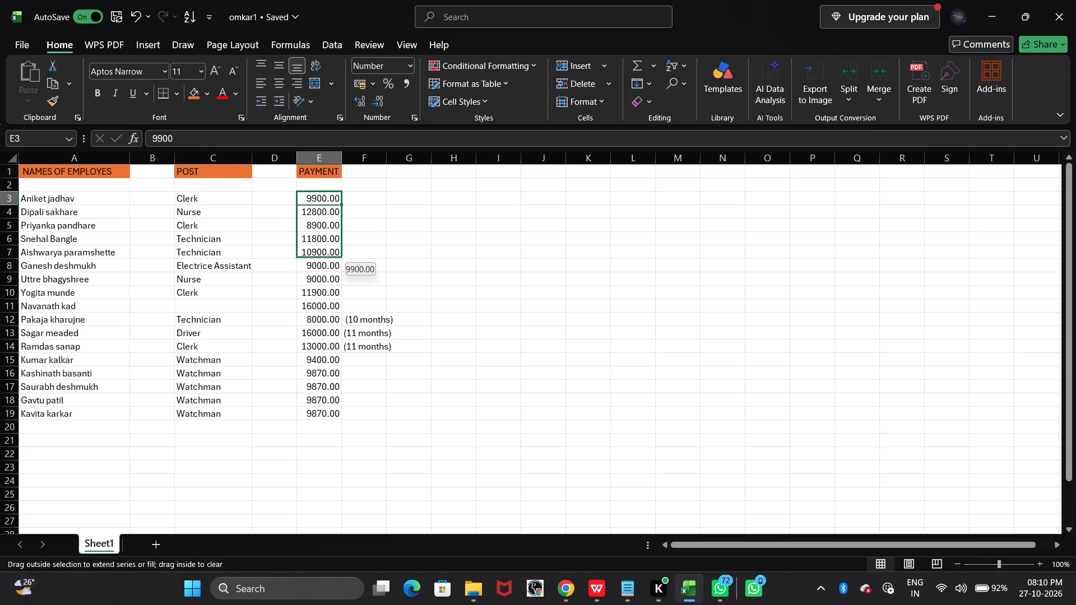
left_click_drag(344, 267, 343, 416)
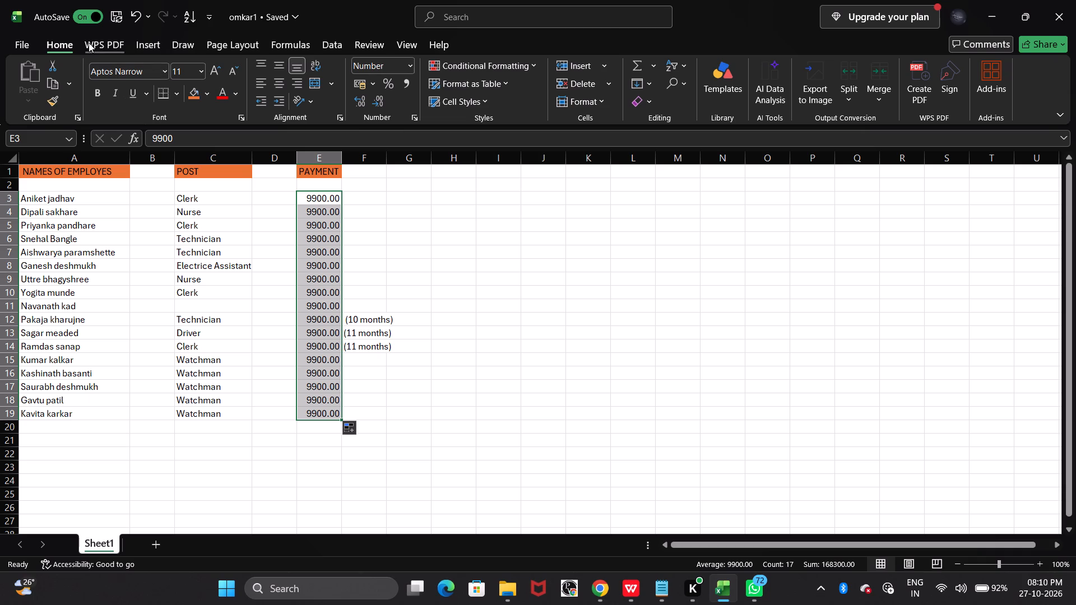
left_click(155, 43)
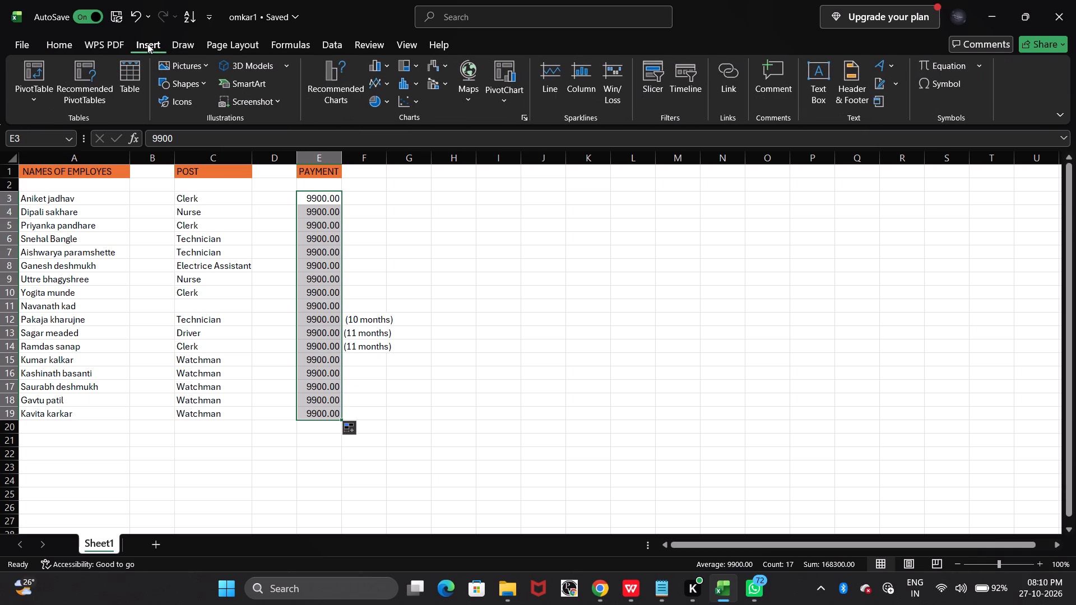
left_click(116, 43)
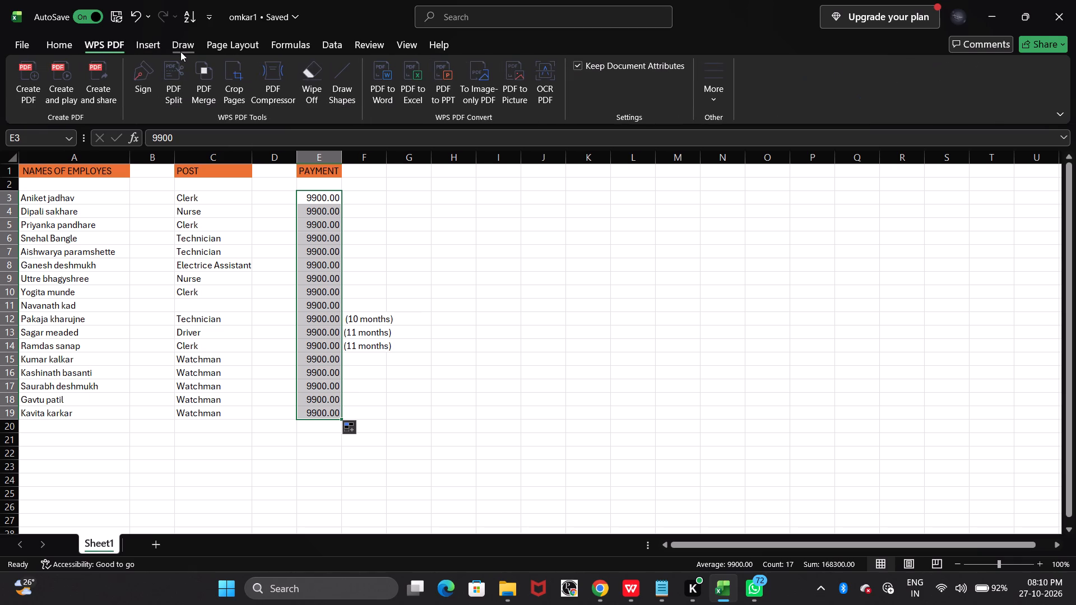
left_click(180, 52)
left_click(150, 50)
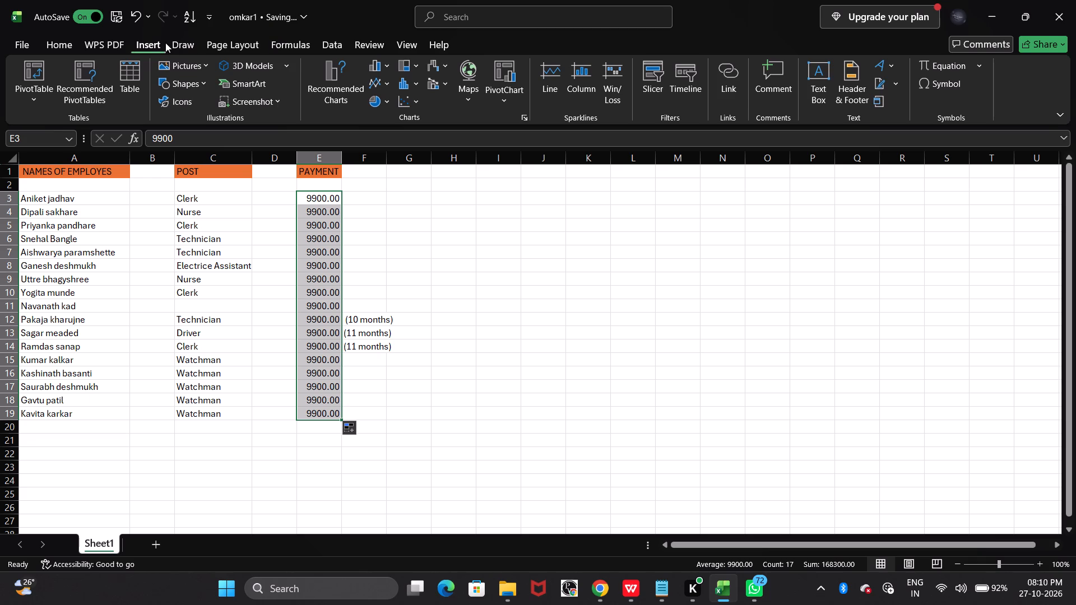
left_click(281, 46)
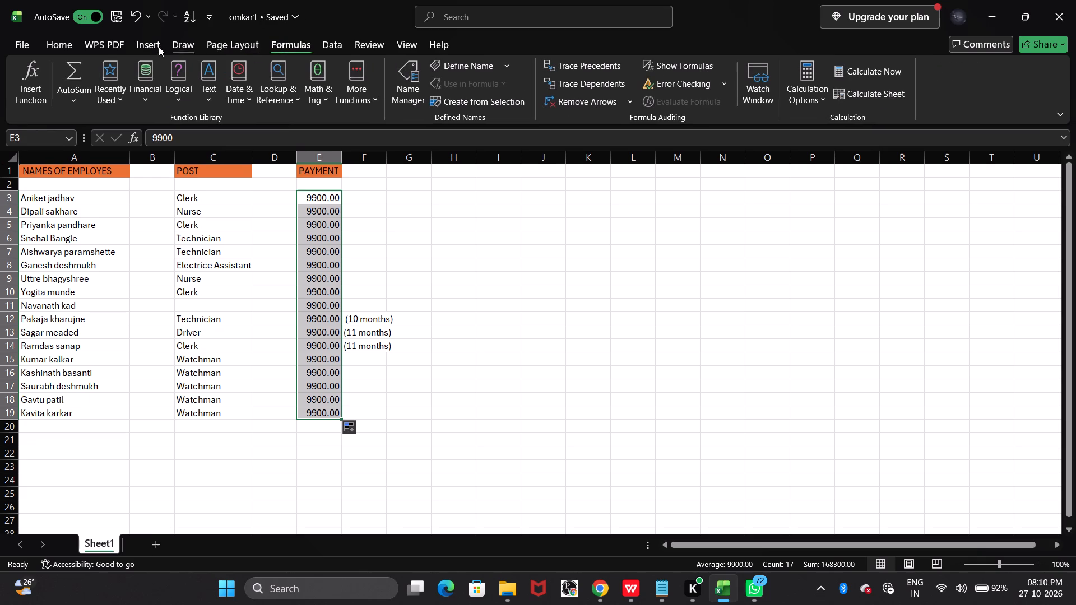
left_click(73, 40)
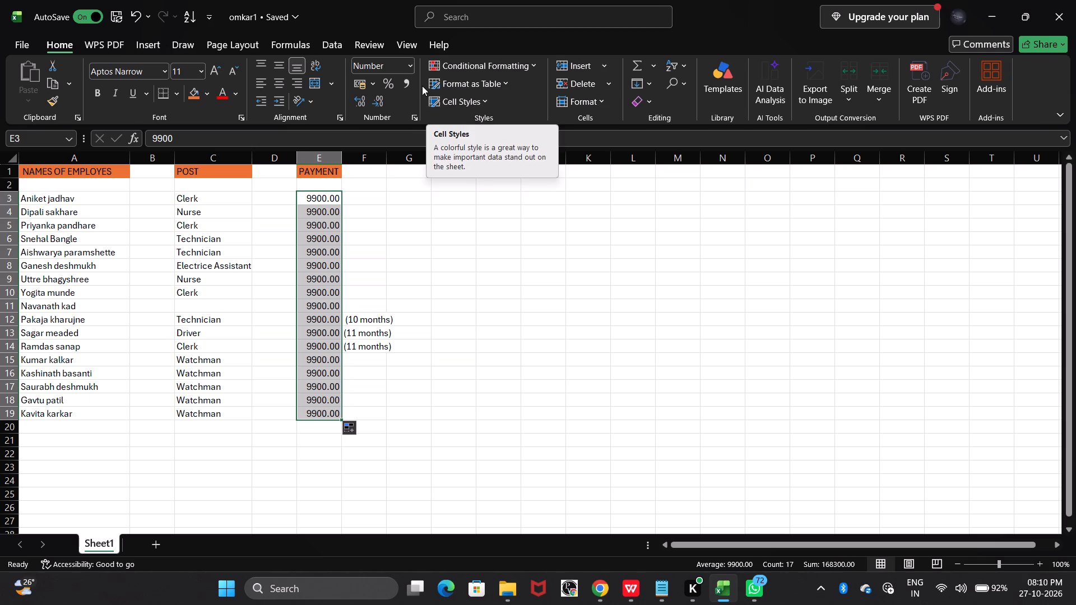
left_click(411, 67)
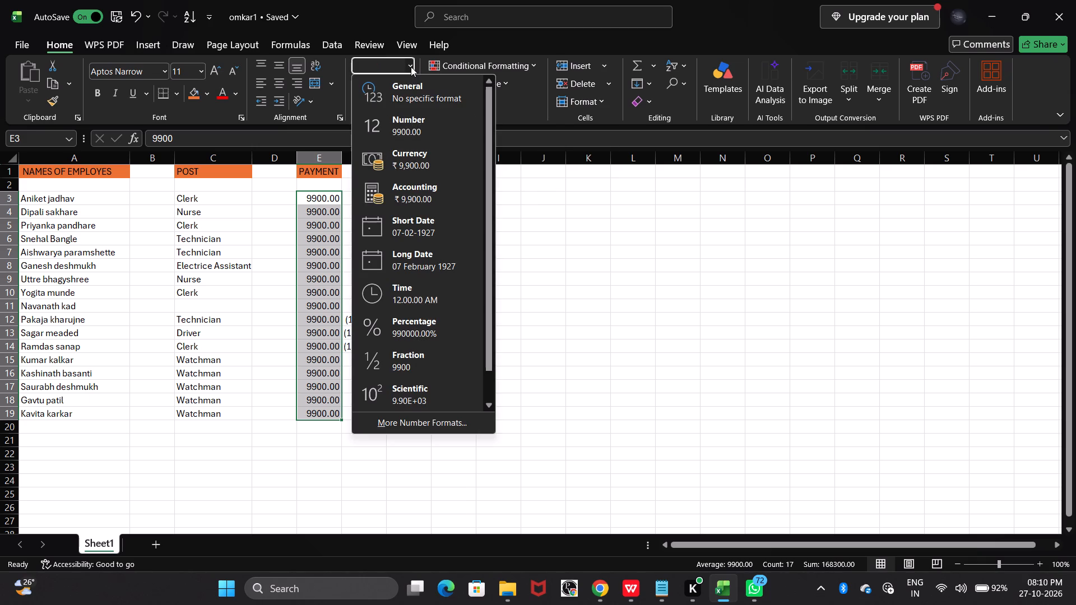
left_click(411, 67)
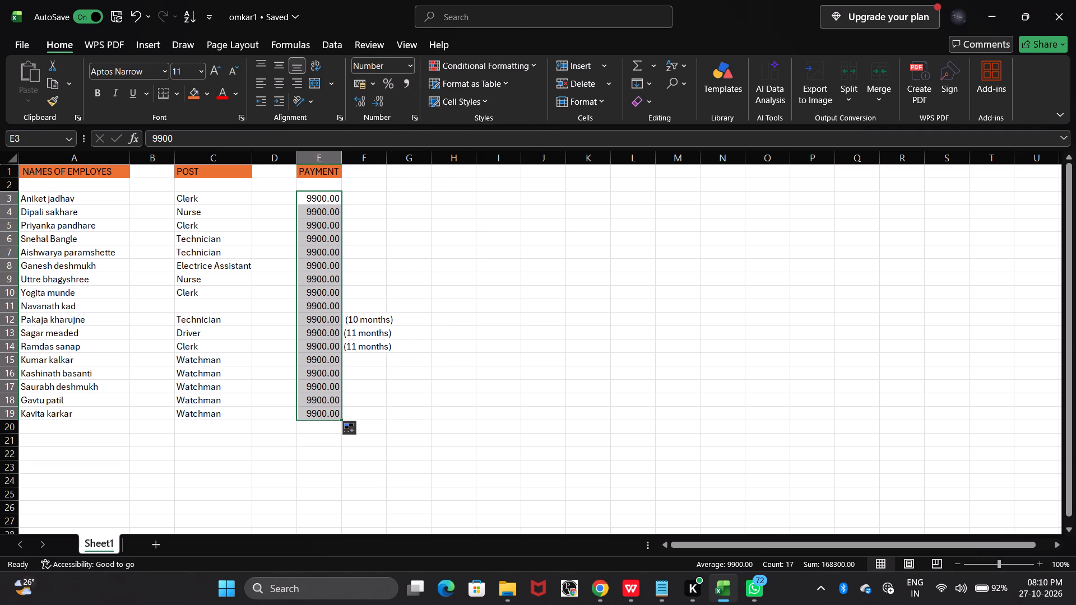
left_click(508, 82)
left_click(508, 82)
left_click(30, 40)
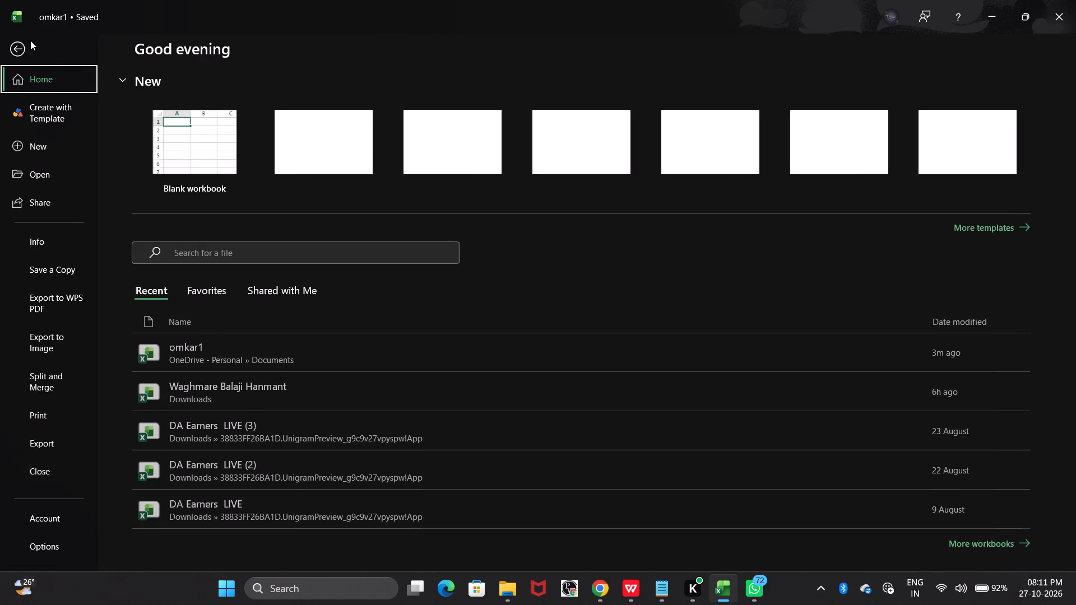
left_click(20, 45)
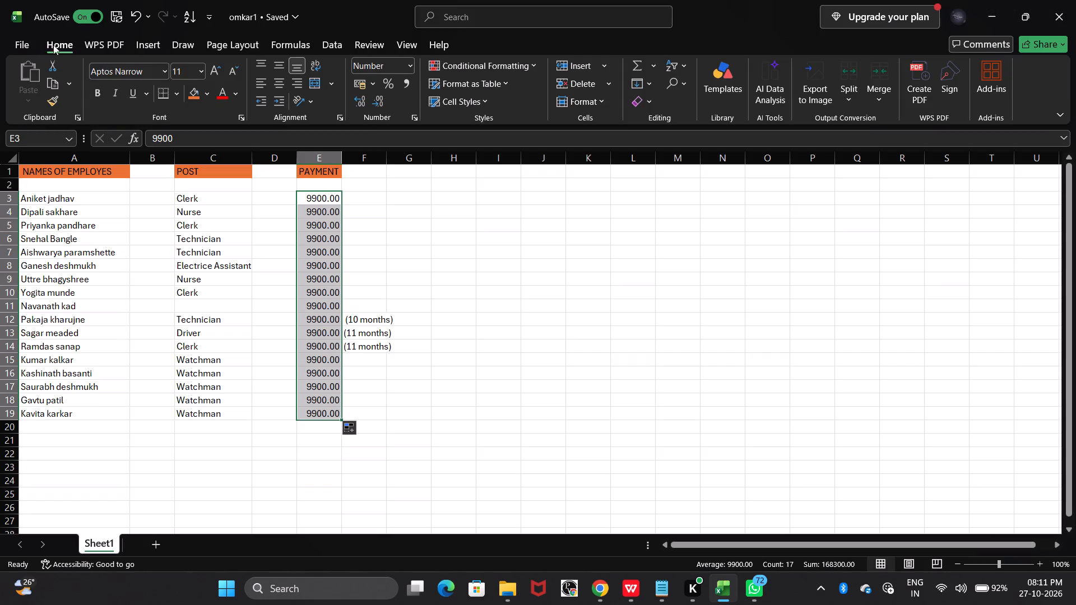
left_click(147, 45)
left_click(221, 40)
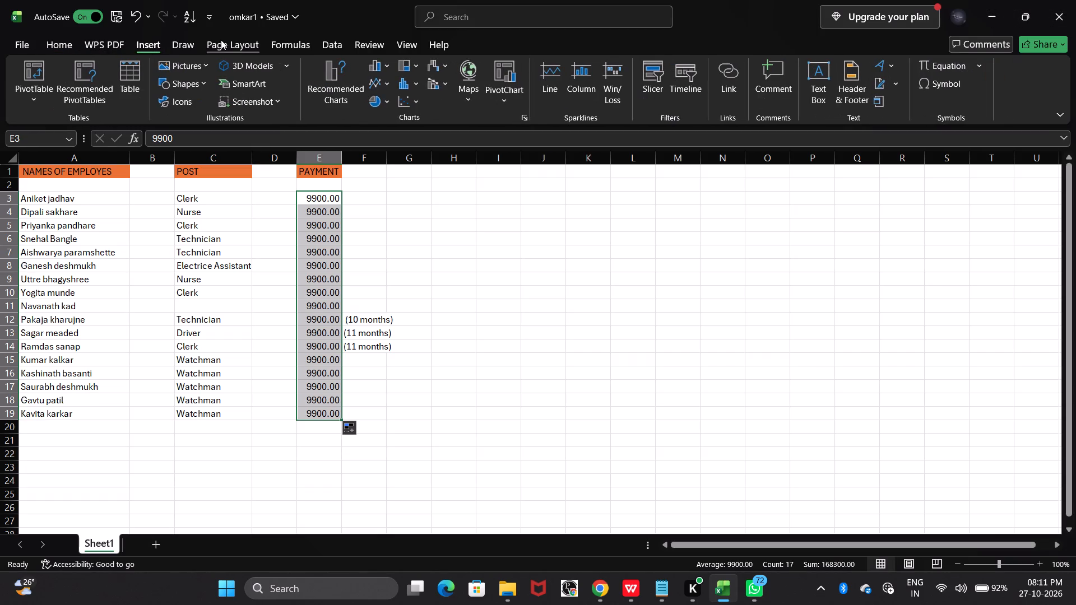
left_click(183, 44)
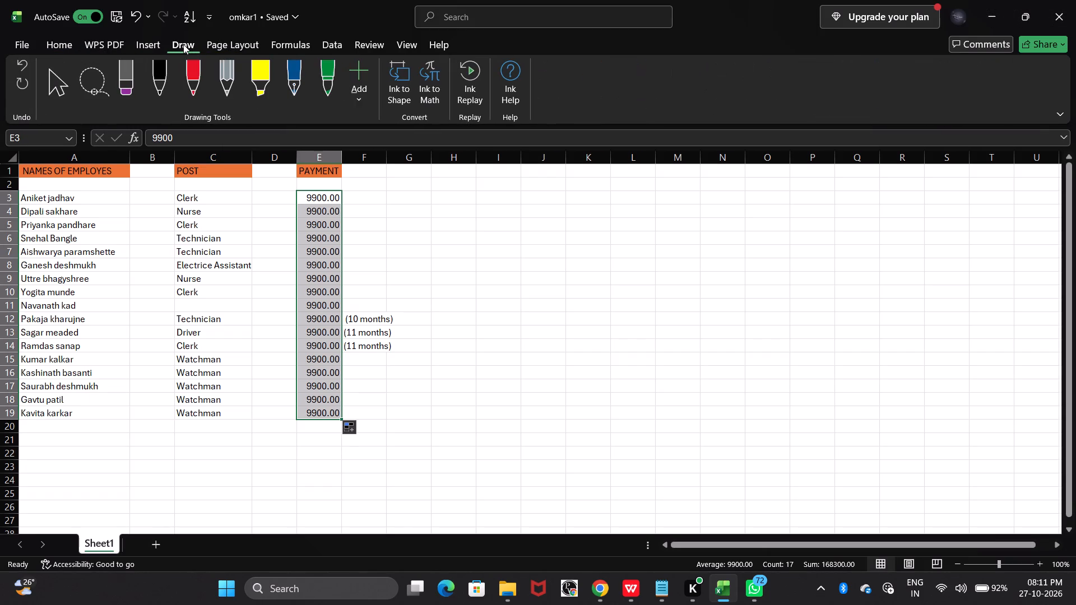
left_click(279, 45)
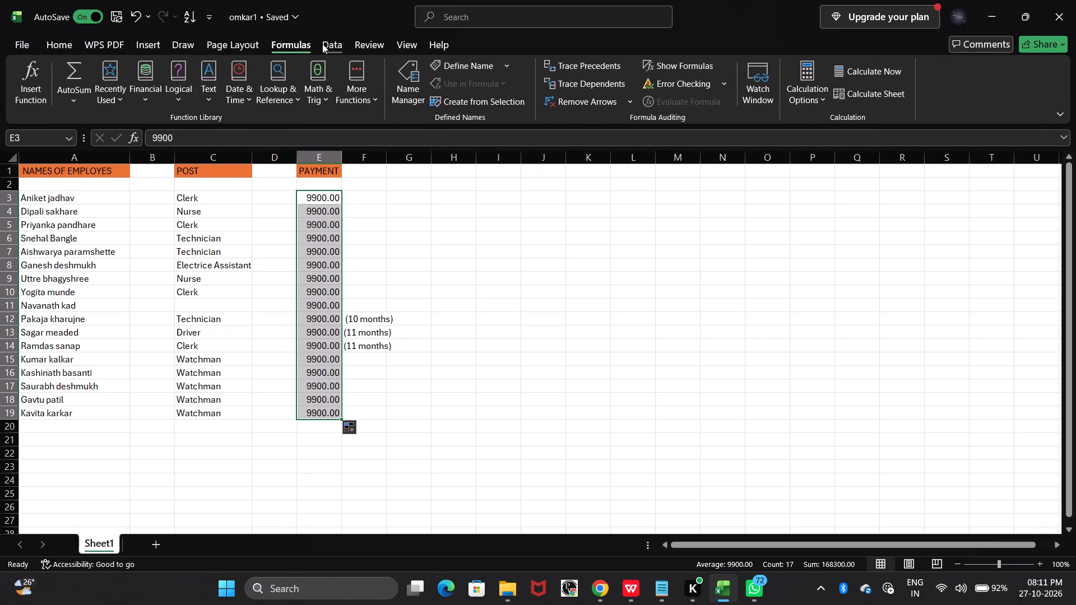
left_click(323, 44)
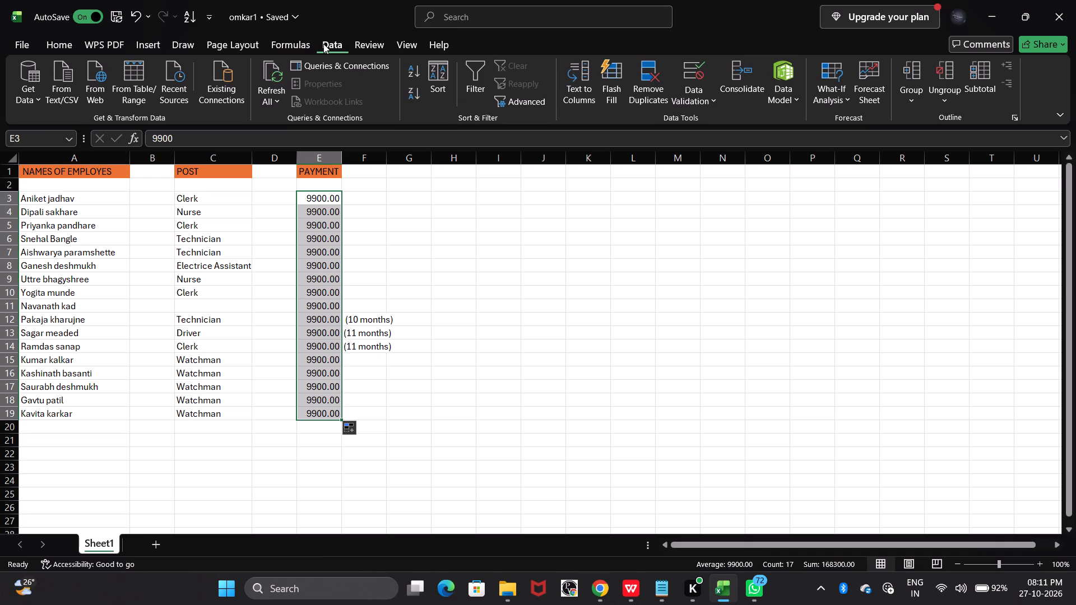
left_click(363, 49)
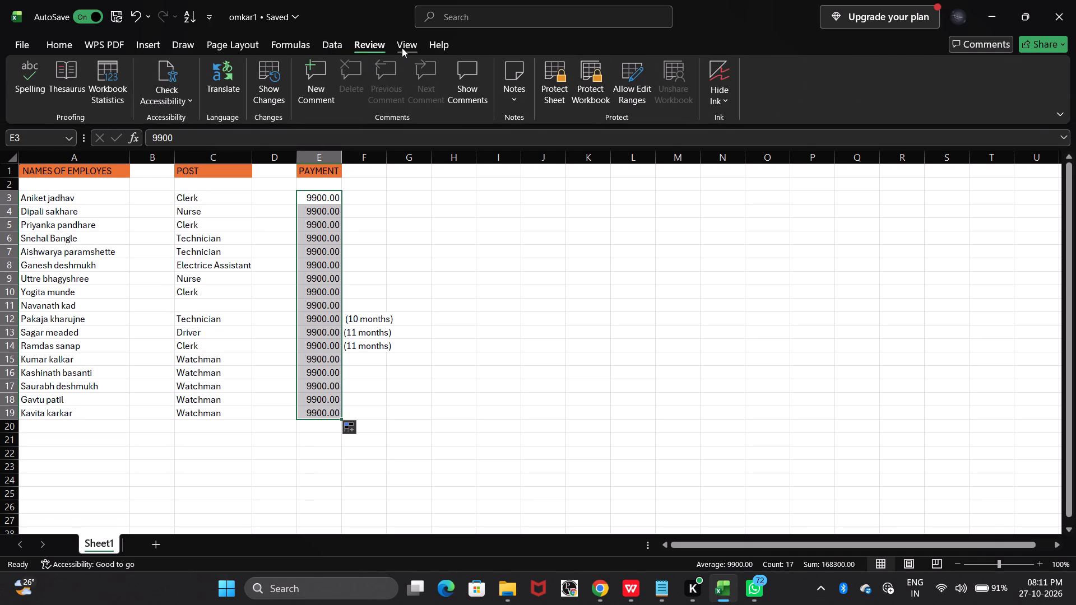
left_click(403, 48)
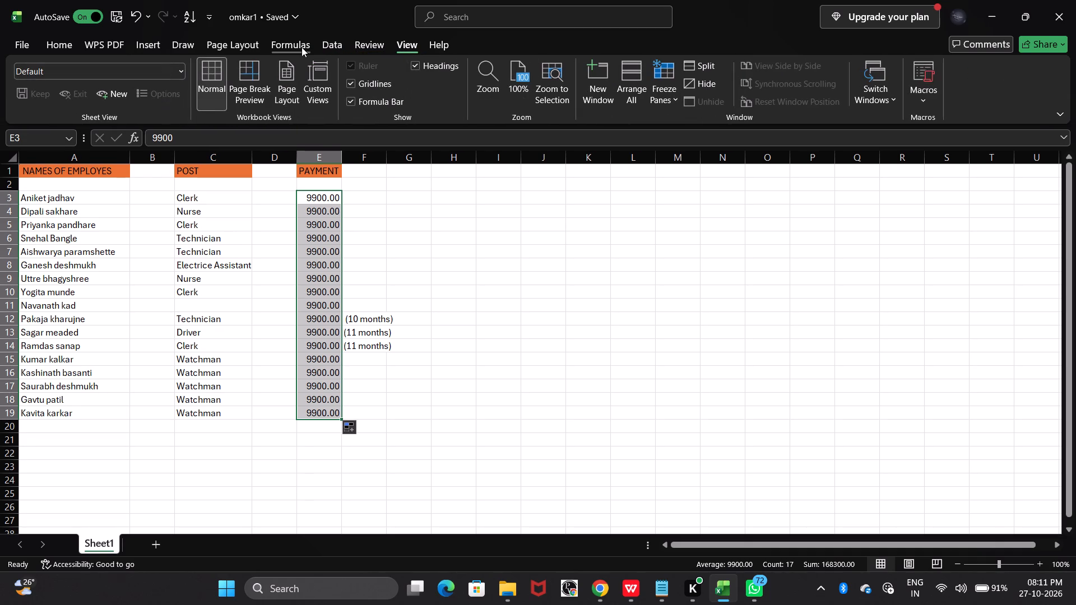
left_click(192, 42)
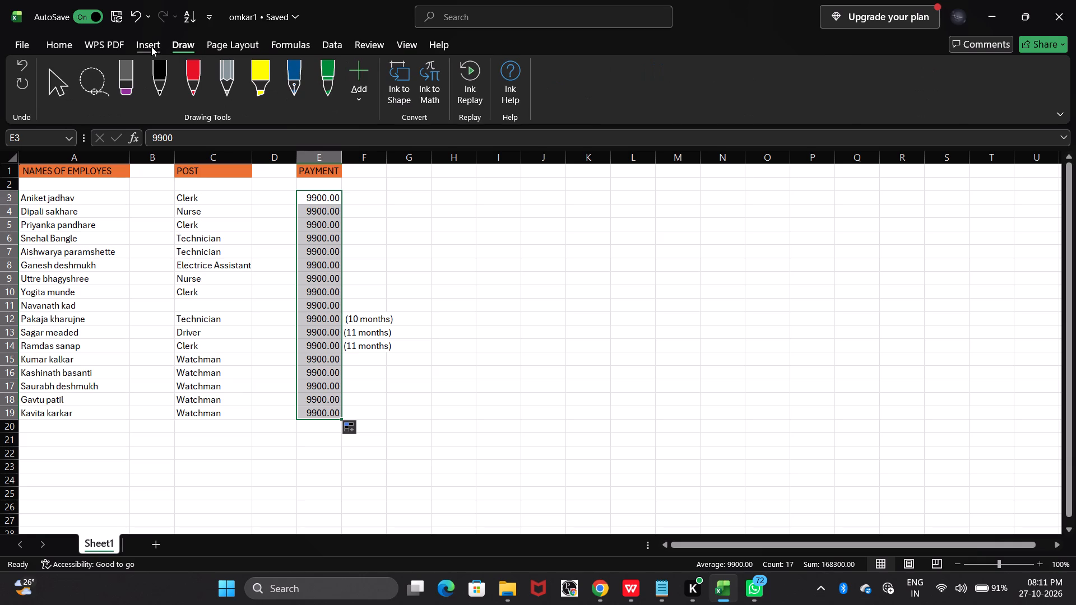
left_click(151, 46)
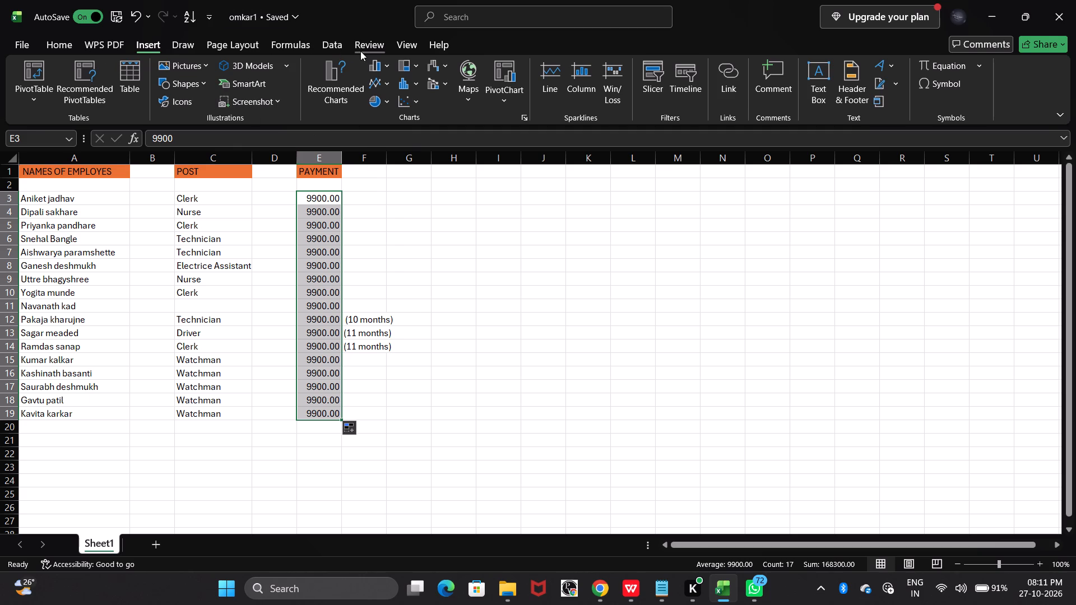
Apply the Currency number format to the payment amounts in E3 through E19.
left_click(60, 40)
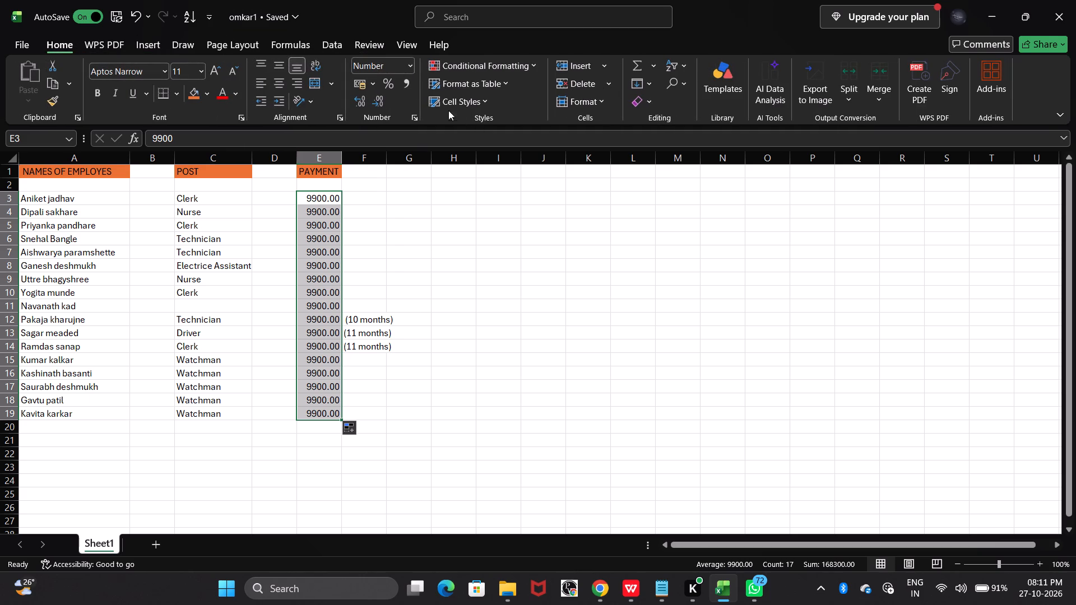
left_click(407, 70)
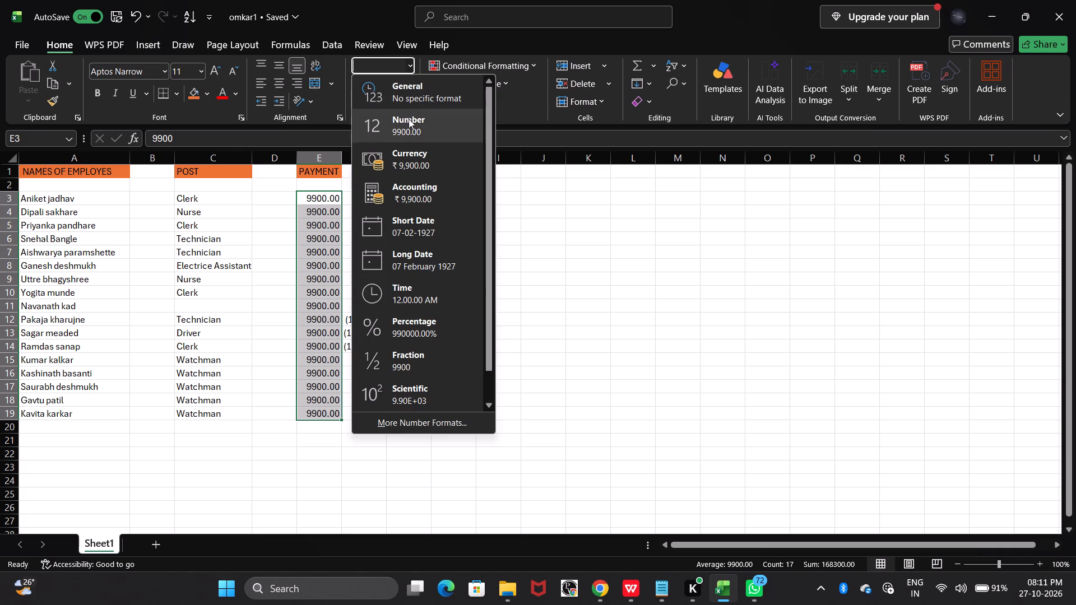
scroll(412, 169, "up", 1)
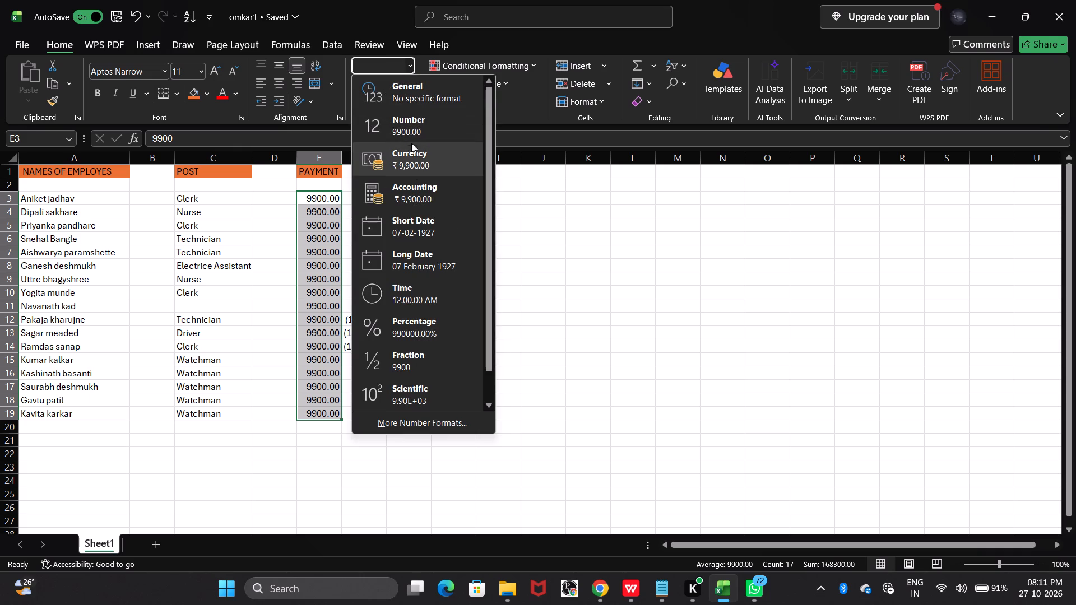
left_click(409, 151)
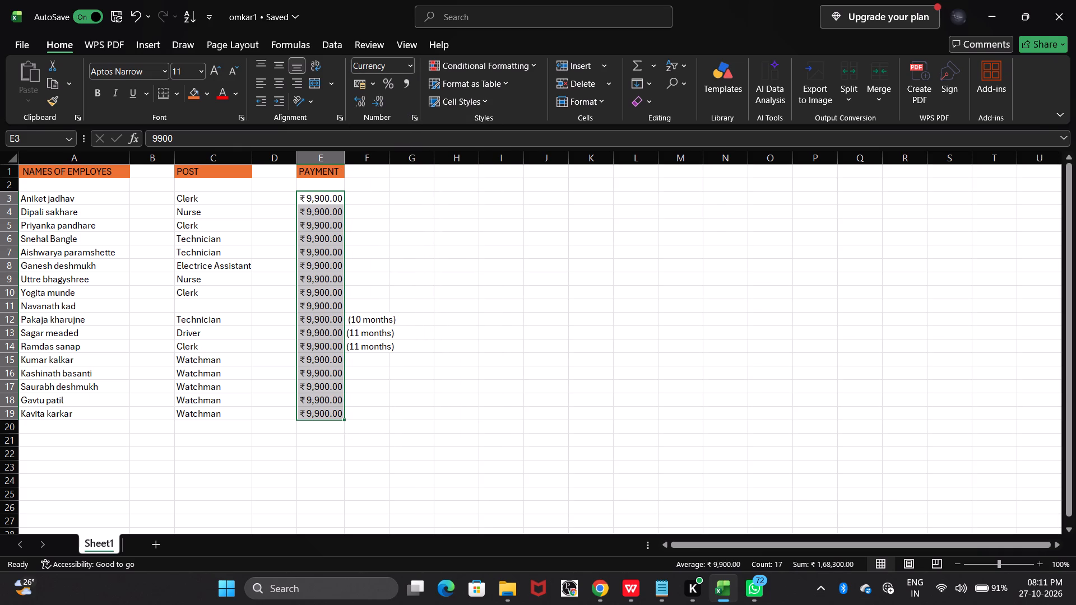
Apply All Borders to the NAMES OF EMPLOYES column, cells A1 through A19.
scroll(418, 367, "down", 2)
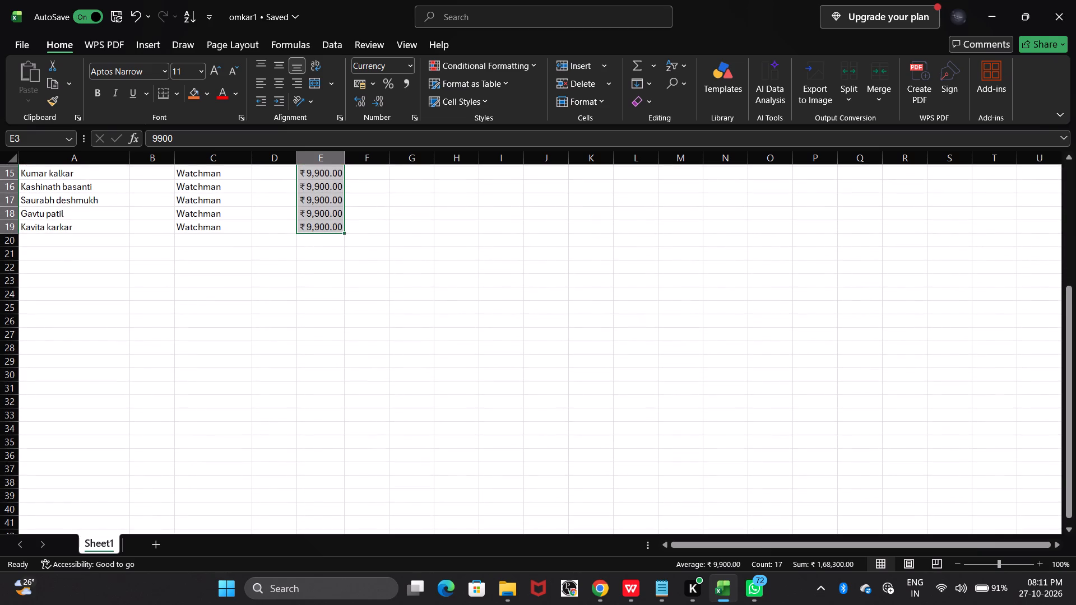
left_click(67, 252)
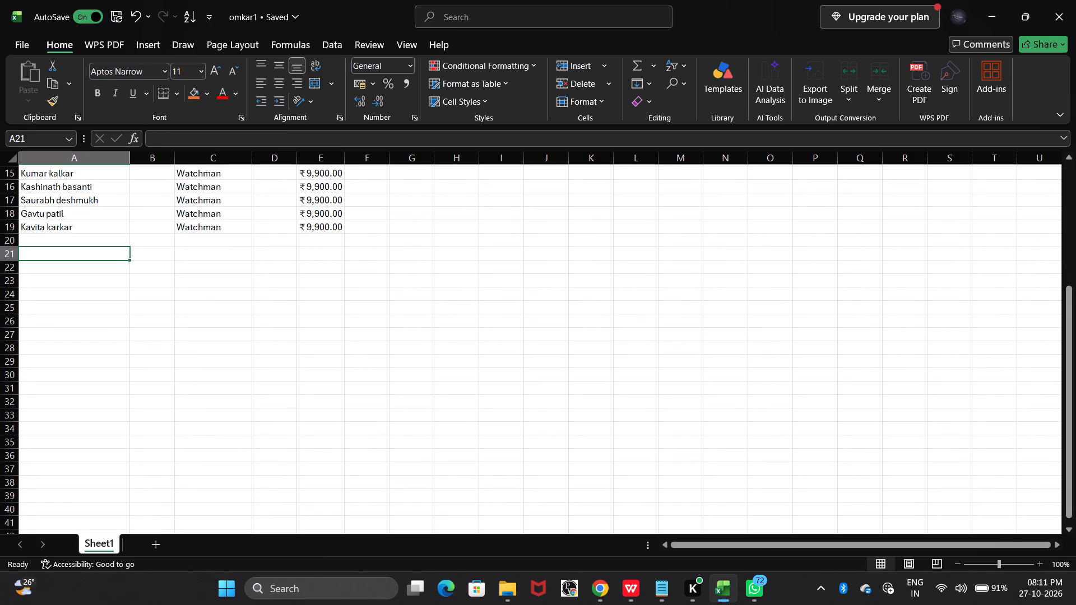
scroll(83, 266, "up", 2)
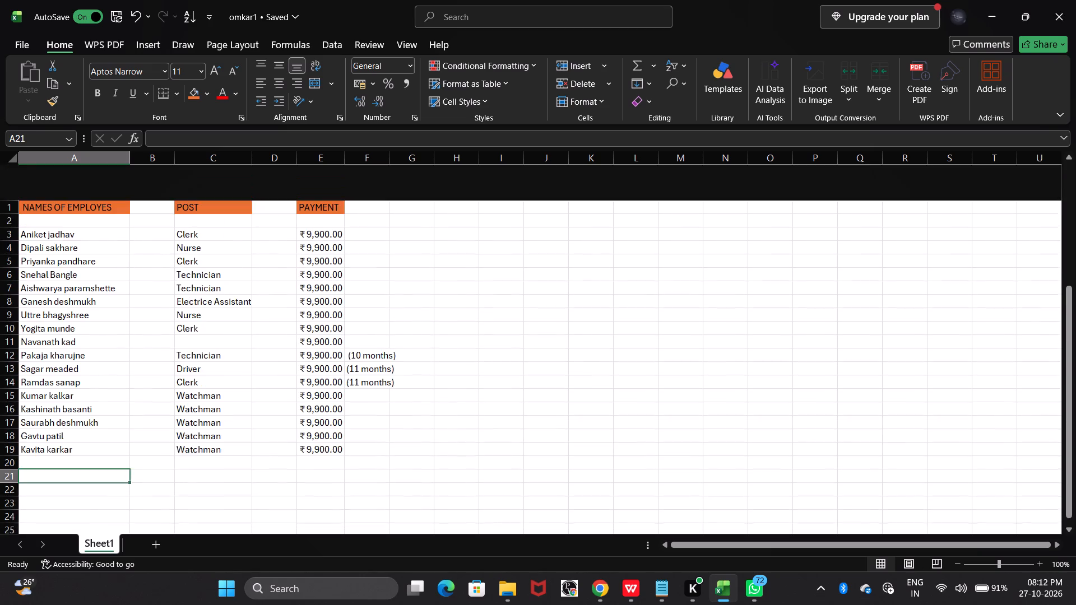
left_click(52, 196)
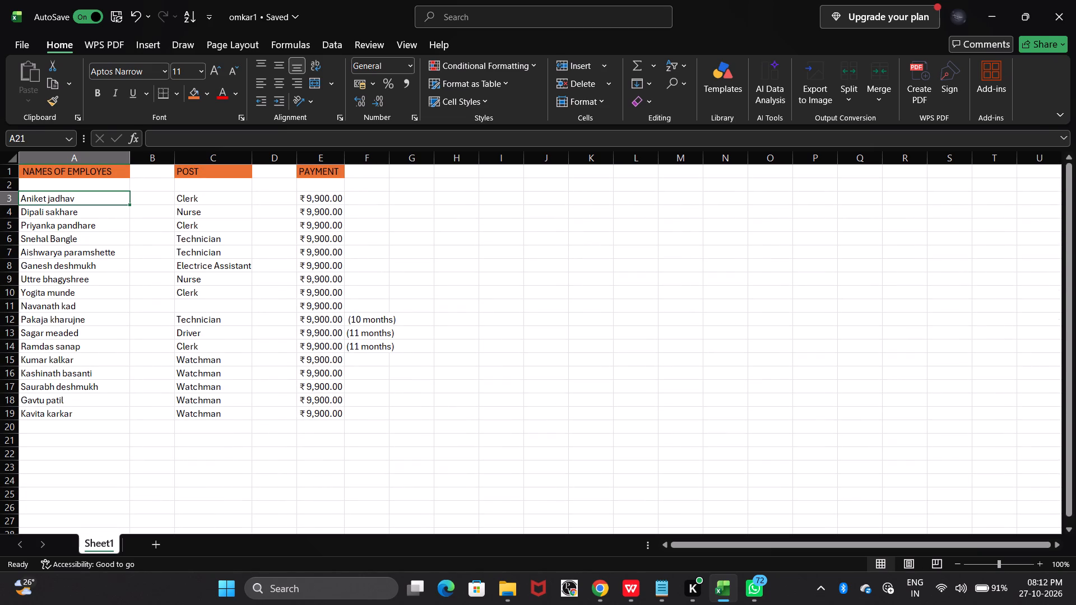
left_click(71, 174)
left_click(71, 174)
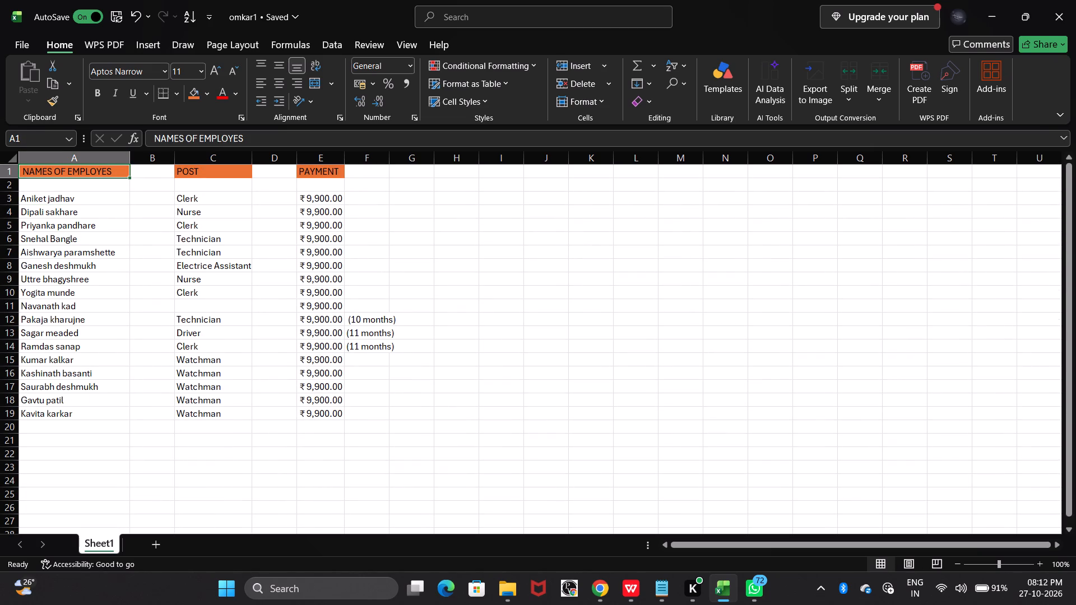
left_click_drag(71, 174, 88, 198)
left_click(88, 198)
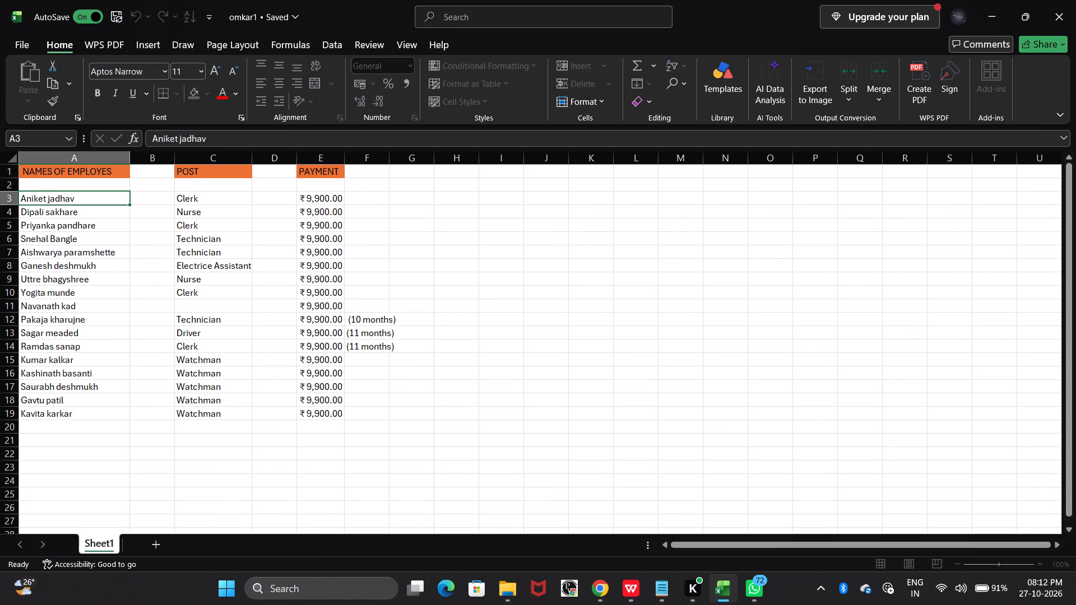
left_click_drag(78, 170, 63, 395)
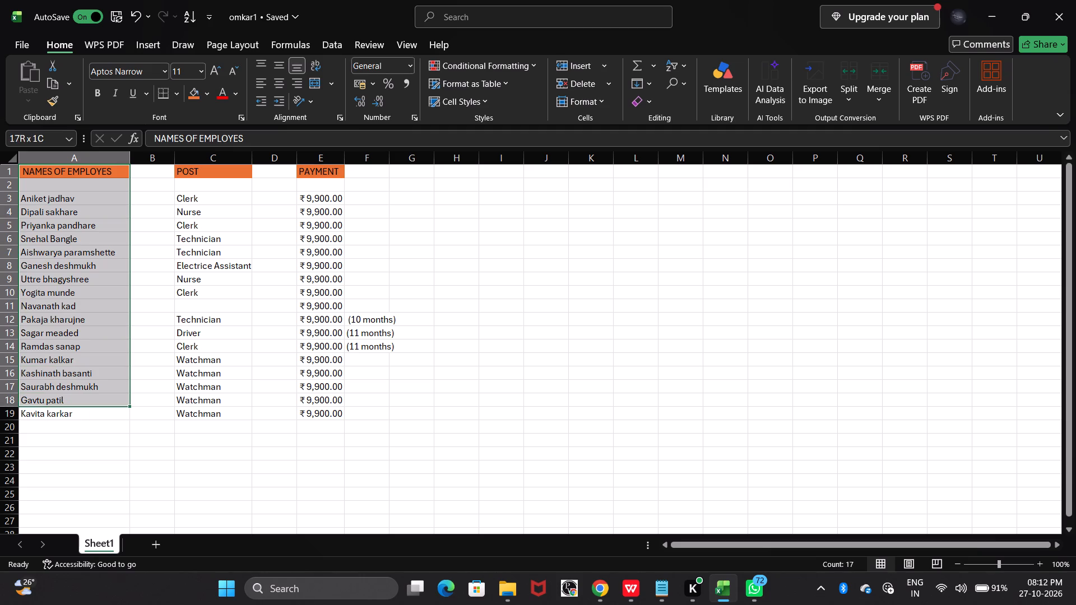
left_click_drag(63, 395, 68, 414)
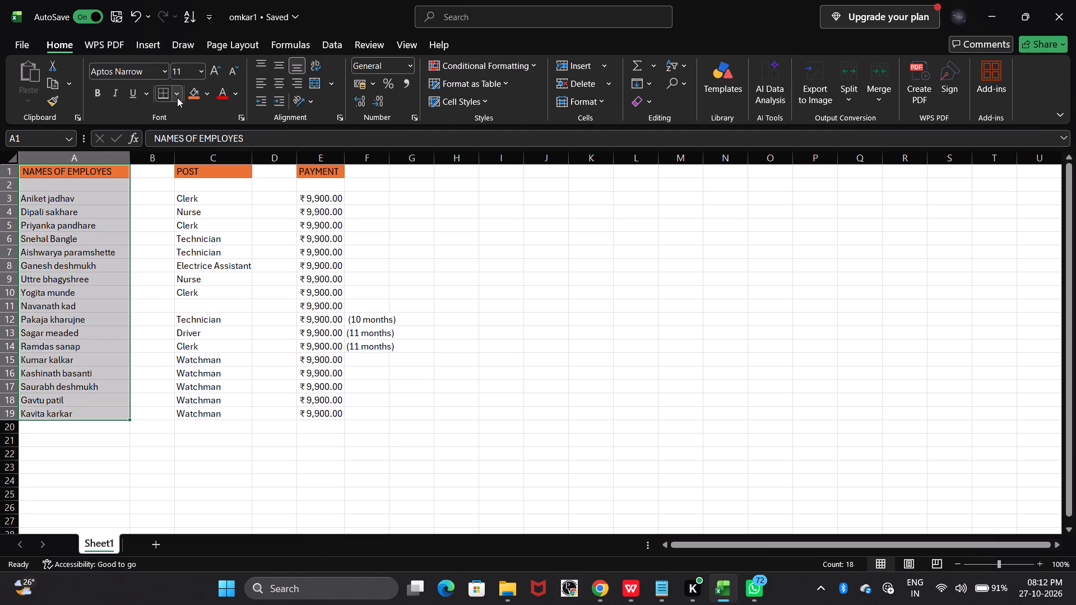
left_click(173, 99)
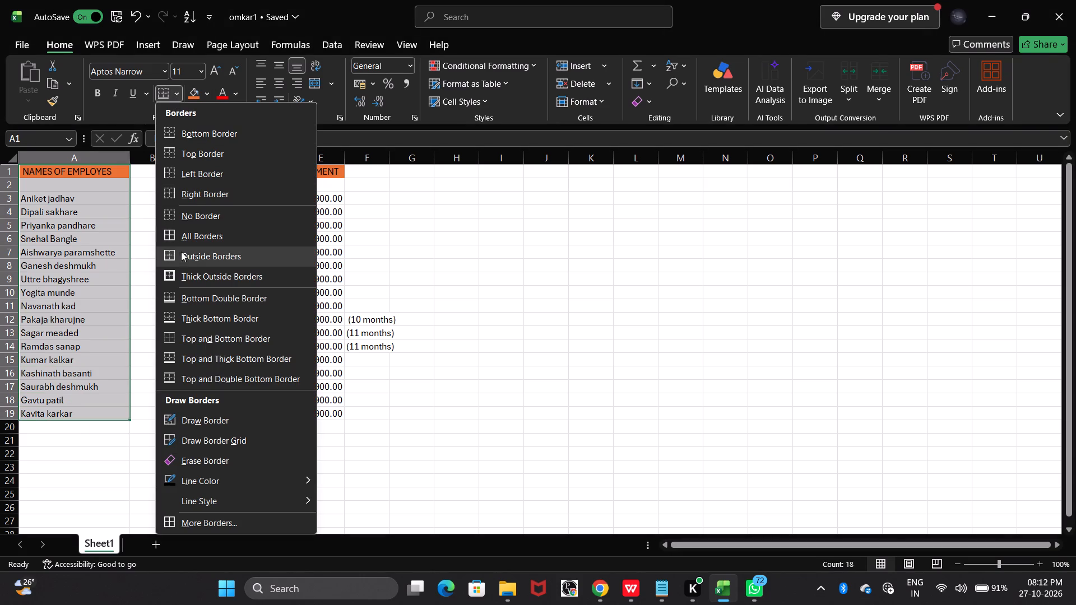
left_click(196, 239)
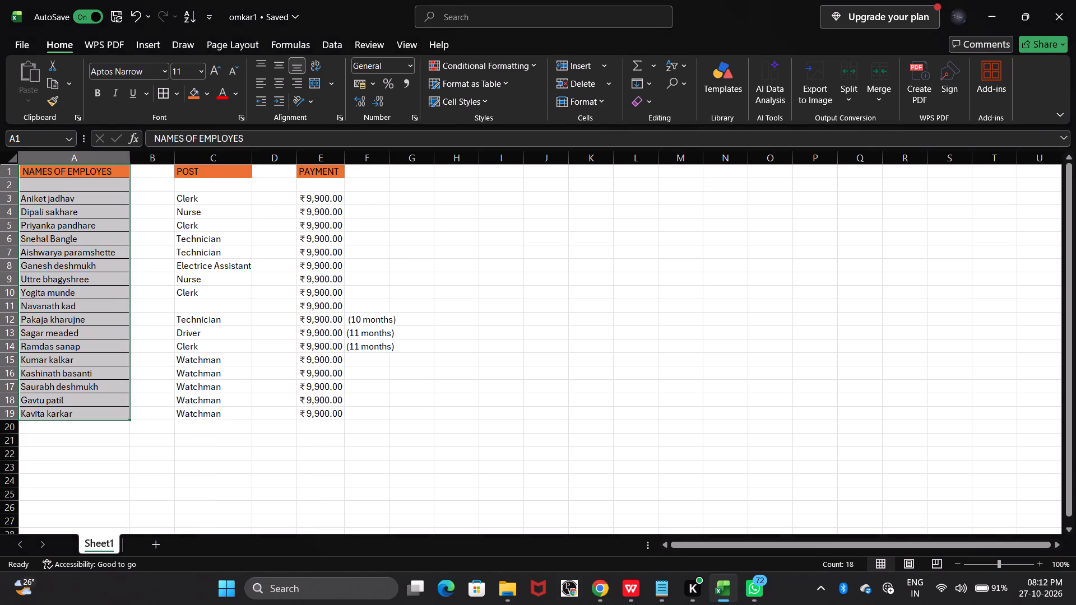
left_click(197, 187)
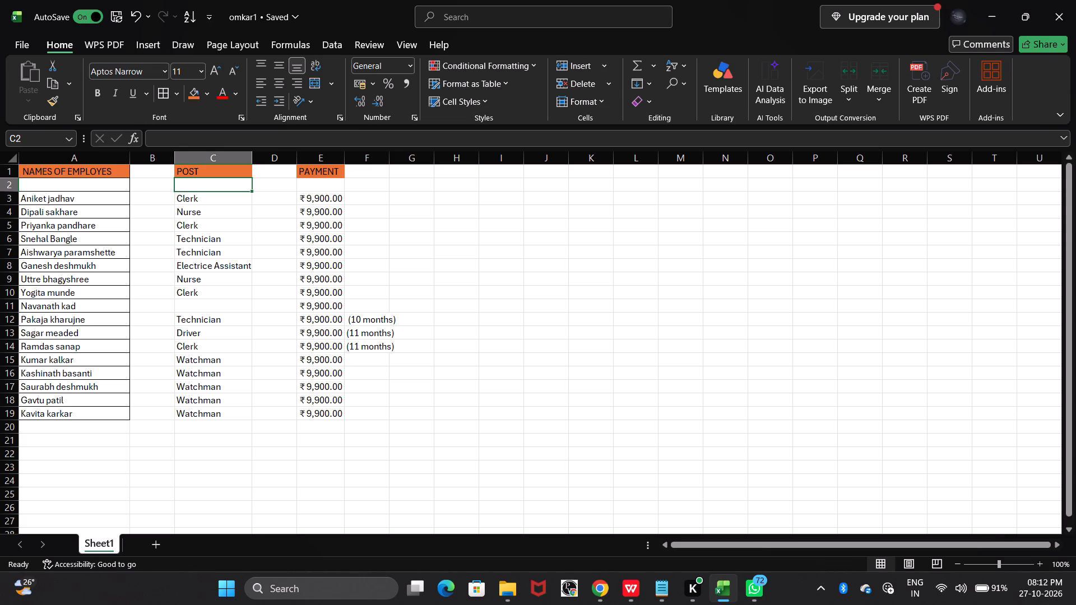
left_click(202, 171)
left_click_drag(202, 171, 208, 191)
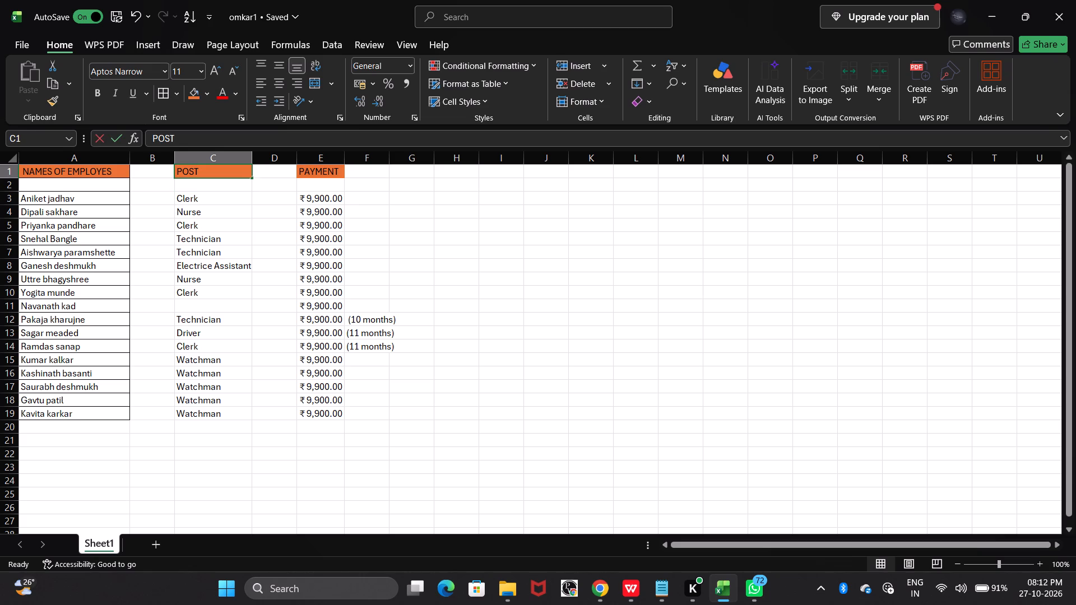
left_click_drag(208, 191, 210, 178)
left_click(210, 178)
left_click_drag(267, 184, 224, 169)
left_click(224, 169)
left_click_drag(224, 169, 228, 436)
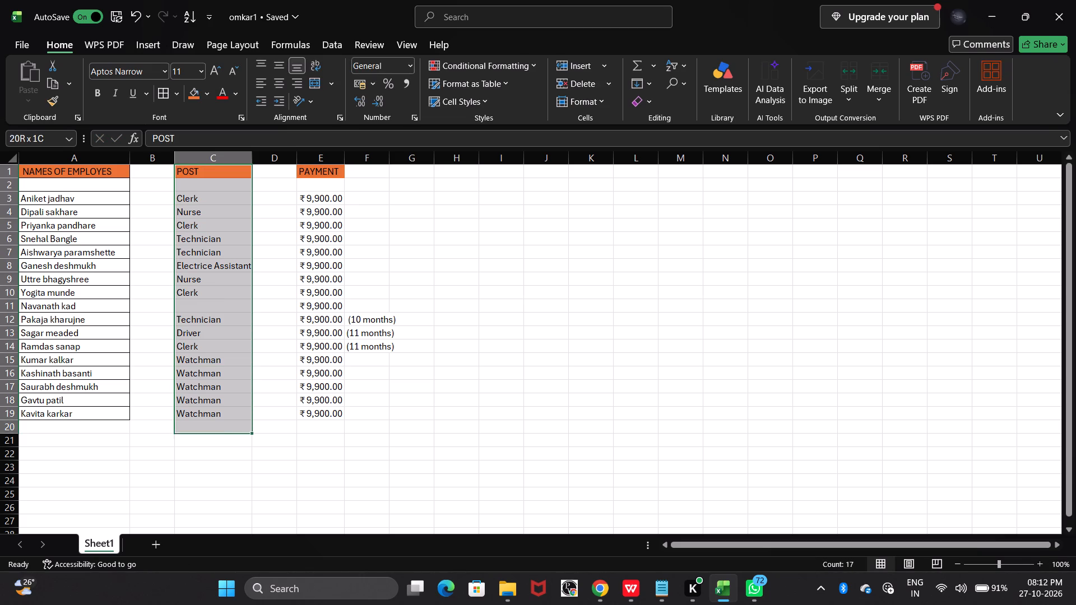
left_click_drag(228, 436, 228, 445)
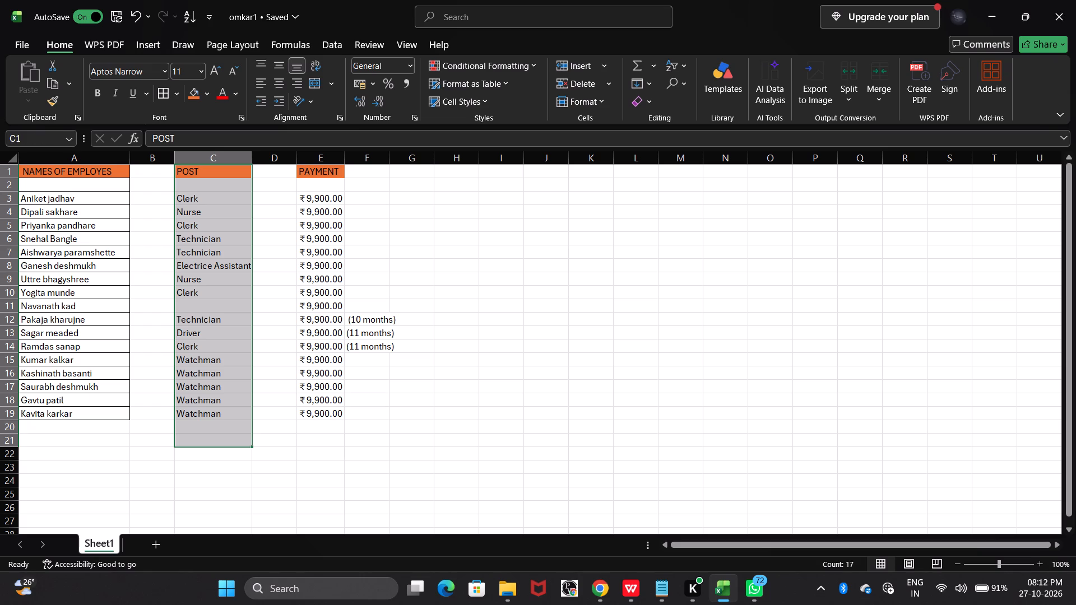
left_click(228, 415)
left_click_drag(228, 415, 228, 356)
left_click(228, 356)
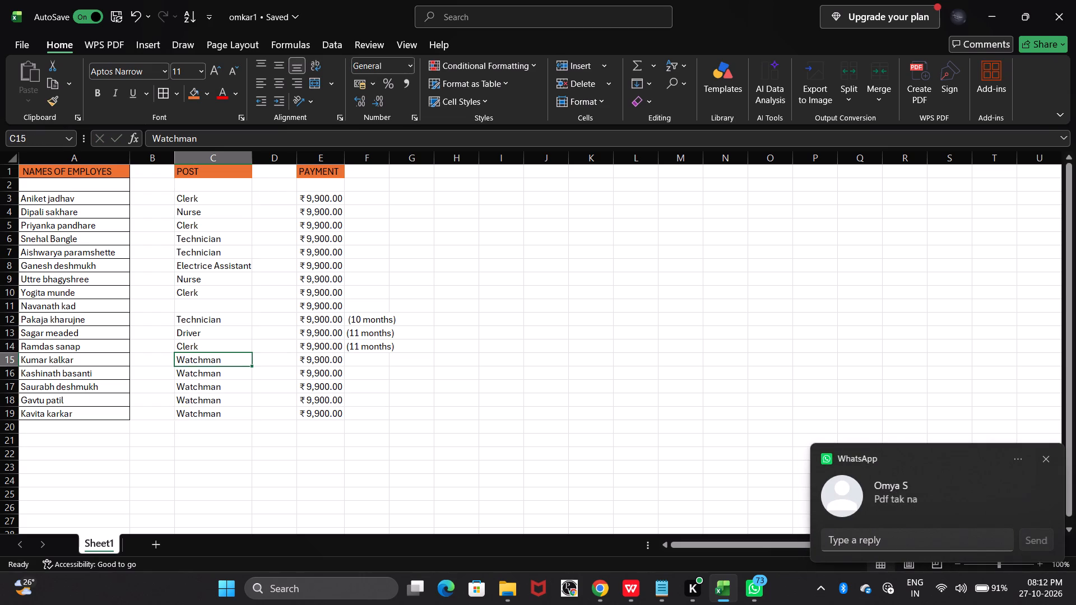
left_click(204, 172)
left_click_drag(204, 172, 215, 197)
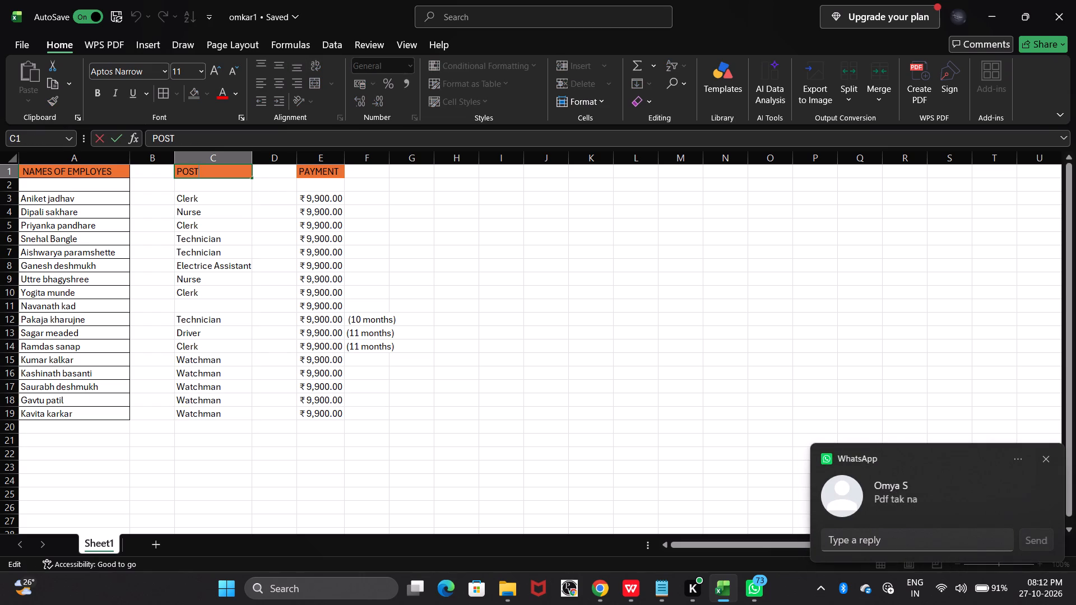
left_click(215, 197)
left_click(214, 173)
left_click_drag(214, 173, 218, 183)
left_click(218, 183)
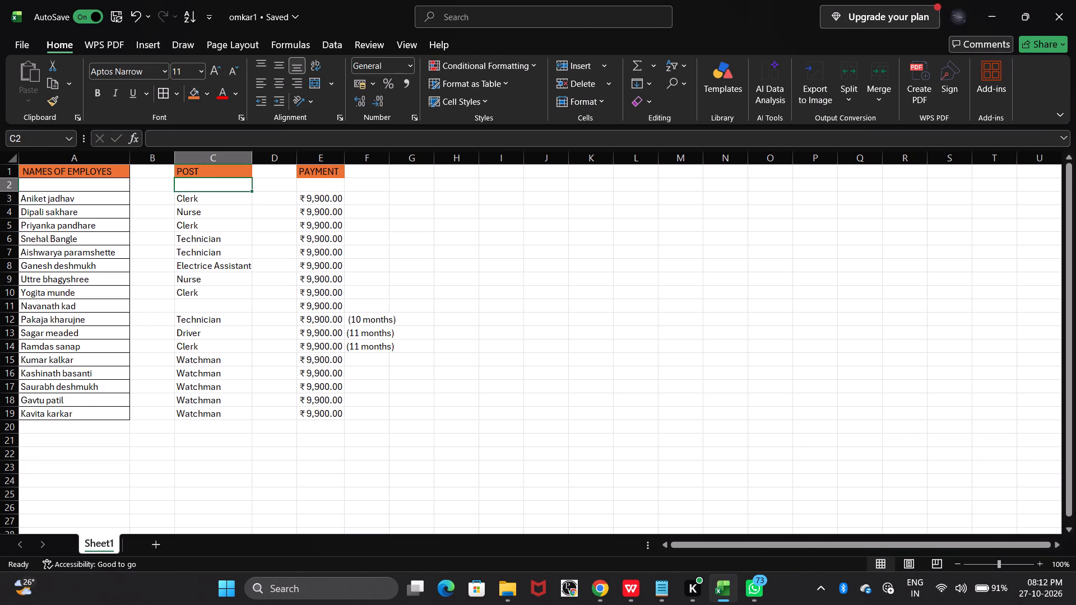
Apply all borders to the POST column, cells C1 through C19.
left_click(218, 174)
left_click_drag(218, 174, 226, 341)
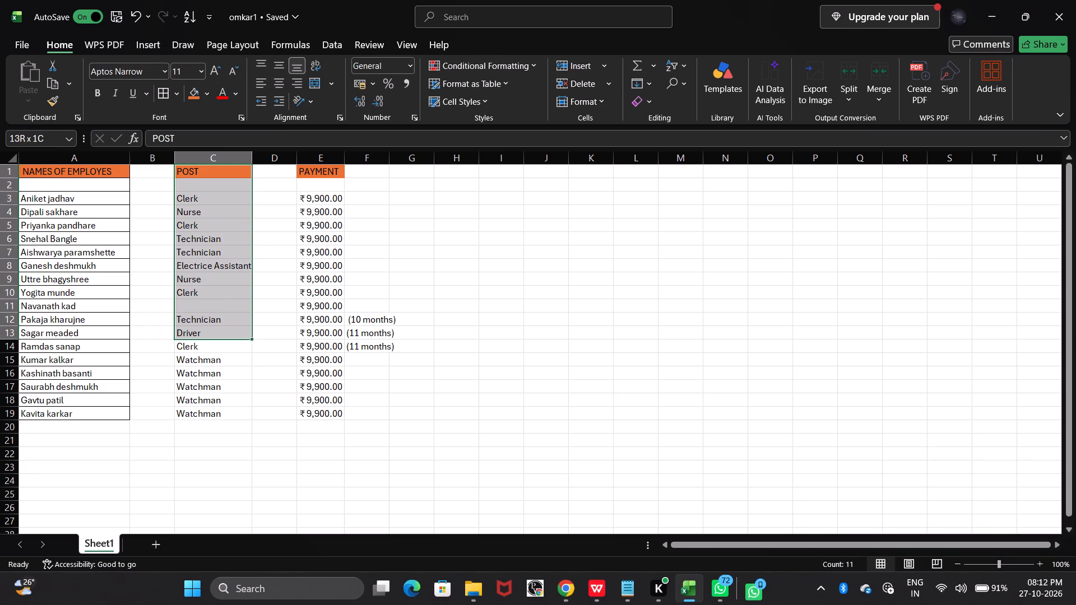
left_click_drag(226, 341, 232, 406)
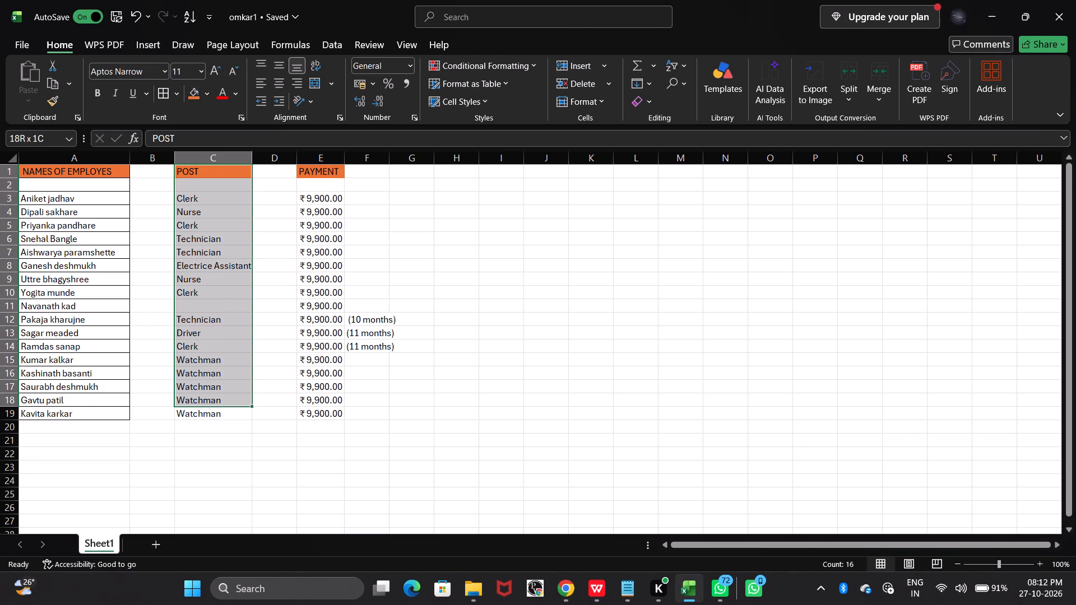
left_click_drag(232, 406, 230, 416)
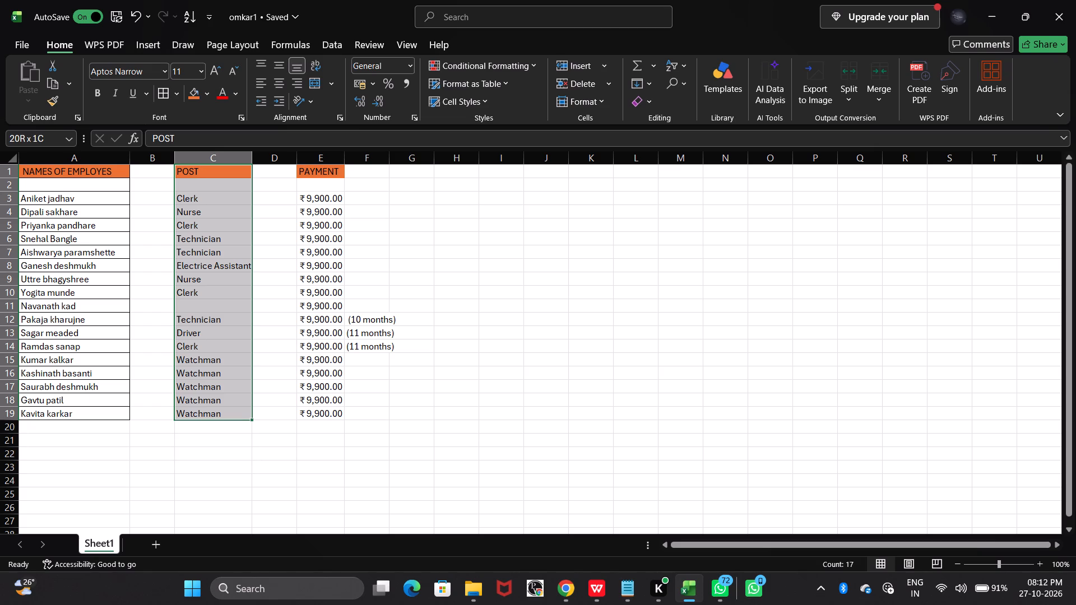
left_click_drag(230, 416, 230, 414)
left_click(165, 94)
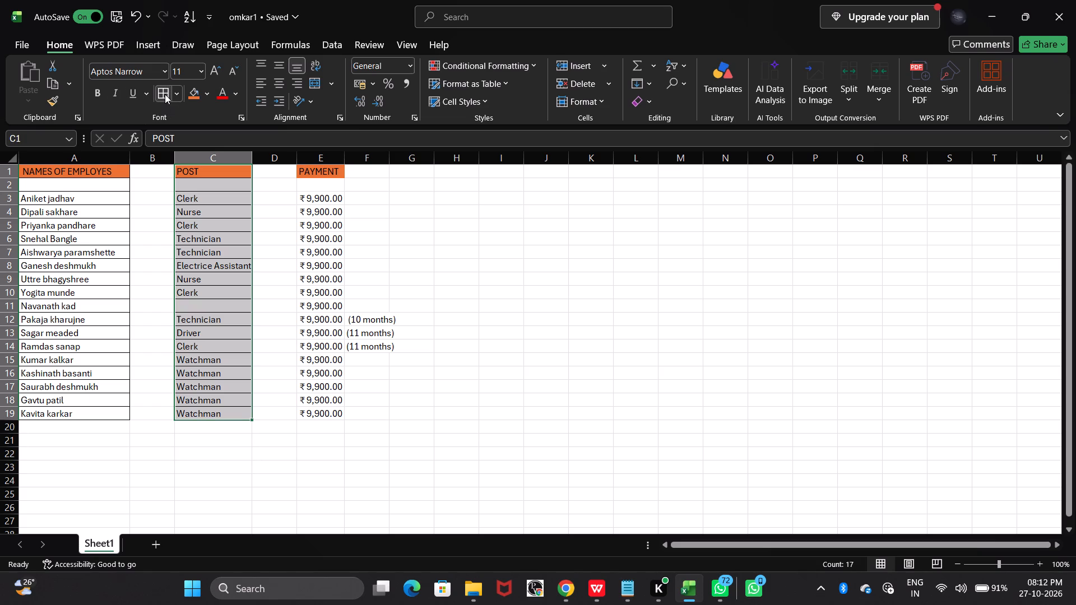
Apply all borders to the PAYMENT column, cells E1 through E19.
left_click(322, 177)
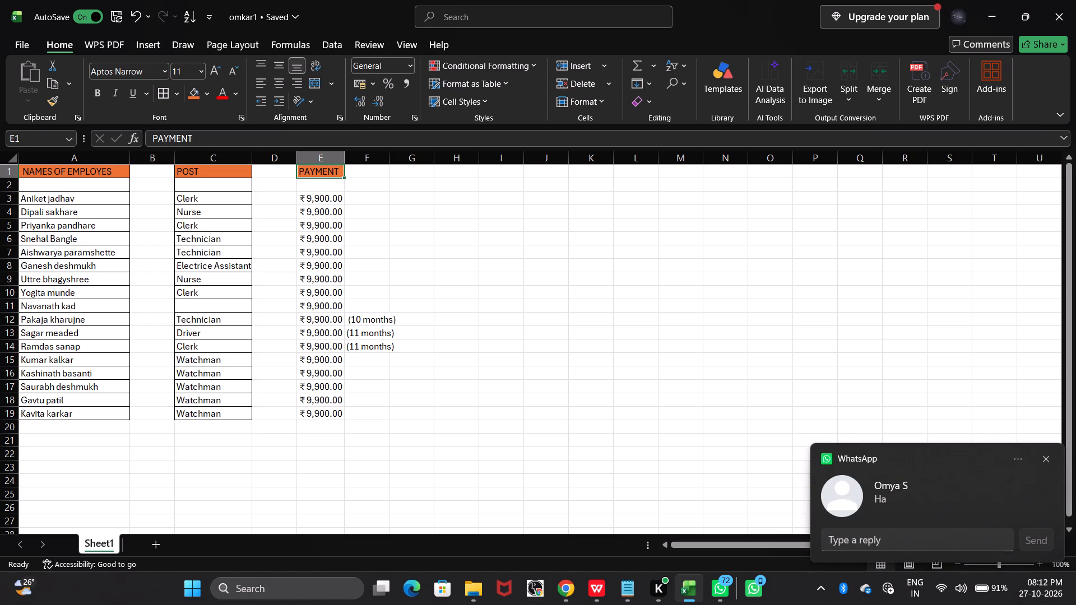
left_click(406, 192)
left_click(319, 173)
left_click_drag(319, 173, 319, 189)
left_click_drag(319, 189, 359, 195)
left_click_drag(359, 195, 324, 172)
left_click(324, 172)
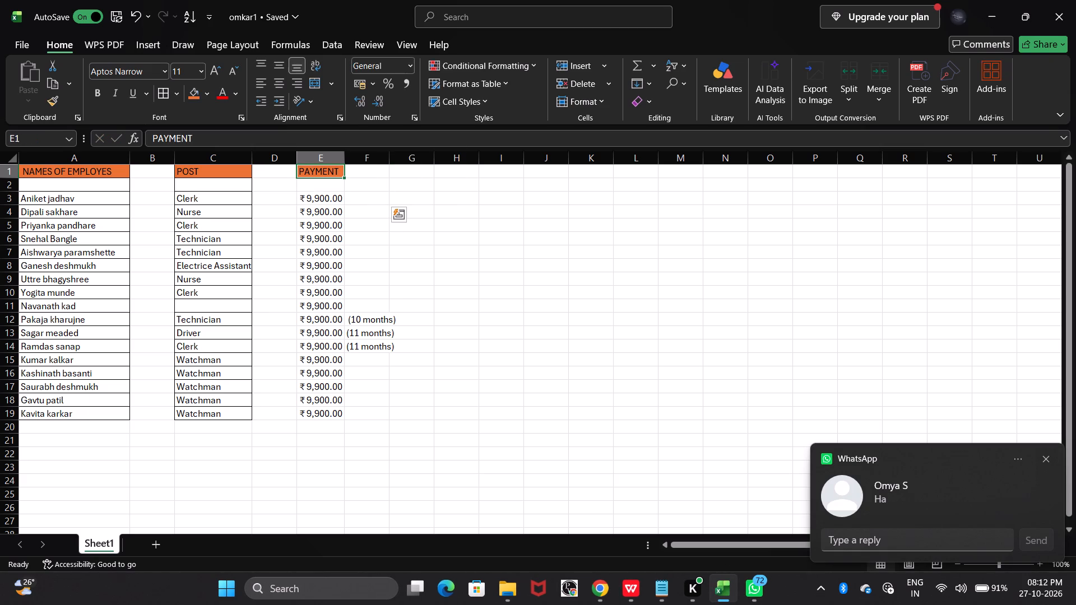
left_click_drag(324, 172, 337, 385)
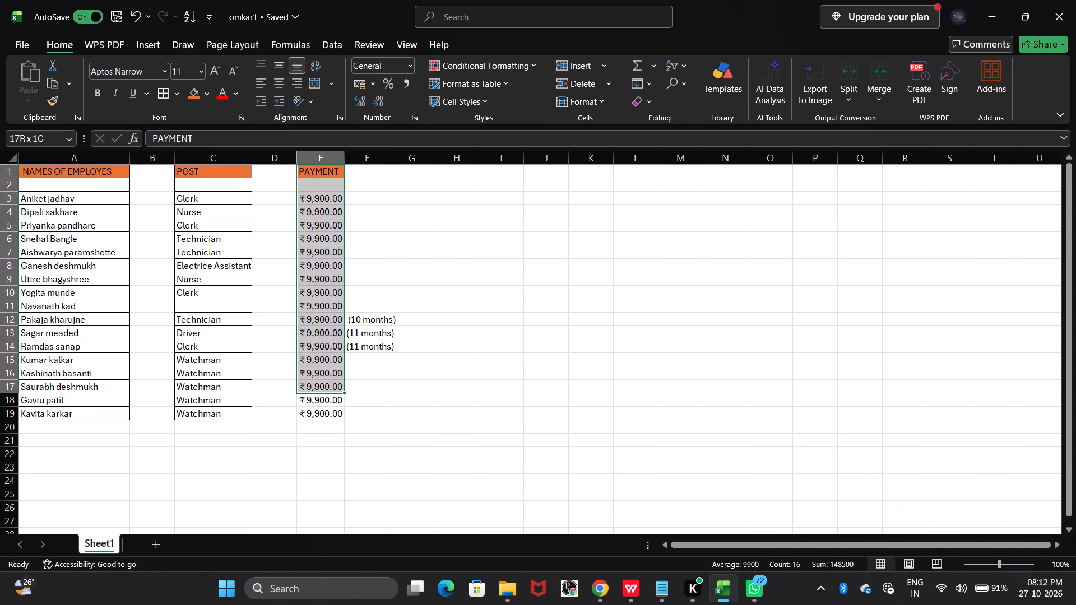
left_click_drag(337, 385, 338, 410)
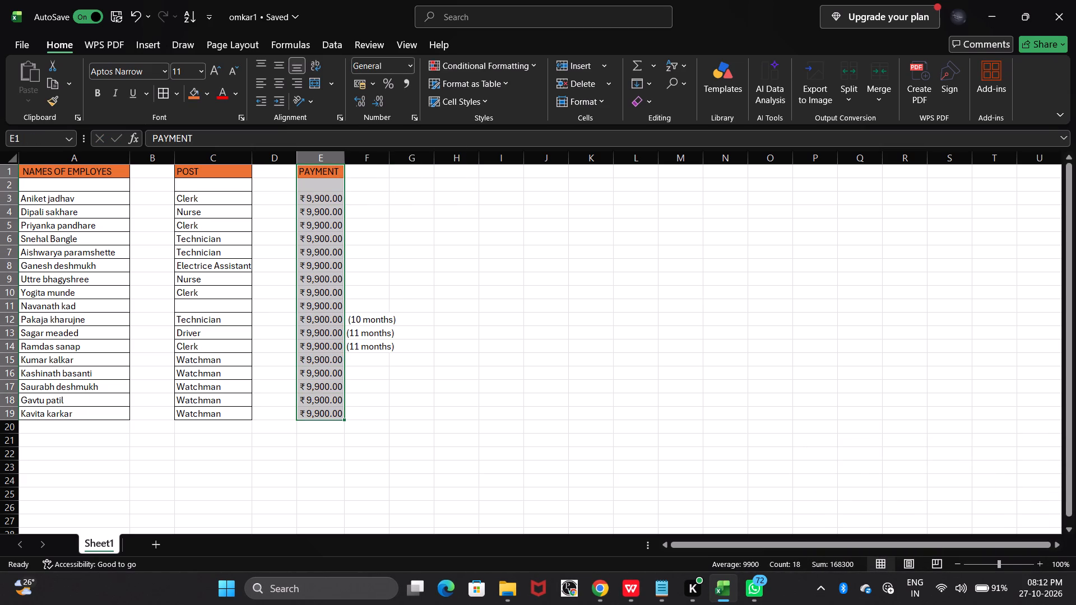
left_click(166, 91)
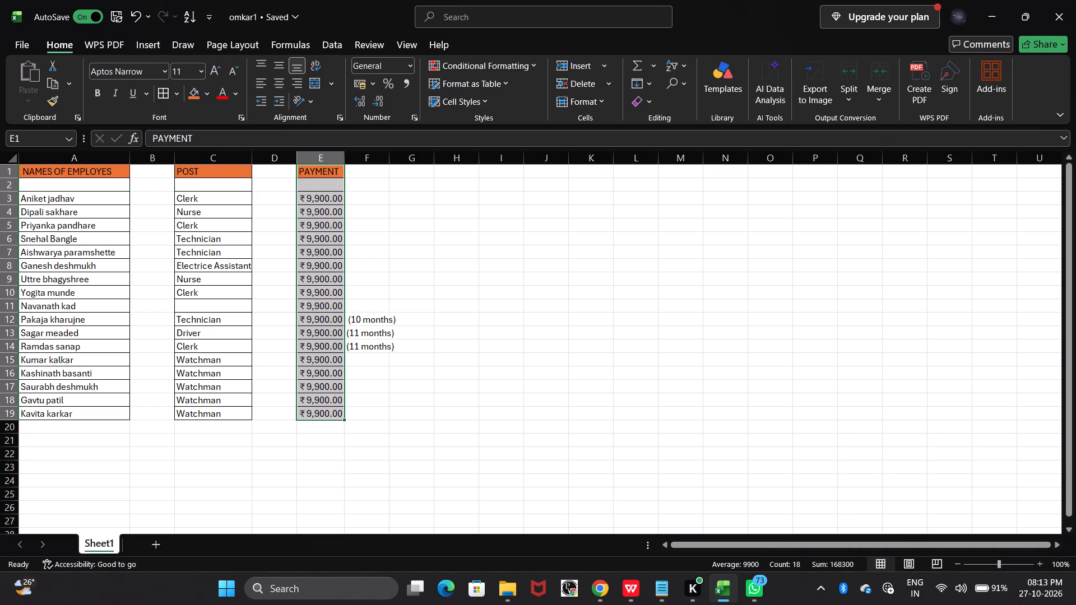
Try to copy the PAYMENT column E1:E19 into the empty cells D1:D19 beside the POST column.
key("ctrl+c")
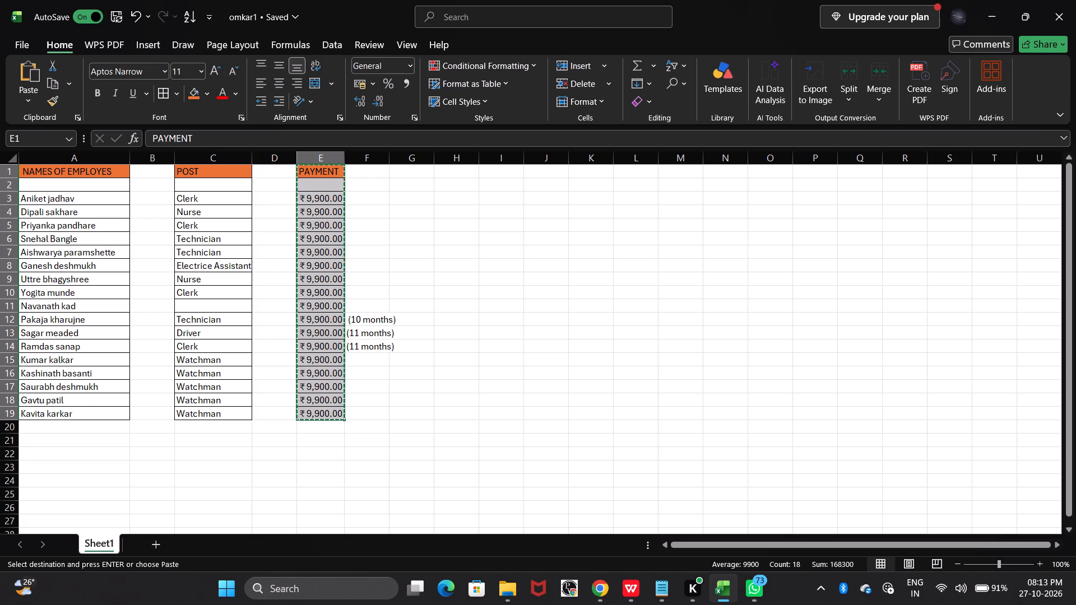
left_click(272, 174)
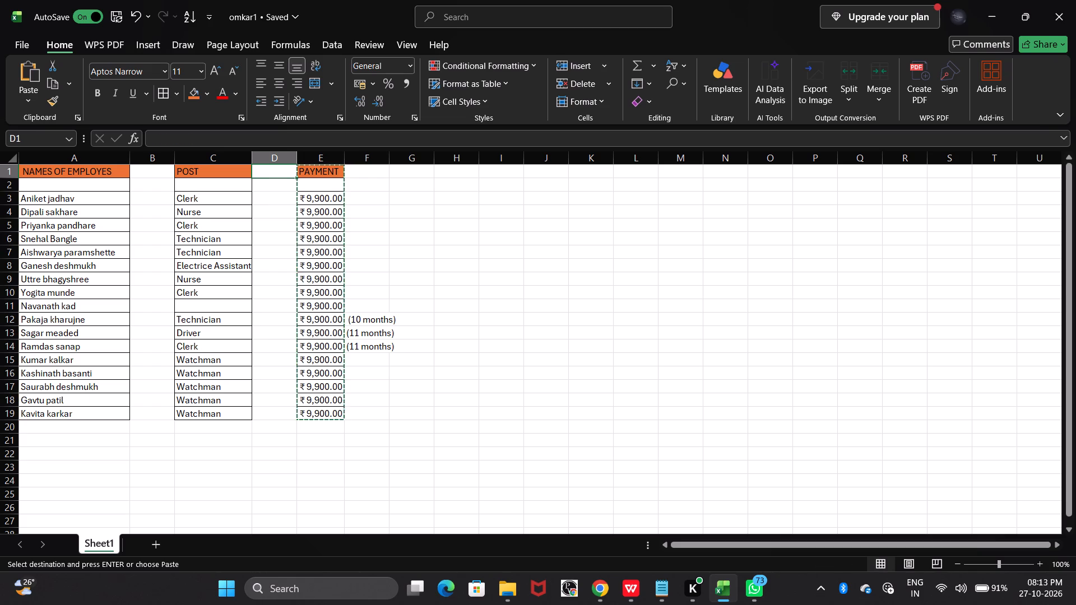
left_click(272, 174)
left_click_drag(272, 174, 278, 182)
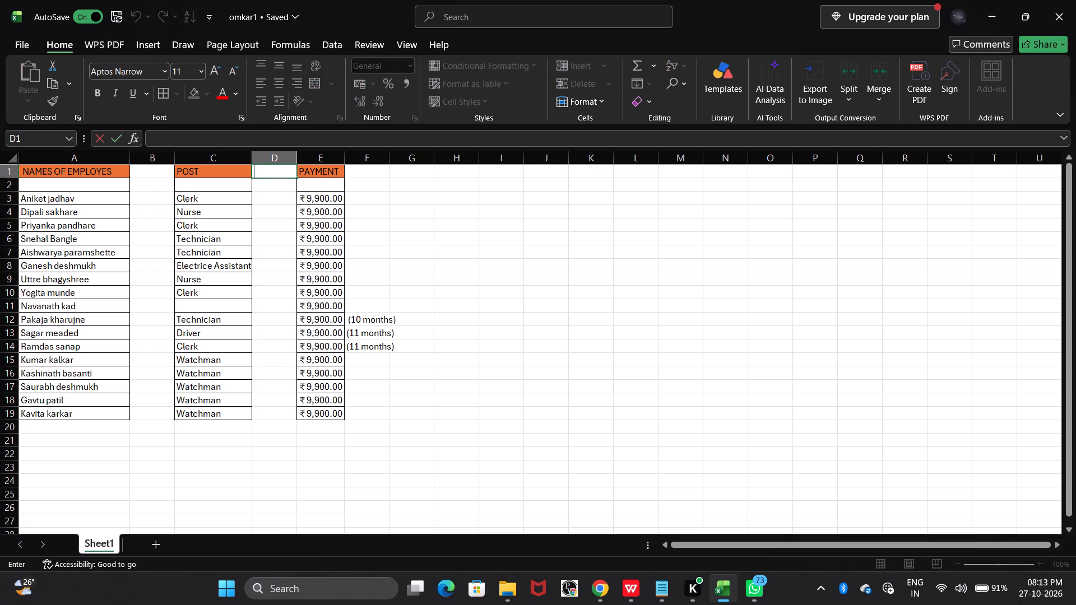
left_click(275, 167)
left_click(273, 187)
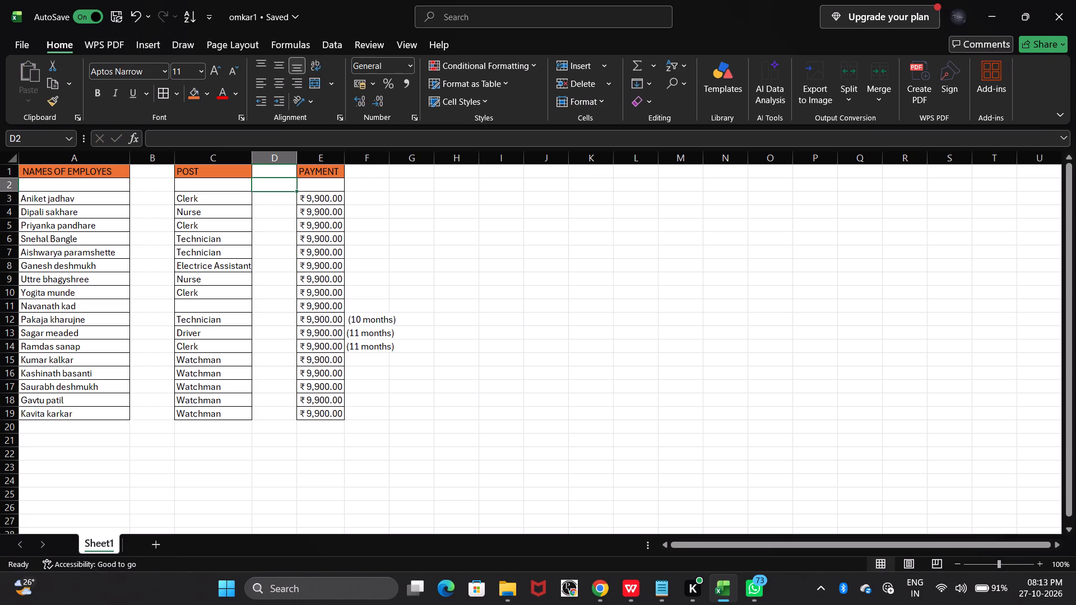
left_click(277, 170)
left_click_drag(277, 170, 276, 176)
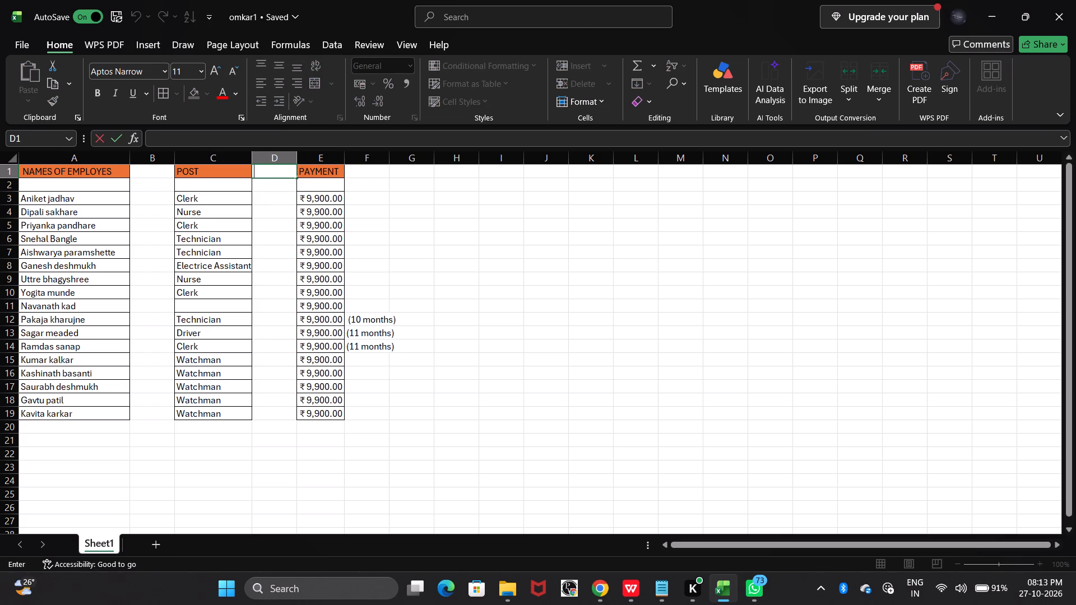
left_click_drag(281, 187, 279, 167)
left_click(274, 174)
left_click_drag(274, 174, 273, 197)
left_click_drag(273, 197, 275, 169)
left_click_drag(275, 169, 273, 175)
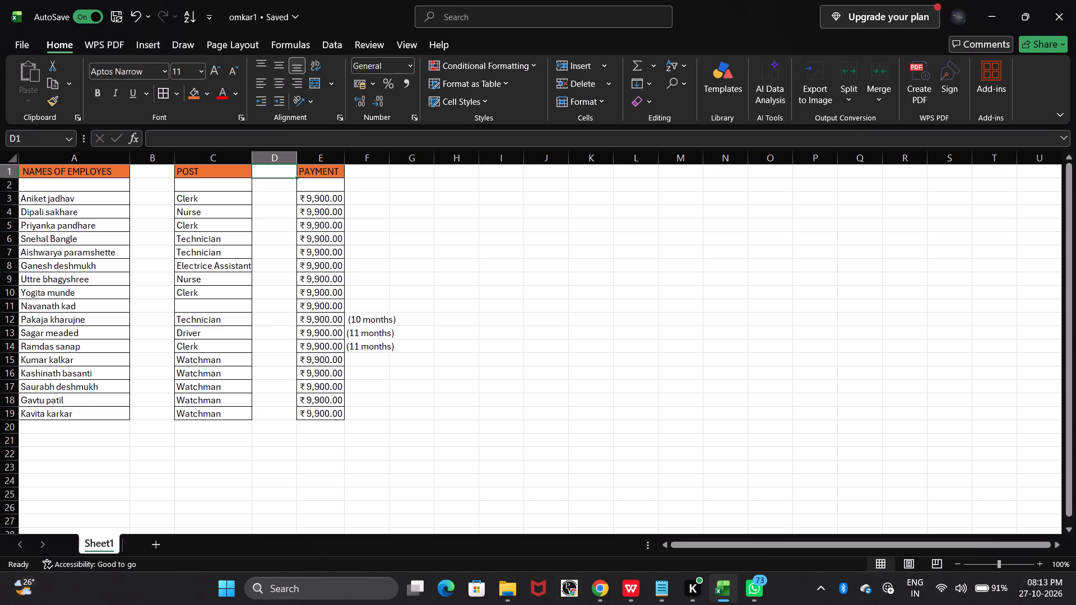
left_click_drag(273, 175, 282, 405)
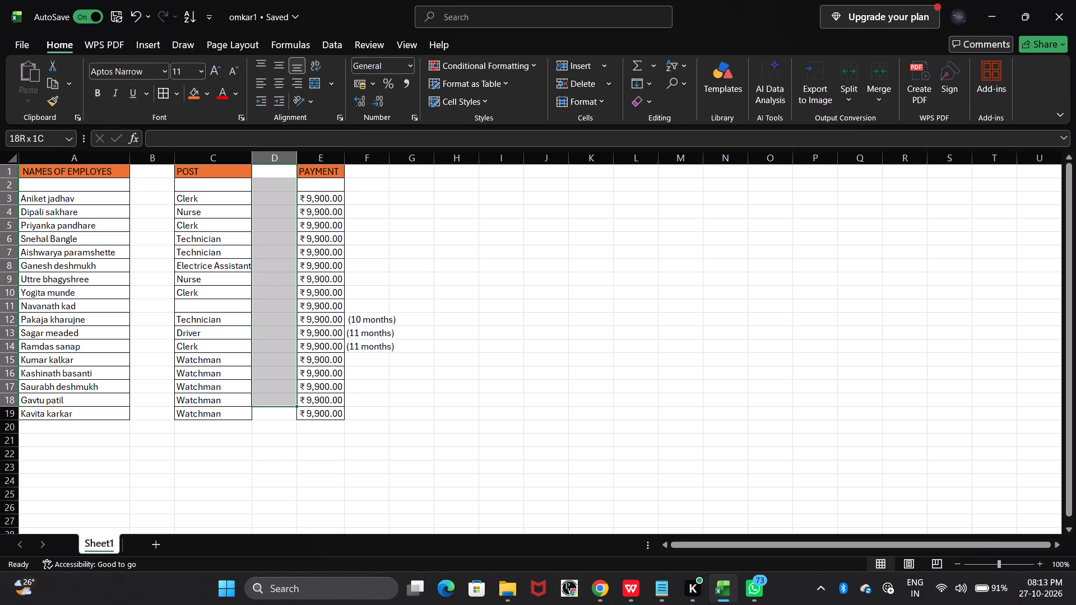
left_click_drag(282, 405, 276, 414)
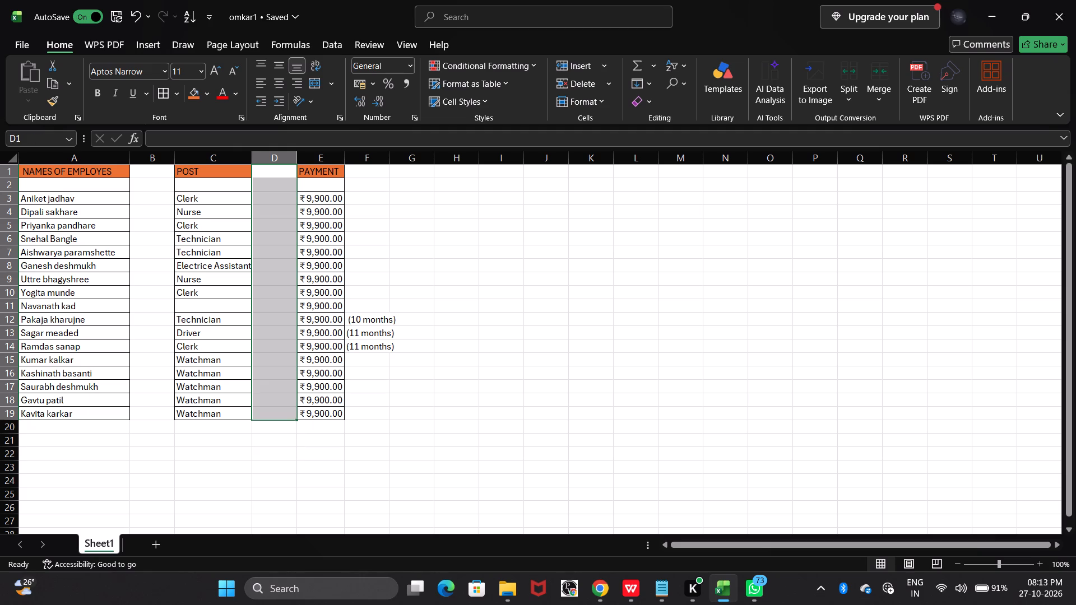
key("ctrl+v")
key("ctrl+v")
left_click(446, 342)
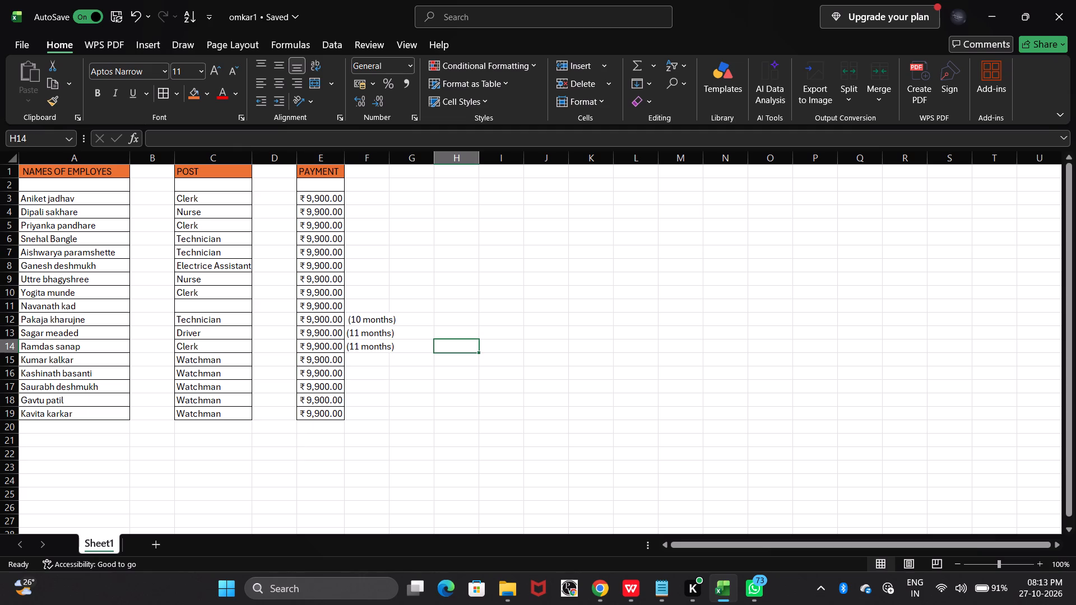
Copy the PAYMENT column from E1 through E19 and paste it into column D starting at D1.
left_click(308, 172)
left_click_drag(308, 172, 319, 190)
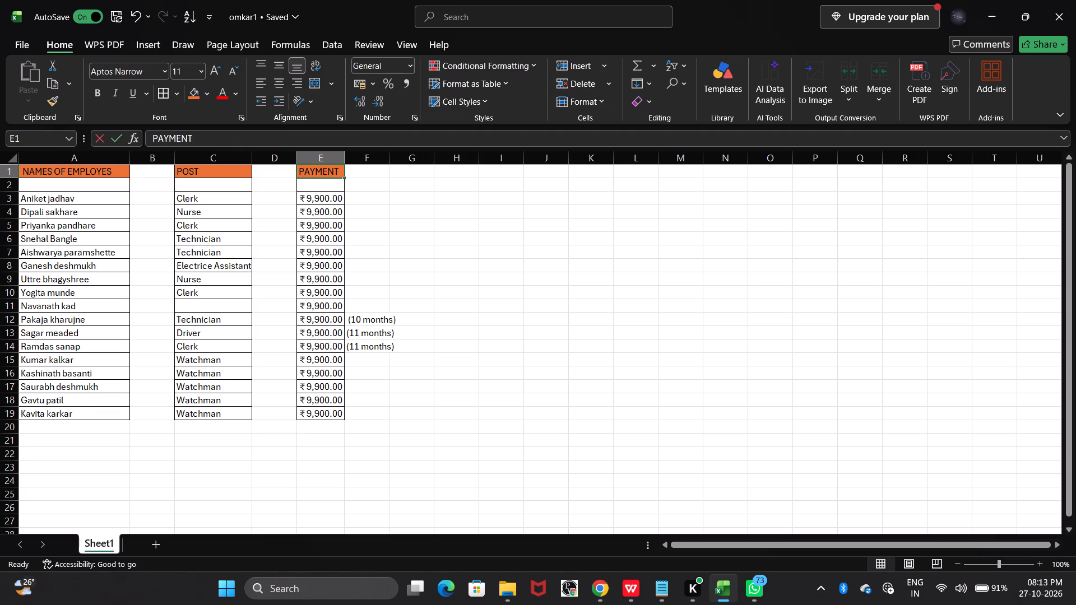
left_click_drag(319, 190, 421, 185)
left_click(421, 185)
left_click_drag(322, 168, 310, 409)
key("ctrl+c")
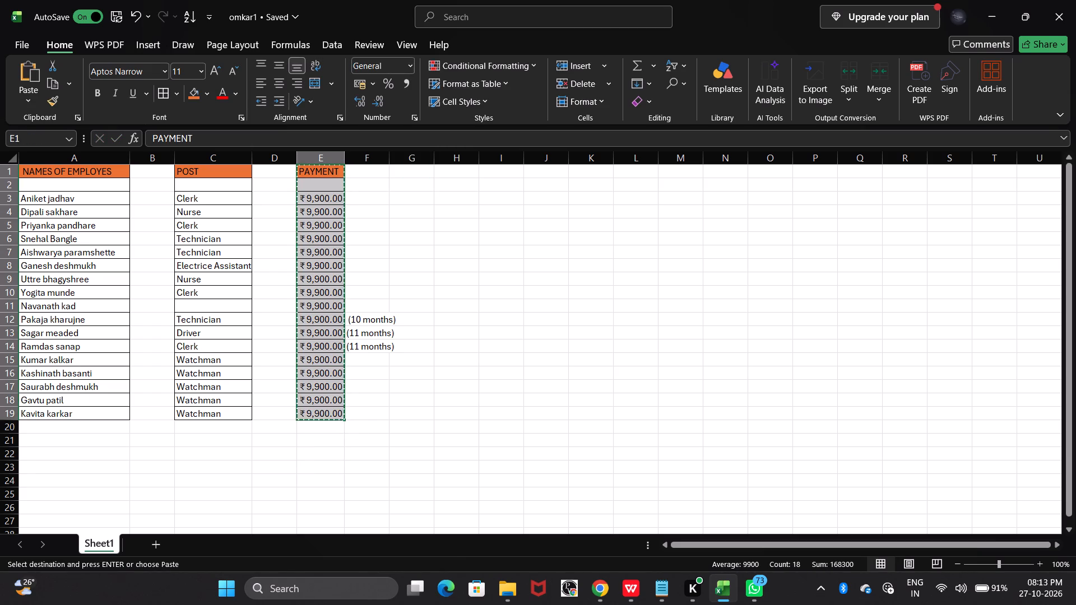
left_click(272, 171)
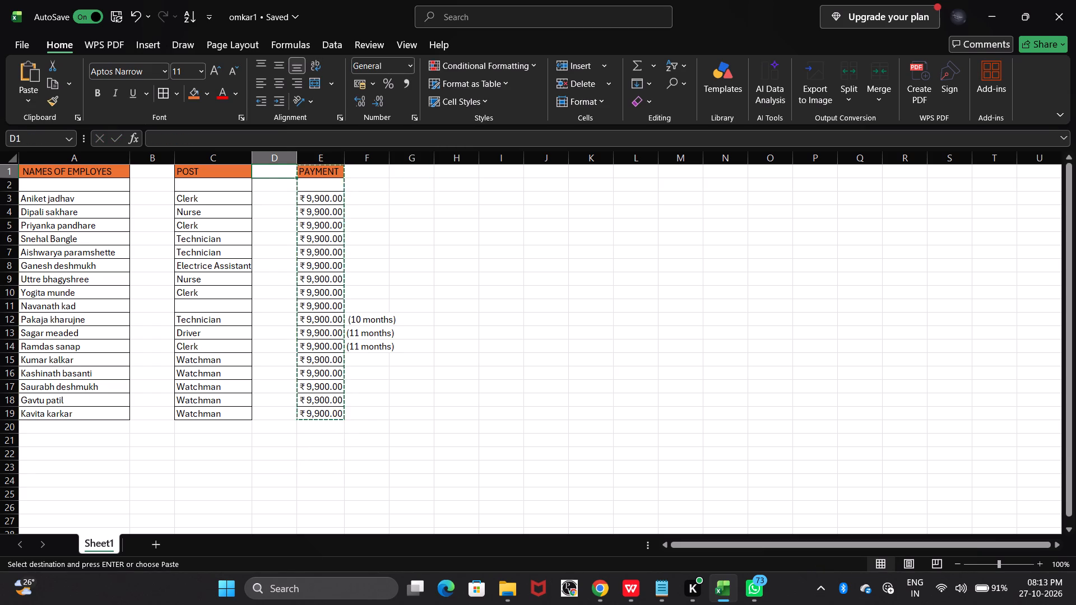
key("ctrl+v")
Re-enter the existing payment amounts in D3 and D4 to widen column D.
double_click(279, 206)
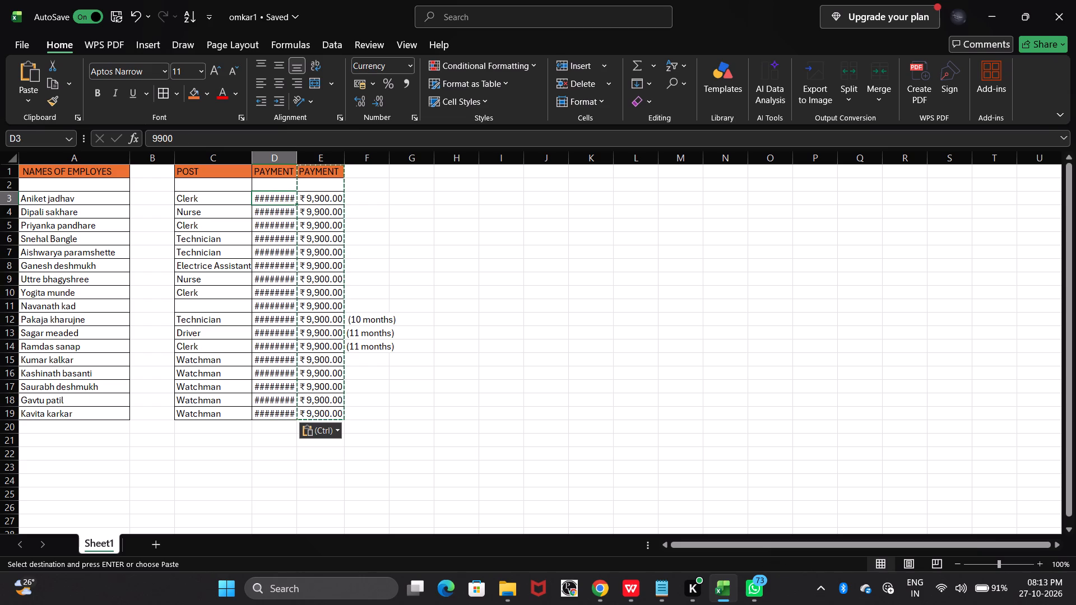
double_click(283, 194)
left_click(283, 194)
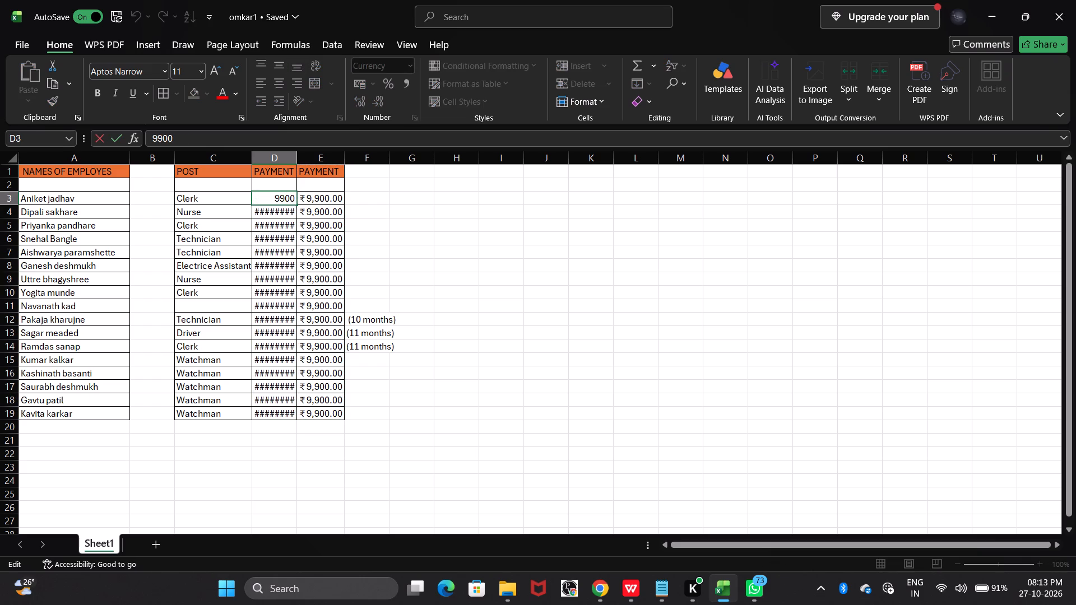
triple_click(268, 208)
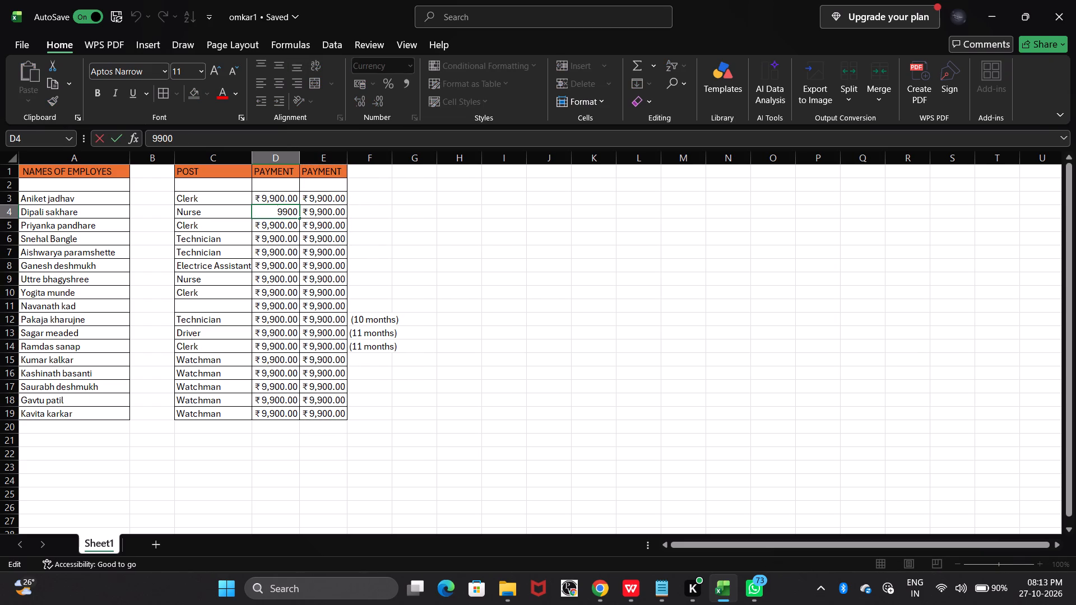
left_click(267, 212)
left_click(437, 215)
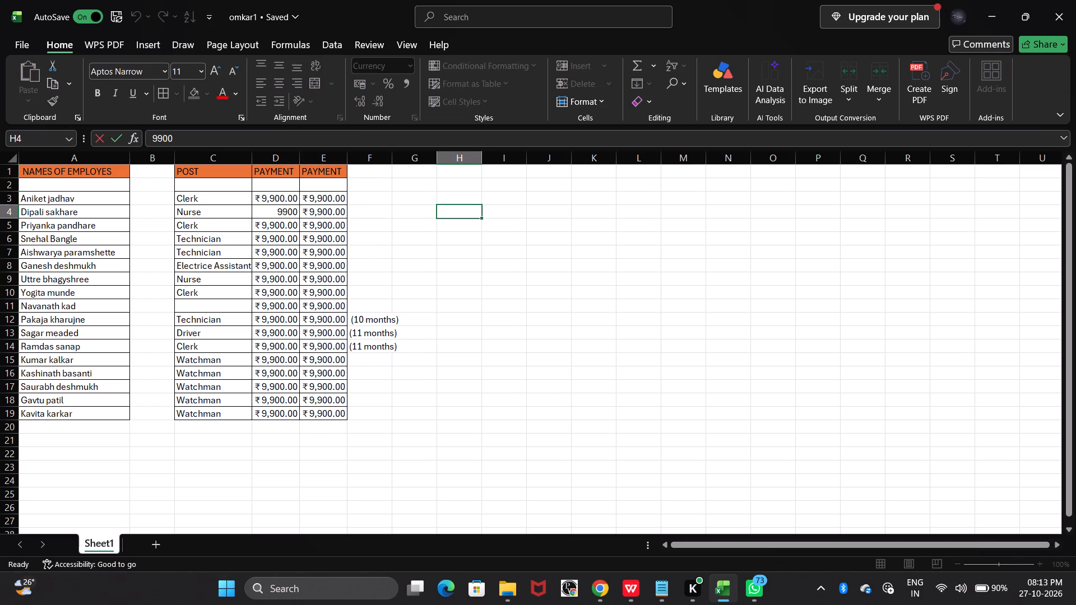
Delete the contents of the original PAYMENT column from E1 through E19.
left_click(325, 173)
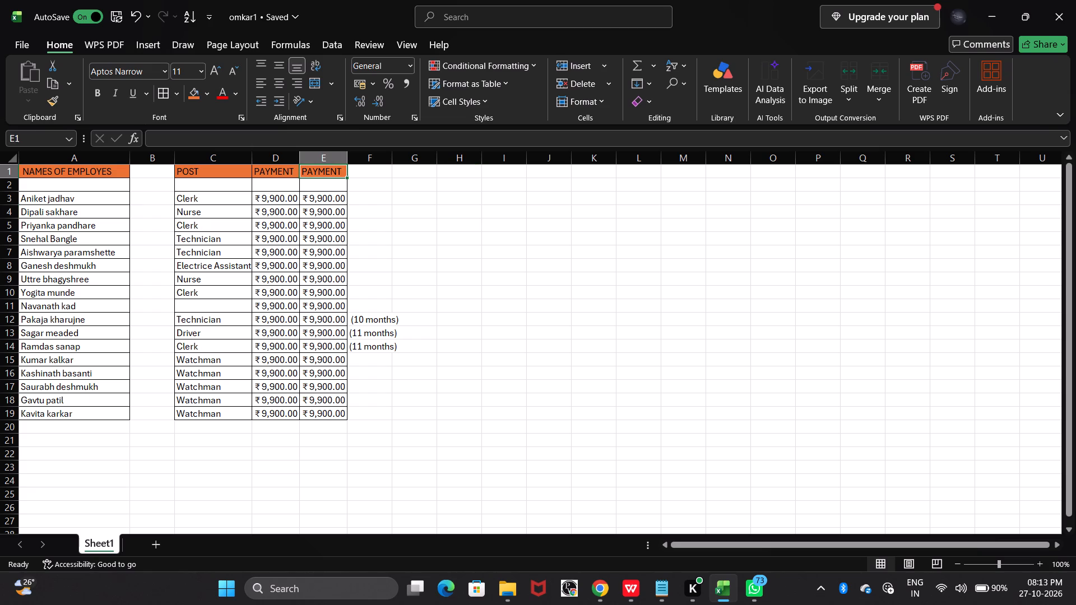
left_click_drag(325, 173, 316, 401)
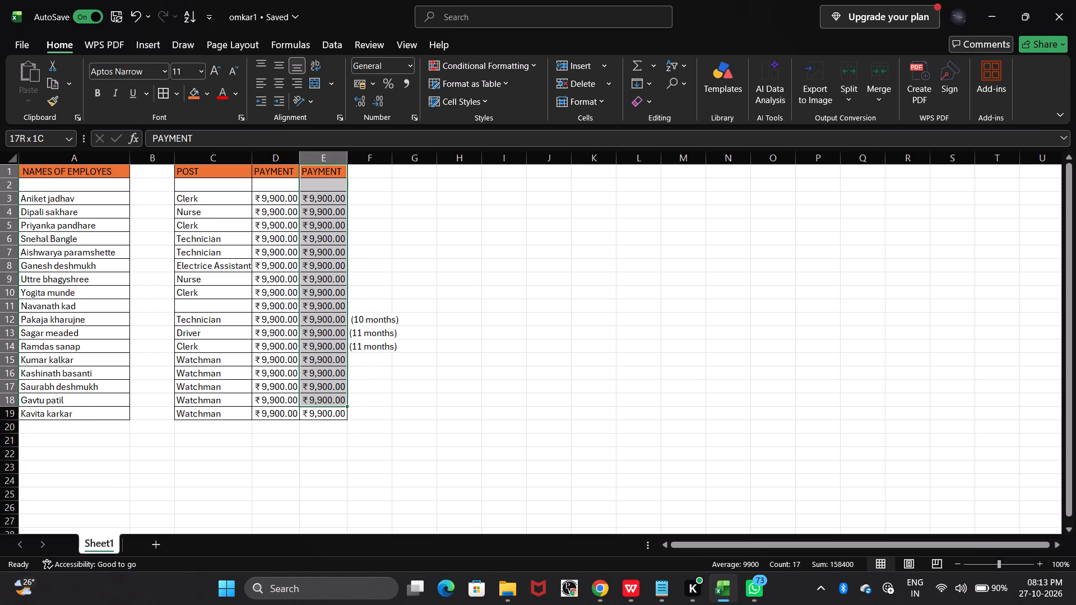
left_click_drag(316, 401, 317, 412)
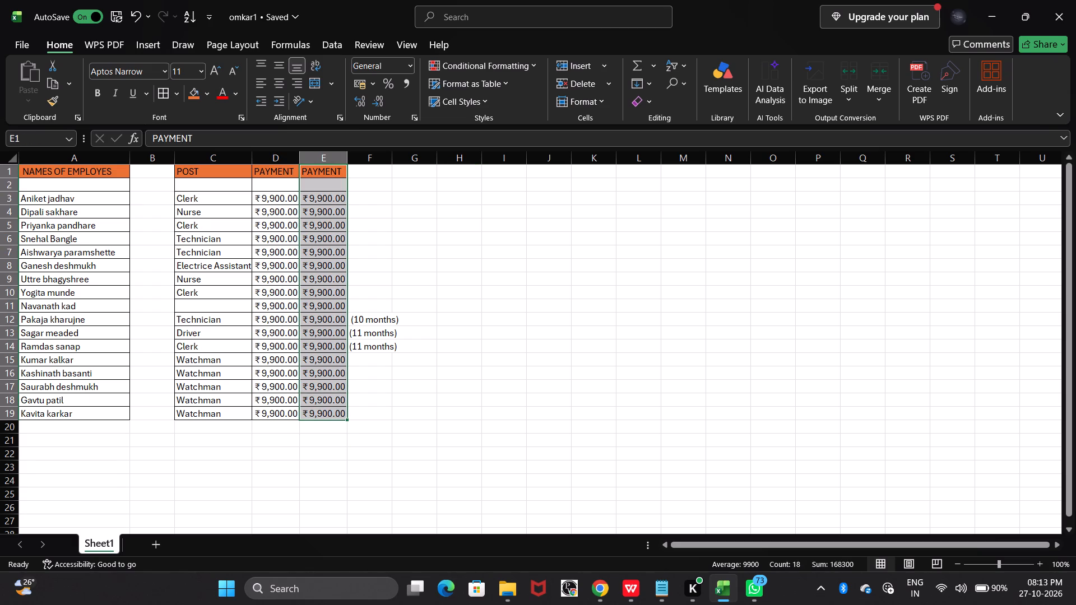
key("Delete")
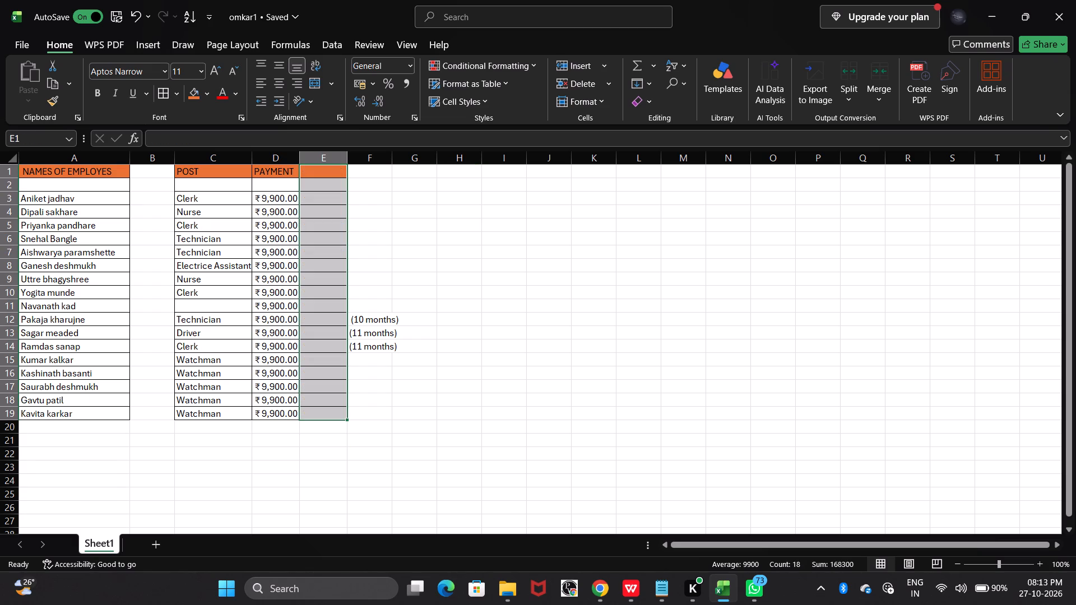
left_click(410, 334)
Replace the orange fill of the emptied heading cell E1 with the white theme colour.
left_click(319, 179)
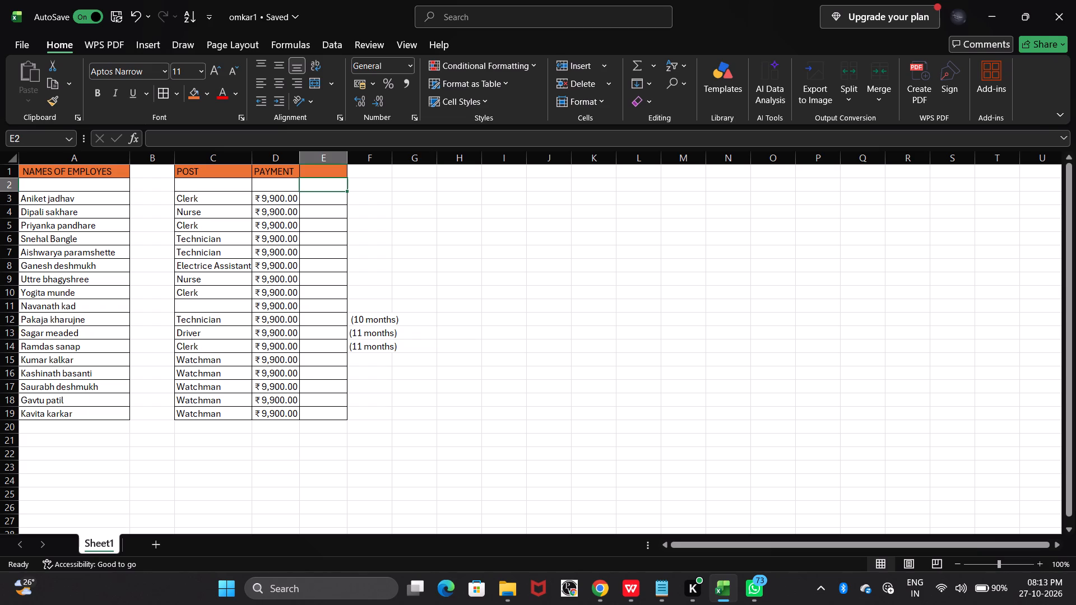
left_click(323, 172)
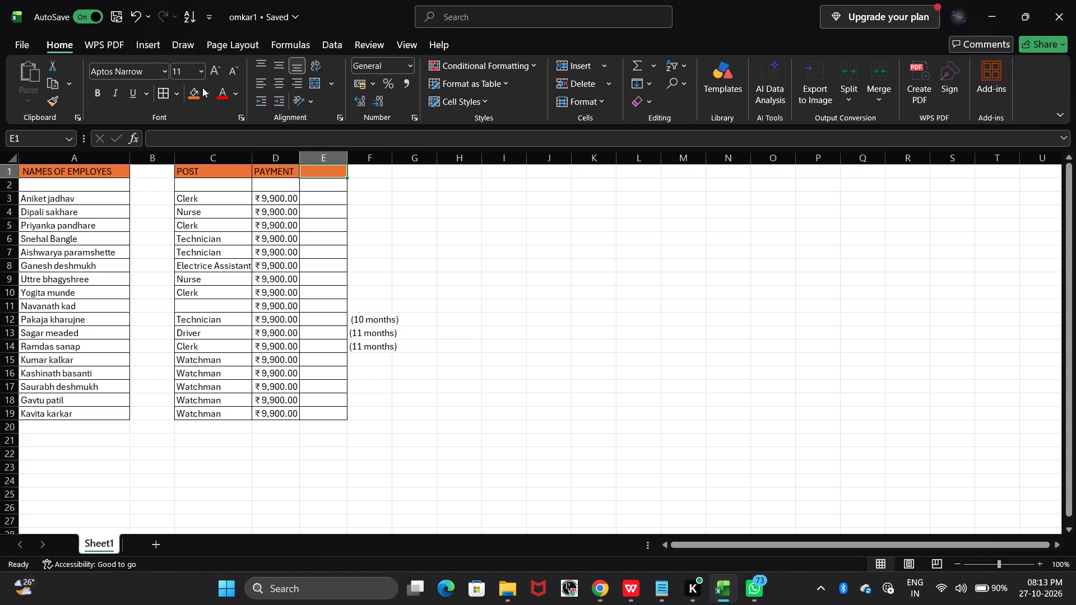
left_click(205, 90)
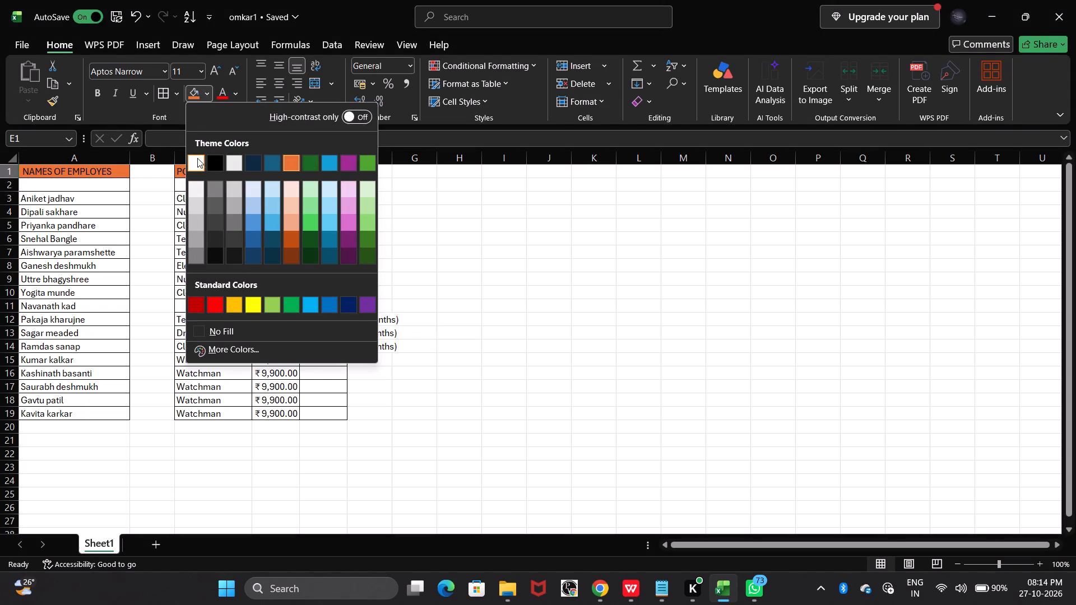
left_click(196, 159)
left_click(437, 207)
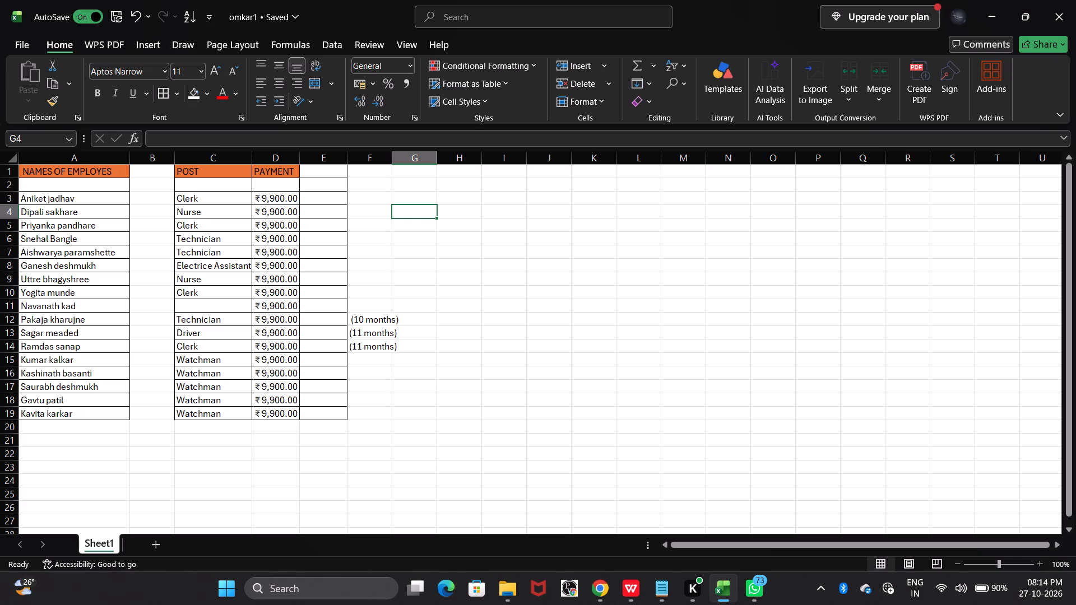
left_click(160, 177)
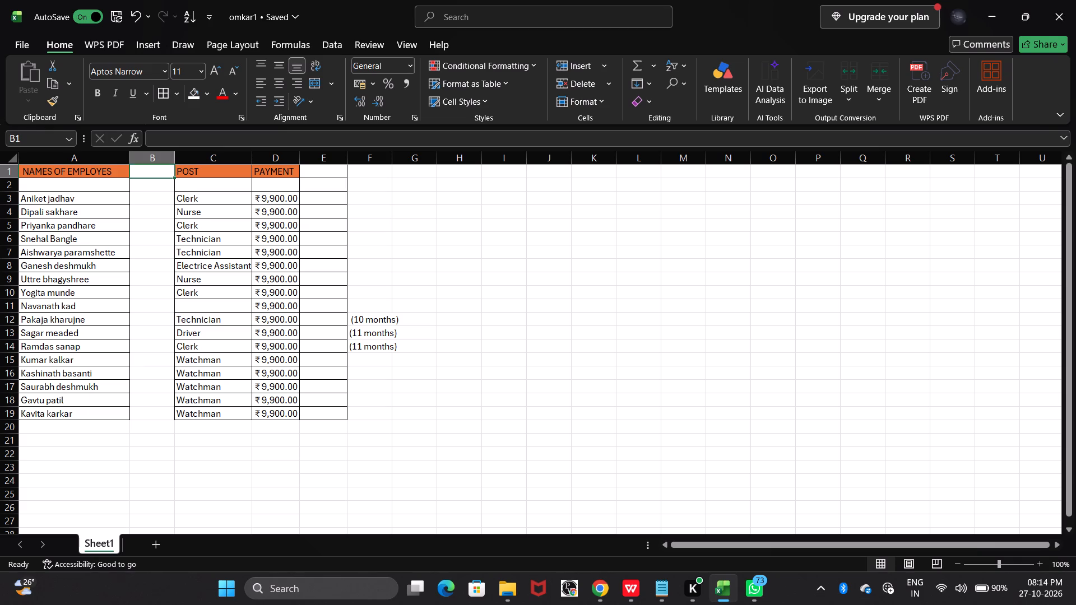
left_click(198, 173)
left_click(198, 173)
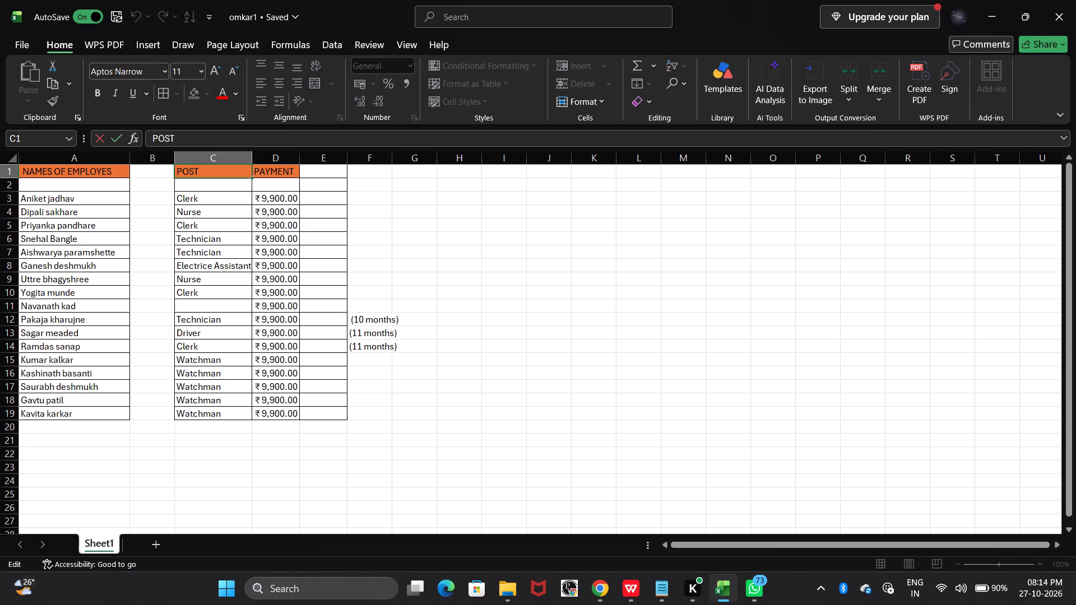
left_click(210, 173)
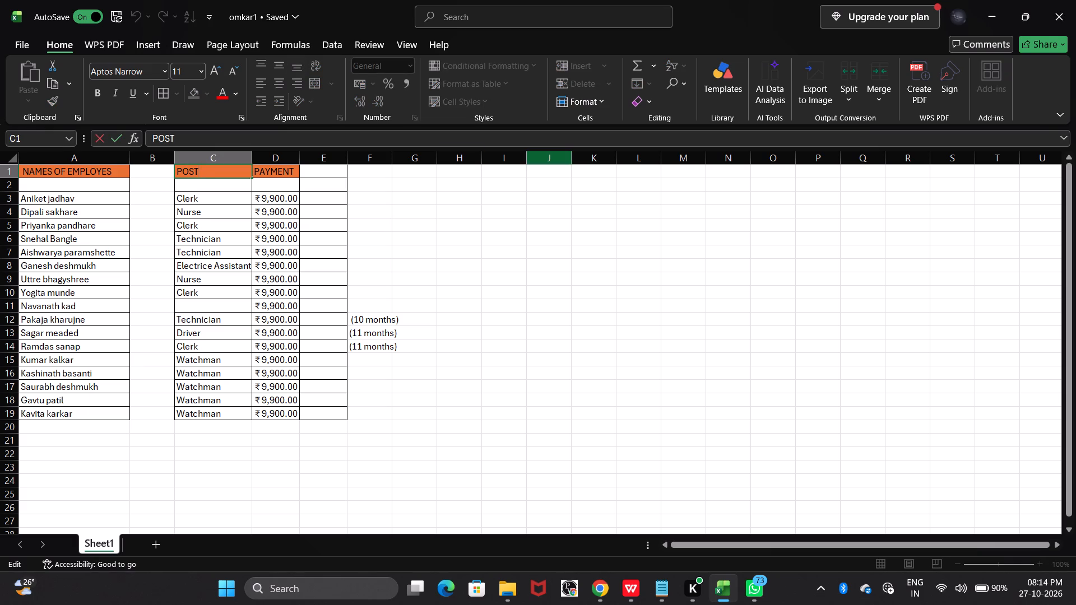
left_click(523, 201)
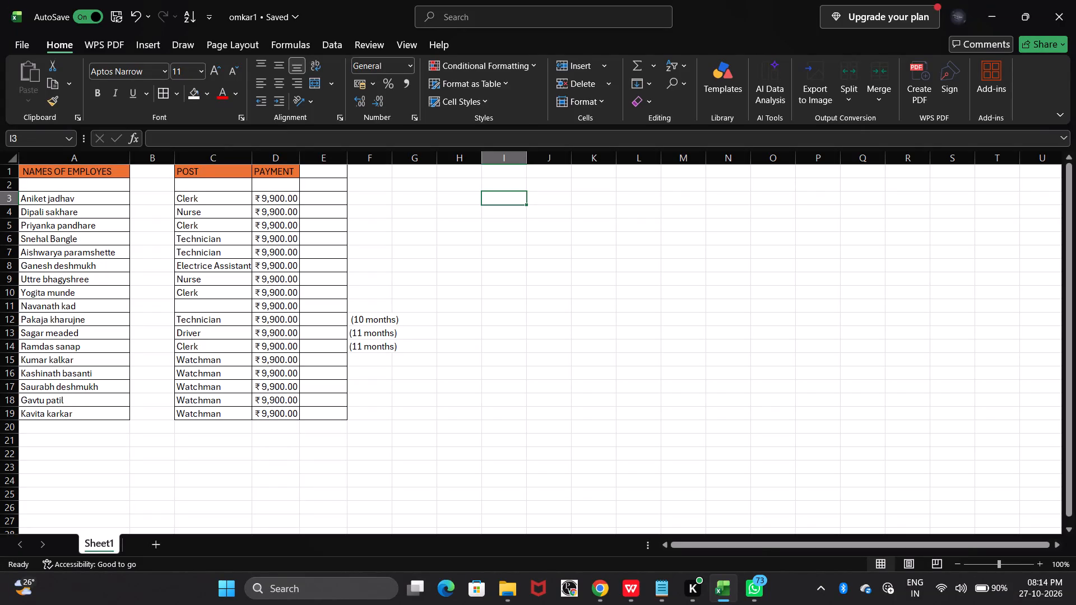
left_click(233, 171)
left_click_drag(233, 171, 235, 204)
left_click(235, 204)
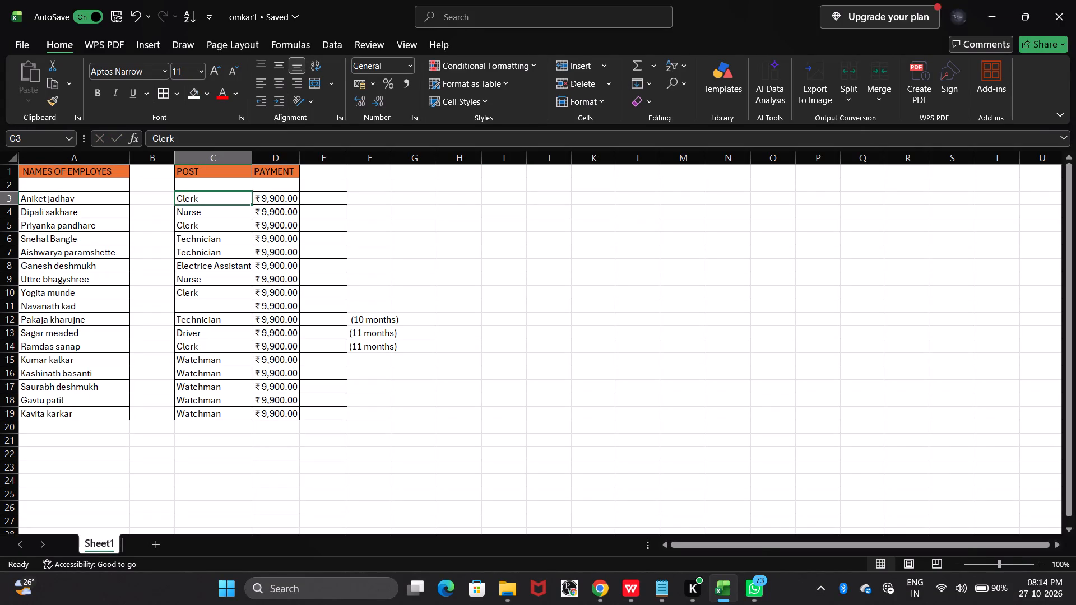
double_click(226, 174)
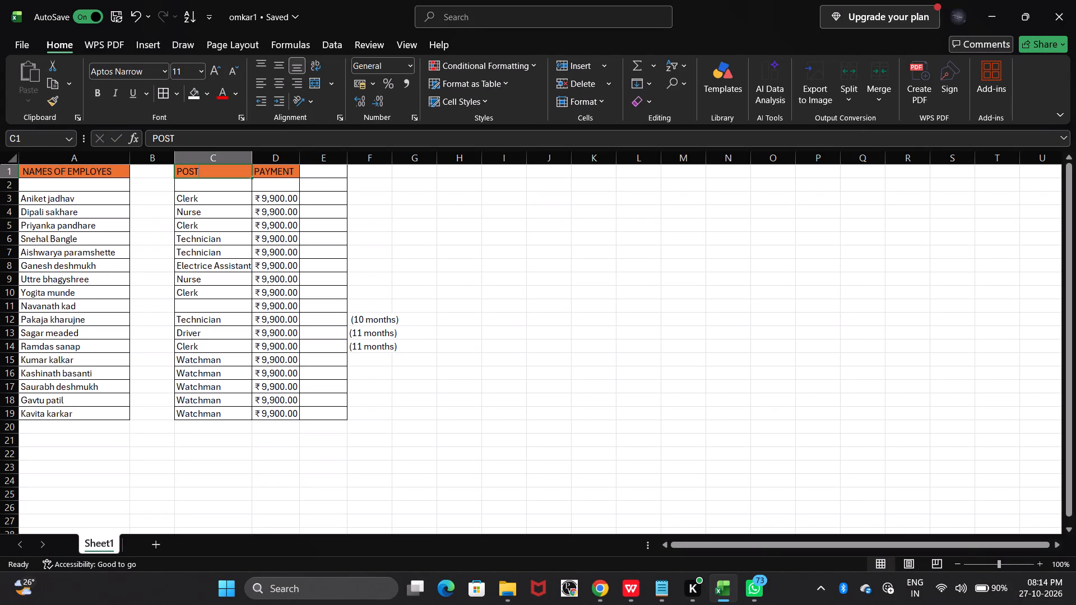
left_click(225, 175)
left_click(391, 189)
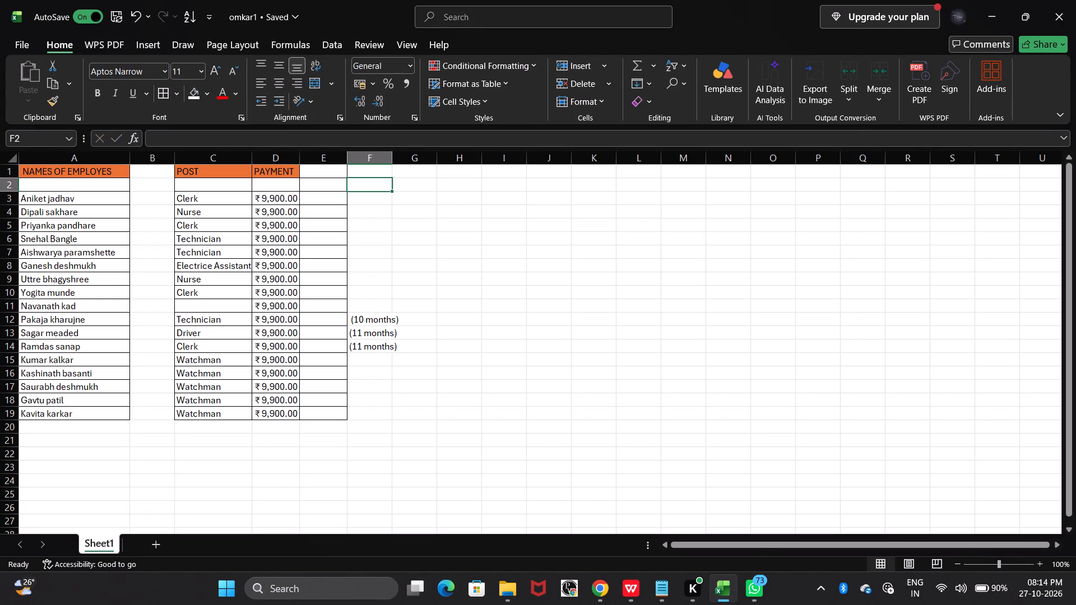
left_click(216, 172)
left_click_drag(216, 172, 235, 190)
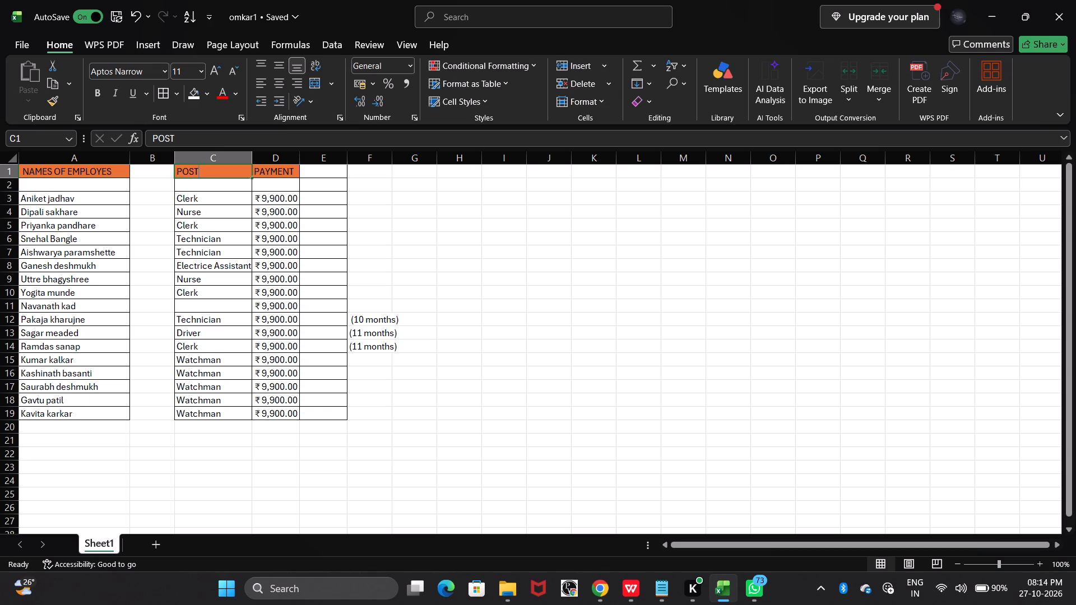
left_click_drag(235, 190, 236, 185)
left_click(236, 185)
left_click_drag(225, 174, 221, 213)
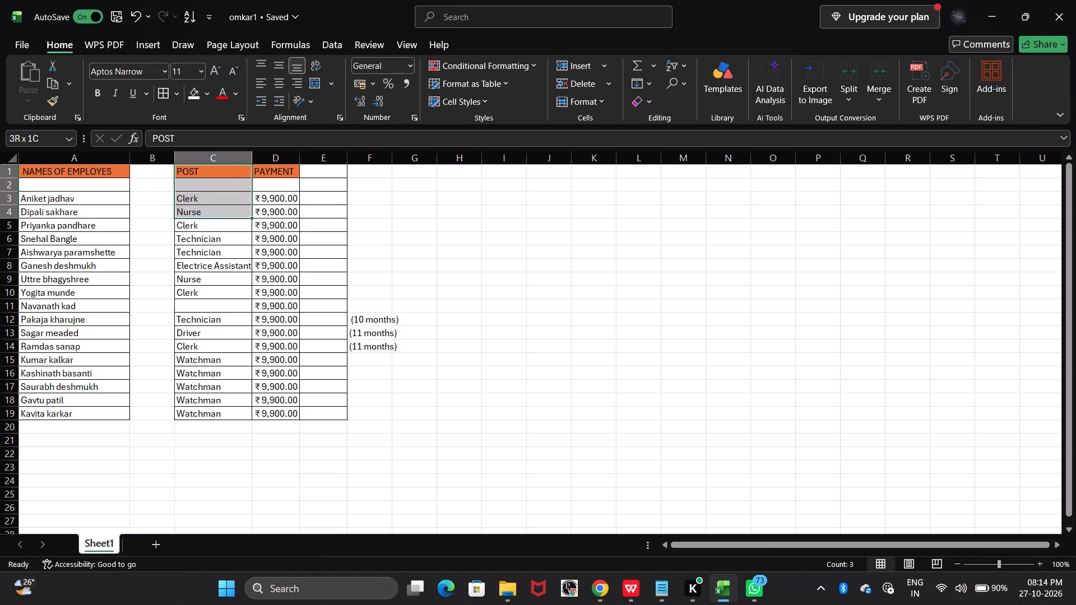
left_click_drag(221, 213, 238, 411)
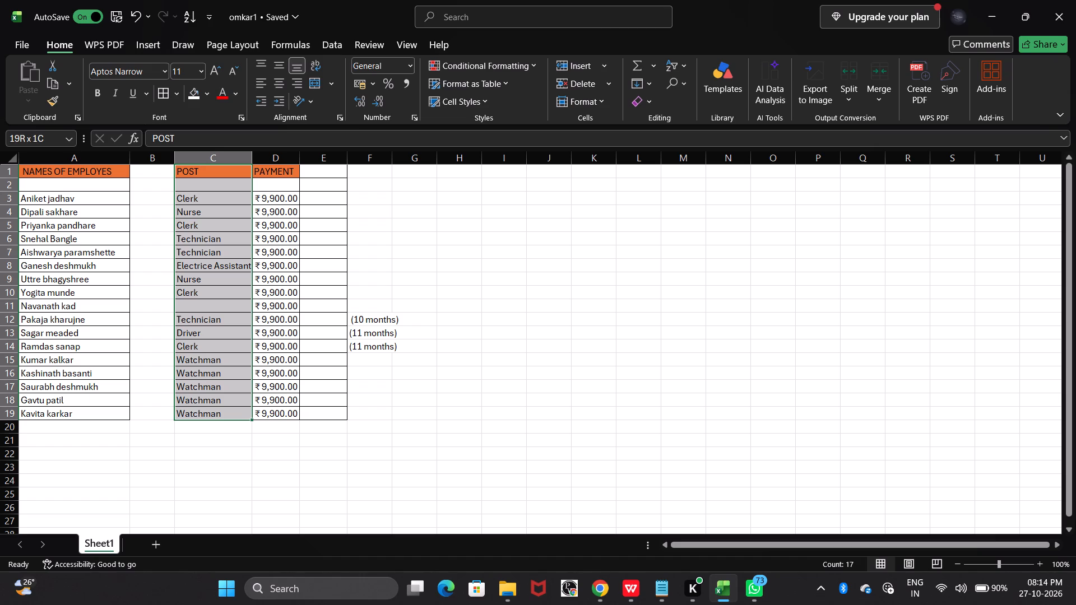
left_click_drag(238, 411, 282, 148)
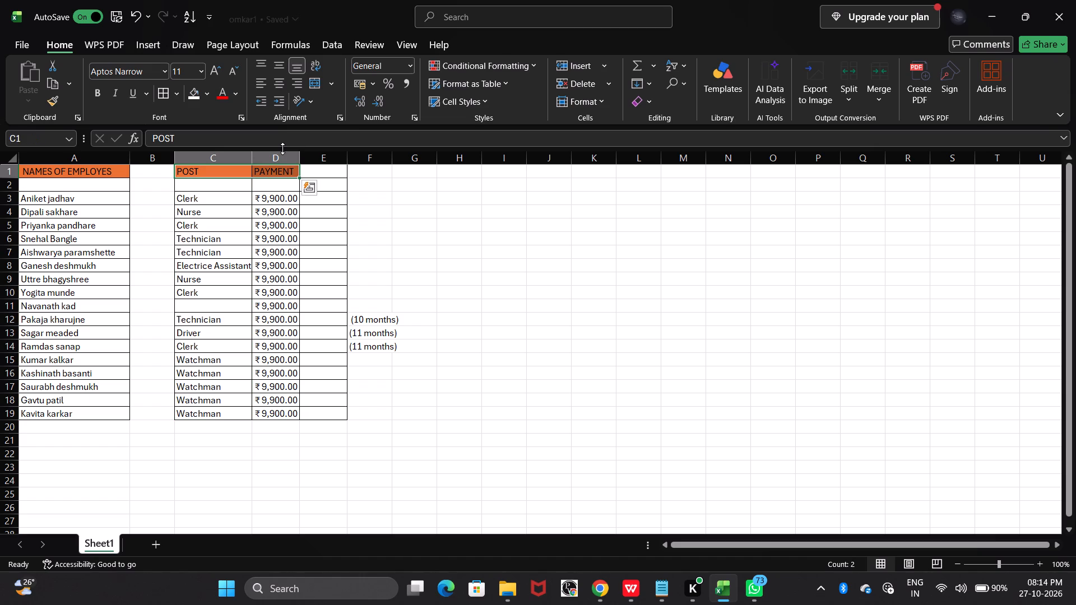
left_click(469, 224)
Copy the NAMES OF EMPLOYES column from A1 through A19 and paste it into column B starting at B1.
left_click(78, 177)
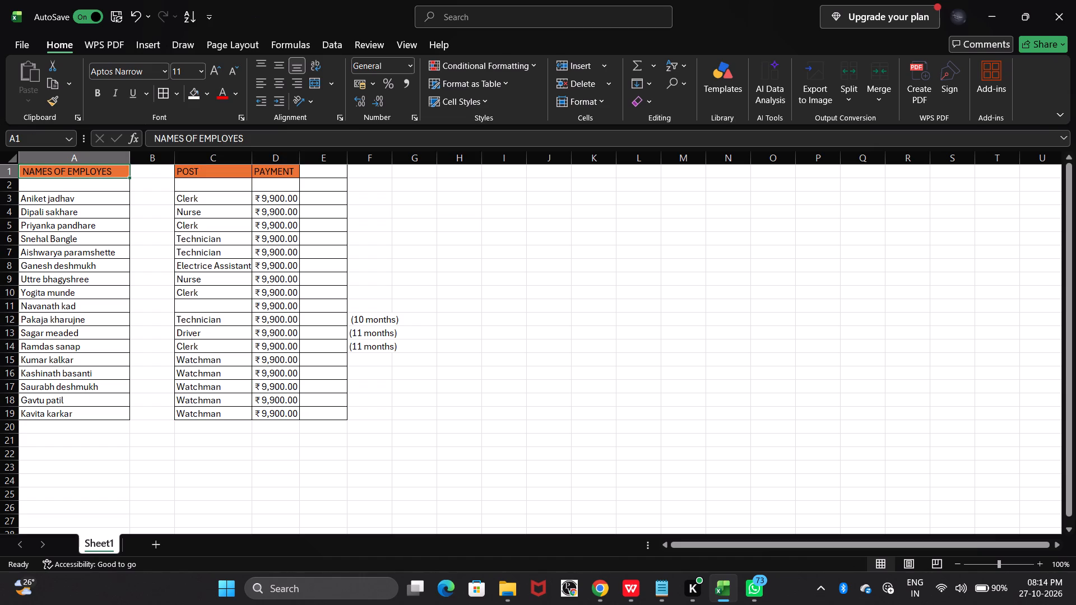
left_click(78, 177)
left_click_drag(78, 177, 126, 179)
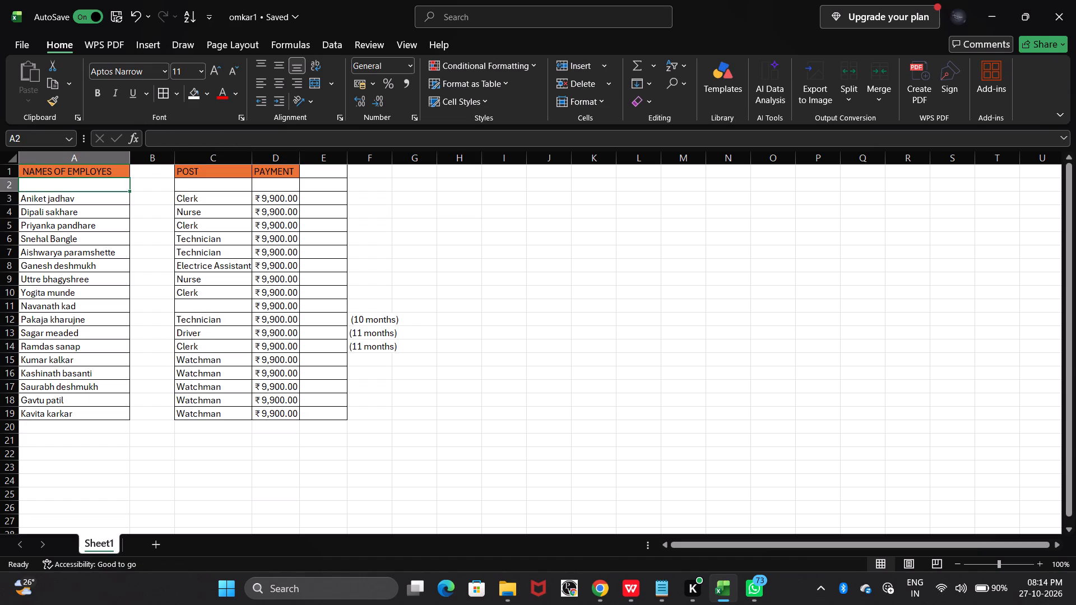
left_click_drag(143, 174, 111, 173)
left_click(111, 173)
left_click_drag(111, 173, 113, 208)
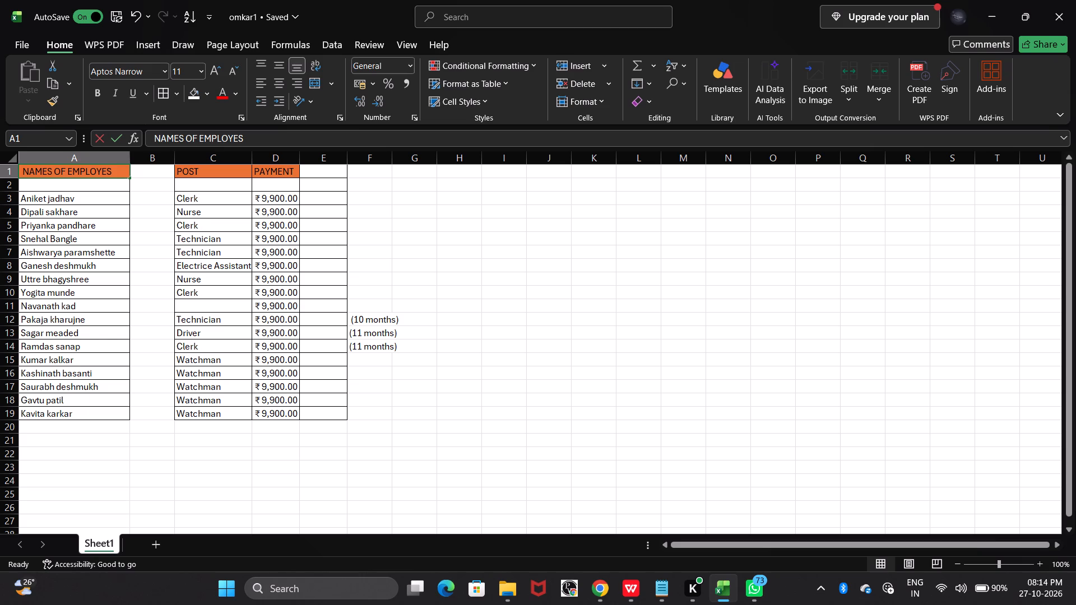
left_click_drag(113, 208, 120, 185)
left_click(120, 185)
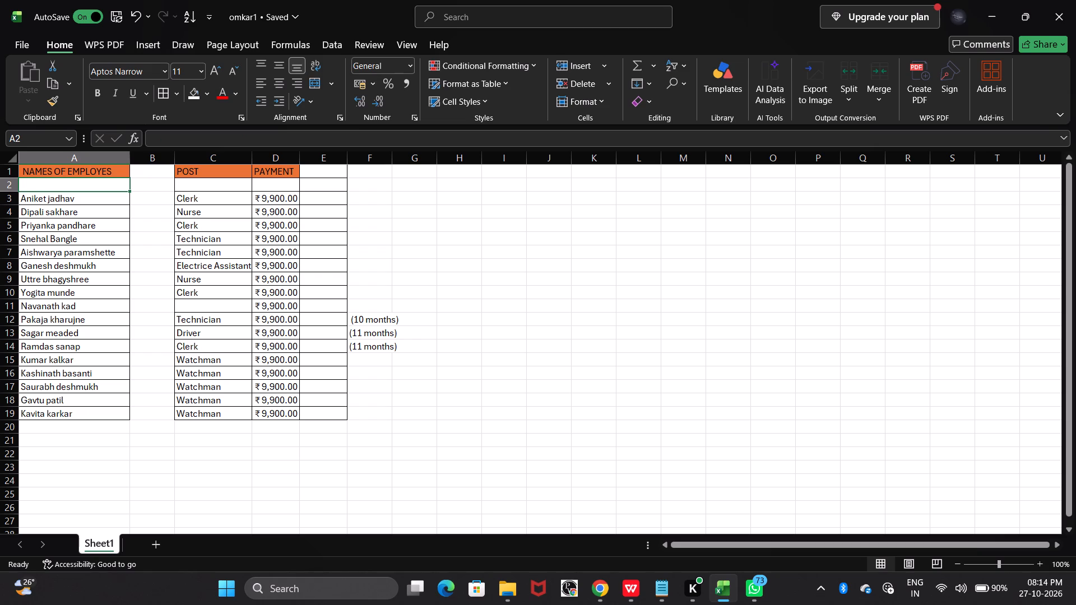
triple_click(109, 171)
left_click(109, 171)
left_click_drag(155, 179, 113, 173)
left_click(113, 173)
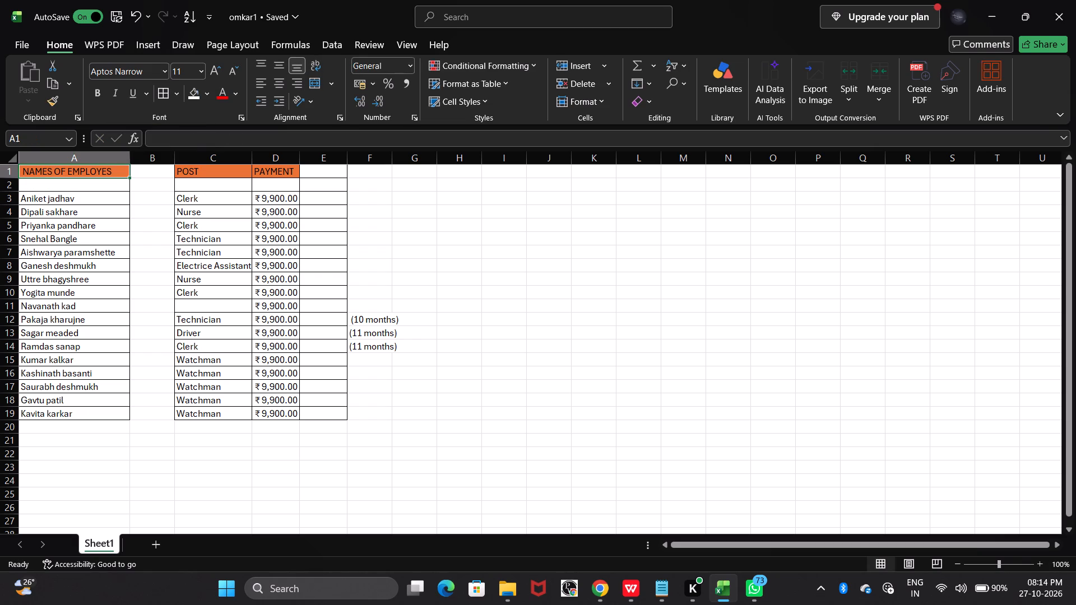
left_click(113, 173)
left_click_drag(113, 173, 122, 188)
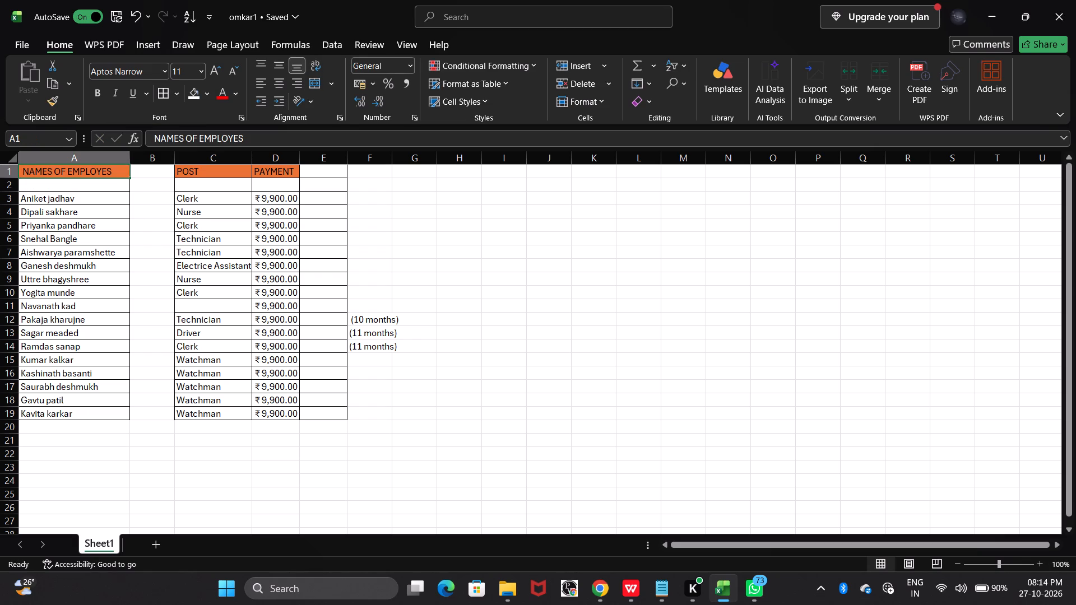
left_click_drag(122, 188, 149, 184)
left_click_drag(149, 184, 107, 173)
left_click(107, 173)
left_click_drag(107, 173, 121, 406)
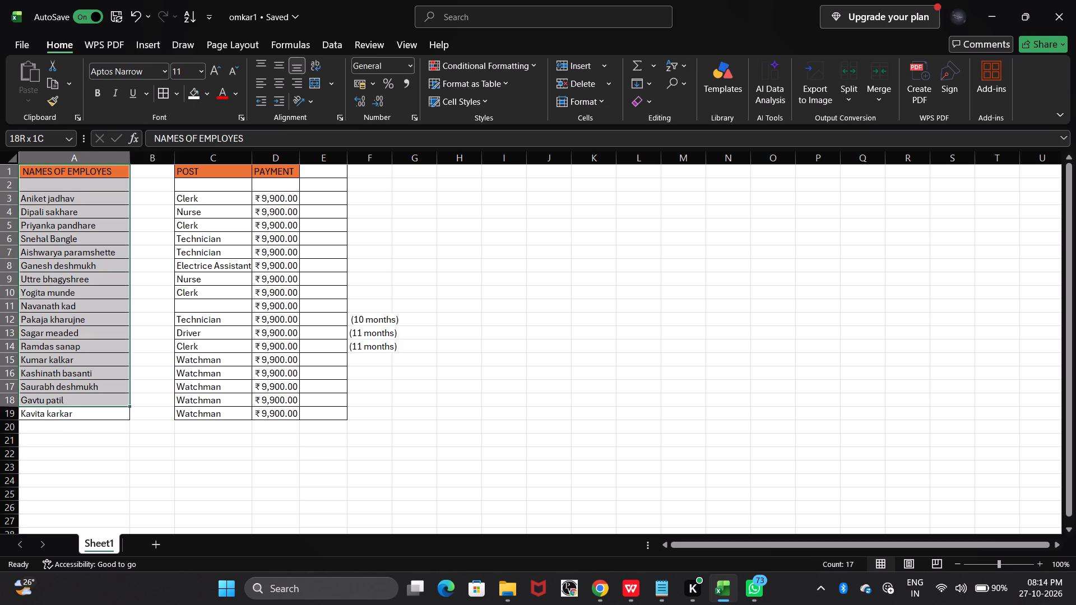
left_click_drag(121, 406, 123, 414)
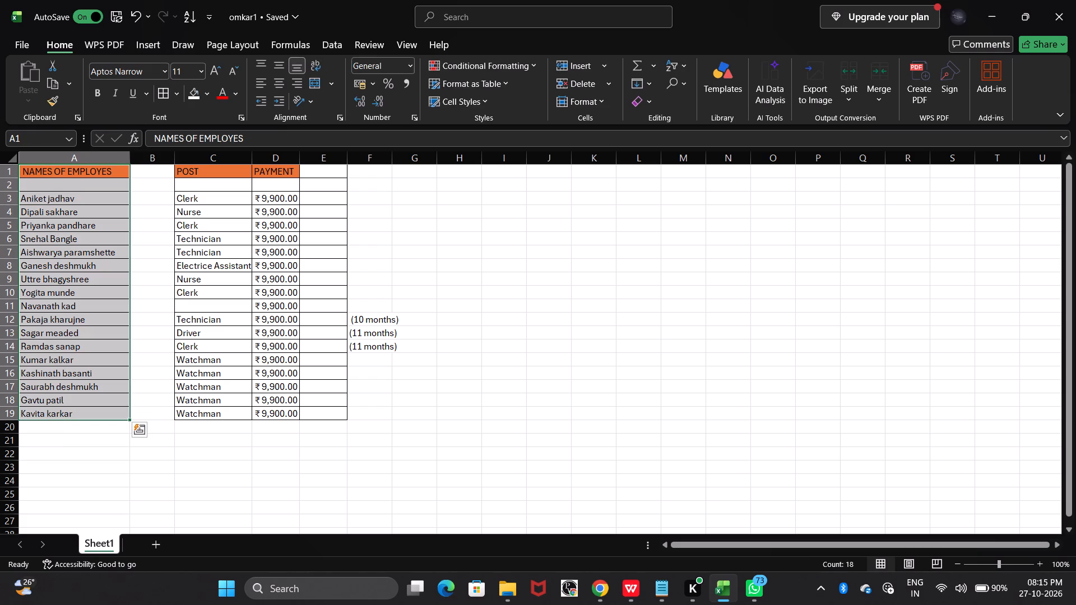
key("ctrl+c")
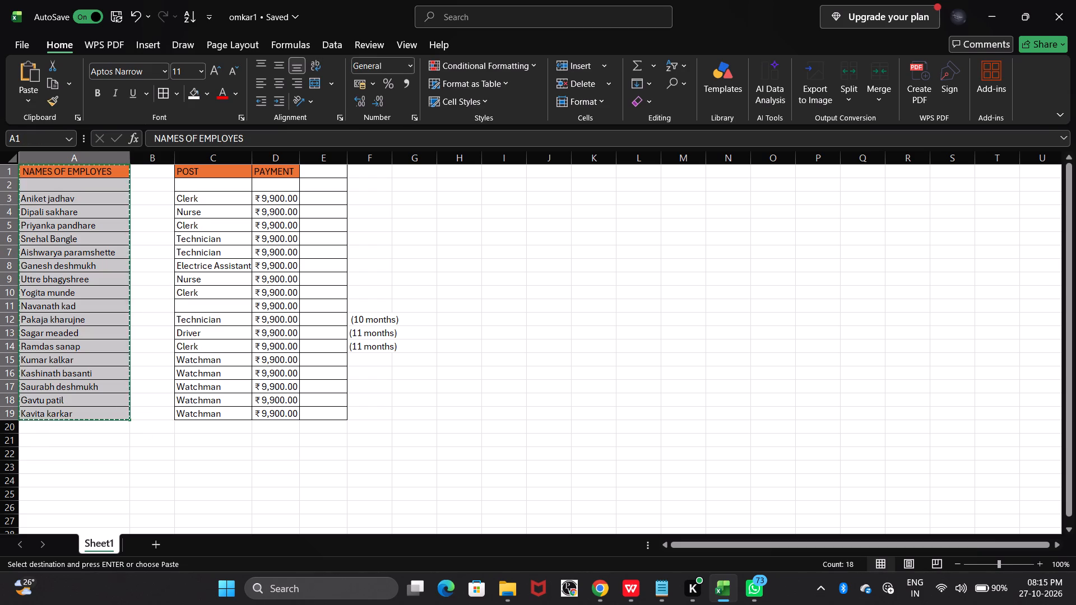
left_click(159, 175)
key("ctrl+v")
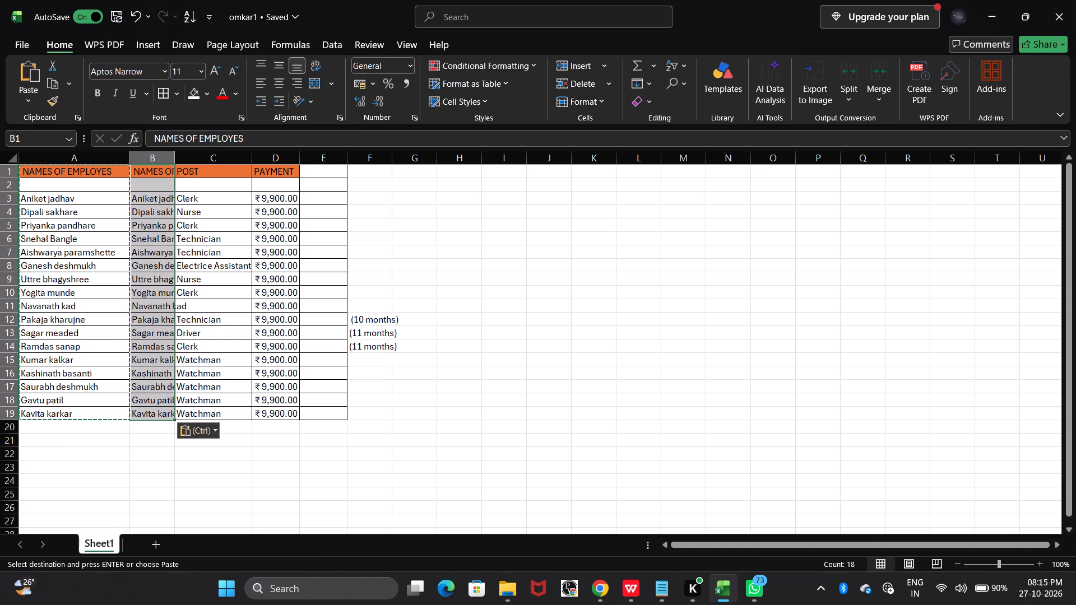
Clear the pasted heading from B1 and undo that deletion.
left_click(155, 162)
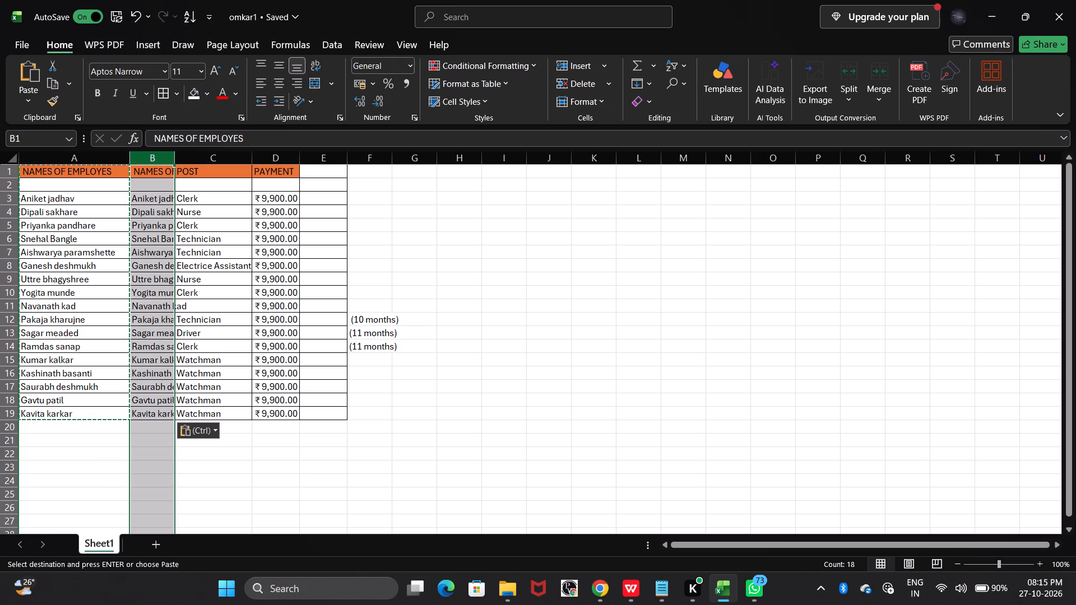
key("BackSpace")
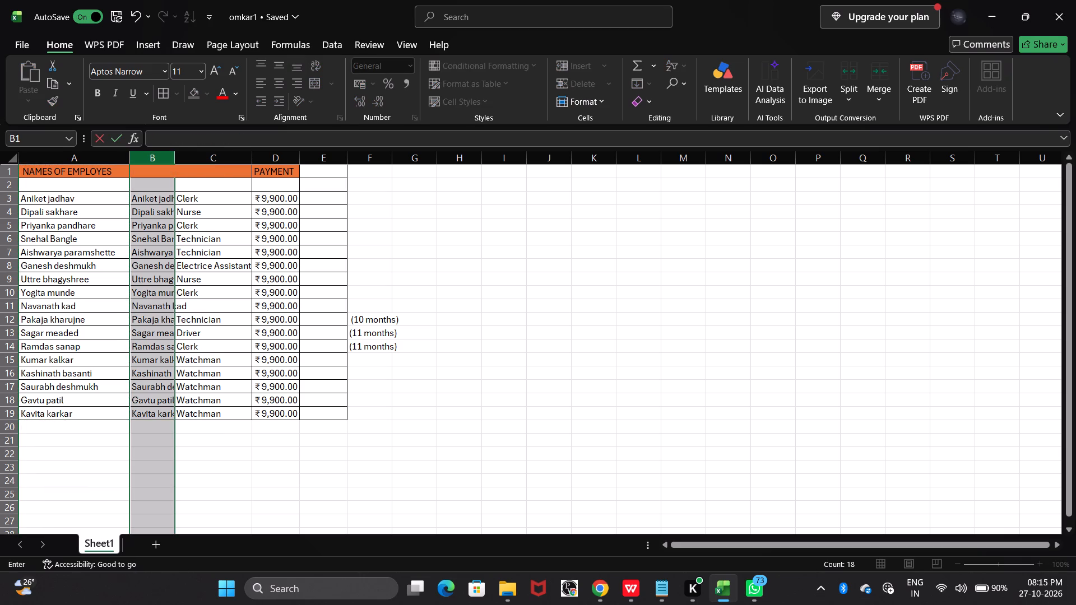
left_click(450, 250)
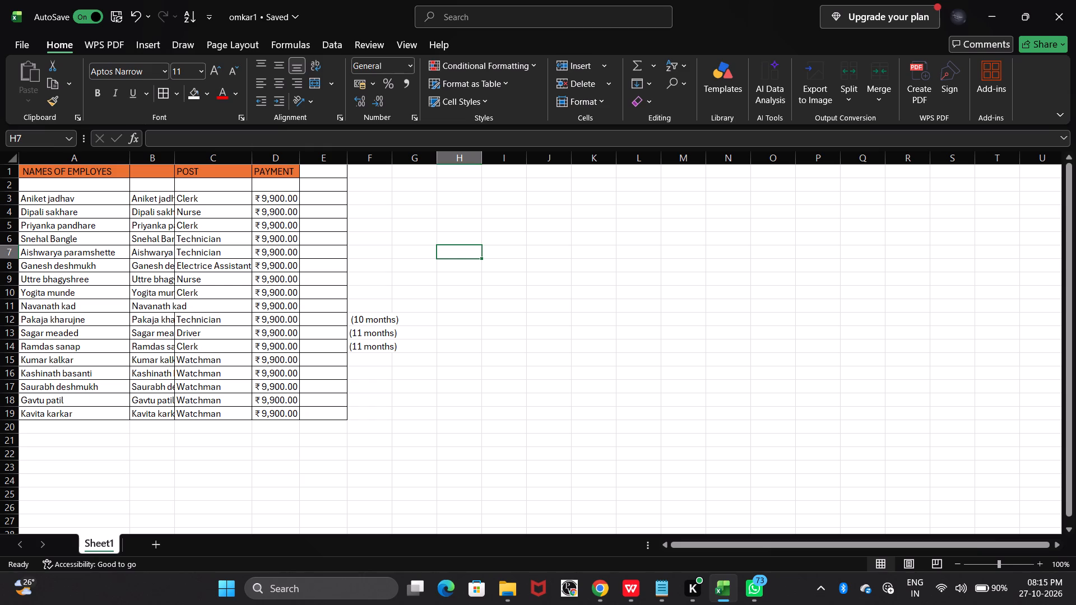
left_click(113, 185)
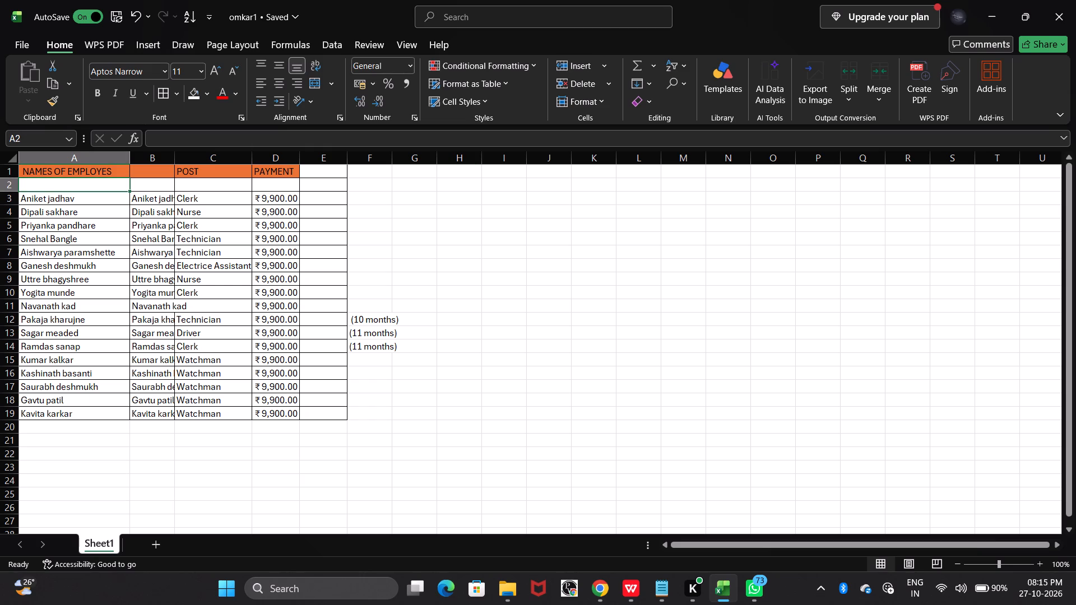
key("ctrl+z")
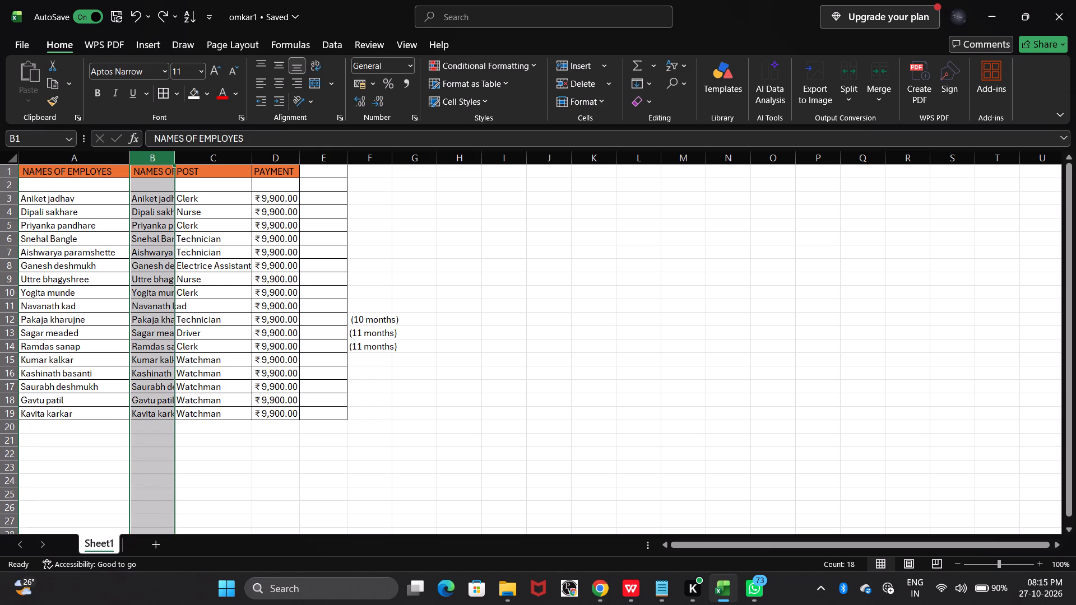
Delete the contents of the original NAMES OF EMPLOYES column from A1 through A19.
left_click(125, 174)
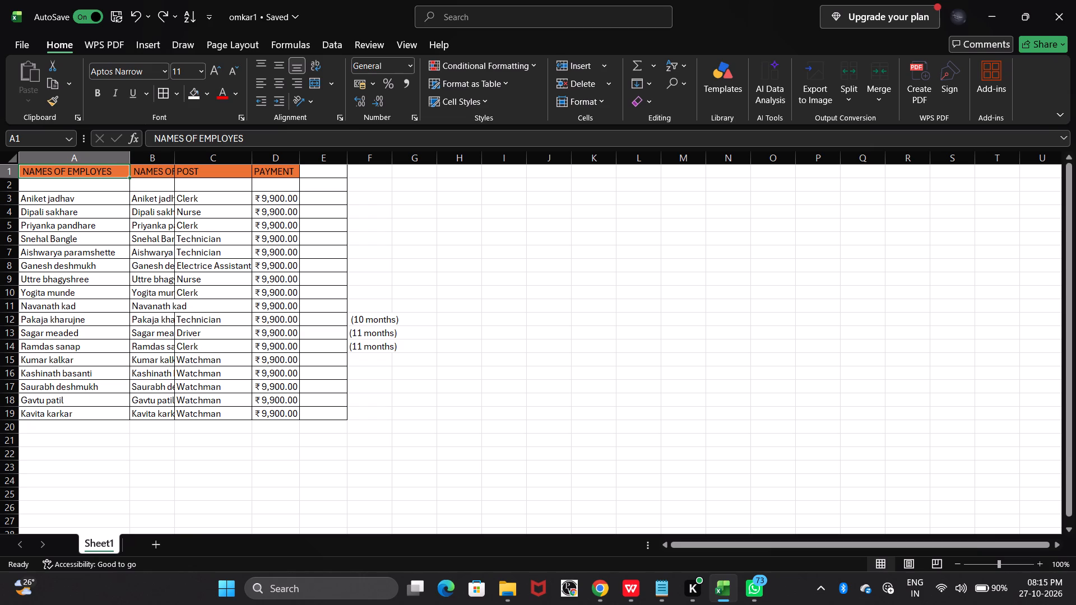
left_click_drag(110, 199, 118, 171)
left_click(118, 171)
left_click_drag(118, 171, 121, 418)
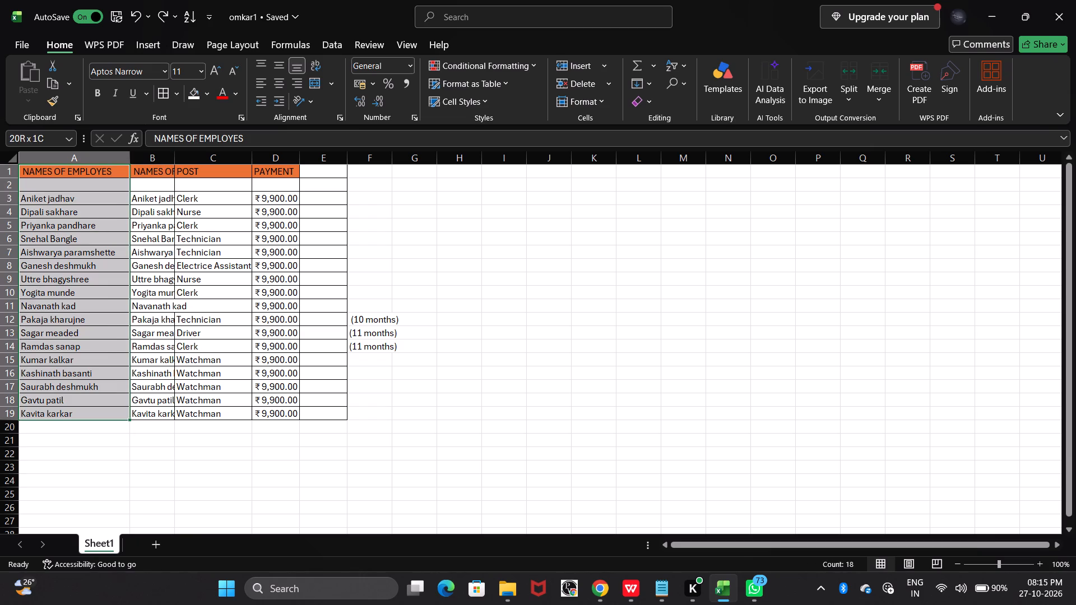
left_click_drag(121, 418, 120, 415)
key("ctrl+Delete")
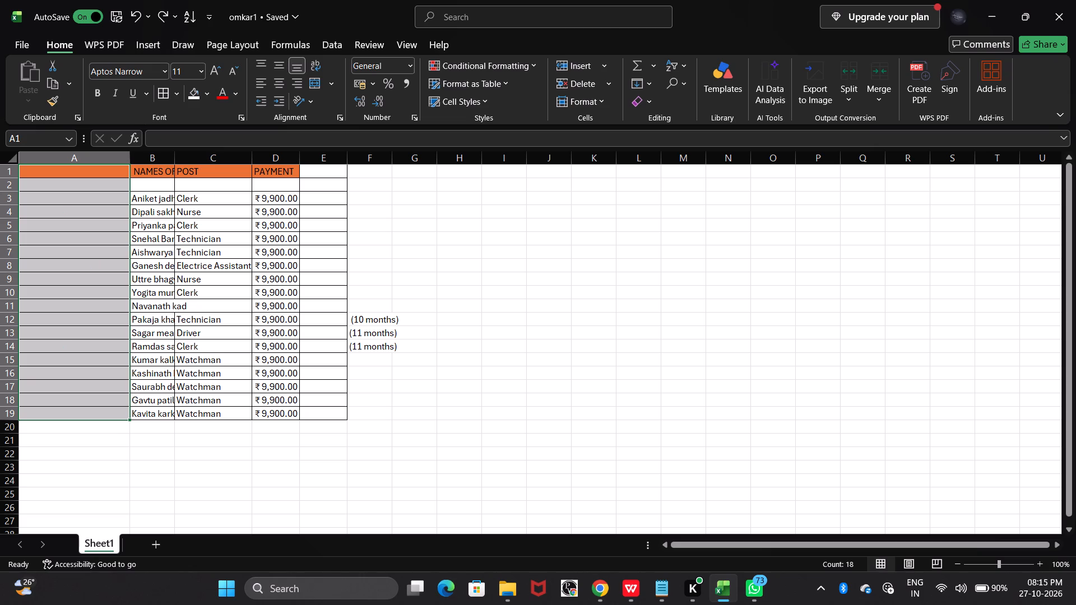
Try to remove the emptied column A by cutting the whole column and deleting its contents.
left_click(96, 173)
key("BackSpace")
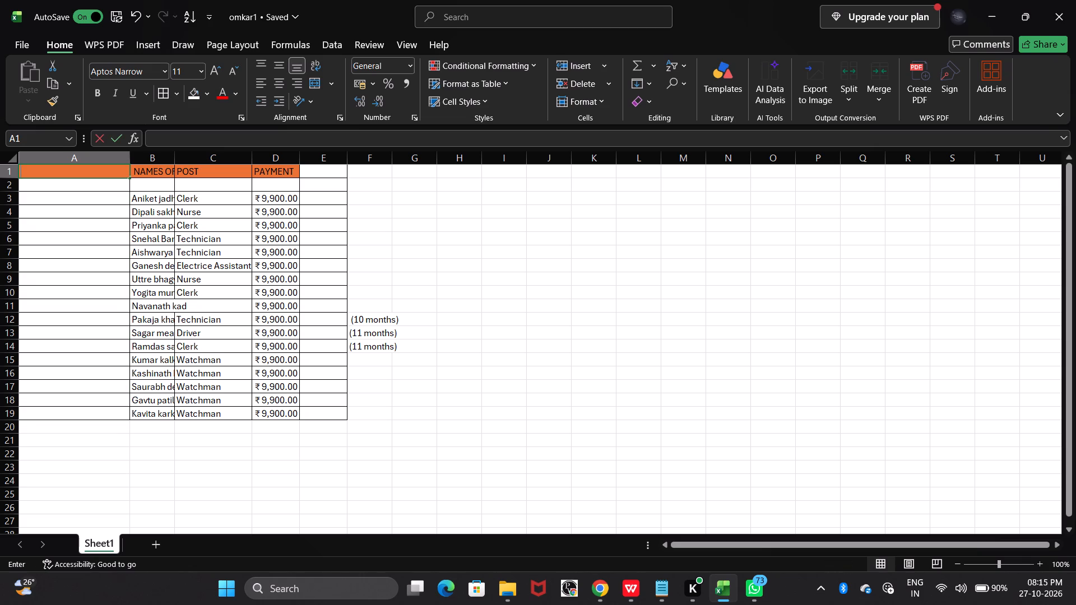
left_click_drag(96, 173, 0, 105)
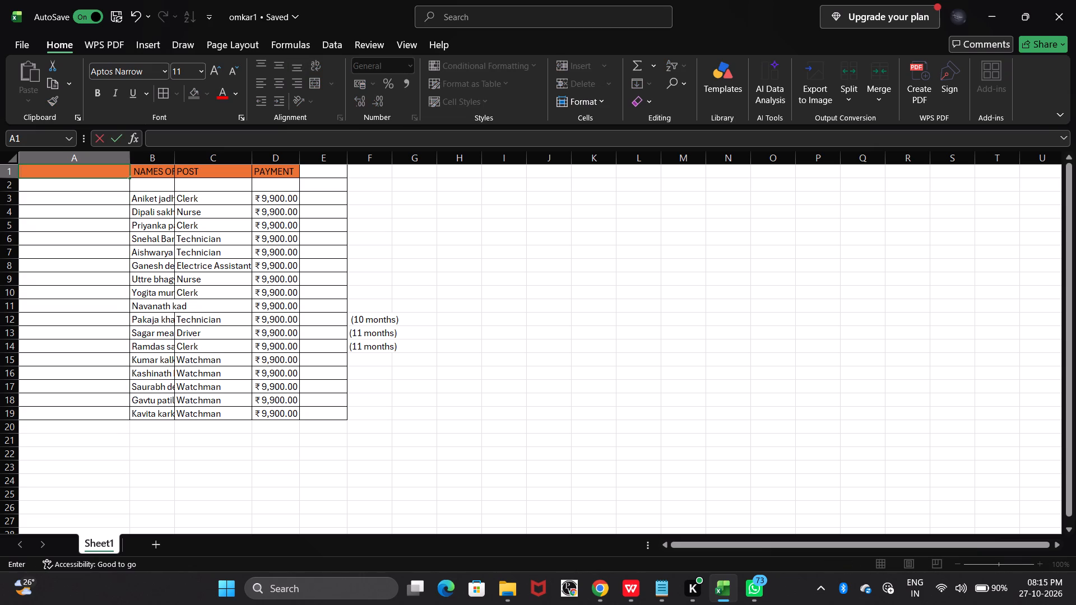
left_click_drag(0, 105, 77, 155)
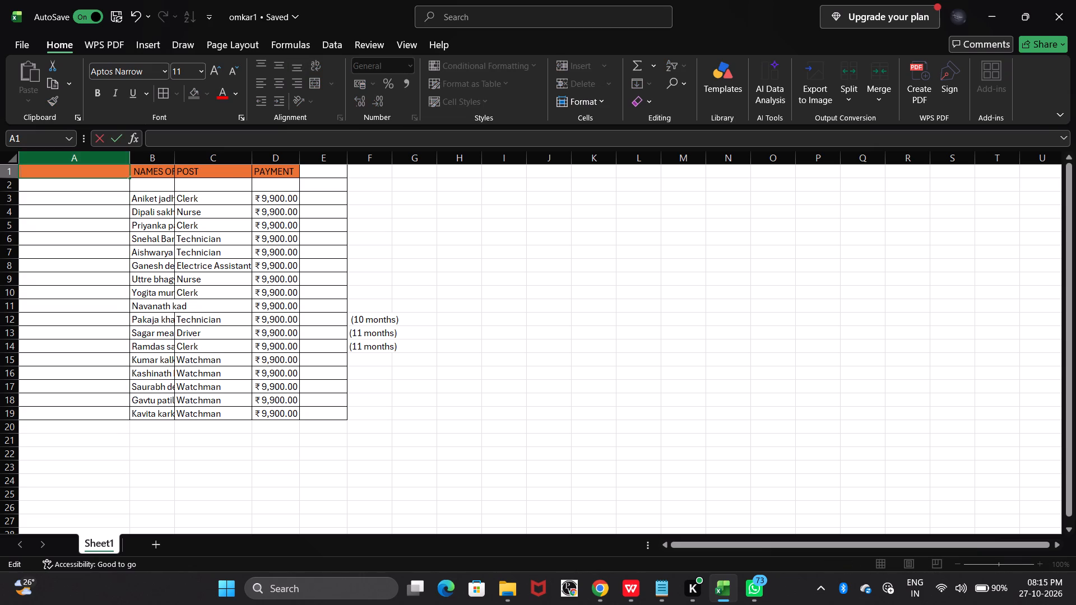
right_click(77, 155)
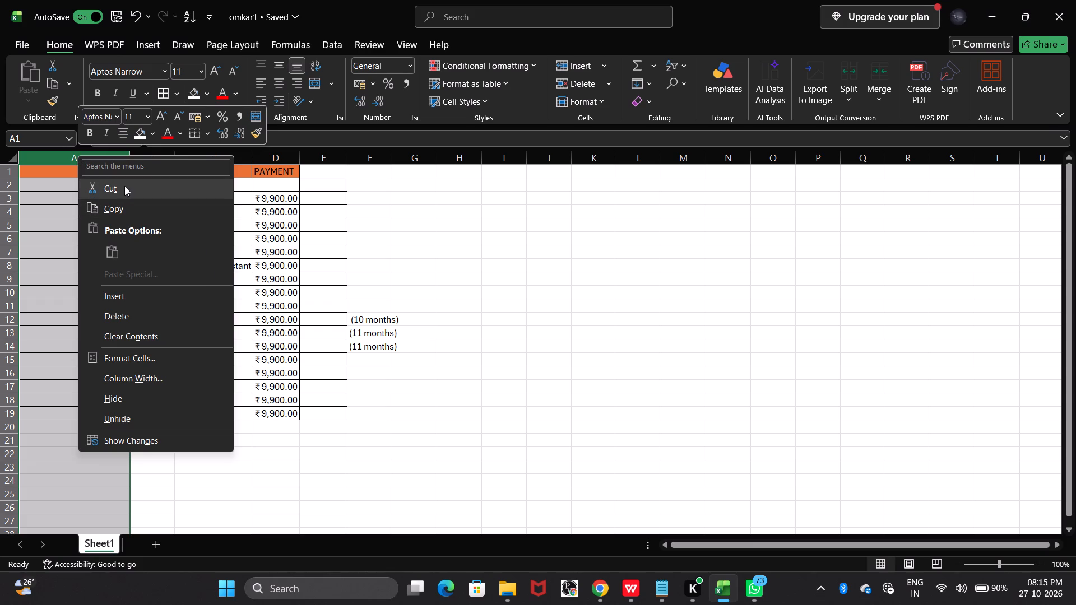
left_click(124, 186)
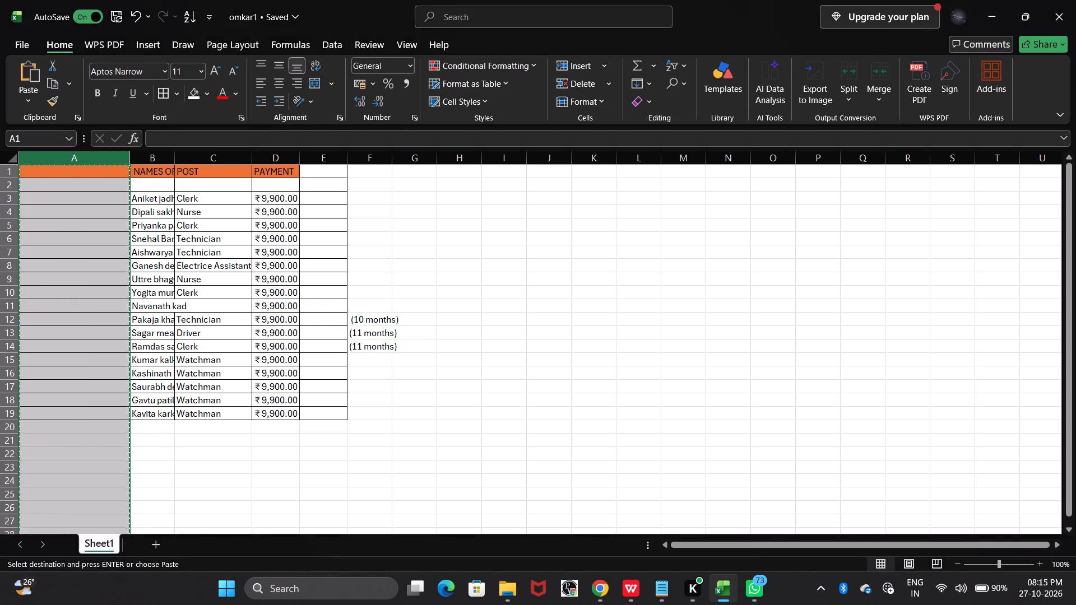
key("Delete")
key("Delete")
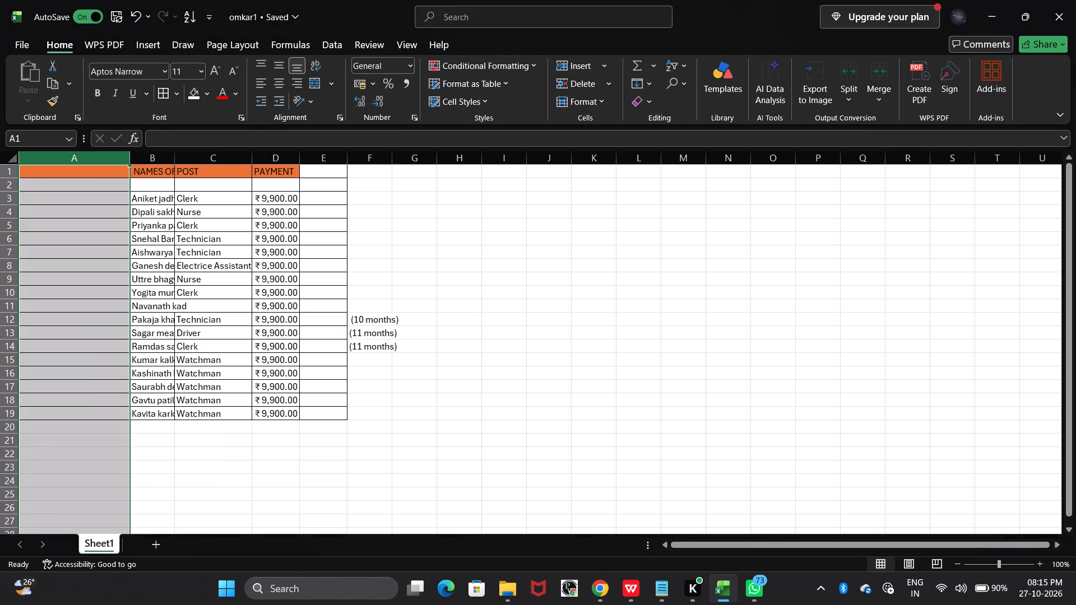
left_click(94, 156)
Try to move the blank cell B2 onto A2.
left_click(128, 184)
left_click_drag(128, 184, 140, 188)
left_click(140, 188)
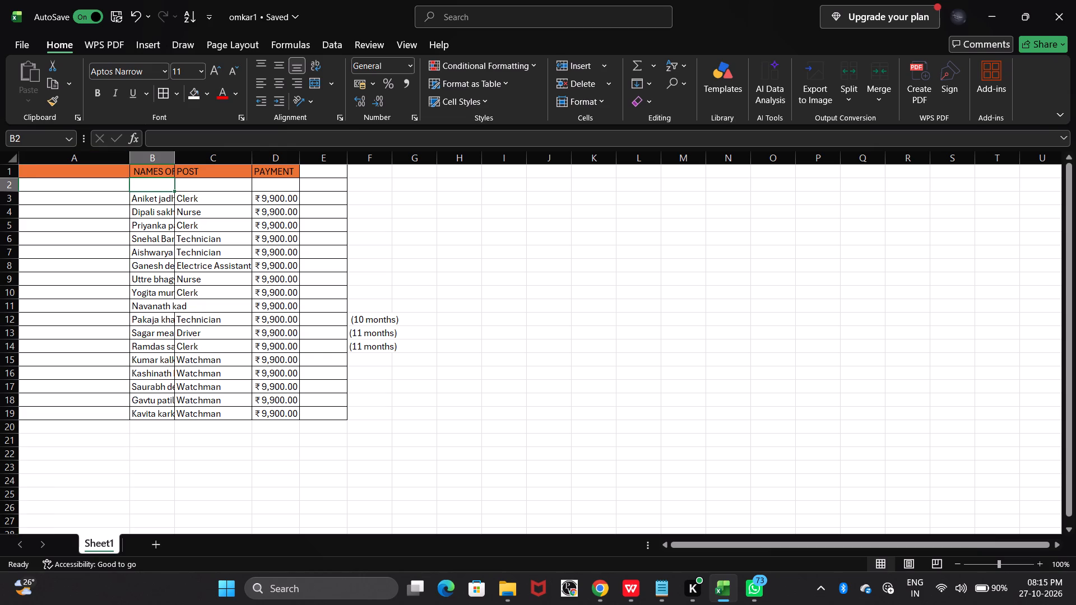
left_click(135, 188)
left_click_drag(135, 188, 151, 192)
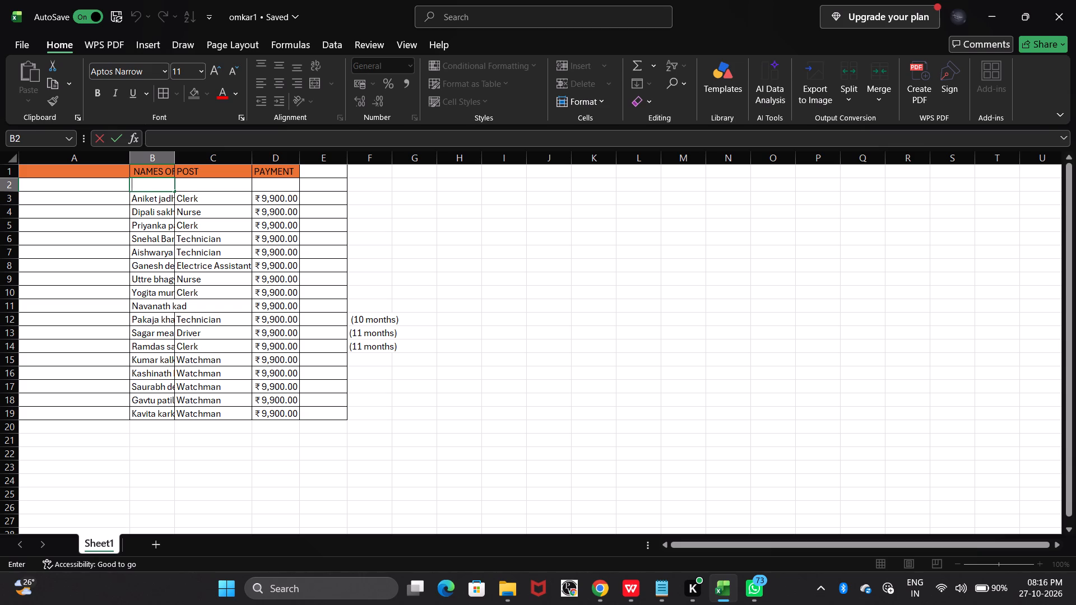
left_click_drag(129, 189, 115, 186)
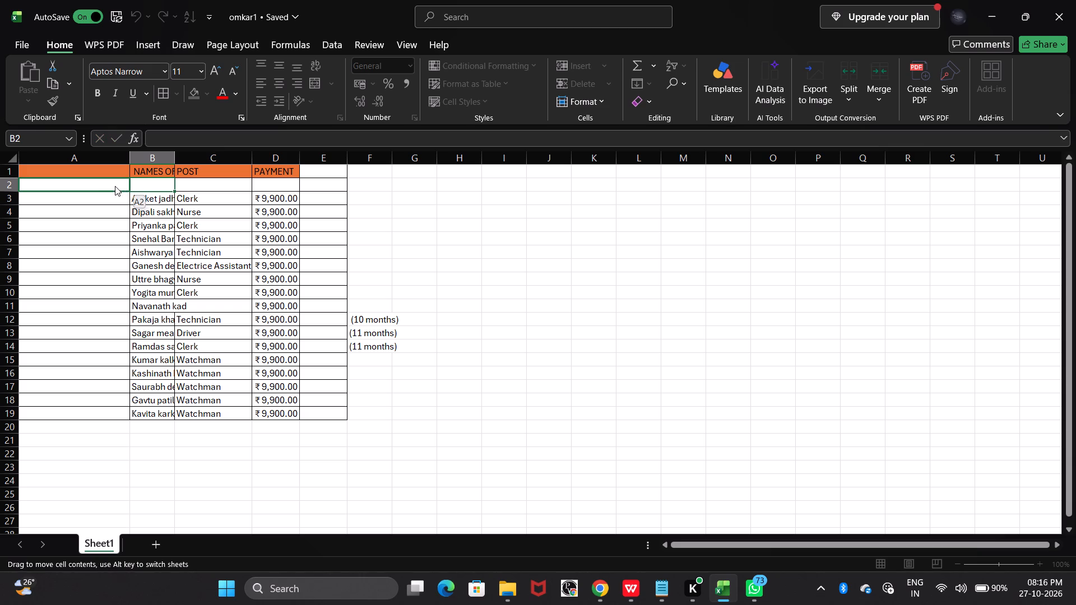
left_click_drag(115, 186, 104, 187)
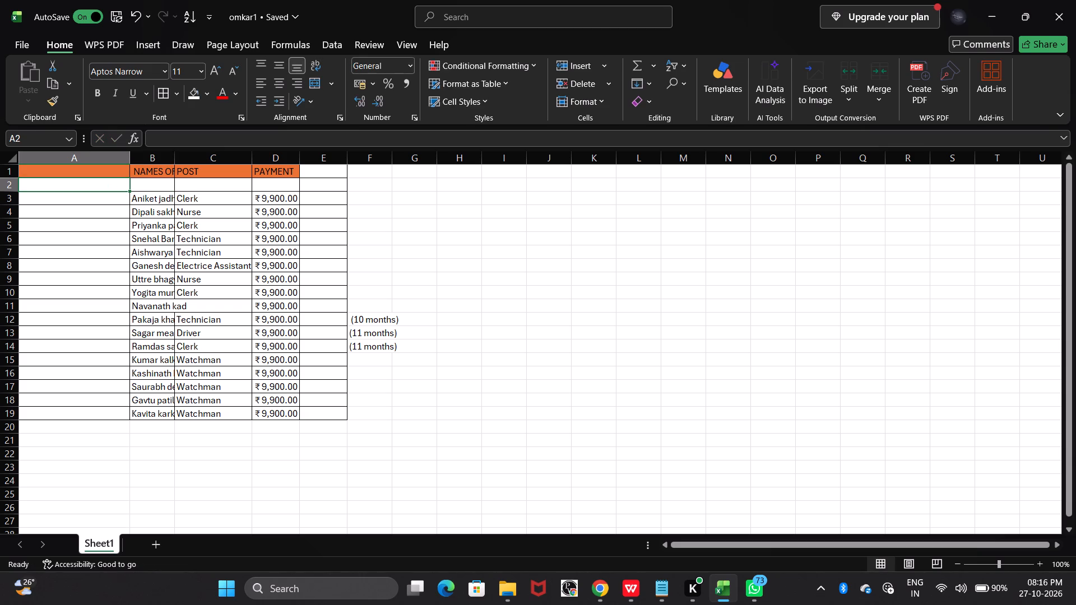
Undo the recent edits back through the deletion of the names in column A and the paste into column B.
key("ctrl+z")
key("ctrl+z")
key("ctrl+z")
key("ctrl+z")
key("ctrl+z")
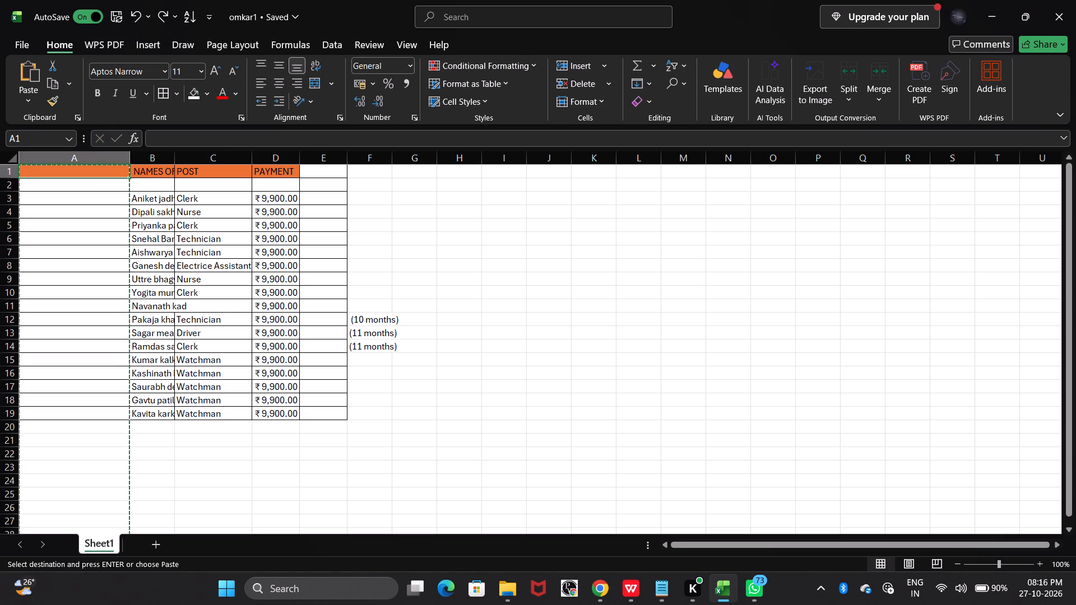
key("ctrl+z")
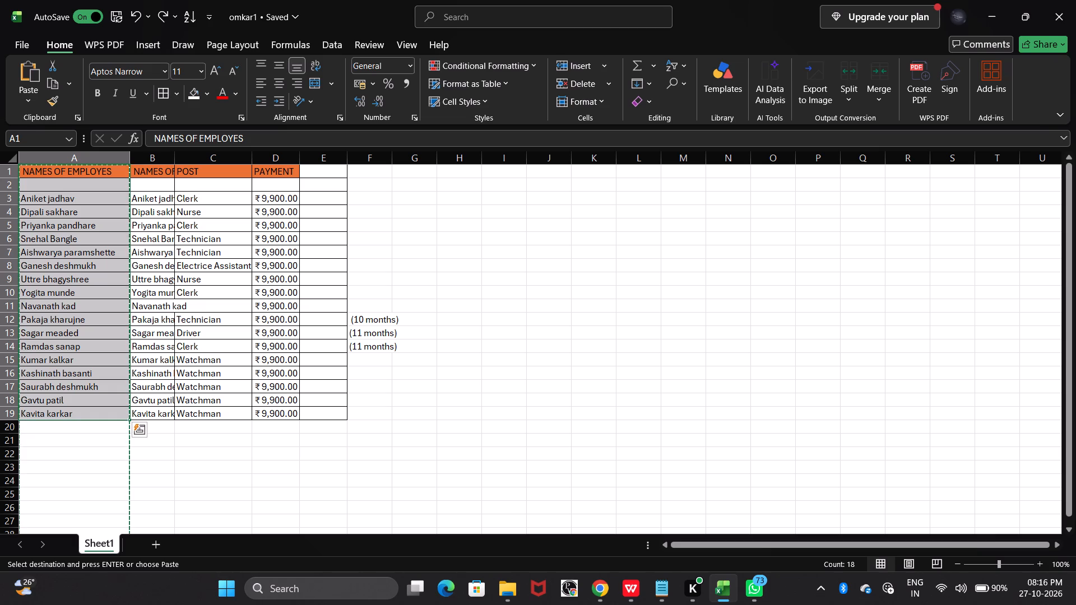
left_click(104, 187)
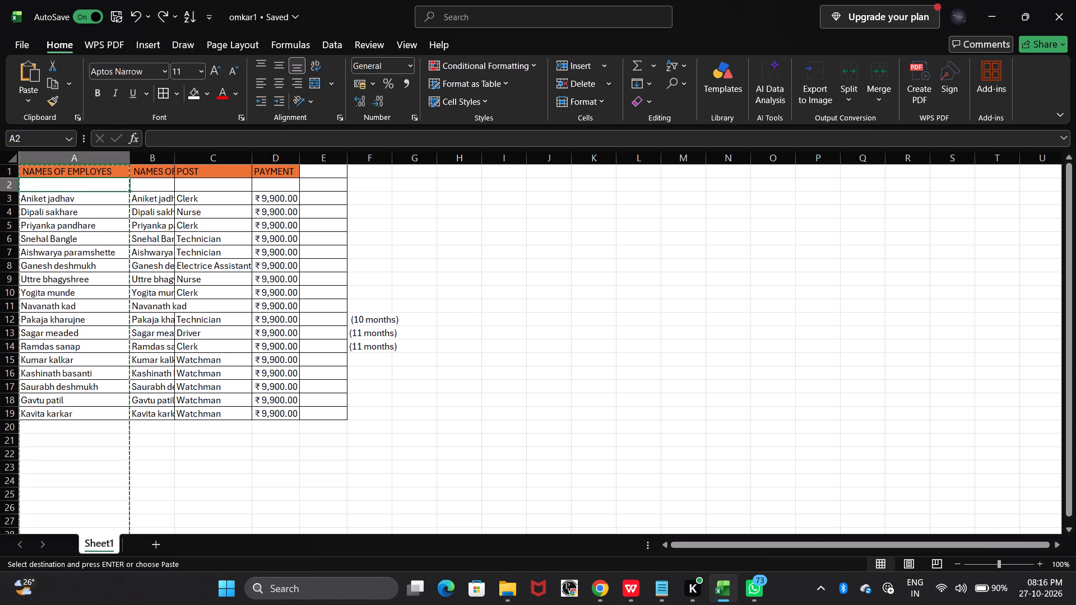
key("ctrl+z")
key("ctrl+z")
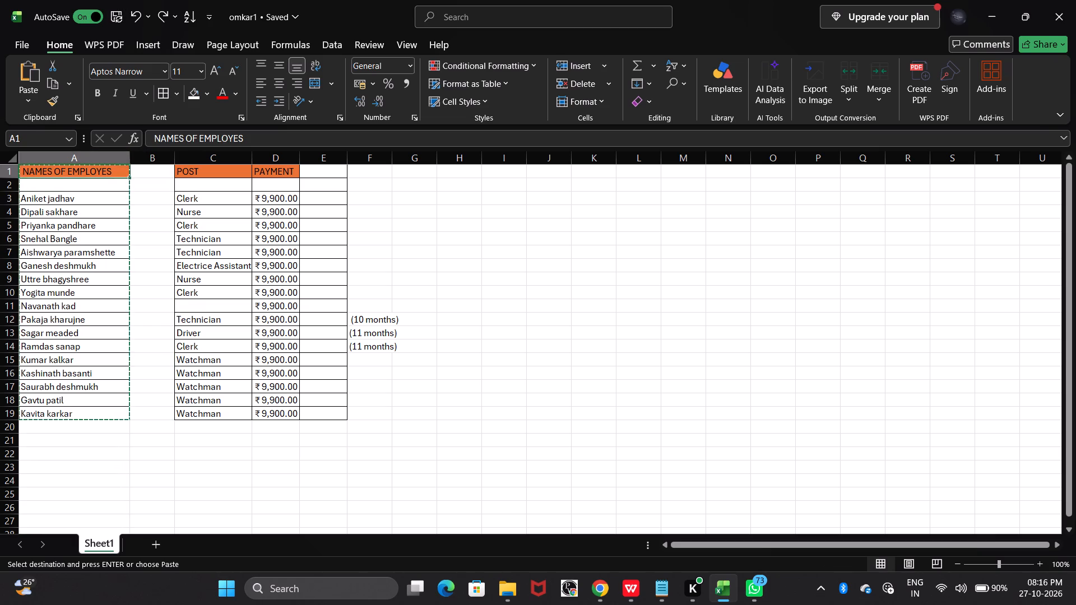
Copy the NAMES OF EMPLOYES column, A1 through A19, and paste it at A1 of a new blank workbook.
left_click(162, 197)
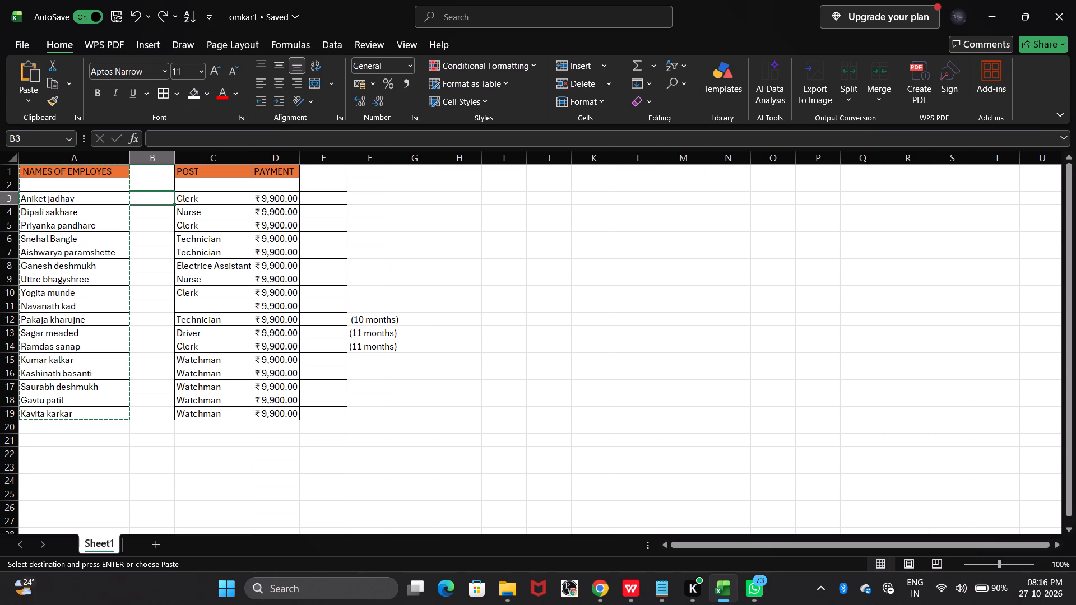
left_click(337, 183)
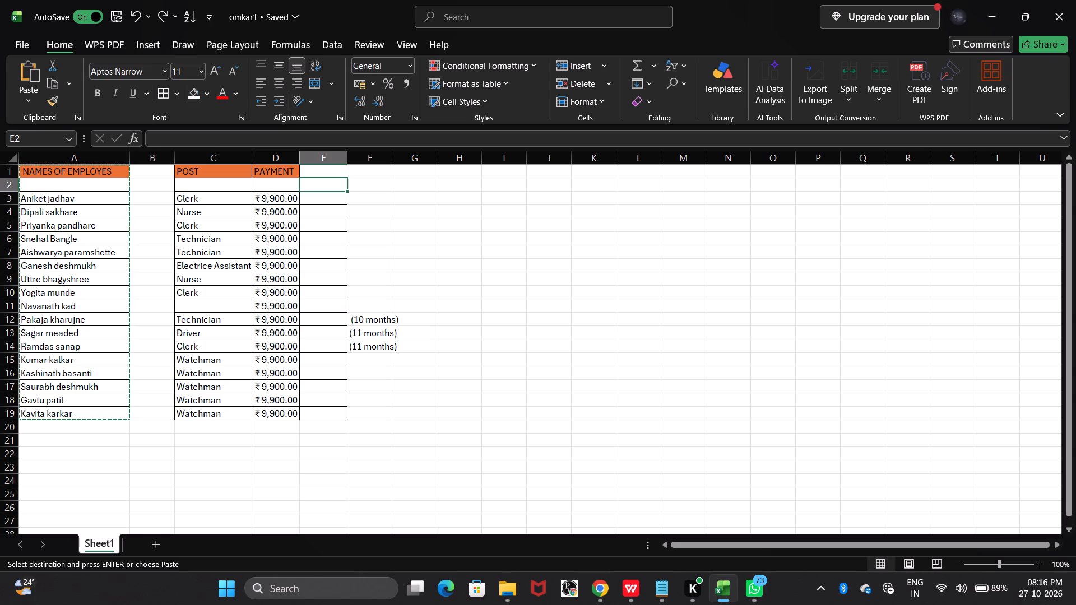
left_click(29, 173)
left_click_drag(29, 173, 77, 217)
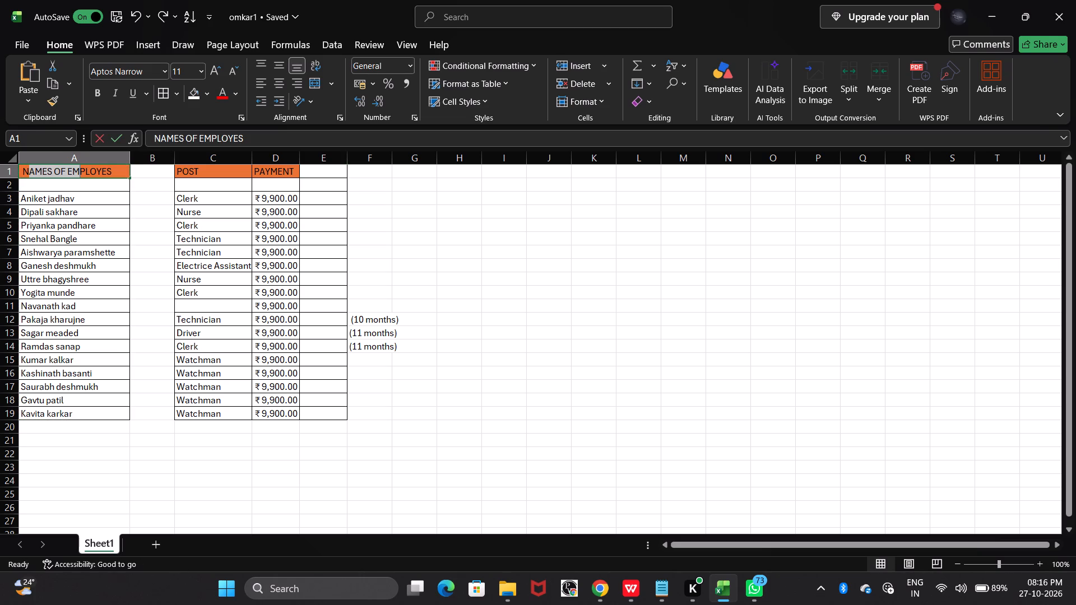
left_click_drag(77, 217, 141, 179)
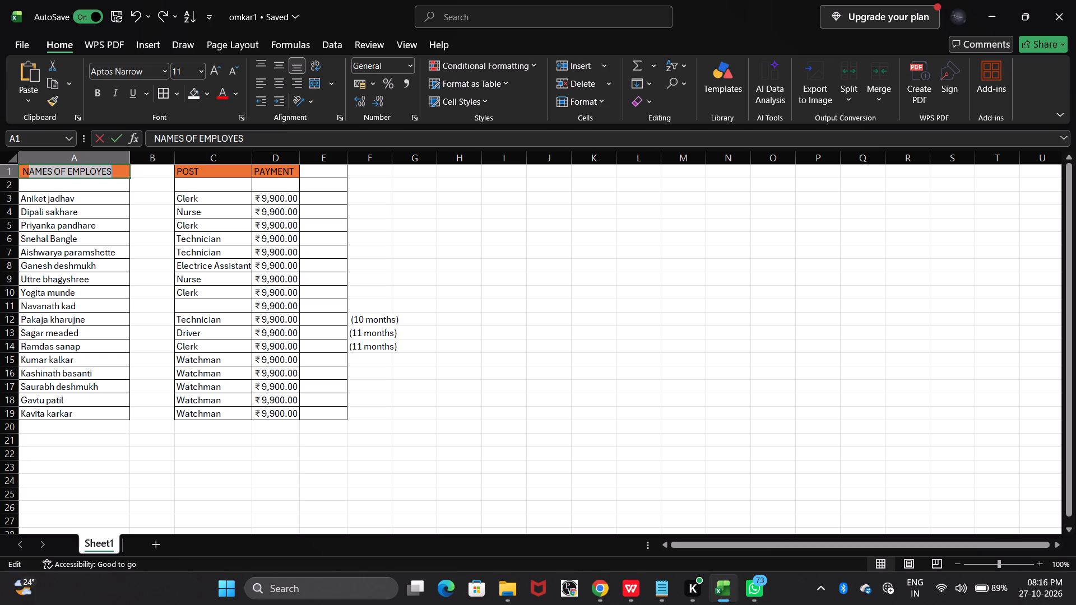
left_click(141, 179)
left_click_drag(97, 172, 126, 384)
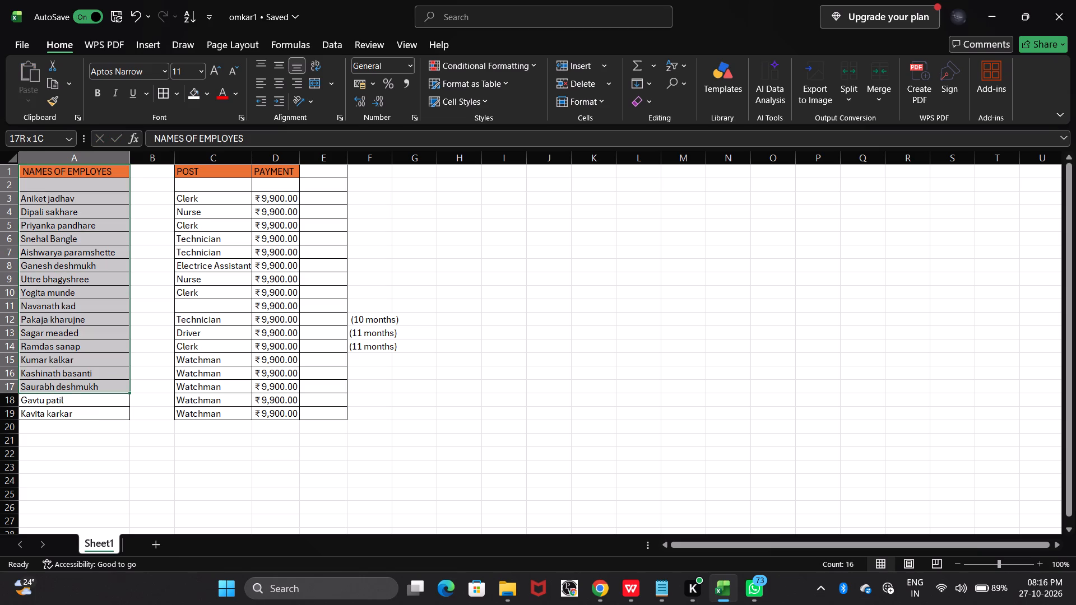
left_click_drag(126, 384, 122, 412)
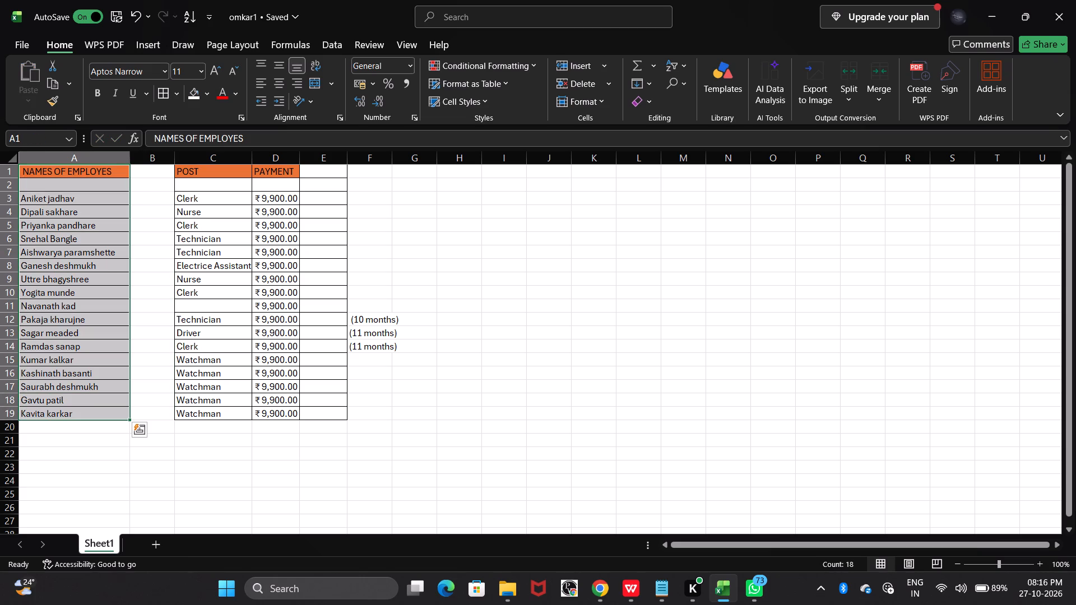
key("ctrl+c")
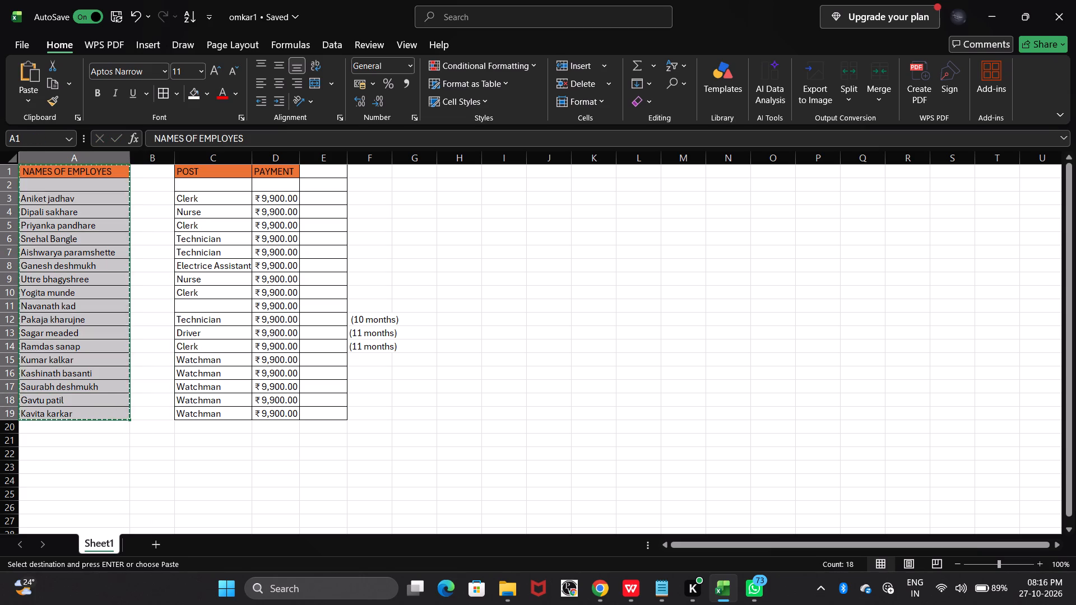
scroll(161, 447, "down", 2)
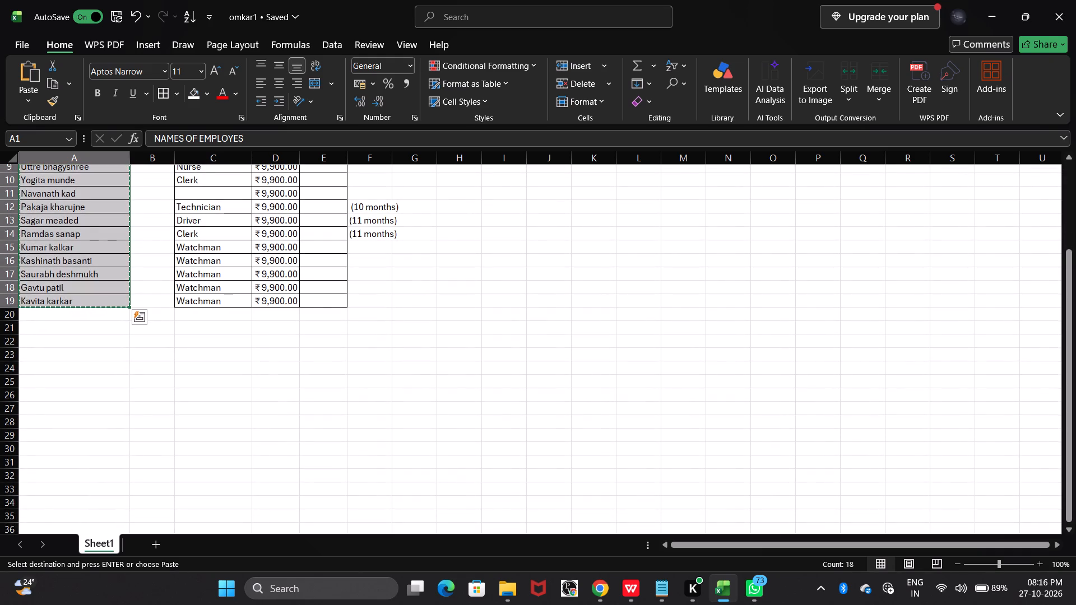
scroll(161, 447, "up", 3)
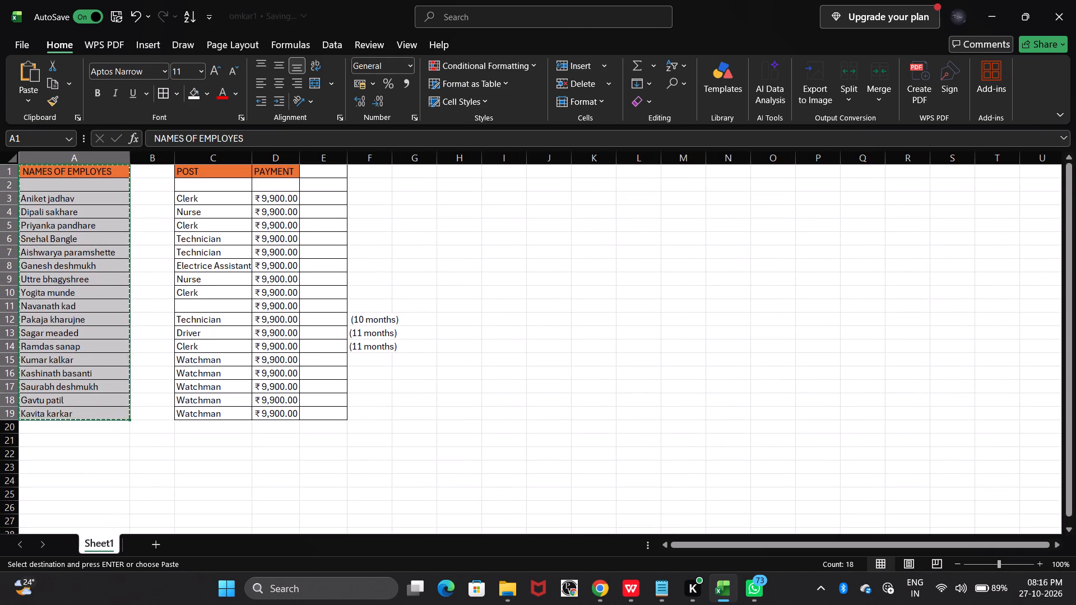
left_click(29, 44)
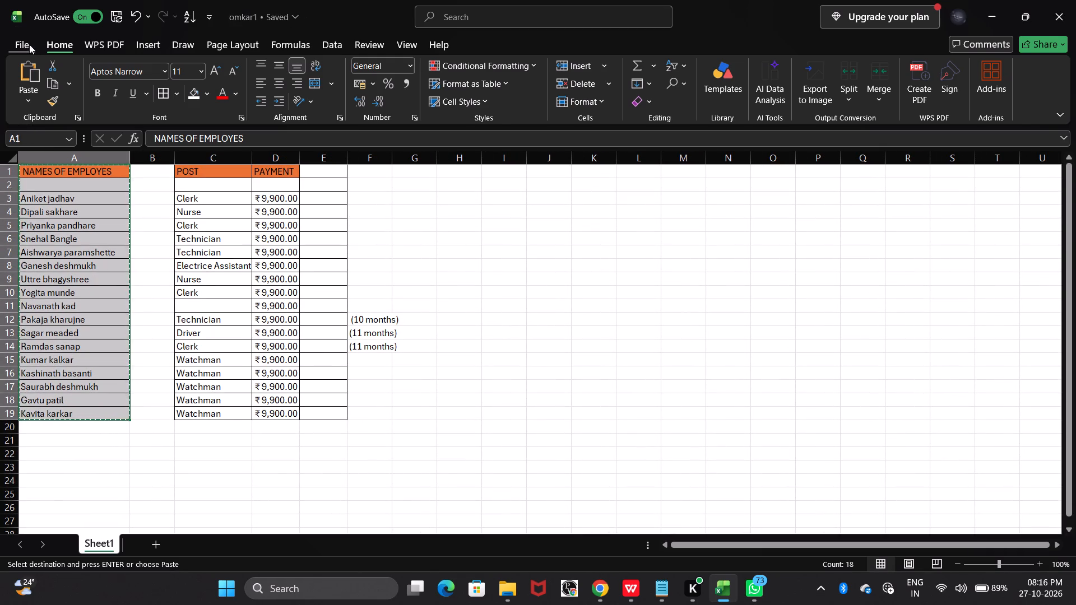
left_click(231, 199)
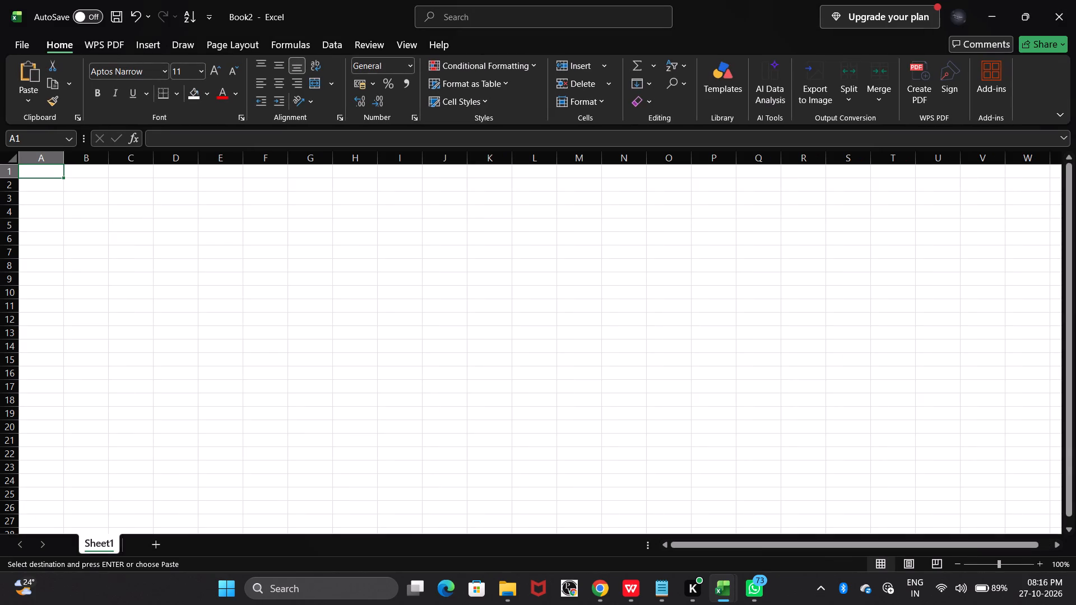
key("ctrl+v")
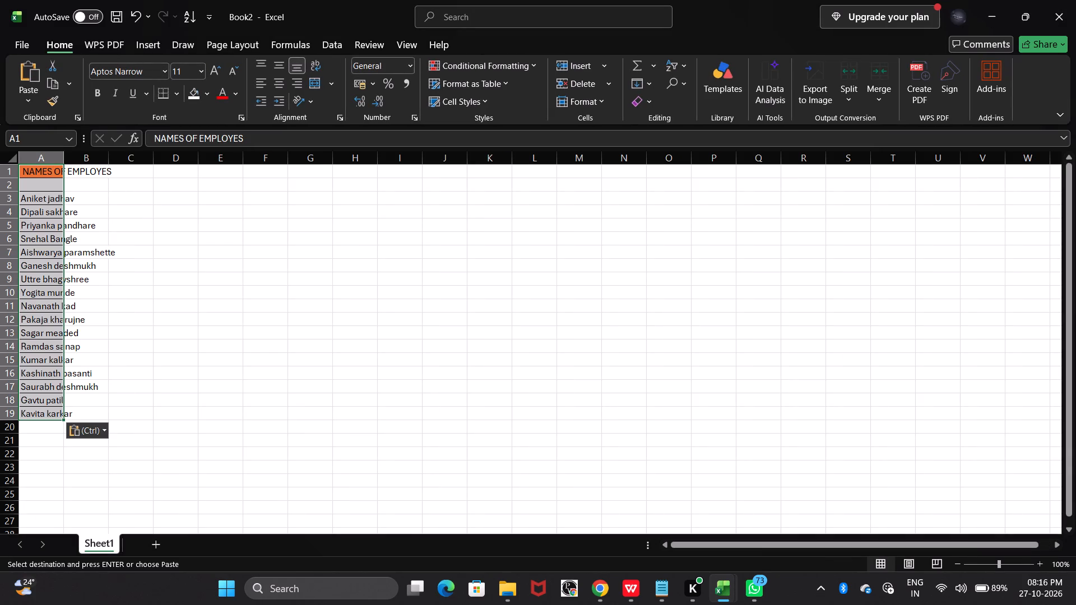
Apply All Borders to cells A1 through B19 around the pasted names.
left_click(142, 171)
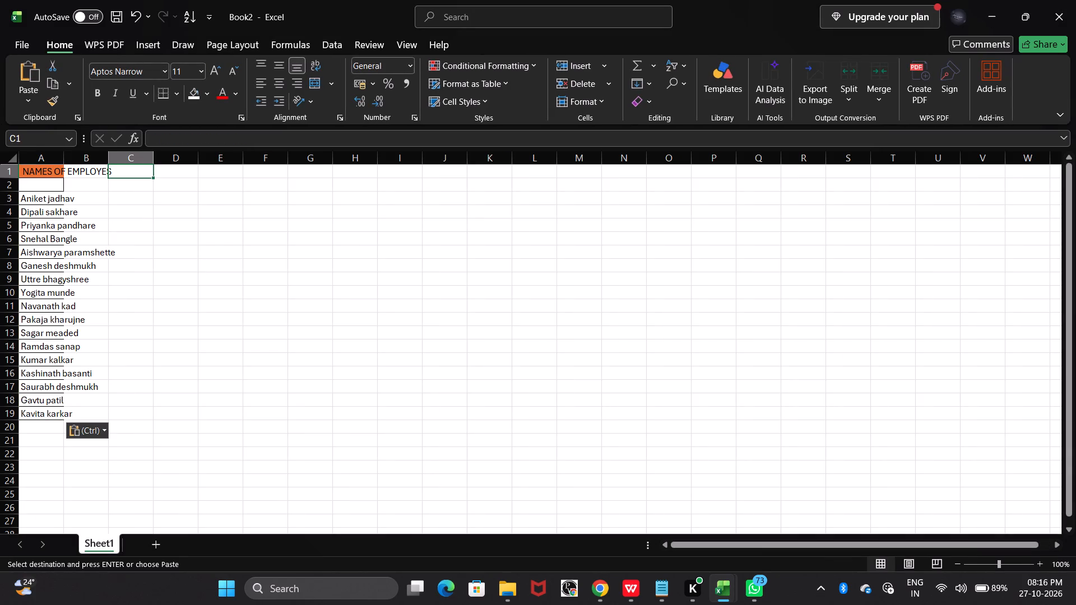
left_click(95, 188)
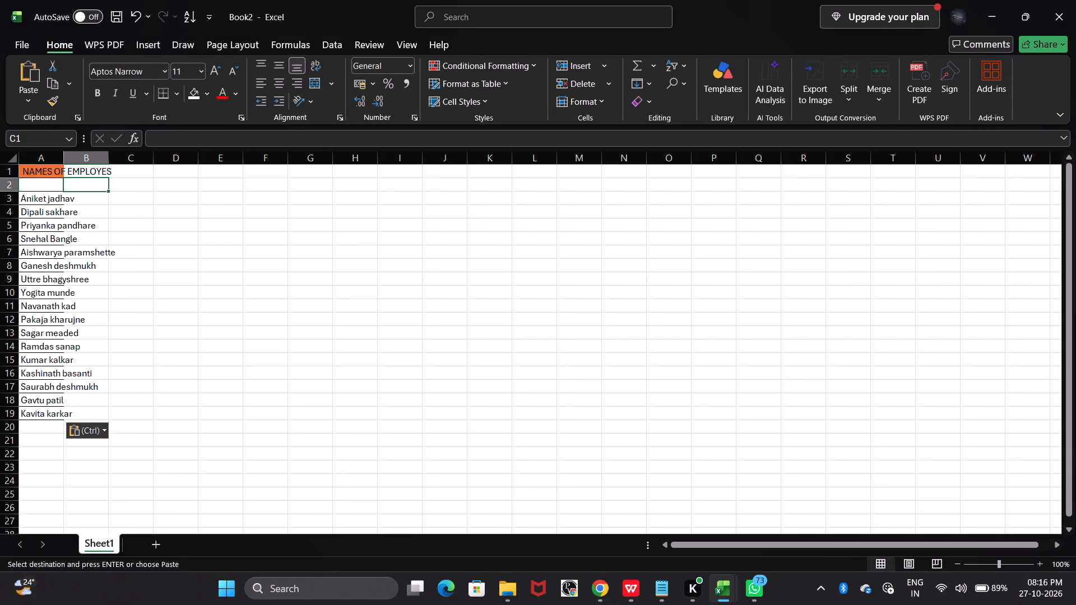
left_click(59, 173)
left_click_drag(59, 173, 108, 182)
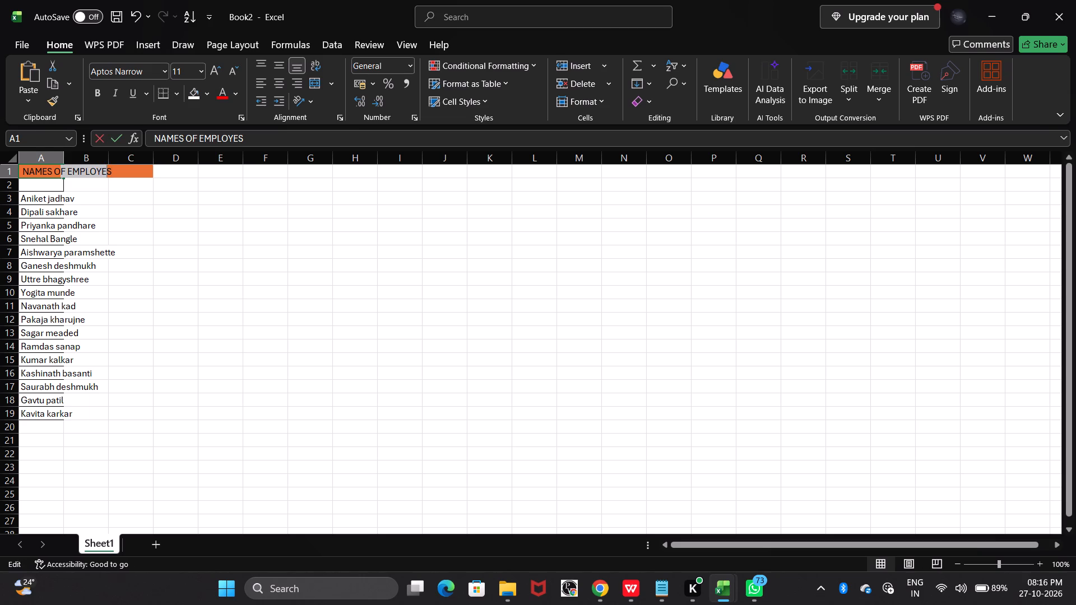
left_click(108, 182)
left_click_drag(135, 191, 101, 170)
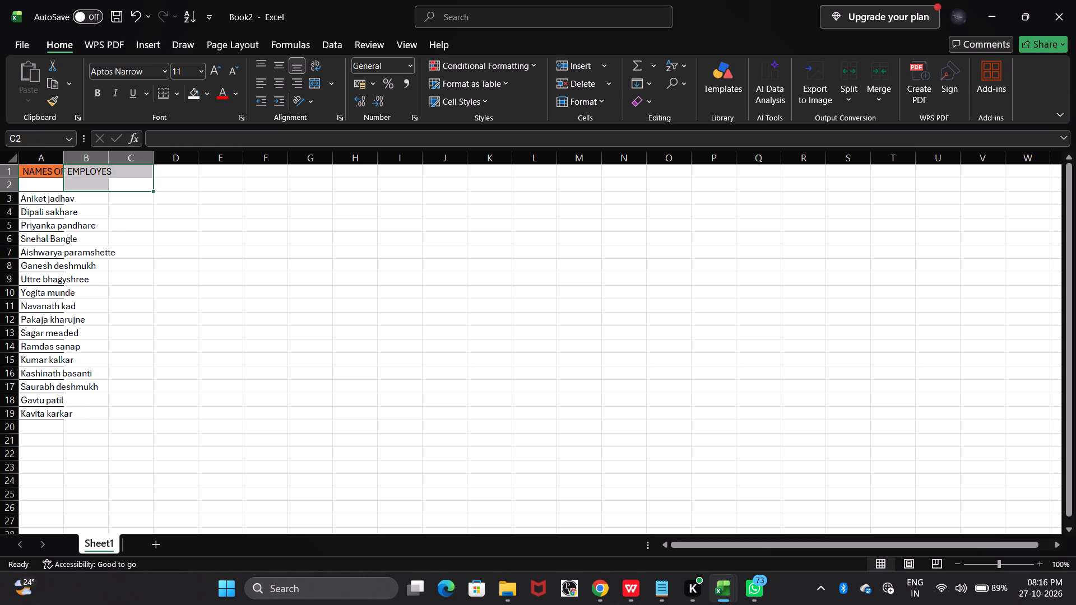
left_click_drag(101, 170, 49, 174)
left_click_drag(49, 174, 98, 174)
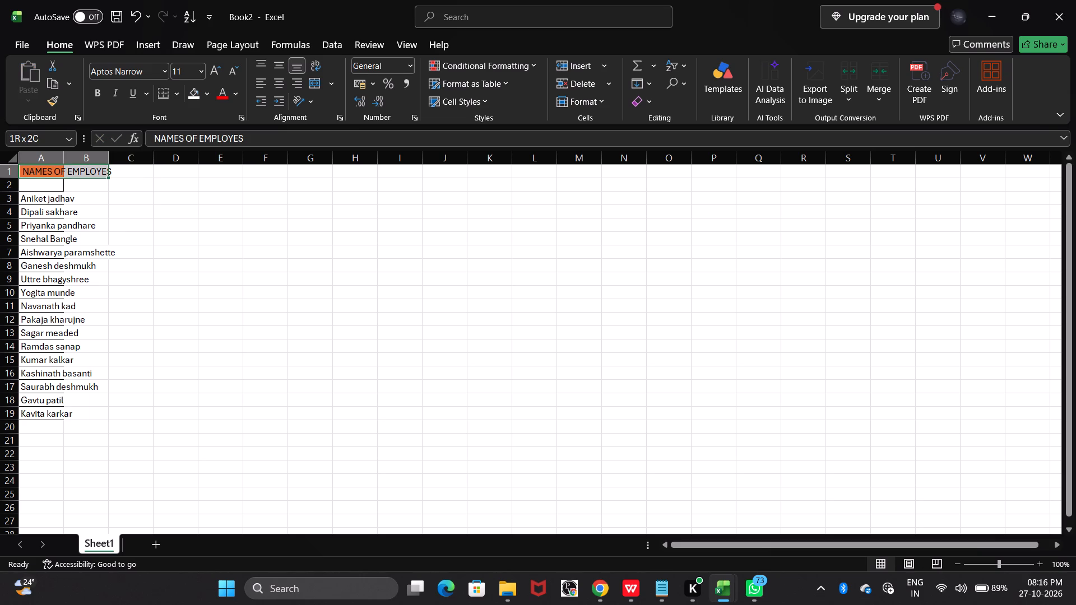
left_click_drag(98, 174, 93, 416)
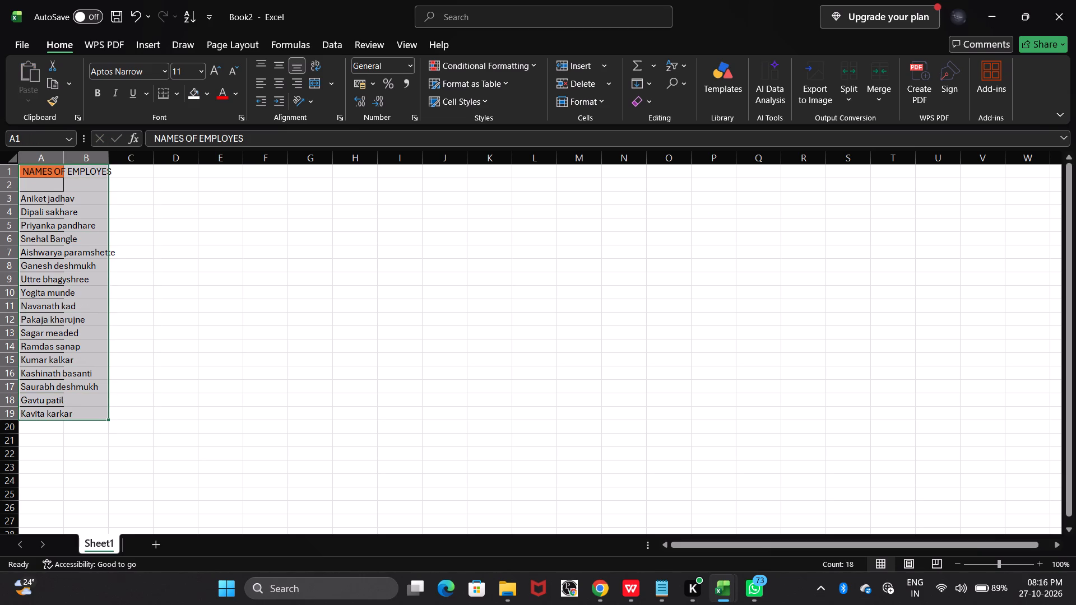
left_click(174, 94)
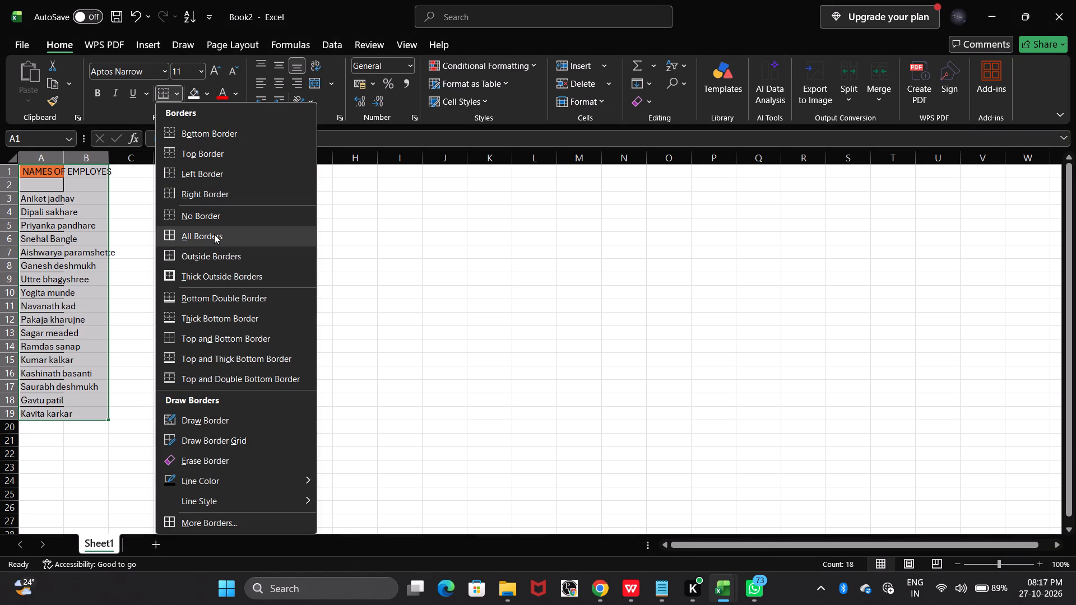
left_click(214, 233)
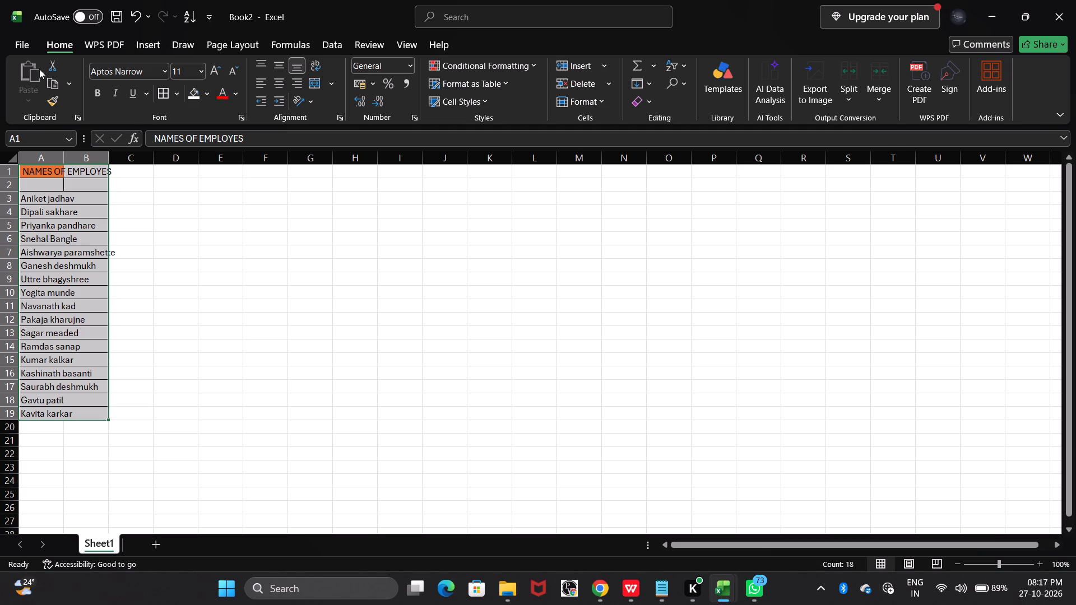
Switch back to the omkar1 workbook that holds the original employee table.
left_click_drag(39, 69, 300, 155)
left_click(692, 516)
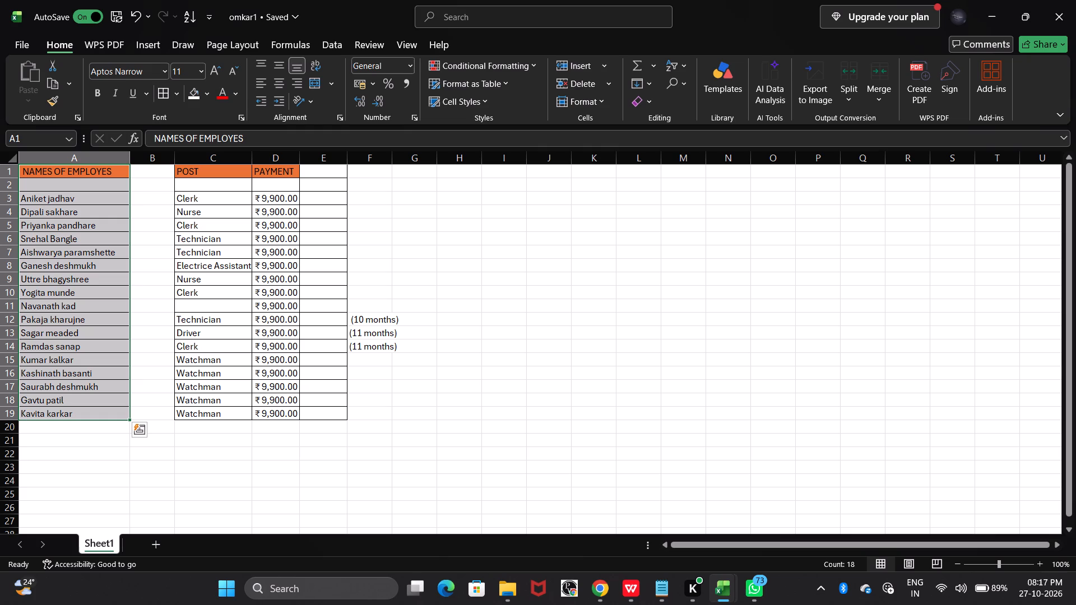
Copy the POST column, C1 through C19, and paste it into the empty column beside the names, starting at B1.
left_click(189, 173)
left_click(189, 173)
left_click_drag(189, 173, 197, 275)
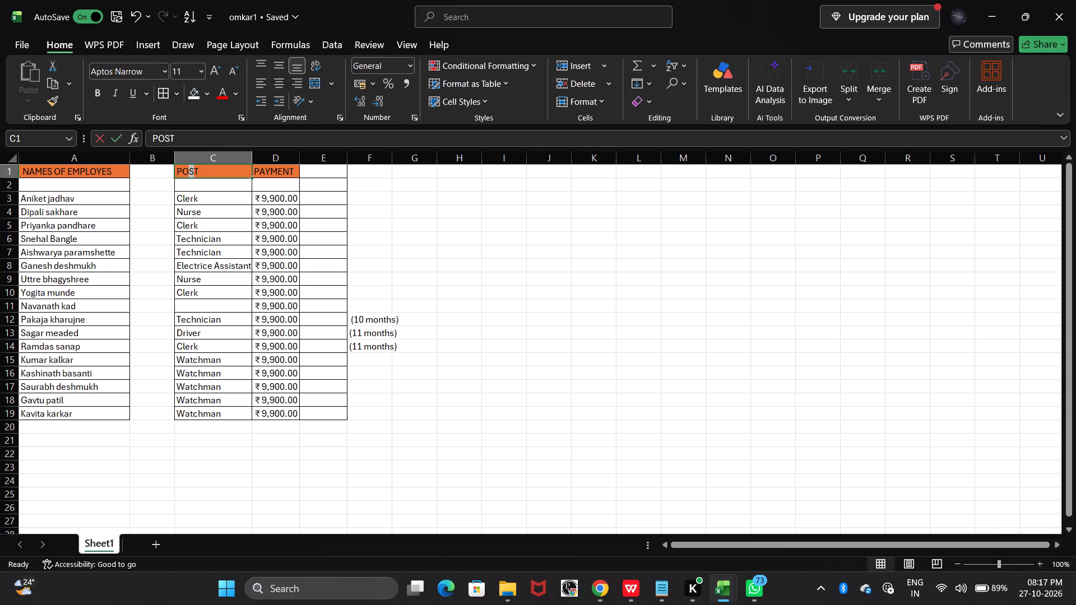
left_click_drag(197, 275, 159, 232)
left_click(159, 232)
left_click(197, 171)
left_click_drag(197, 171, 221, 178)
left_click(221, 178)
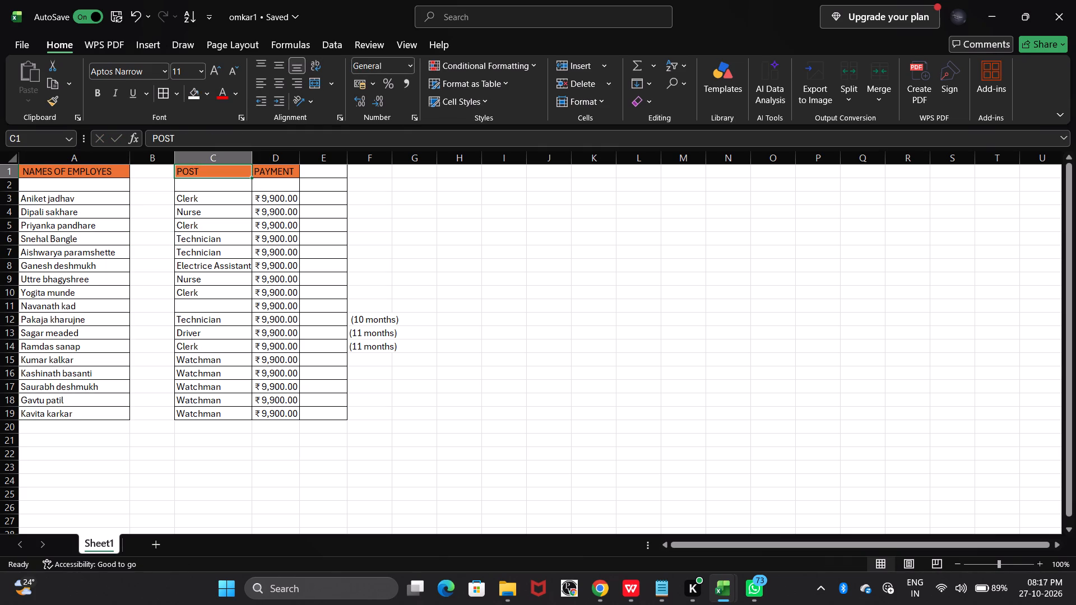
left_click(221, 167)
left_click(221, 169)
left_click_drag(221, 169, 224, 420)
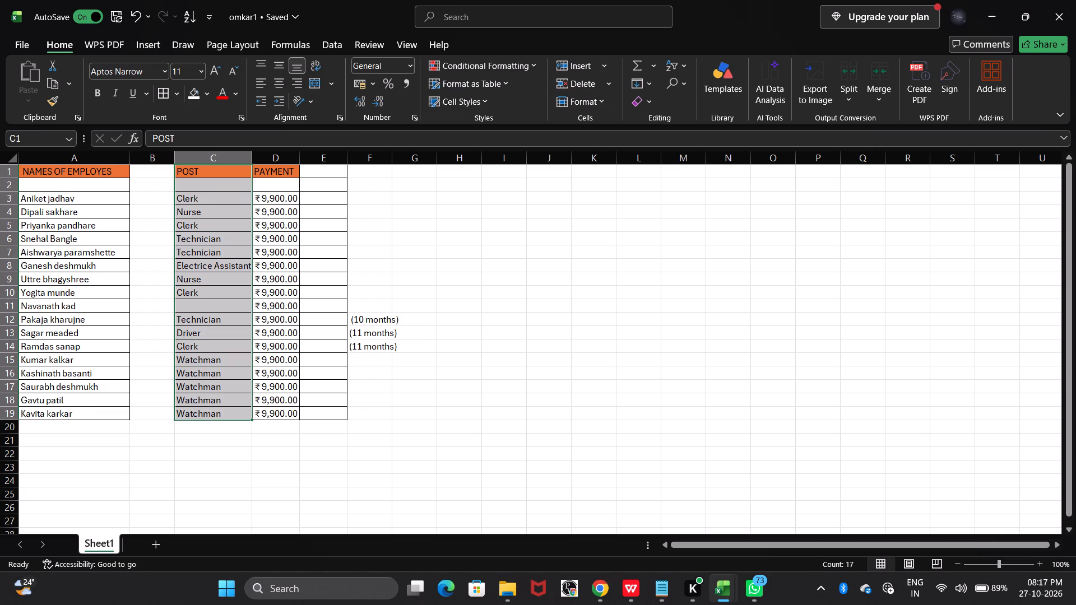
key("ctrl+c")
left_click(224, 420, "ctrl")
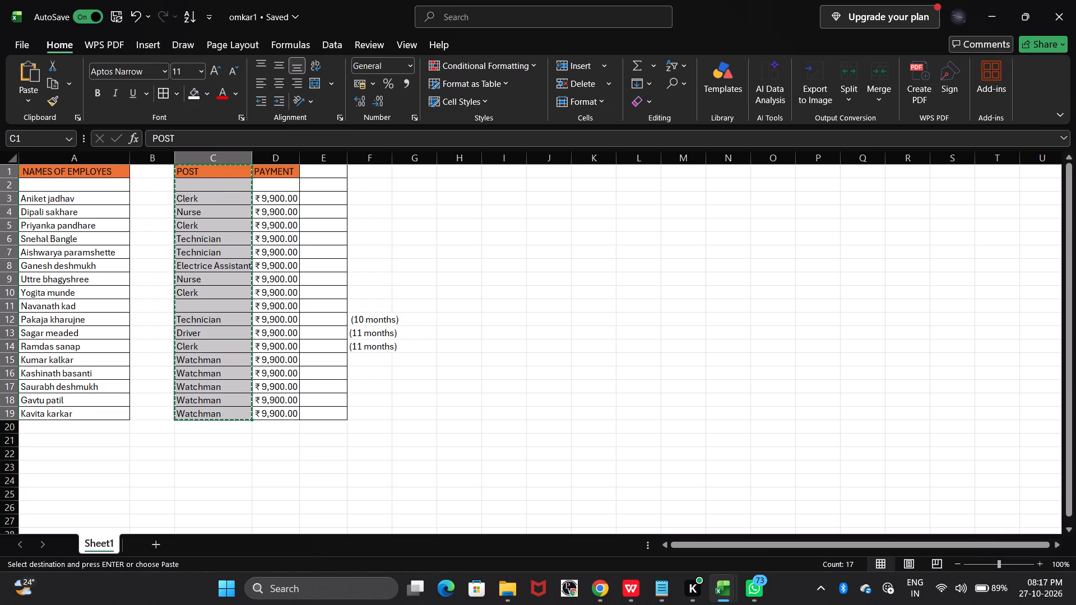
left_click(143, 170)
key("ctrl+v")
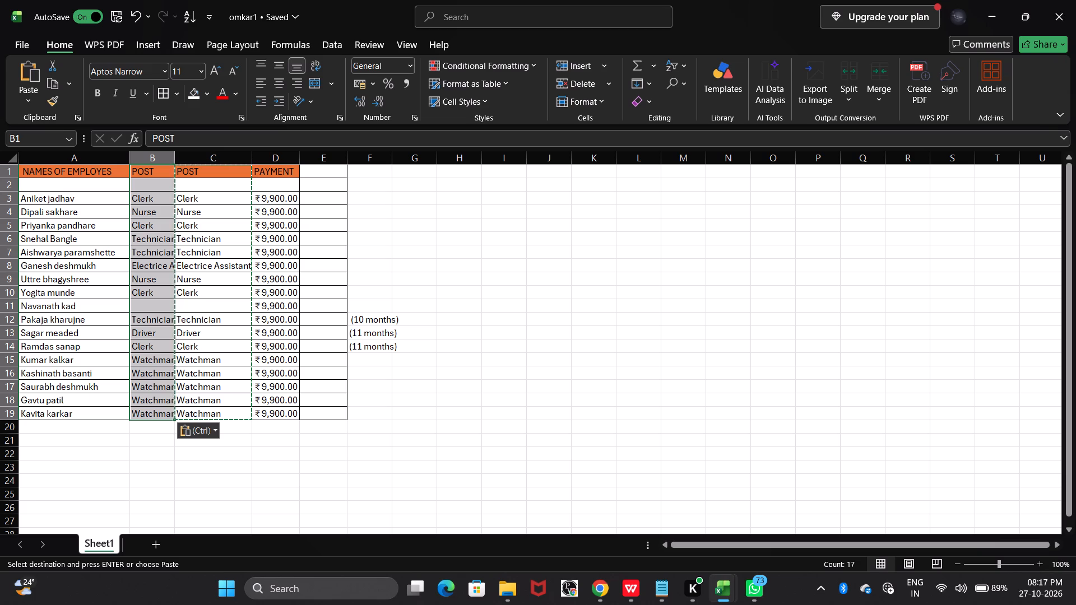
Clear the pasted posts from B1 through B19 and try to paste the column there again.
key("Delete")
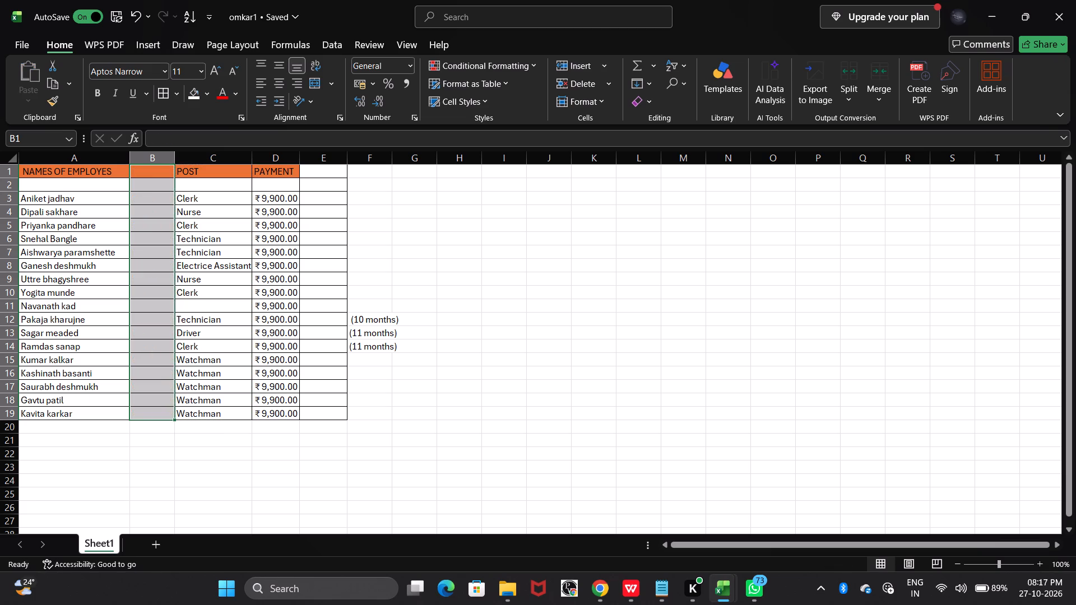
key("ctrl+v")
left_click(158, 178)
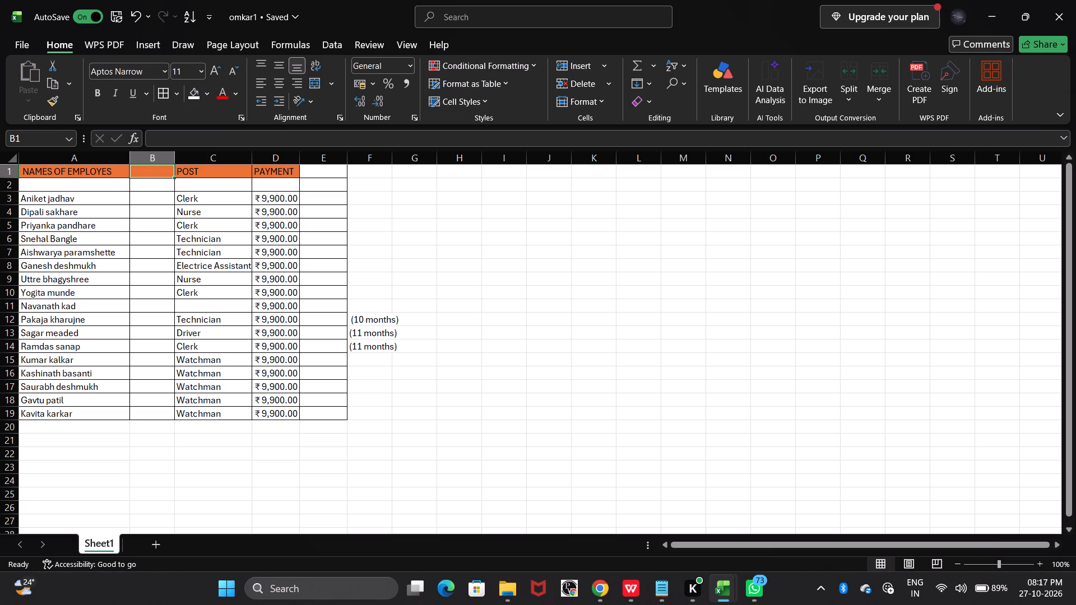
Copy the POST column, C1 through C19, again and paste it at B1 next to the employee names.
left_click(187, 176)
left_click_drag(187, 176, 189, 221)
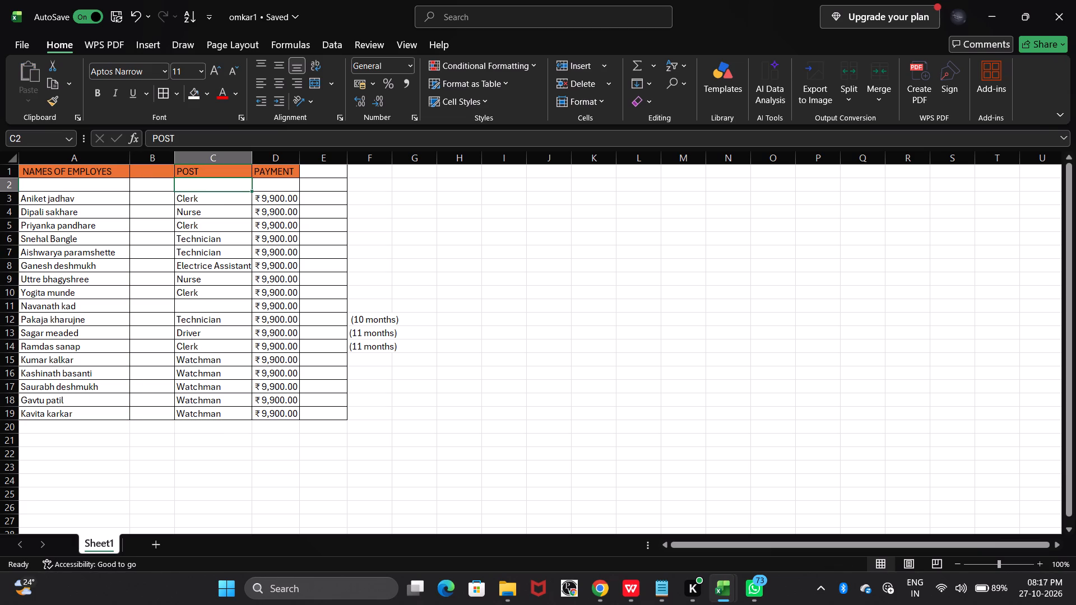
left_click_drag(189, 221, 207, 171)
left_click(207, 171)
left_click_drag(207, 171, 205, 184)
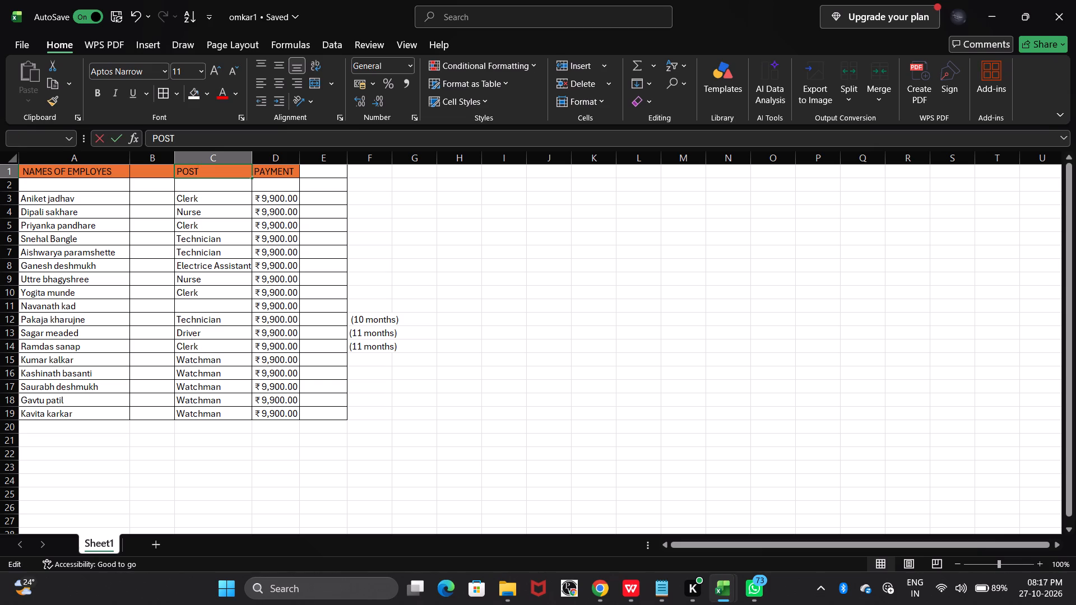
left_click(205, 184)
left_click_drag(209, 171, 239, 448)
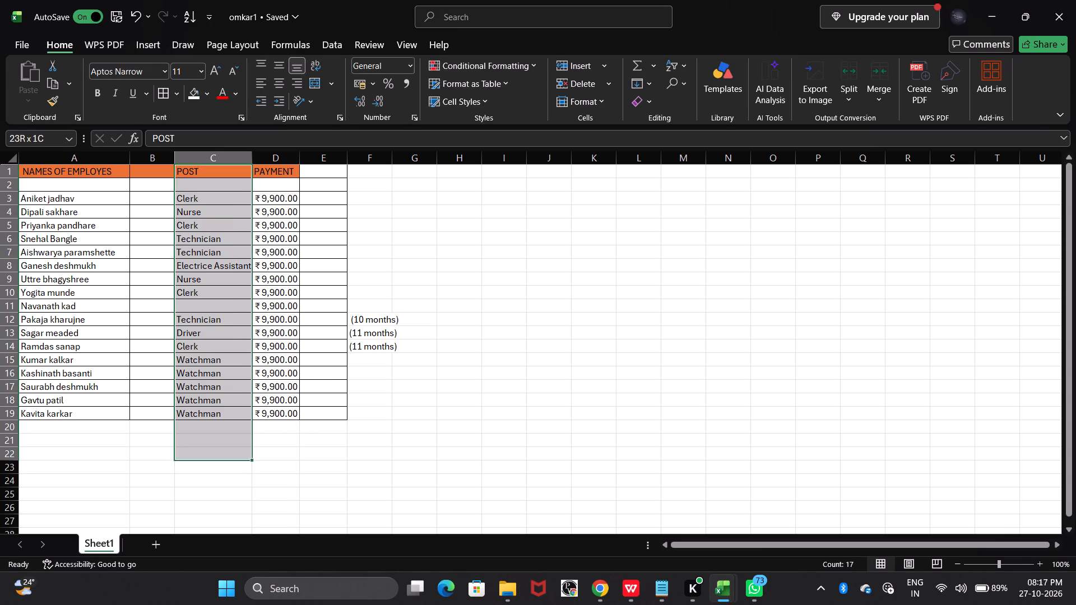
left_click_drag(239, 448, 237, 412)
key("ctrl+c")
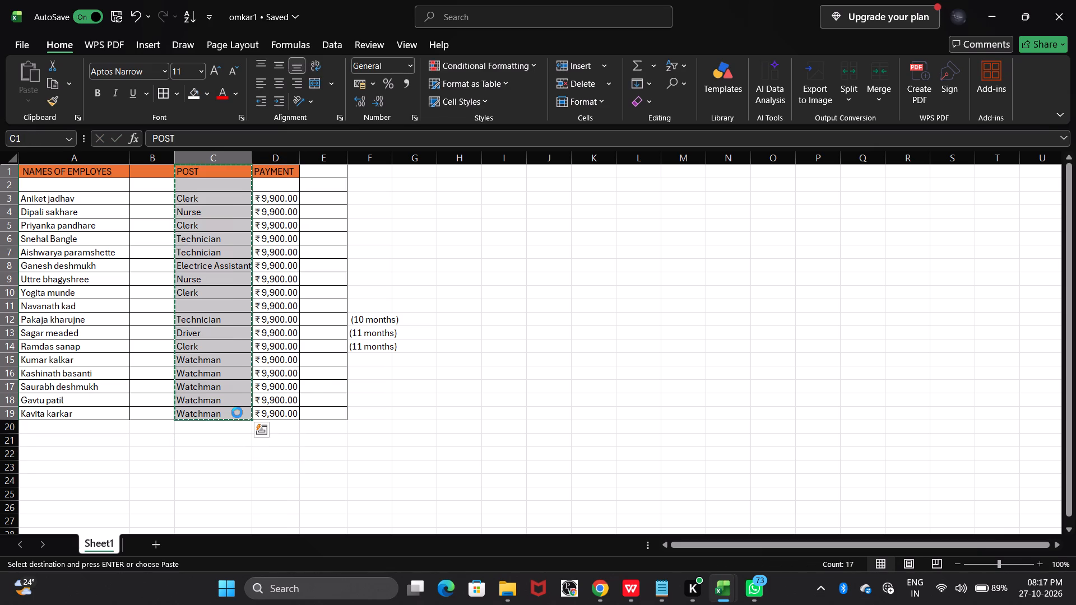
left_click(136, 184)
left_click(145, 171)
key("ctrl+v")
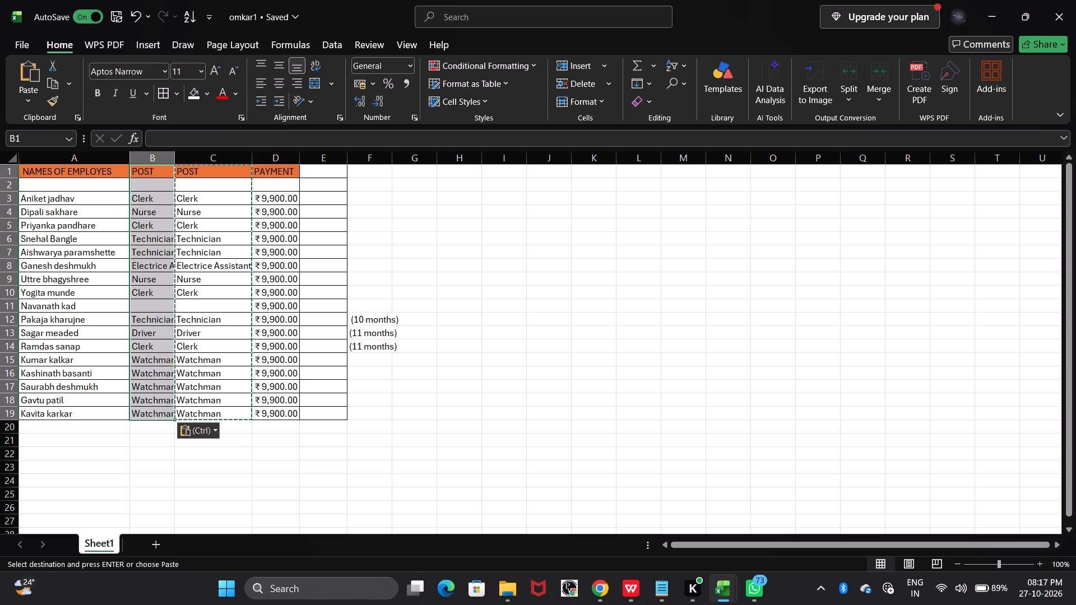
Delete the contents of the original POST column, C1 through C19.
left_click(214, 192)
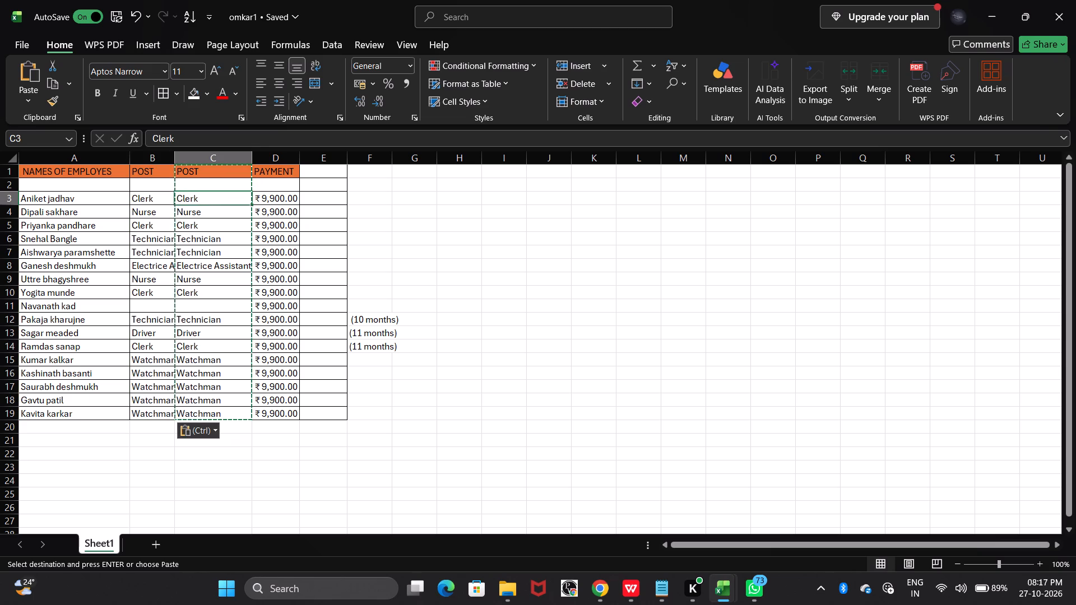
left_click_drag(202, 170, 235, 415)
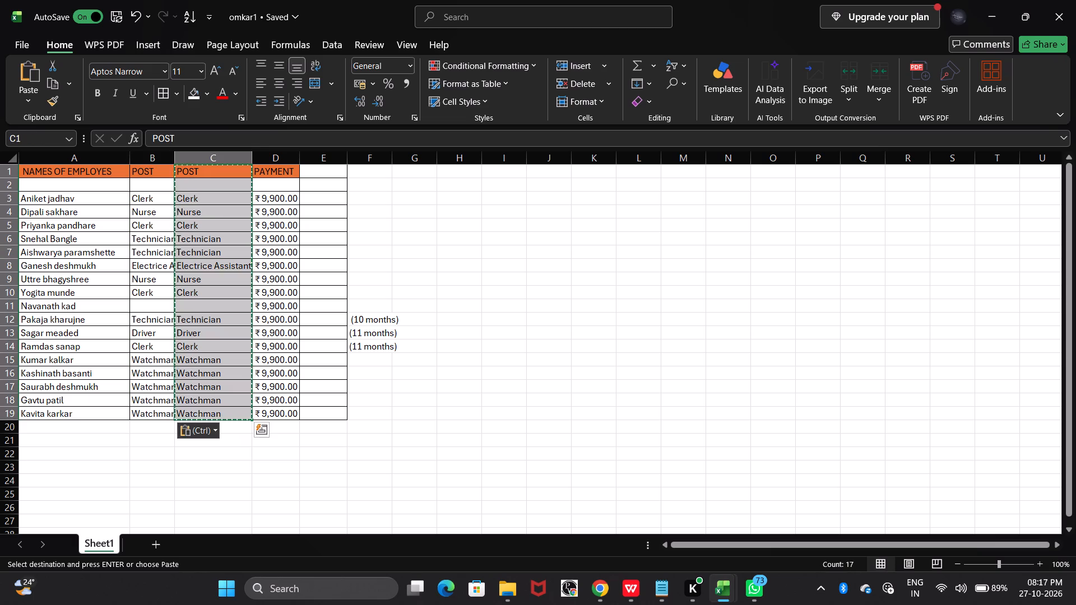
key("Delete")
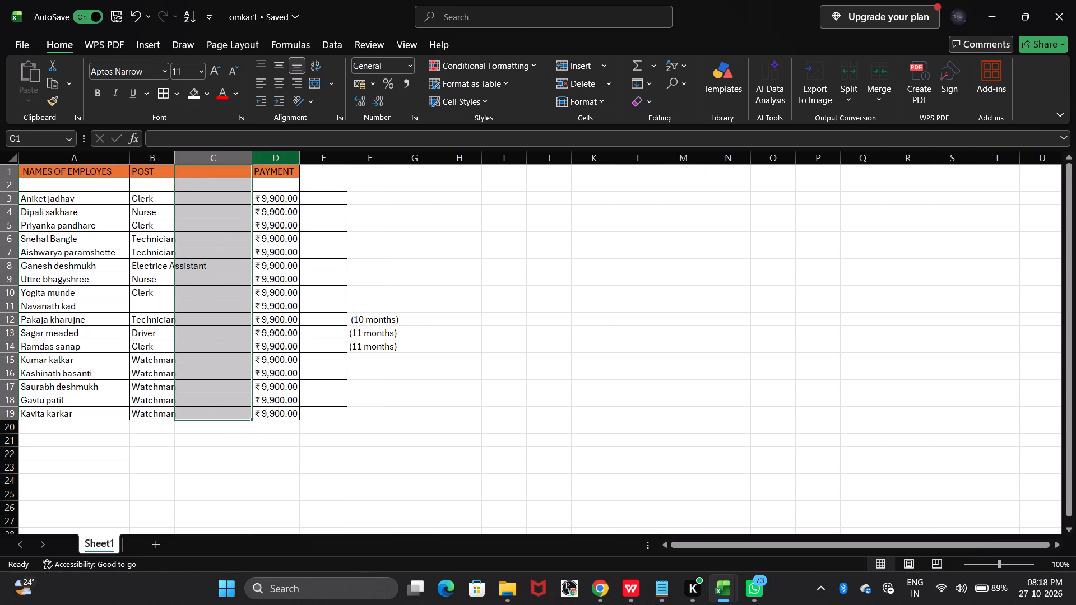
Copy the PAYMENT column with its heading, D1 through D19.
left_click(278, 178)
left_click(278, 175)
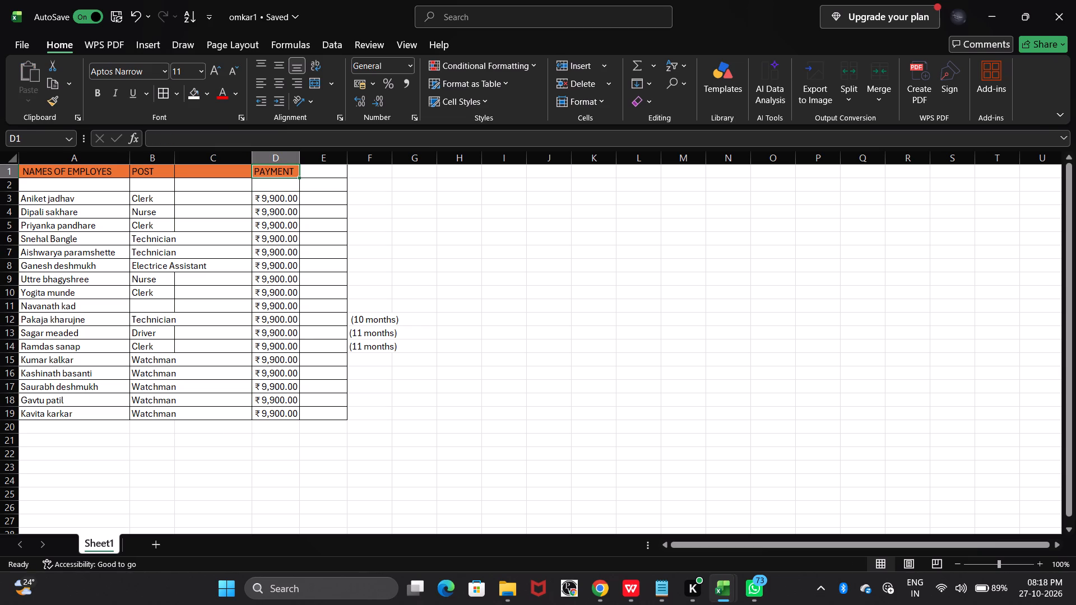
left_click_drag(278, 175, 280, 163)
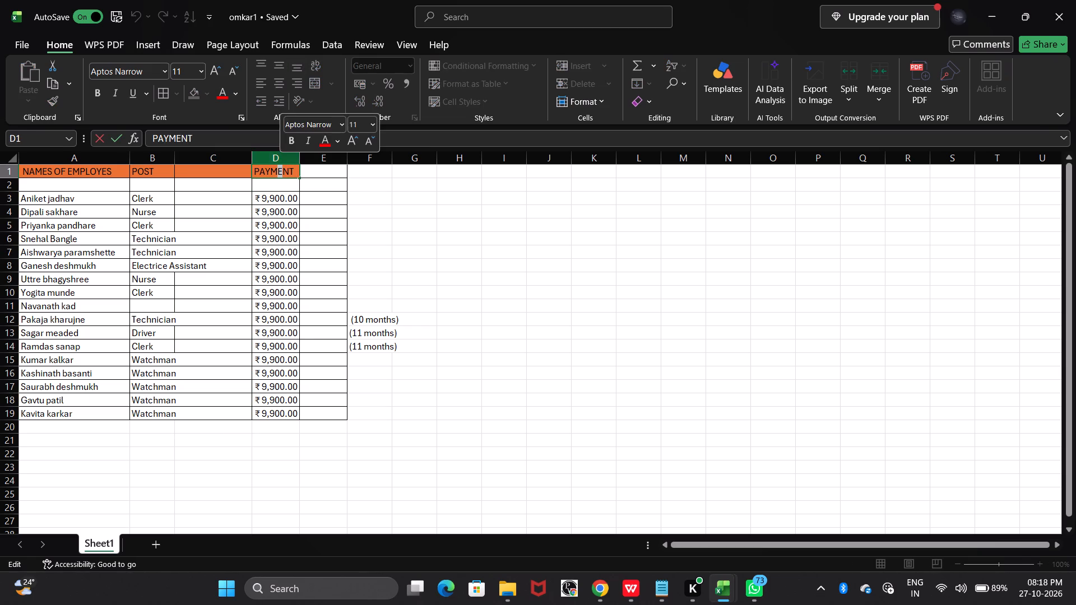
left_click(279, 169)
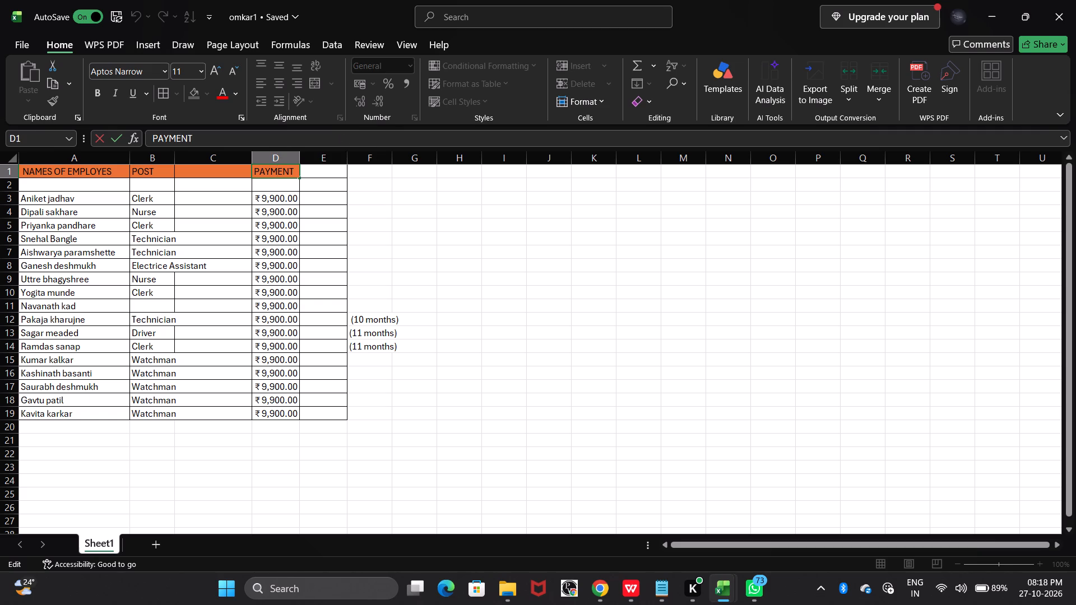
left_click_drag(316, 171, 282, 170)
left_click(282, 170)
left_click_drag(282, 170, 291, 191)
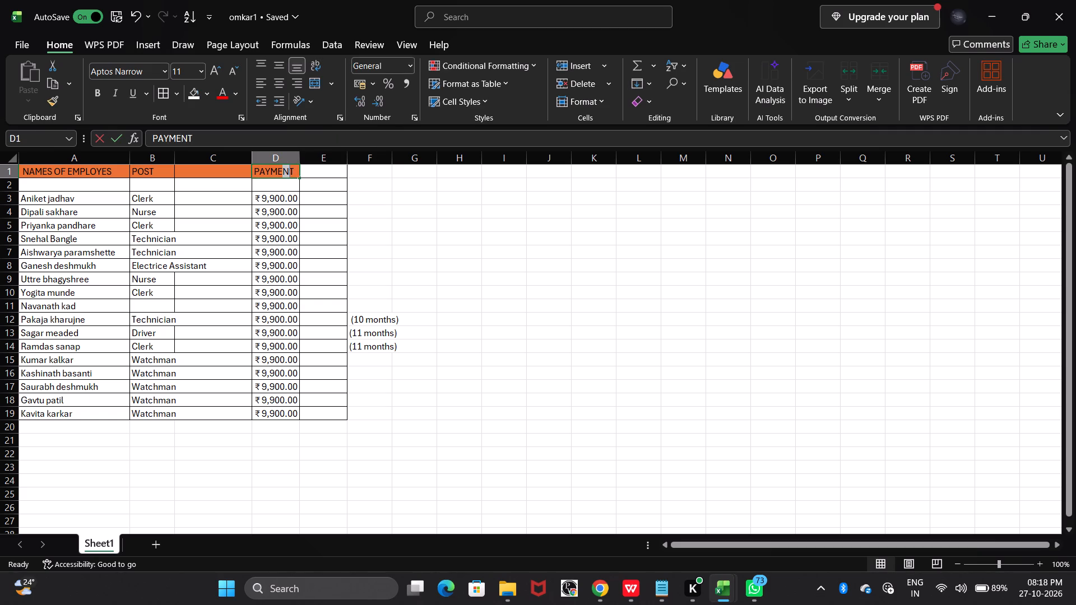
left_click_drag(291, 191, 291, 187)
left_click_drag(322, 186, 287, 171)
left_click_drag(287, 171, 286, 178)
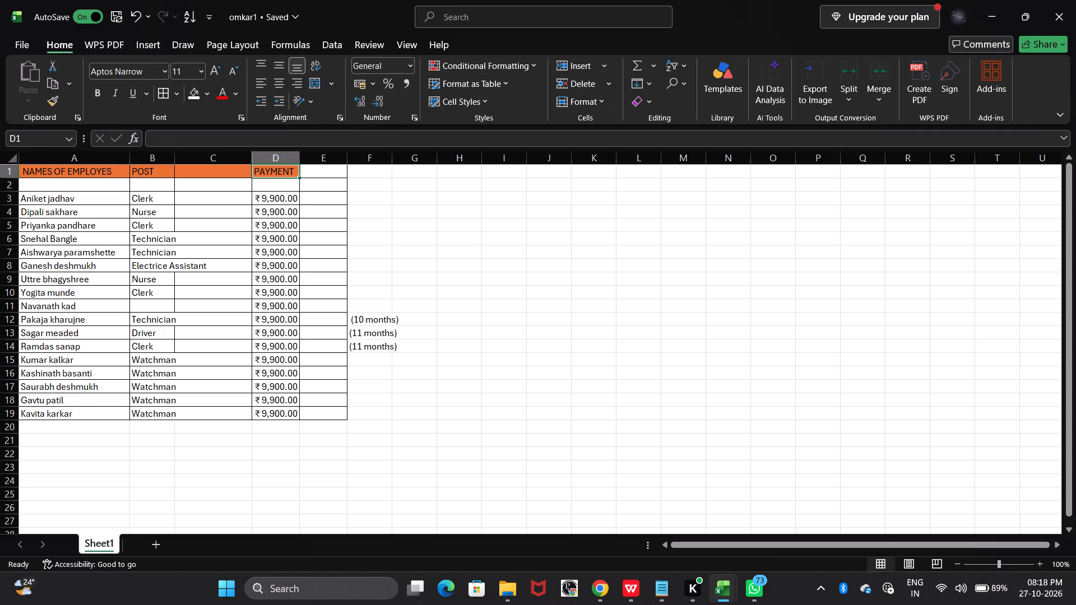
left_click_drag(286, 178, 291, 416)
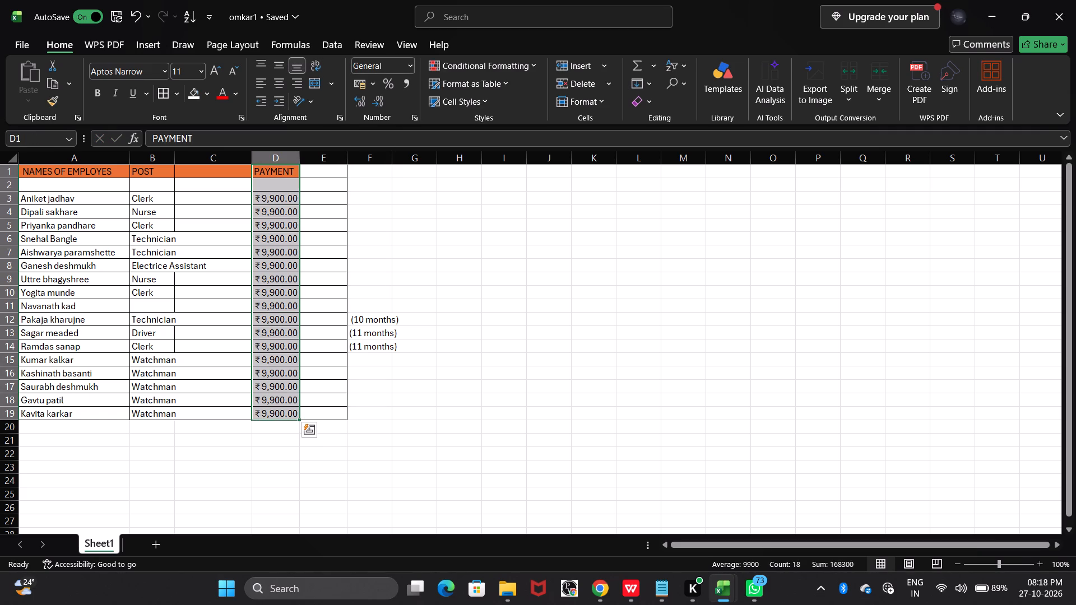
key("ctrl+c")
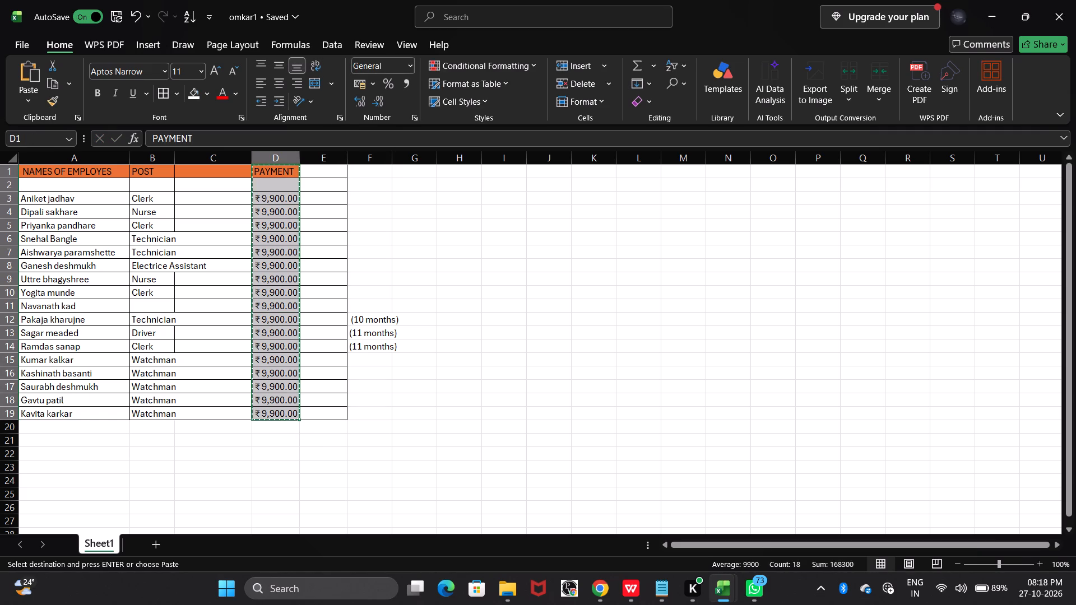
Paste the copied PAYMENT column at C1, directly beside the POST column.
left_click(201, 167)
key("ctrl+v")
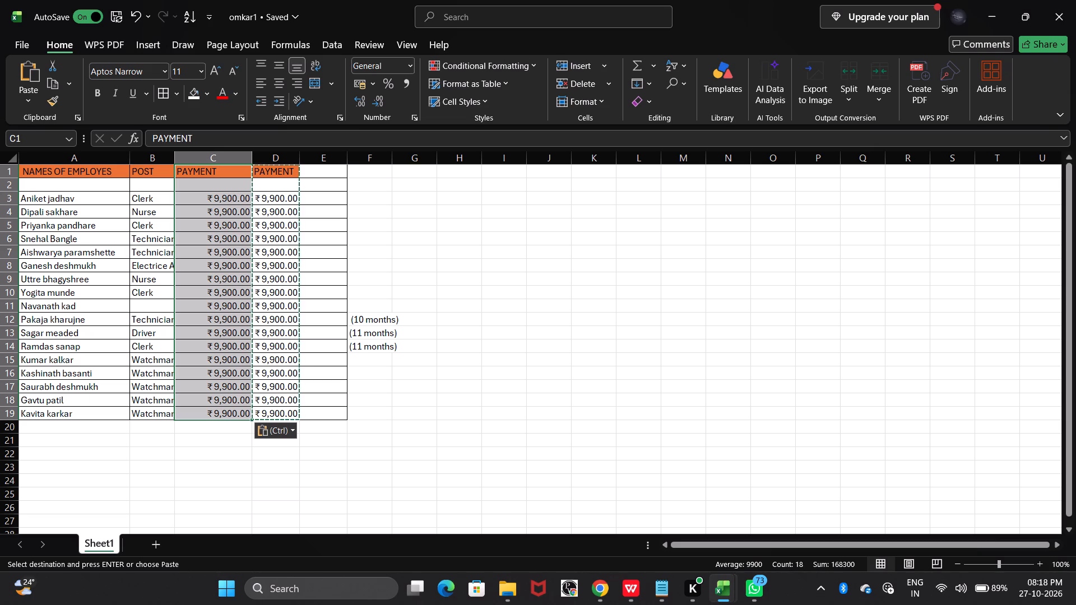
Delete the contents of the original PAYMENT column, D1 through D19, including its heading.
left_click(282, 187)
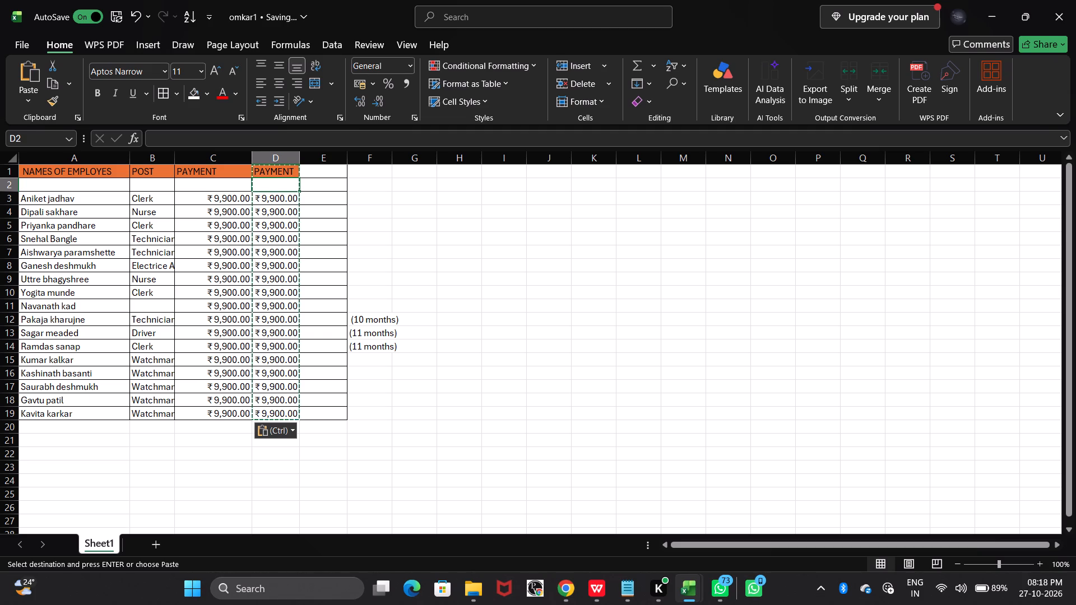
left_click(281, 171)
left_click_drag(281, 171, 354, 179)
left_click(354, 179)
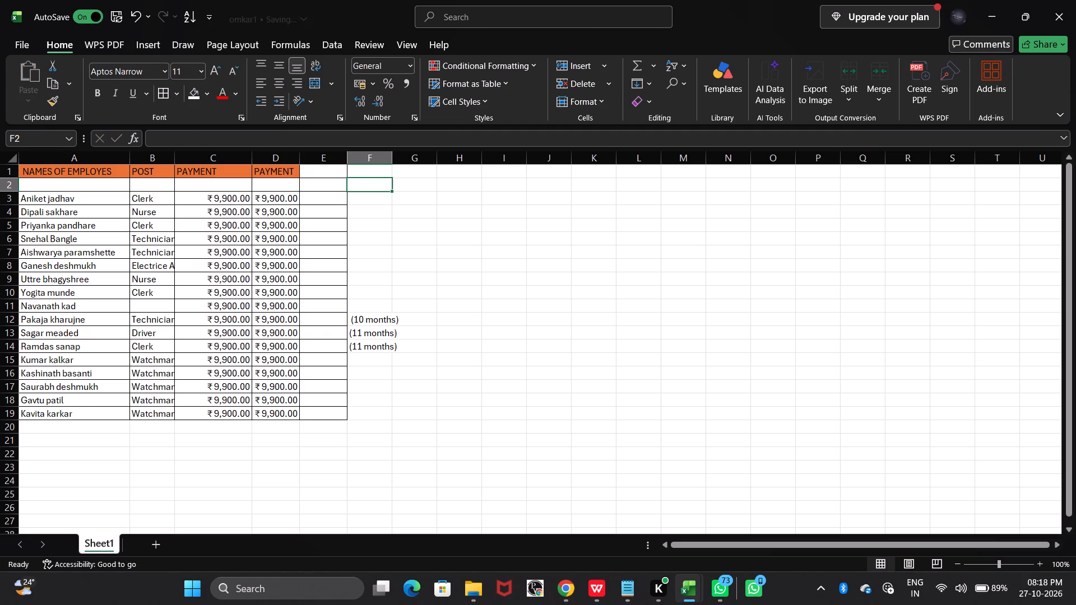
left_click_drag(286, 173, 282, 439)
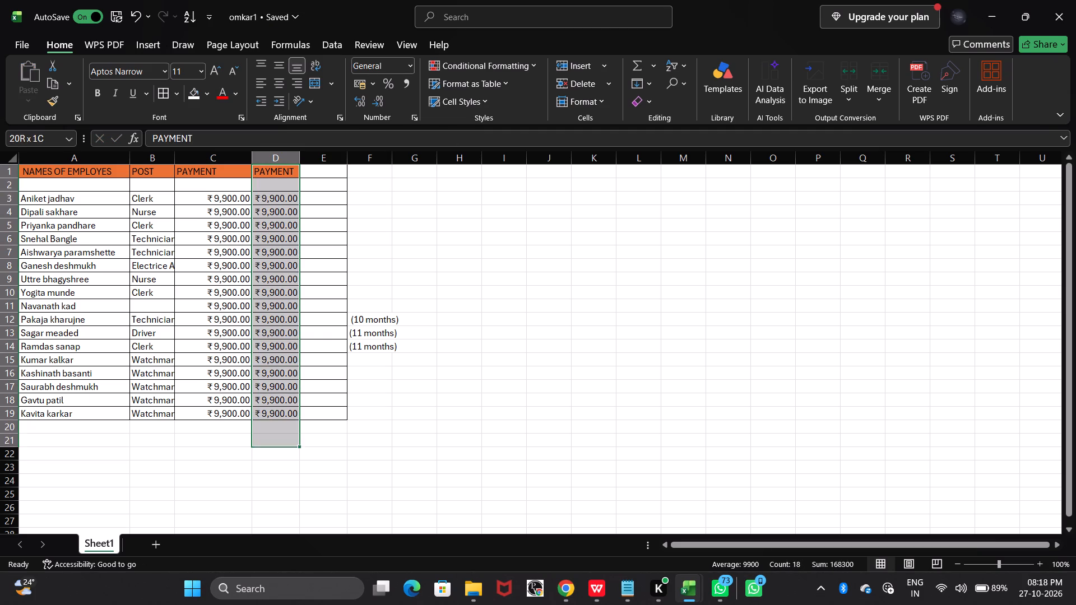
left_click_drag(282, 439, 284, 416)
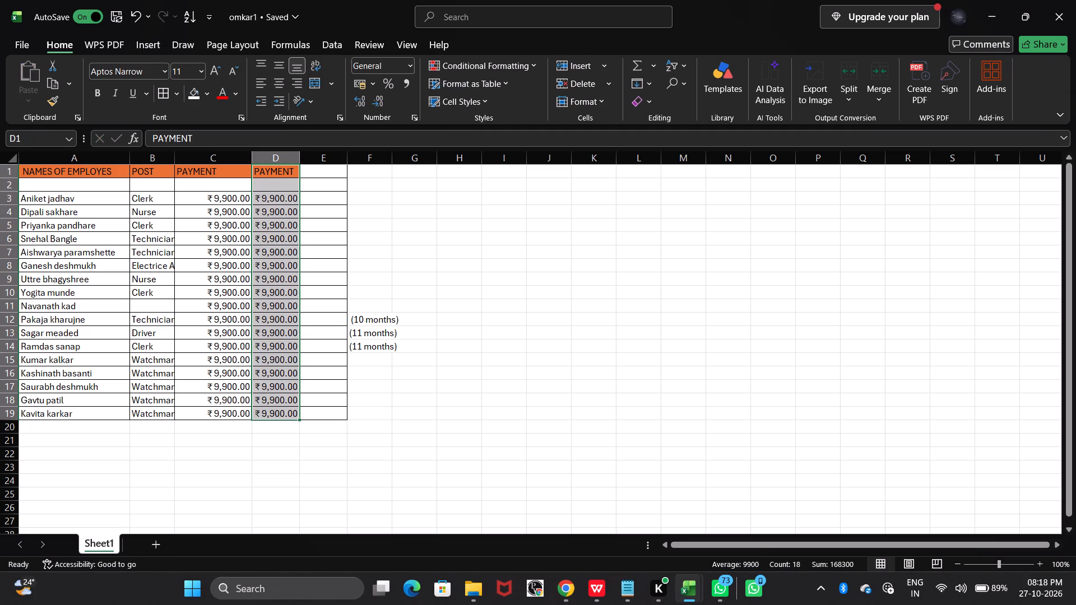
key("Delete")
left_click(443, 353)
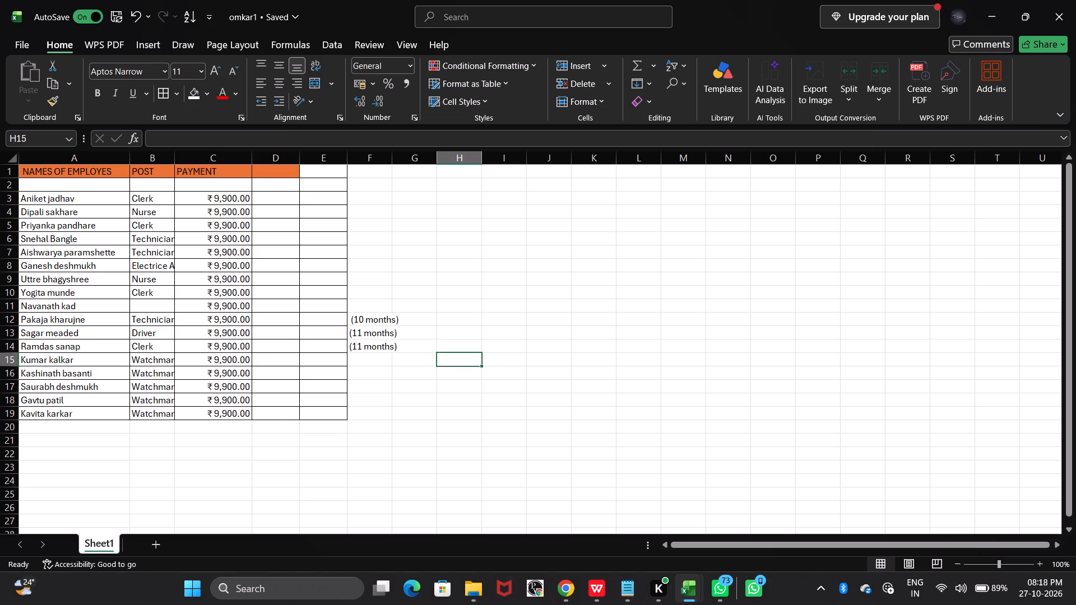
Remove the orange fill from the empty heading cell D1.
left_click(279, 173)
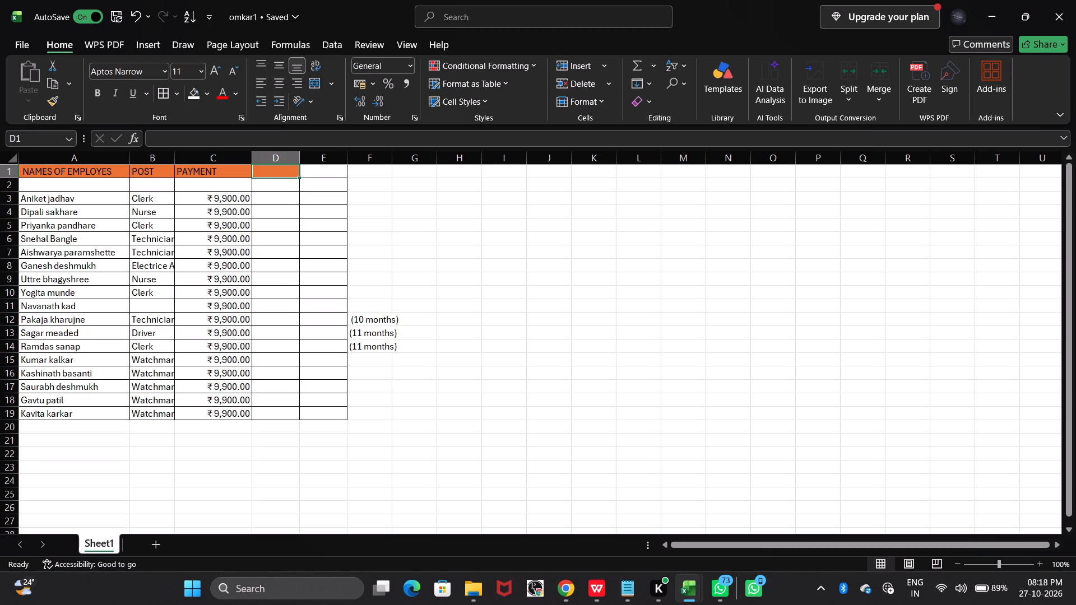
left_click(193, 96)
left_click(470, 207)
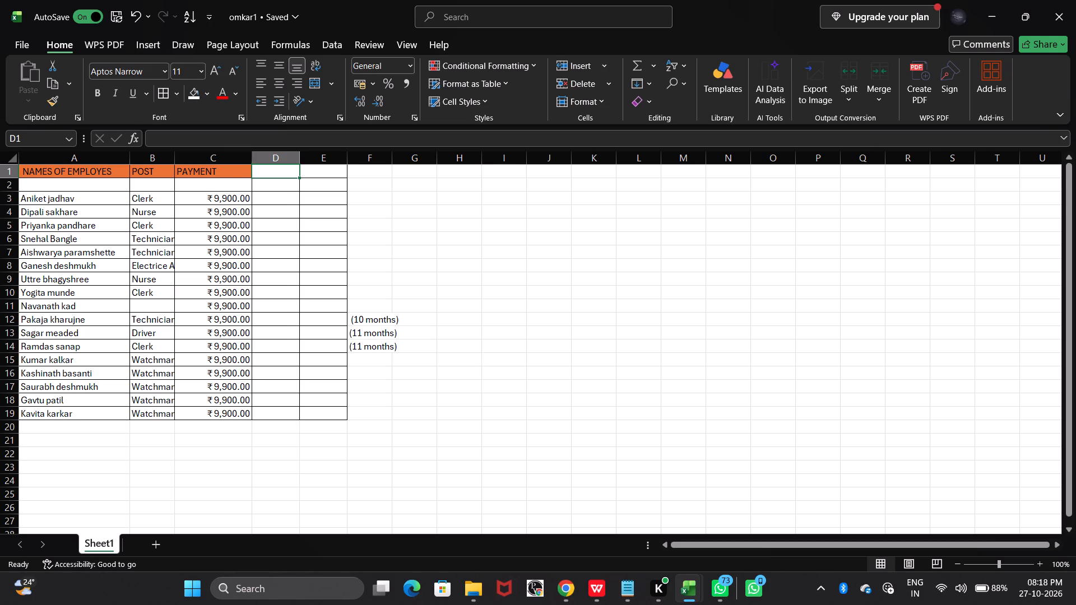
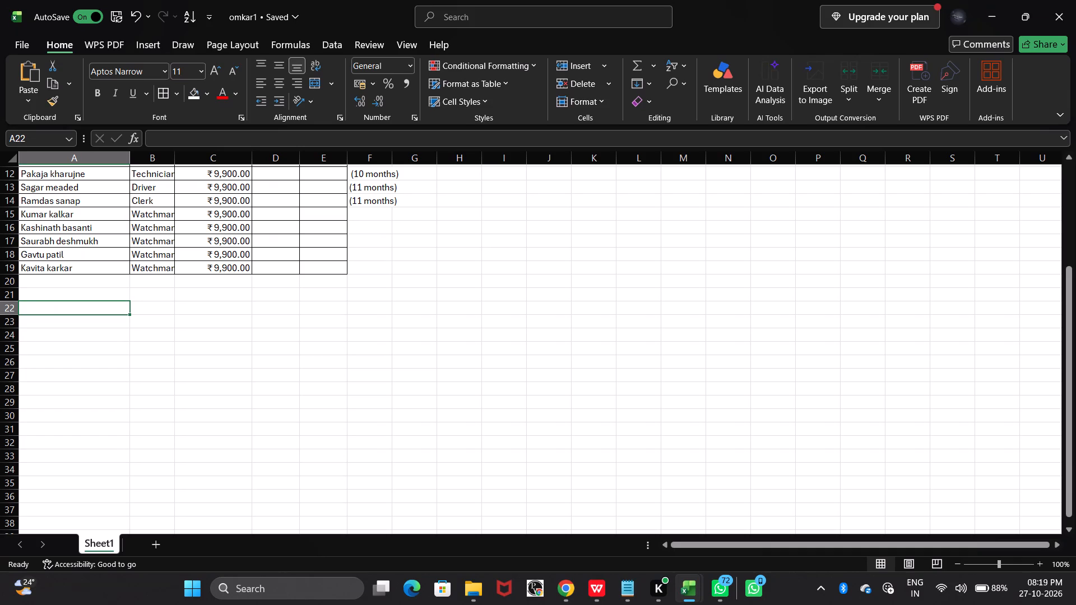
Enter the heading "ROJDARI PAYMENT" in cell A23, below the employee list.
scroll(50, 310, "down", 1)
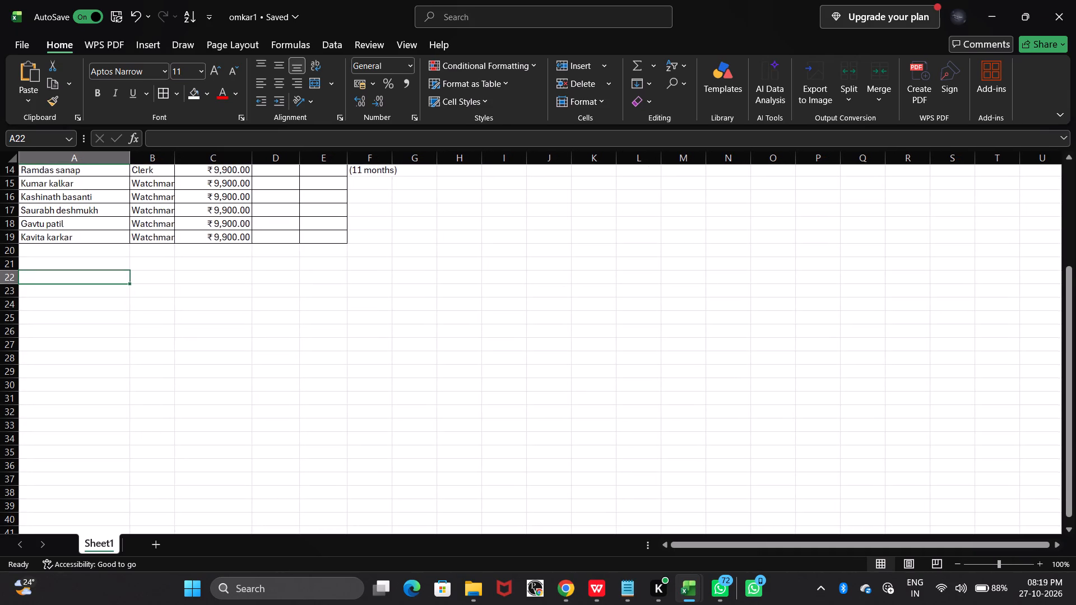
scroll(115, 310, "down", 1)
left_click(60, 272)
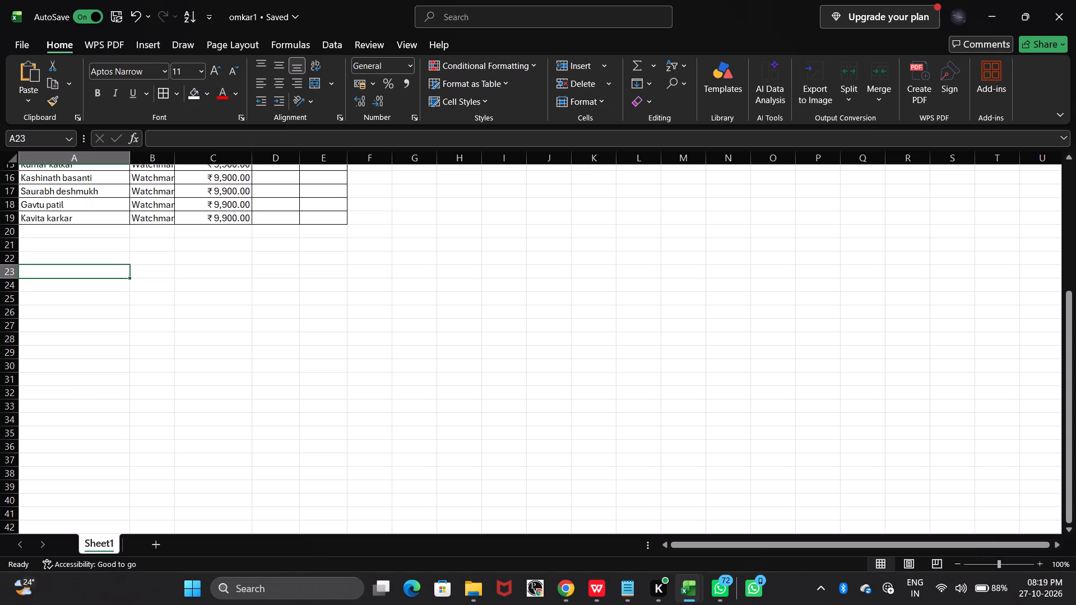
left_click(93, 272)
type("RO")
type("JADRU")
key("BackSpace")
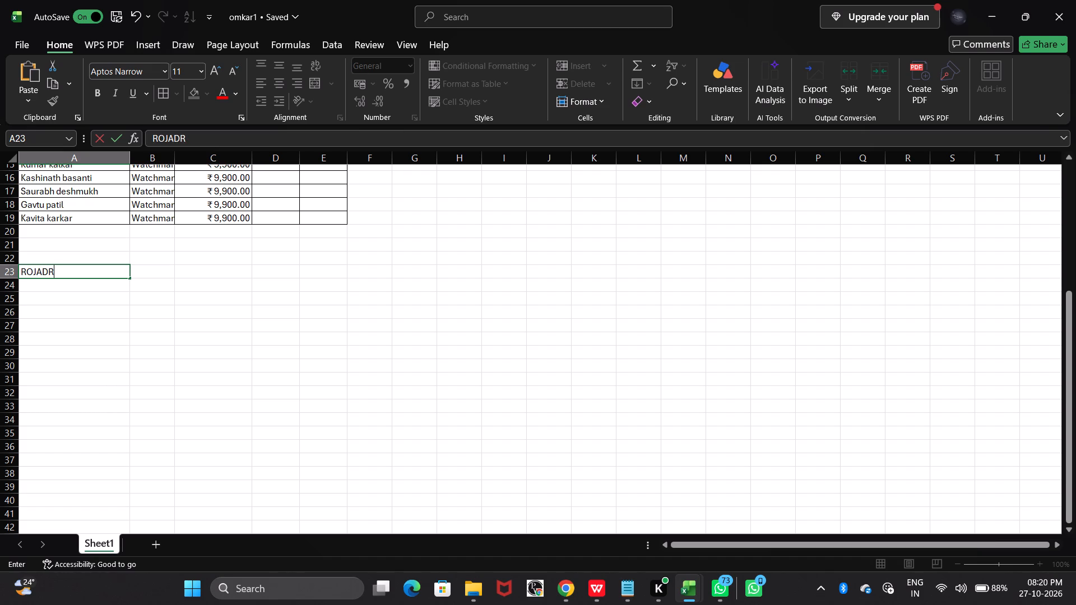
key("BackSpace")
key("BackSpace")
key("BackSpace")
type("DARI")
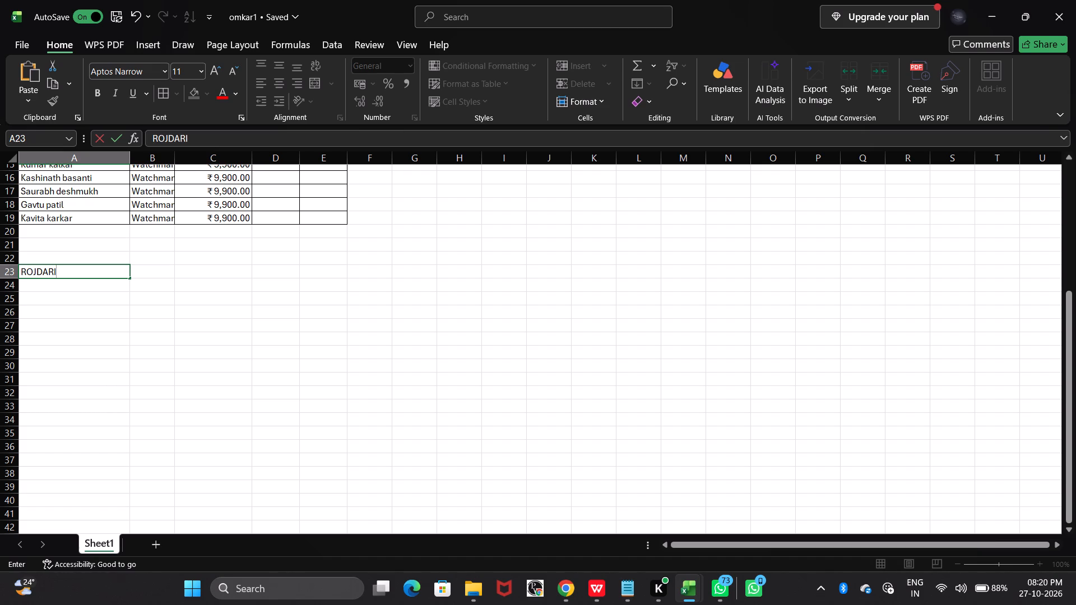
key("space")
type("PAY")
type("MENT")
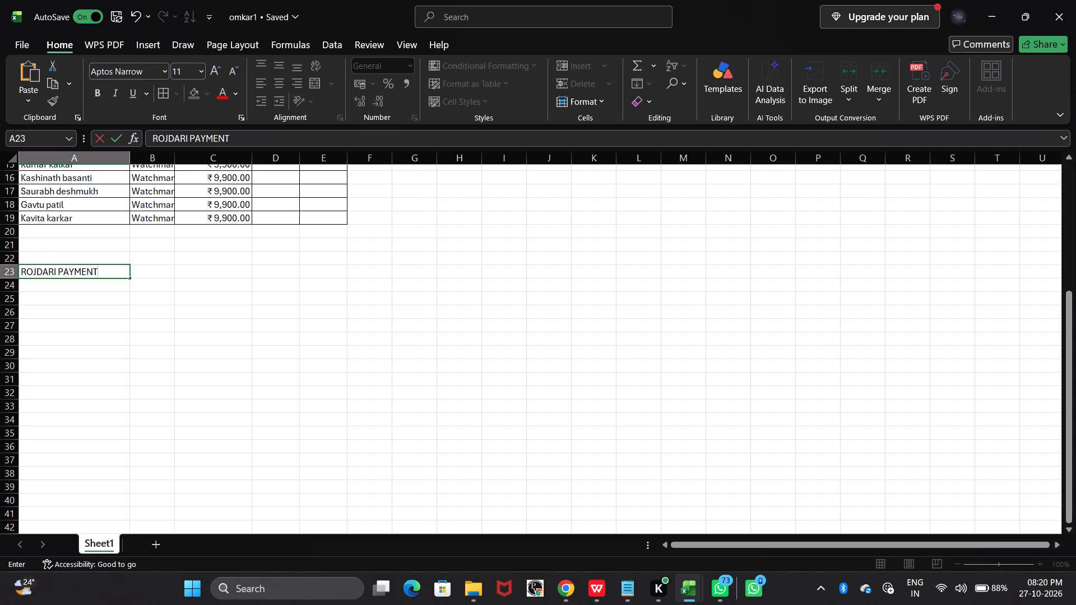
Paste the copied list of employee names starting at A24, directly below the ROJDARI PAYMENT heading.
left_click(79, 287)
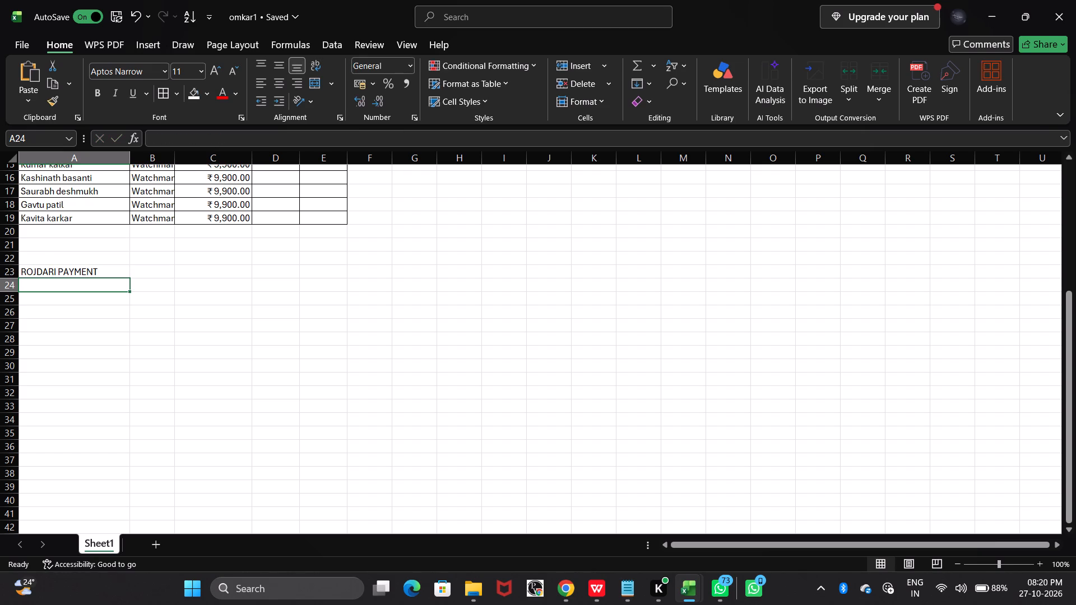
key("ctrl+v")
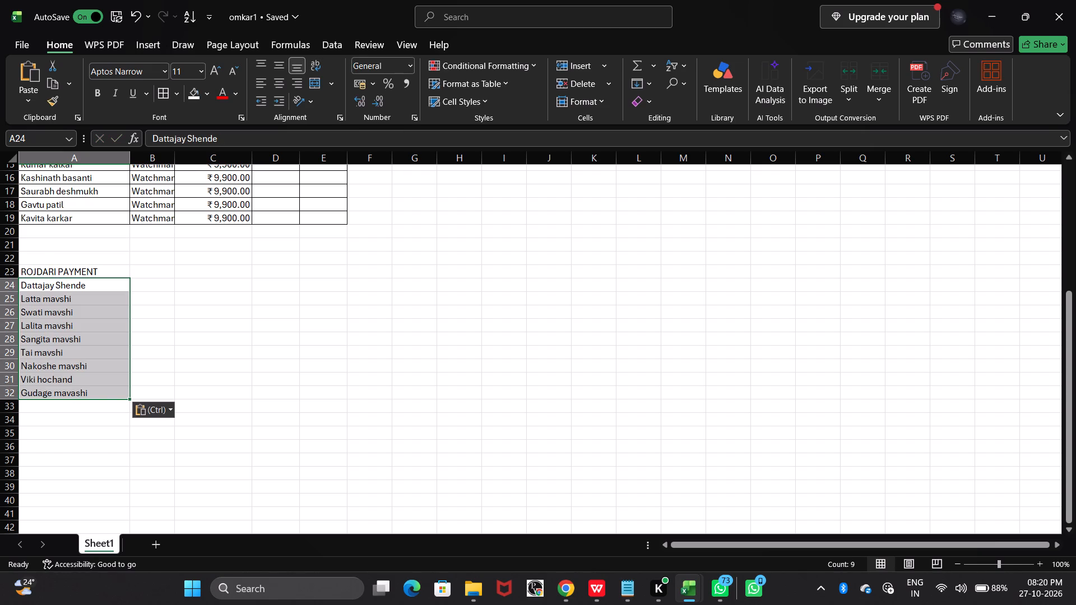
Apply a bottom border to the ROJDARI PAYMENT block, A23 through B32.
left_click_drag(41, 269, 109, 308)
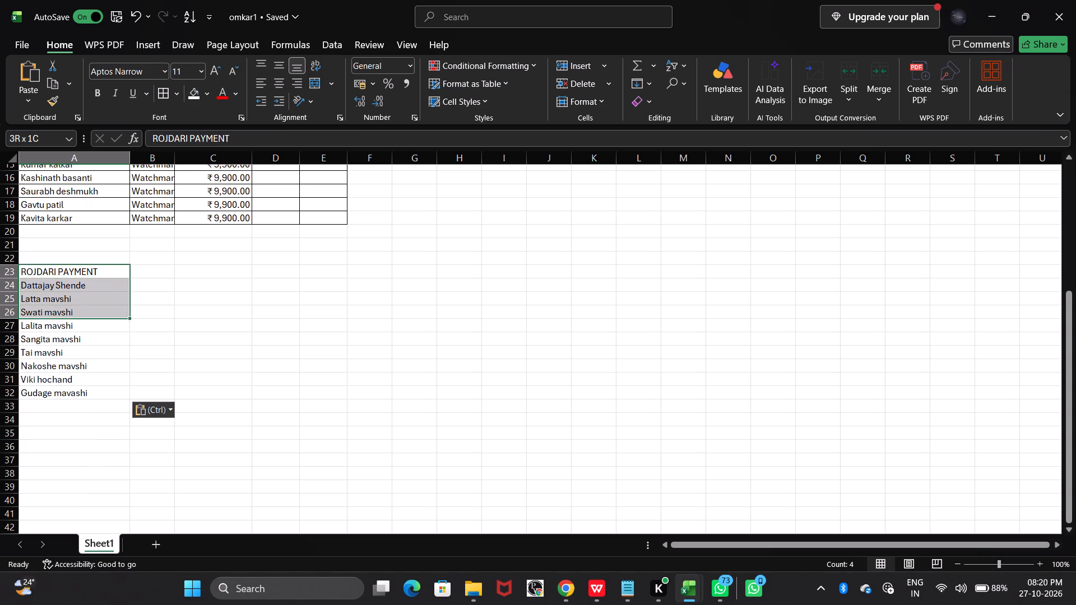
left_click_drag(109, 308, 131, 390)
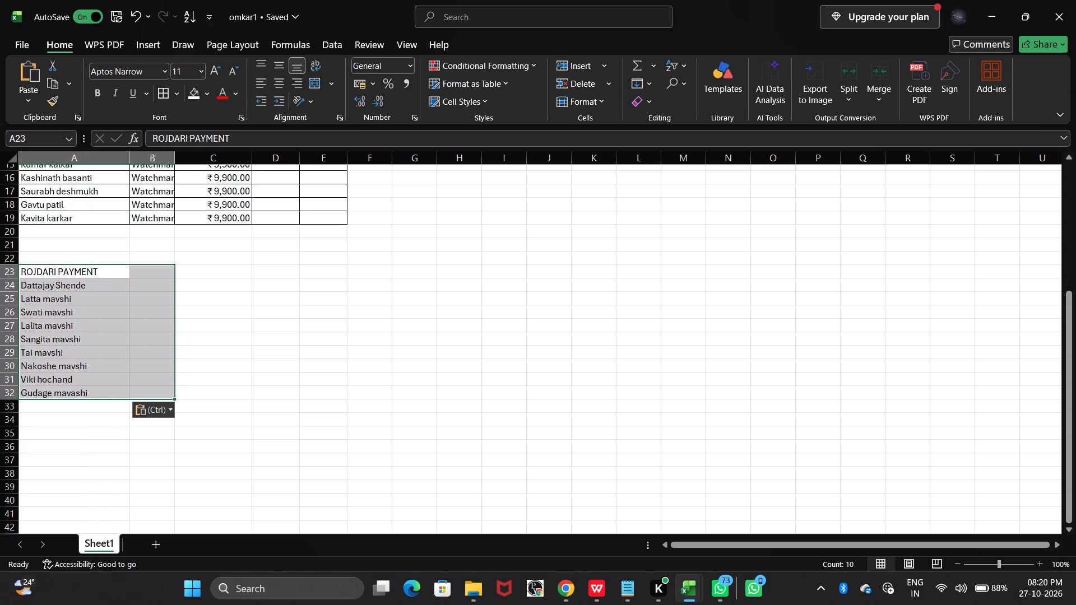
left_click_drag(31, 273, 177, 338)
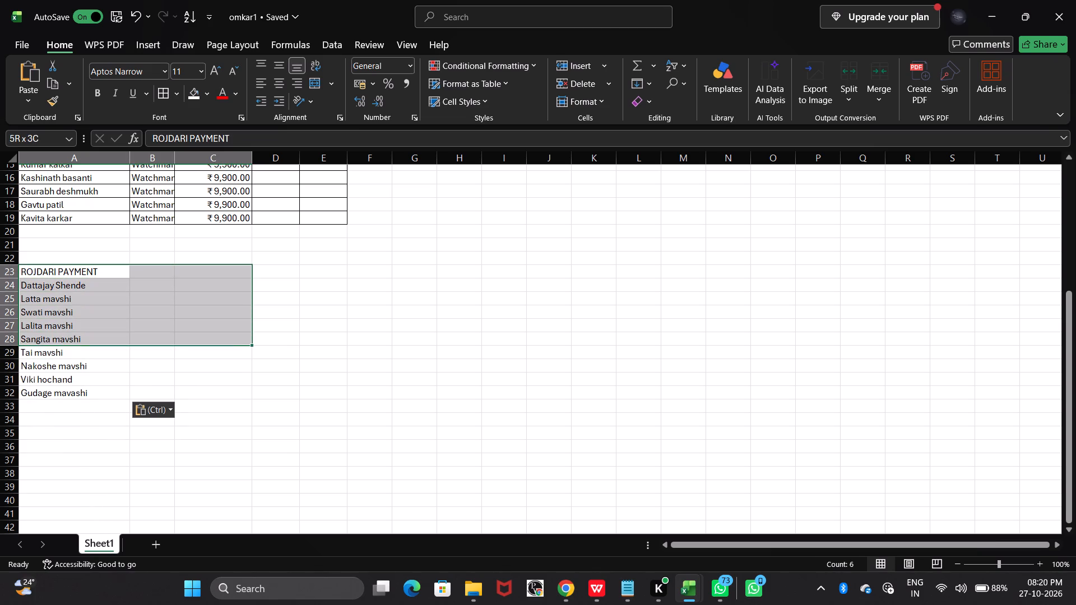
left_click_drag(177, 338, 174, 389)
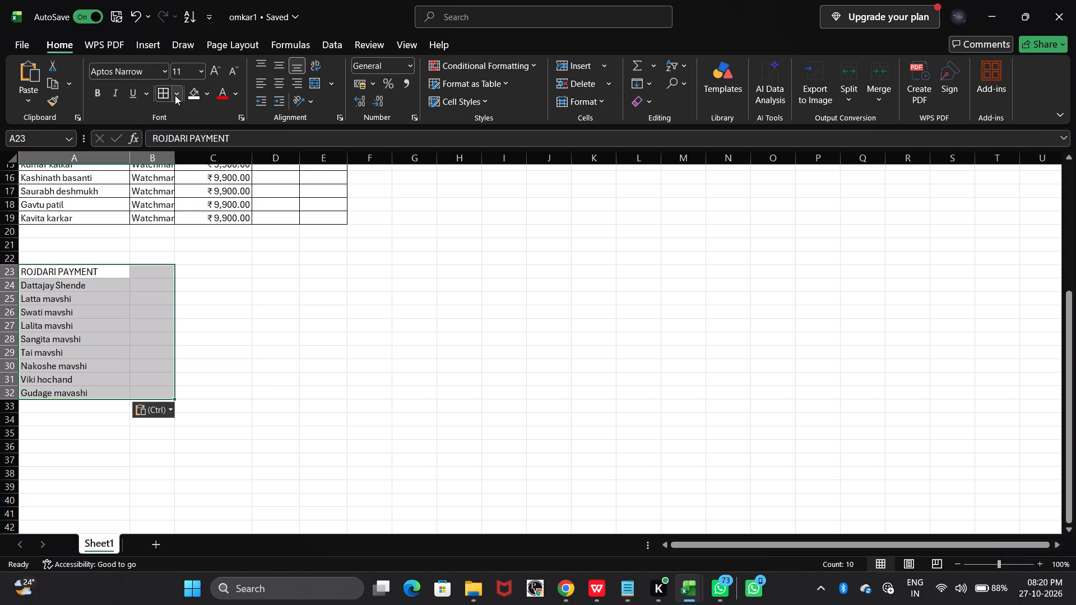
left_click(179, 94)
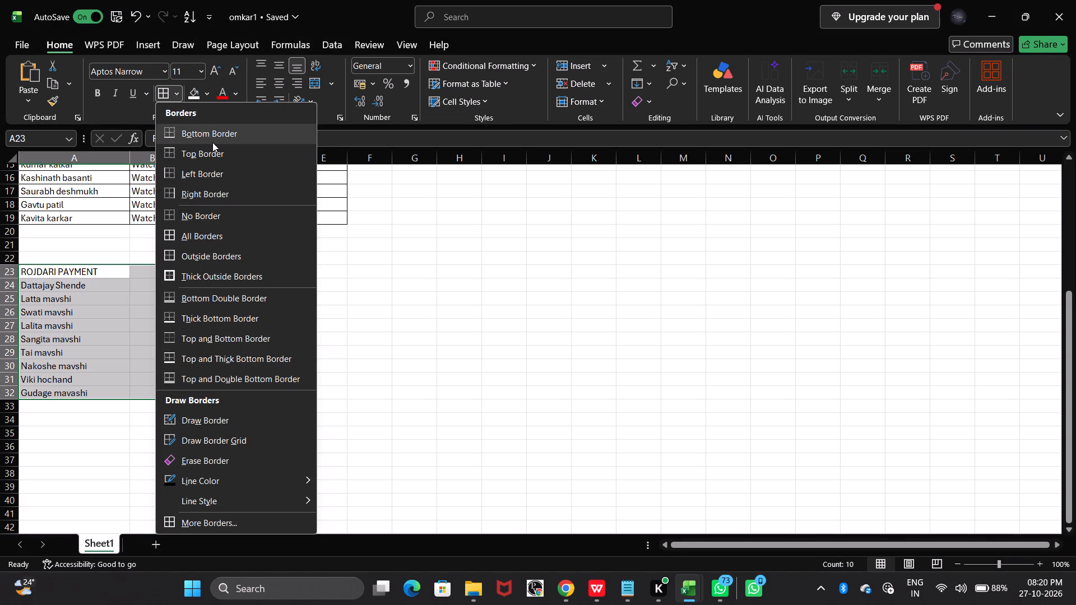
left_click(212, 142)
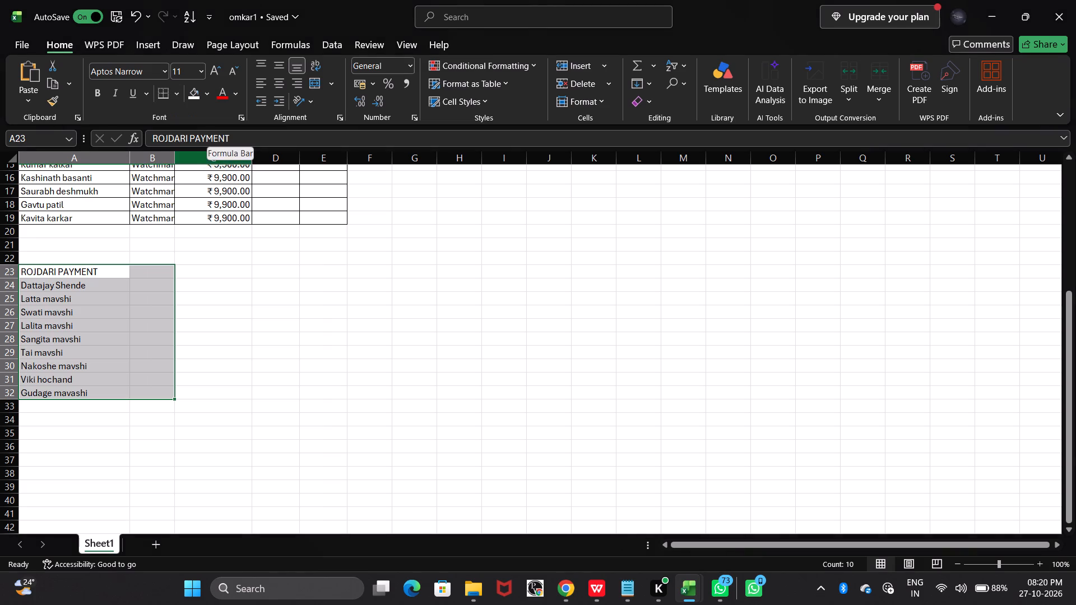
left_click(150, 278)
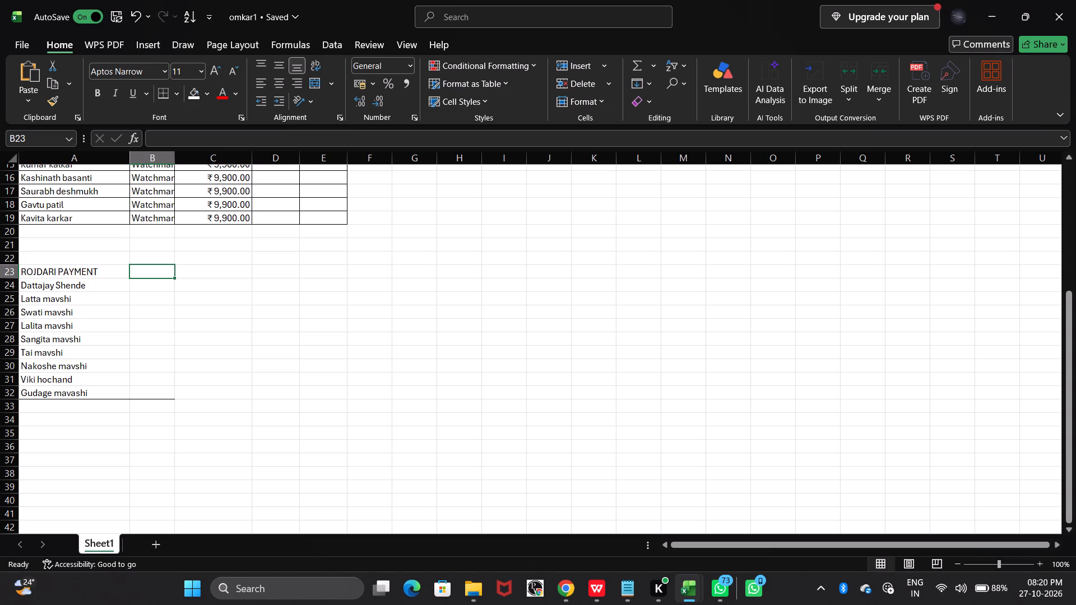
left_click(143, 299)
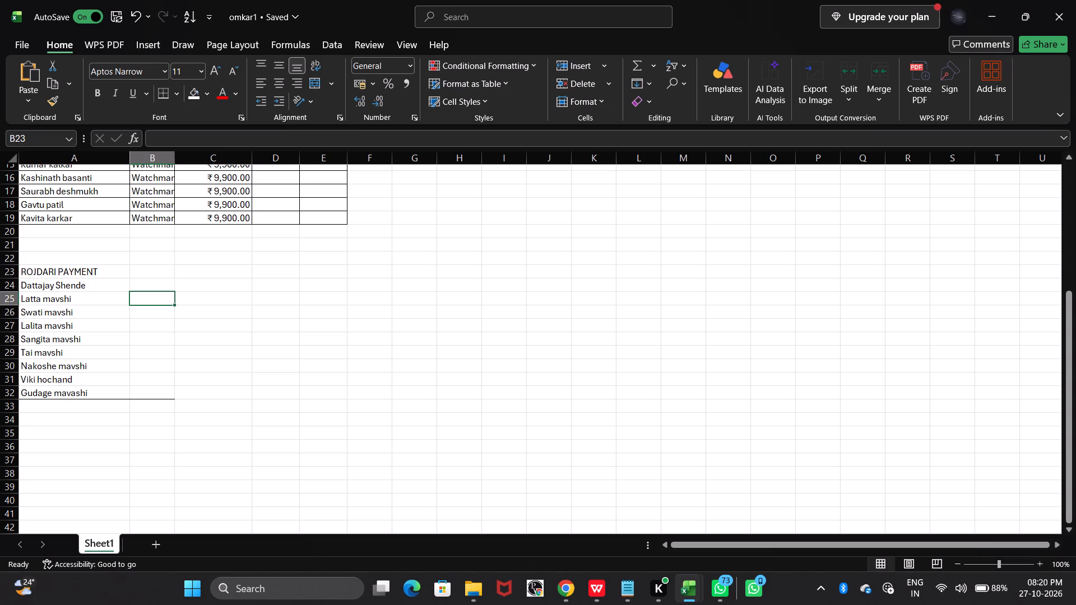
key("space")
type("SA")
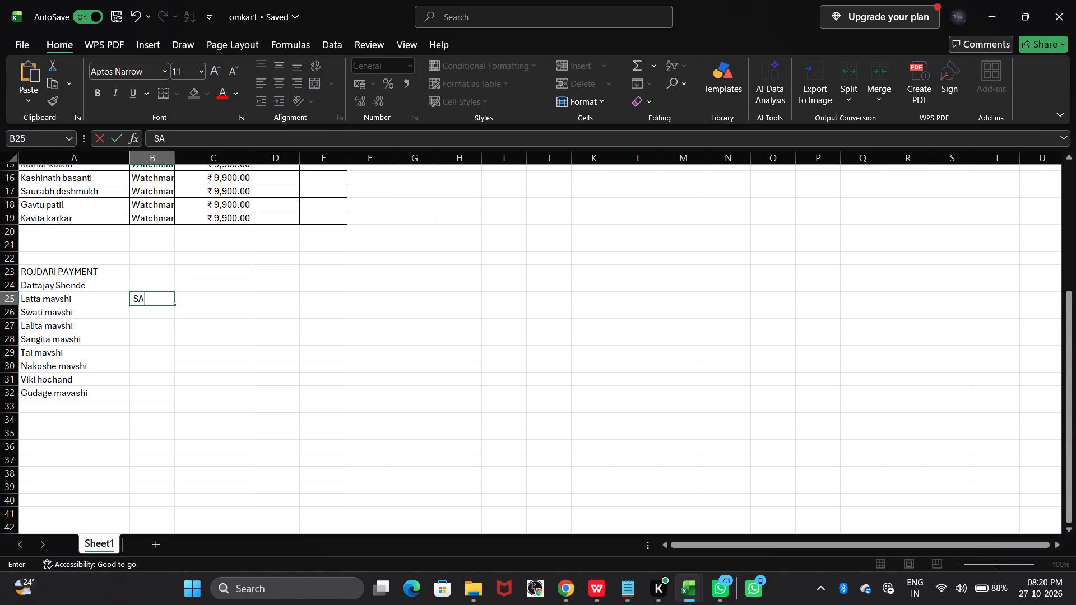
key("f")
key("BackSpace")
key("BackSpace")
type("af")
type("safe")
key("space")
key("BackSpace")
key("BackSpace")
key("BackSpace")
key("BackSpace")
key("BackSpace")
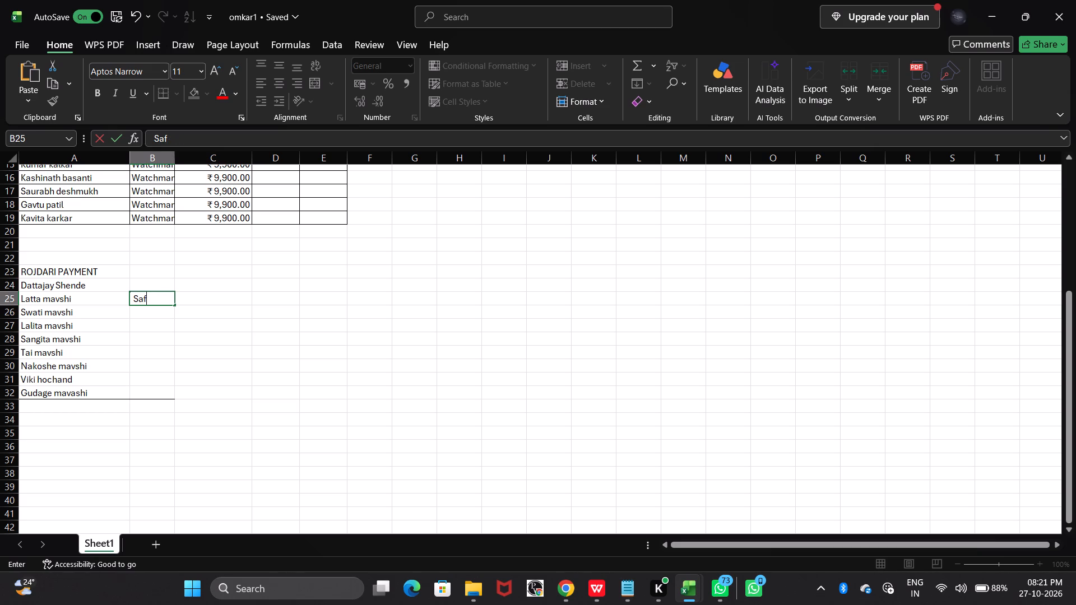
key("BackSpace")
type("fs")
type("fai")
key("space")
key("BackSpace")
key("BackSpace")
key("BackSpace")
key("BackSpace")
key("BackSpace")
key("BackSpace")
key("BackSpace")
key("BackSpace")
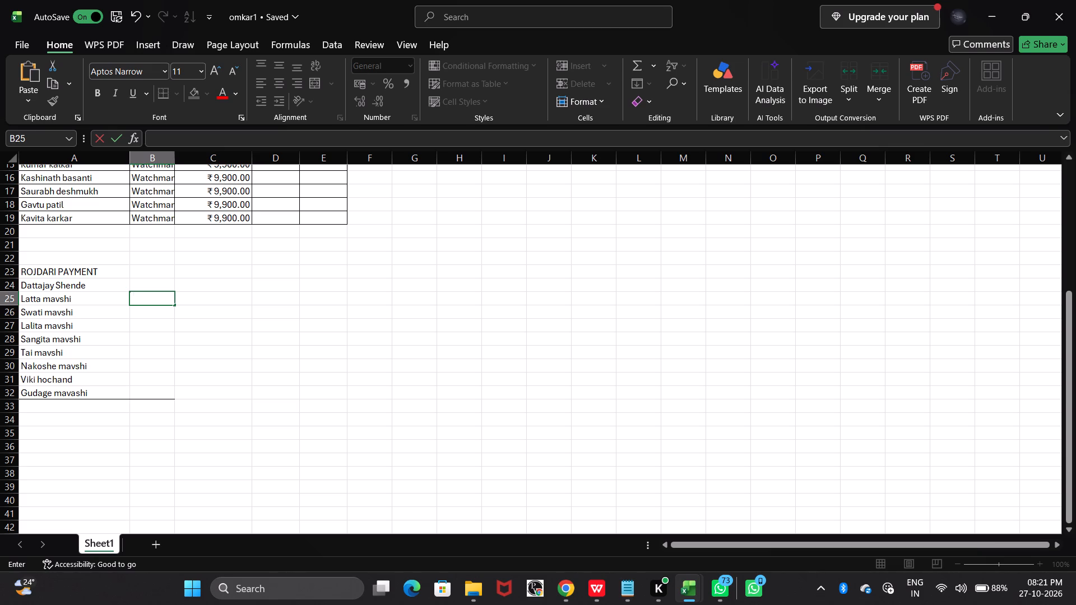
Enter "cleanners kamgar" as the post in B25, next to the second name under ROJDARI PAYMENT.
type("cl")
type("ean")
type("ners")
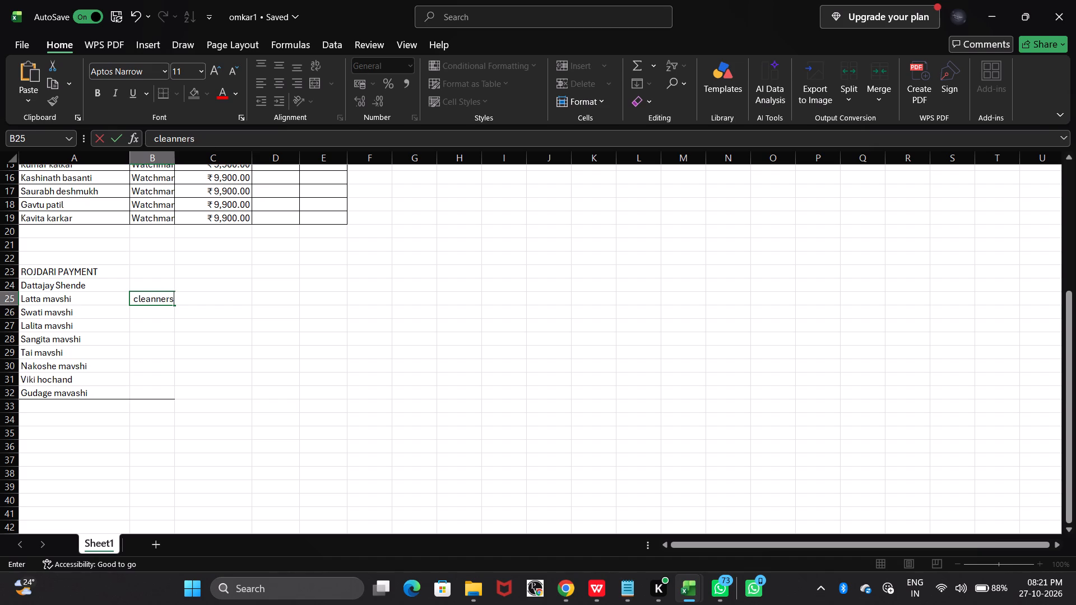
key("space")
type("kamgar")
Enter "bhangi" as the post in B31 and B32, beside the last two names of the ROJDARI PAYMENT list.
left_click(154, 379)
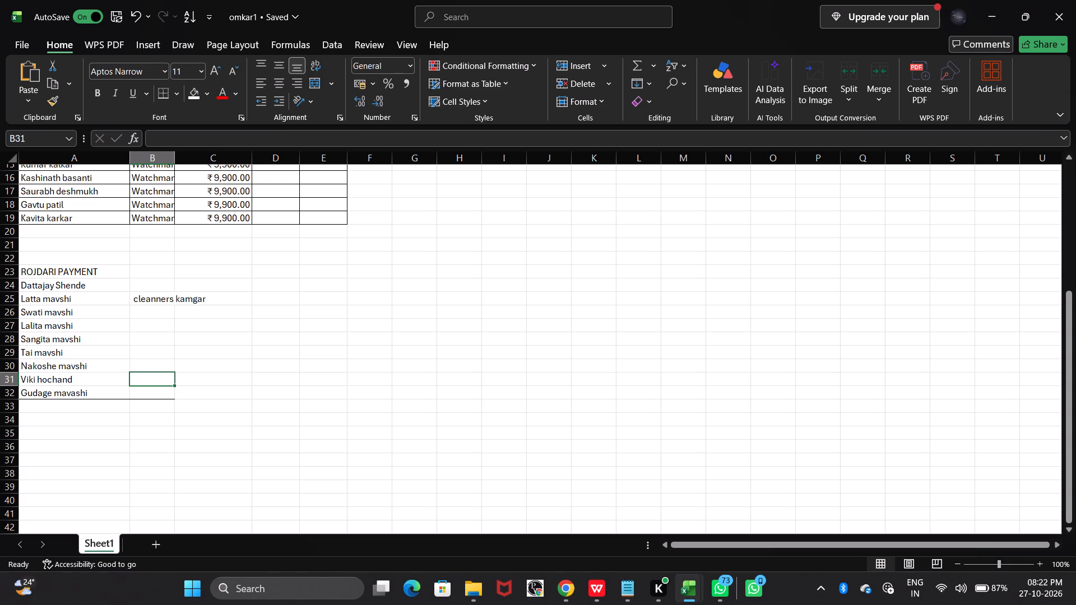
key("b")
type("hangi")
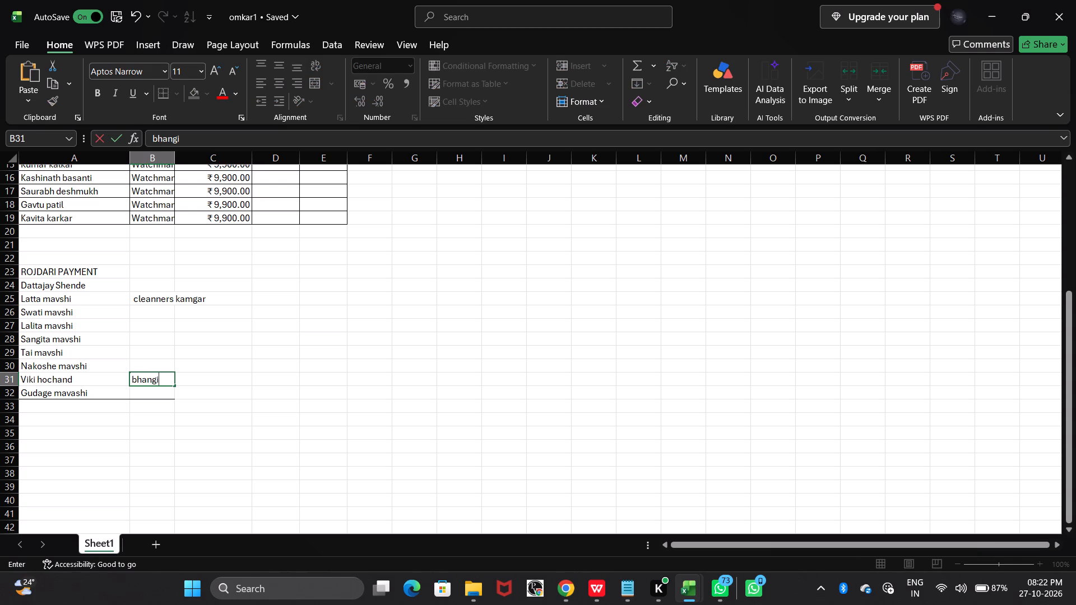
left_click(152, 390)
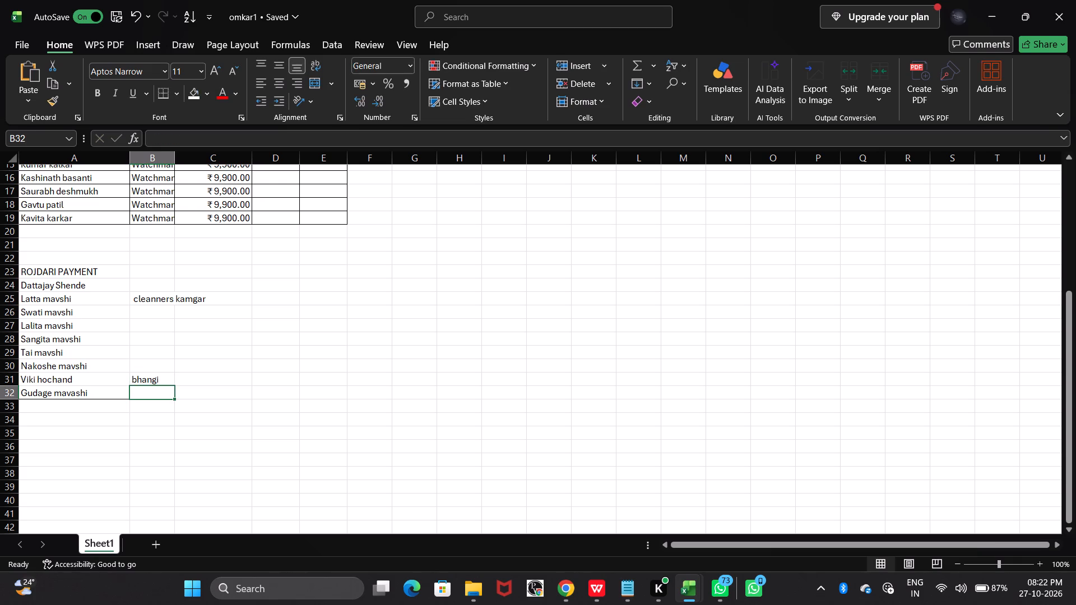
key("b")
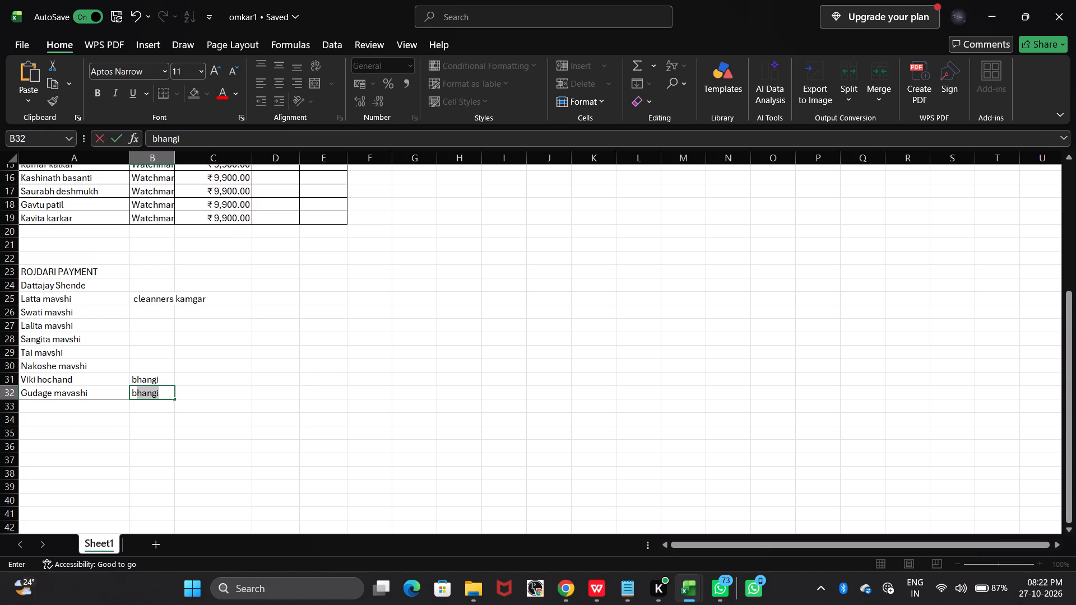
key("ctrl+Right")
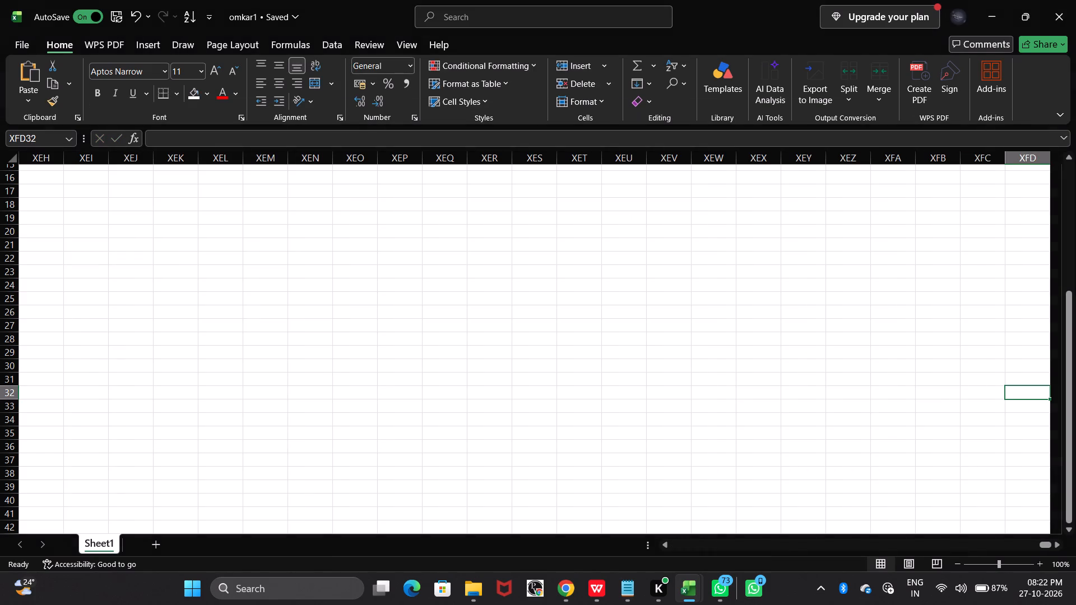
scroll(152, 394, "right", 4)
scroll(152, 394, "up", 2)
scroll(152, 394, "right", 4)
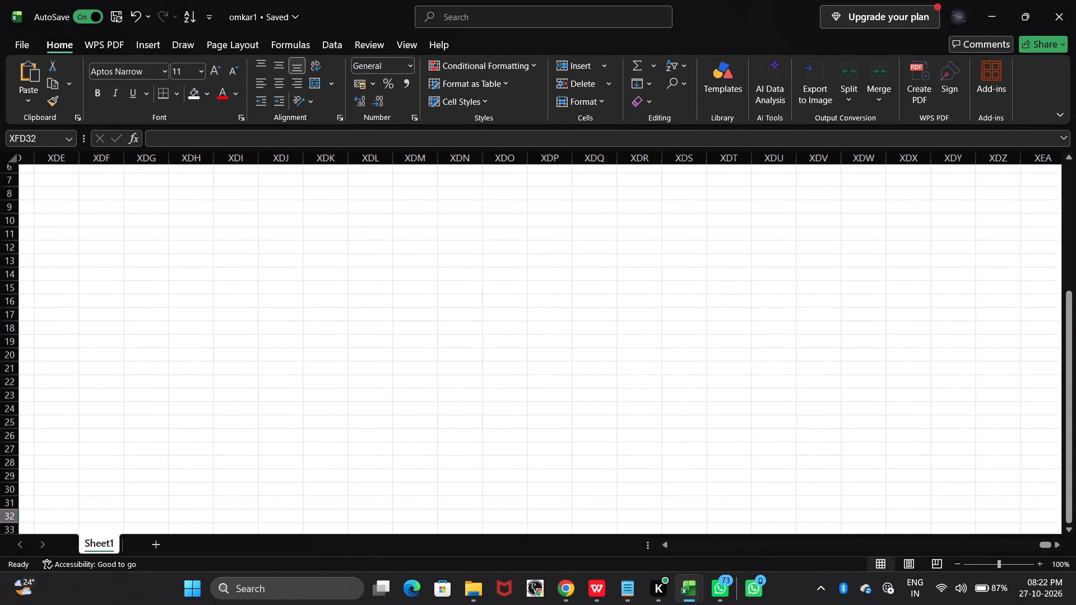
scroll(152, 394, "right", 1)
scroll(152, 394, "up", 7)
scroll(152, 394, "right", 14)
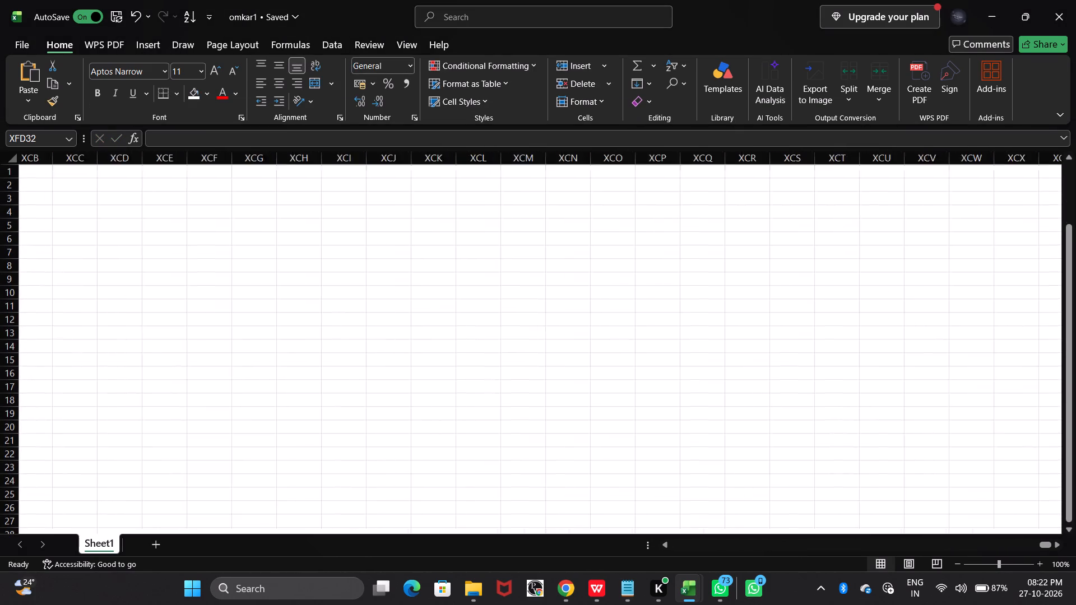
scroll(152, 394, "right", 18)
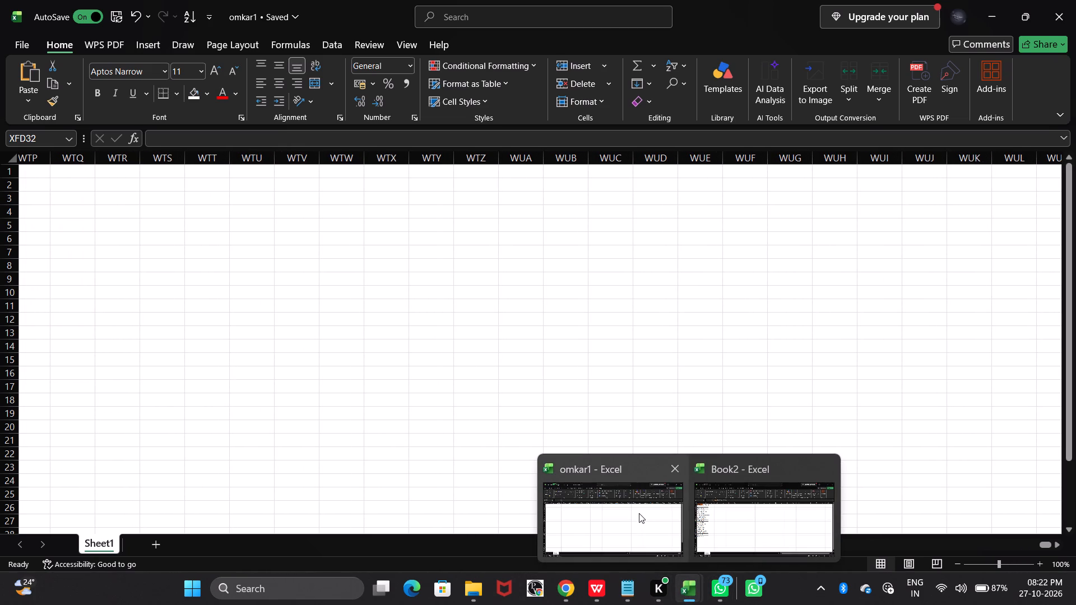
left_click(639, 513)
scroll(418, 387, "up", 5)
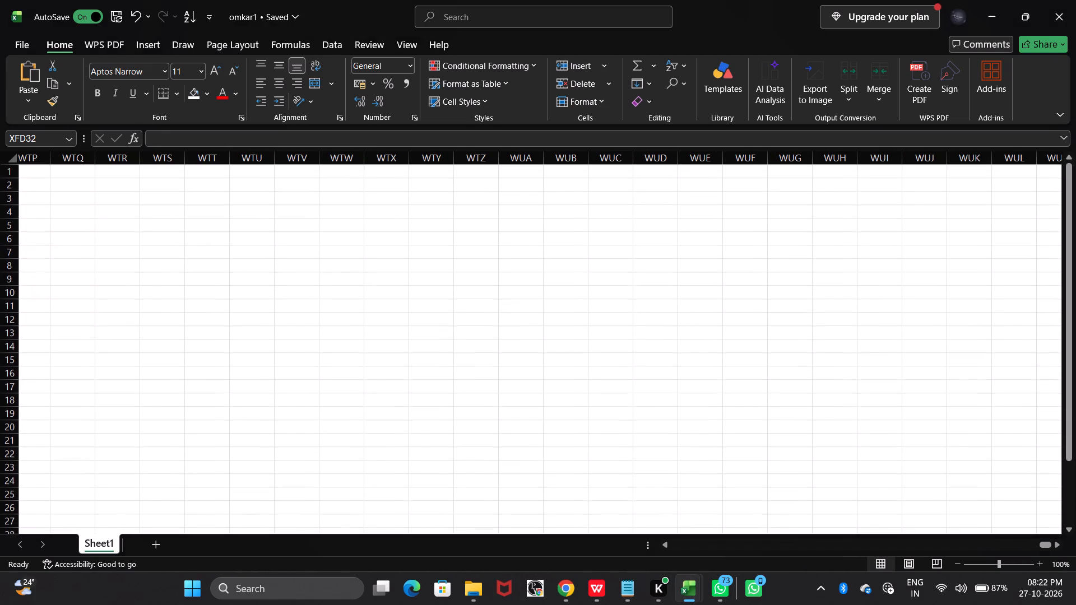
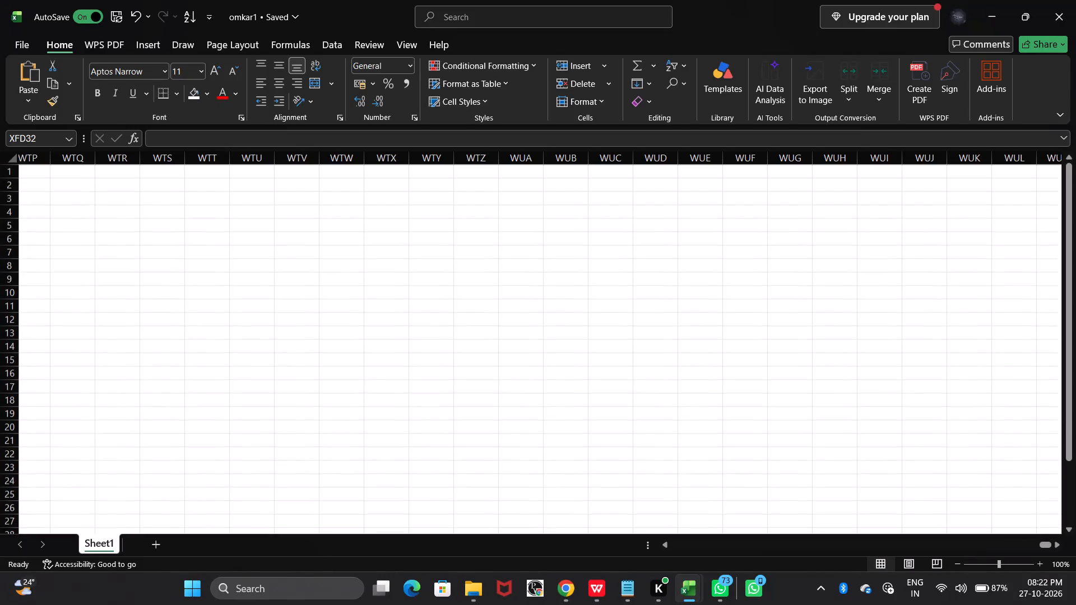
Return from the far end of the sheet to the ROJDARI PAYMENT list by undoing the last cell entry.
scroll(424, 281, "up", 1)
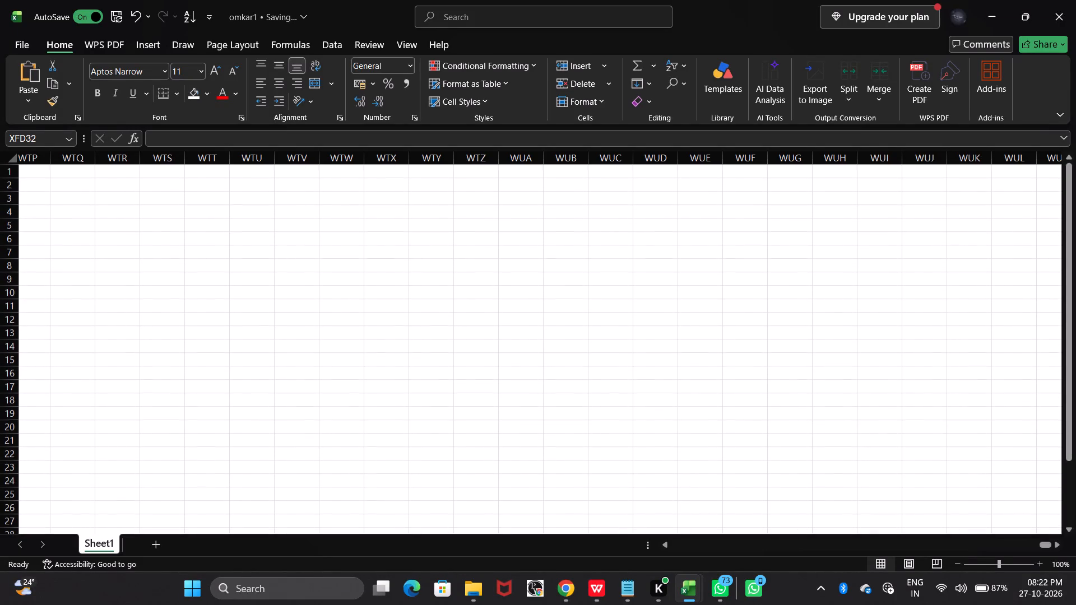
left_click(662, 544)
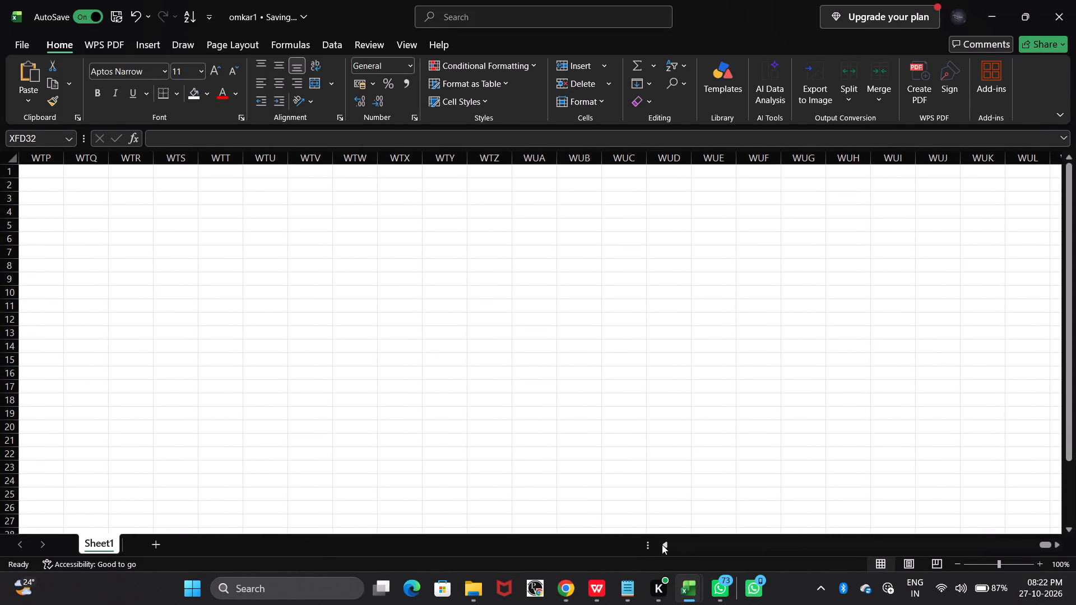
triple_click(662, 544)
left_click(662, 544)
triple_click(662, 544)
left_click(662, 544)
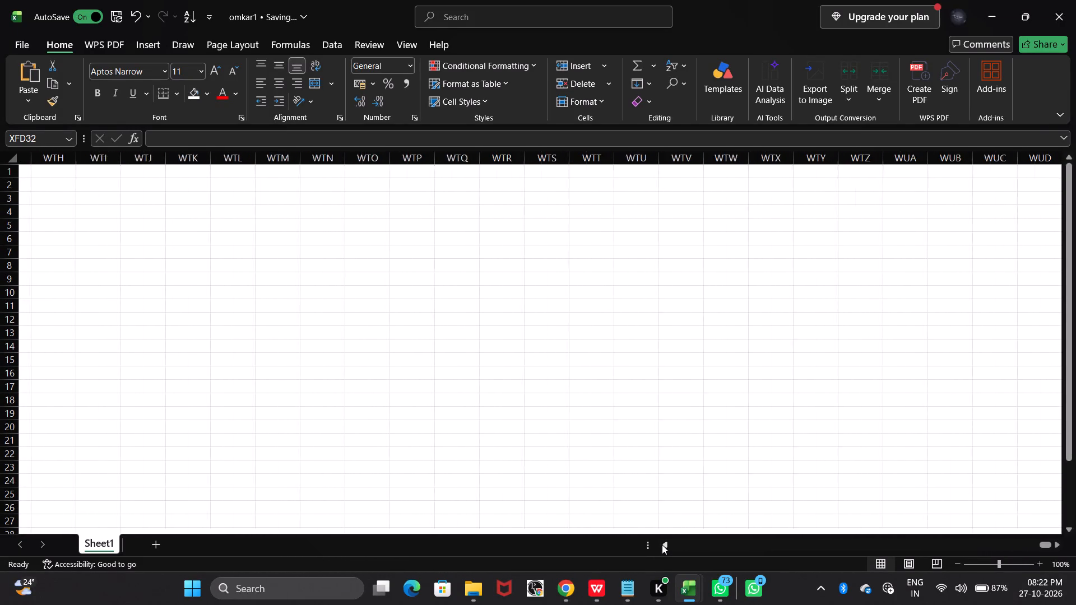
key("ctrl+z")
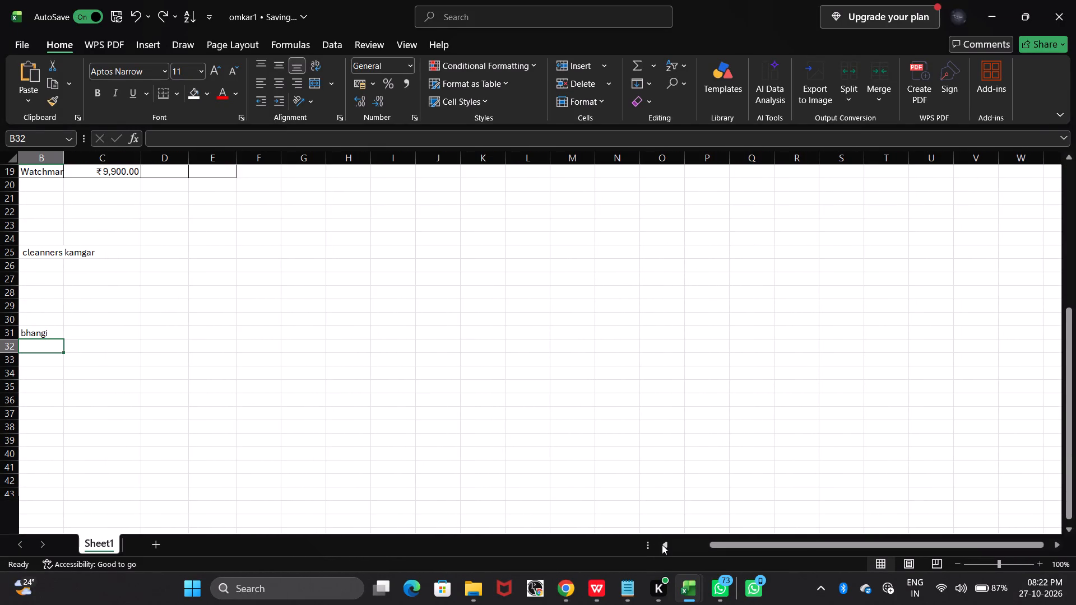
Enter "bhangi" as the post in B32, beside the last name in the ROJDARI PAYMENT list.
scroll(279, 509, "right", 3)
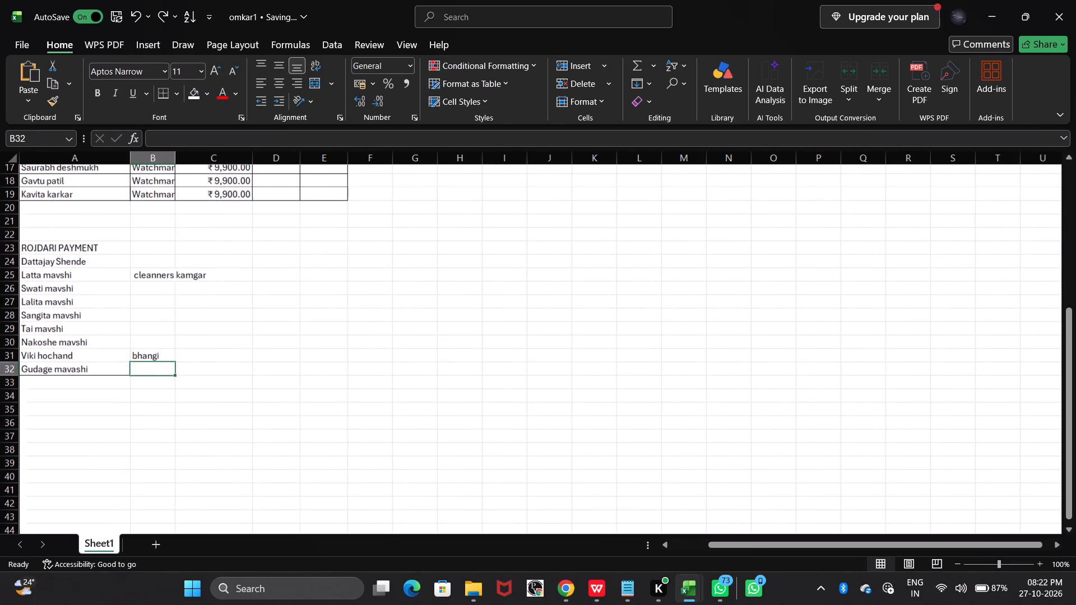
left_click(154, 370)
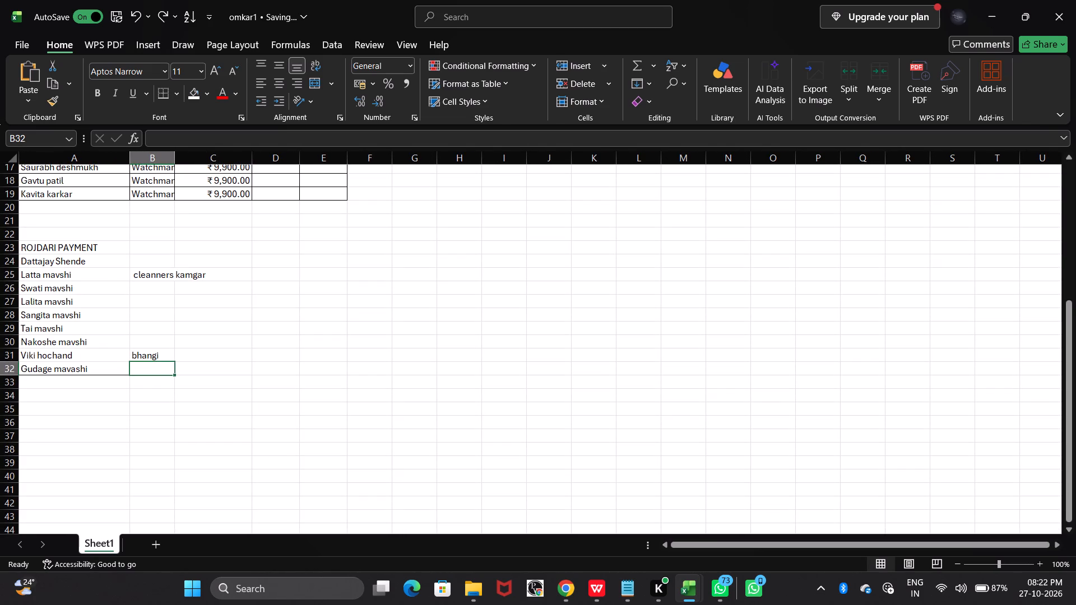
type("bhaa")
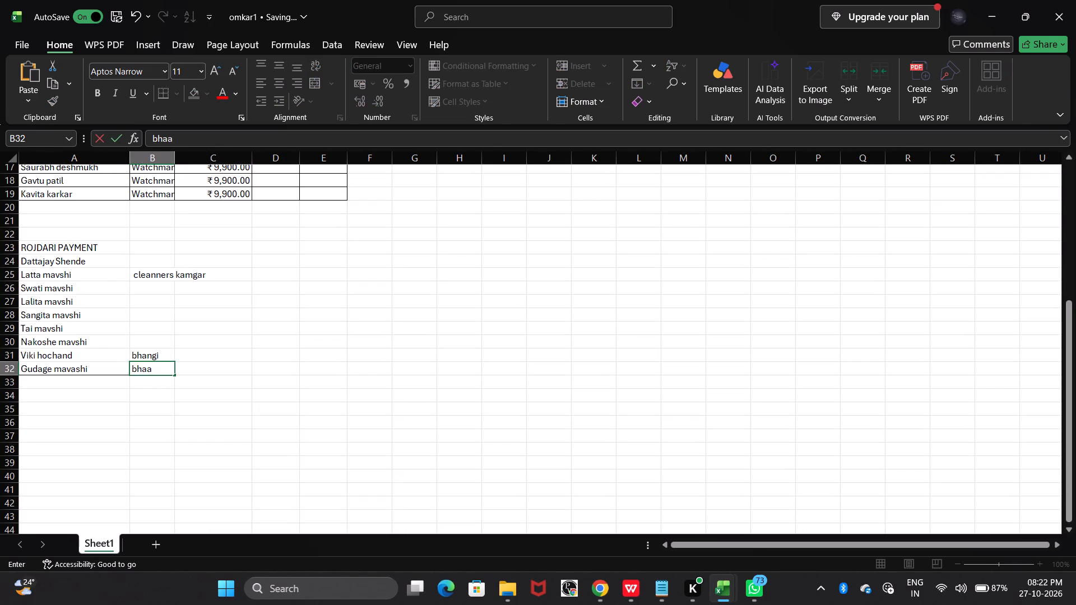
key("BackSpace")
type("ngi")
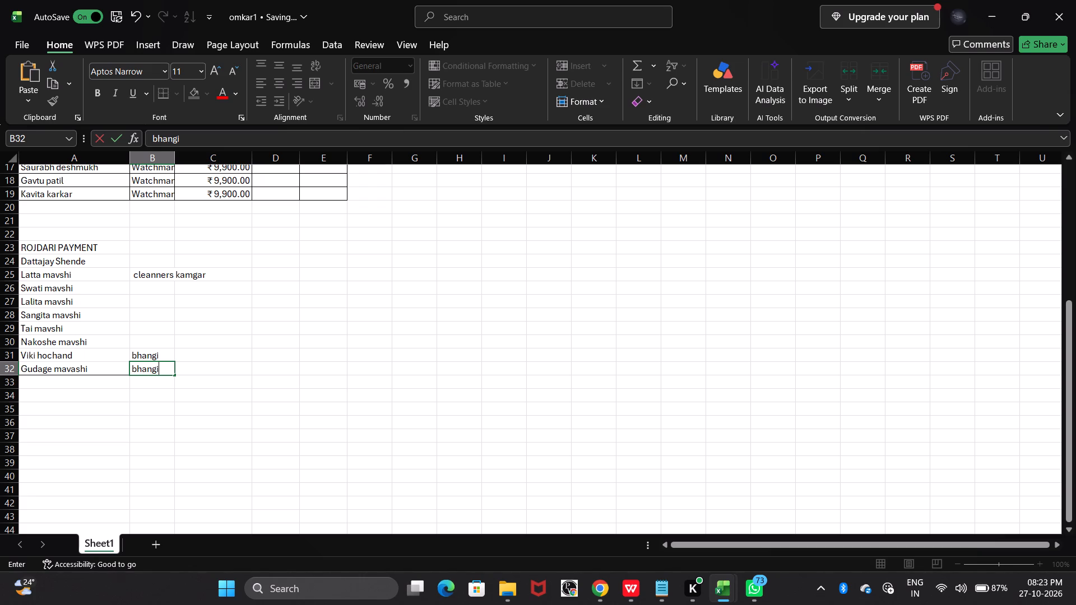
Replace the post in B25 of the ROJDARI PAYMENT list with "cleanrs".
left_click(198, 277)
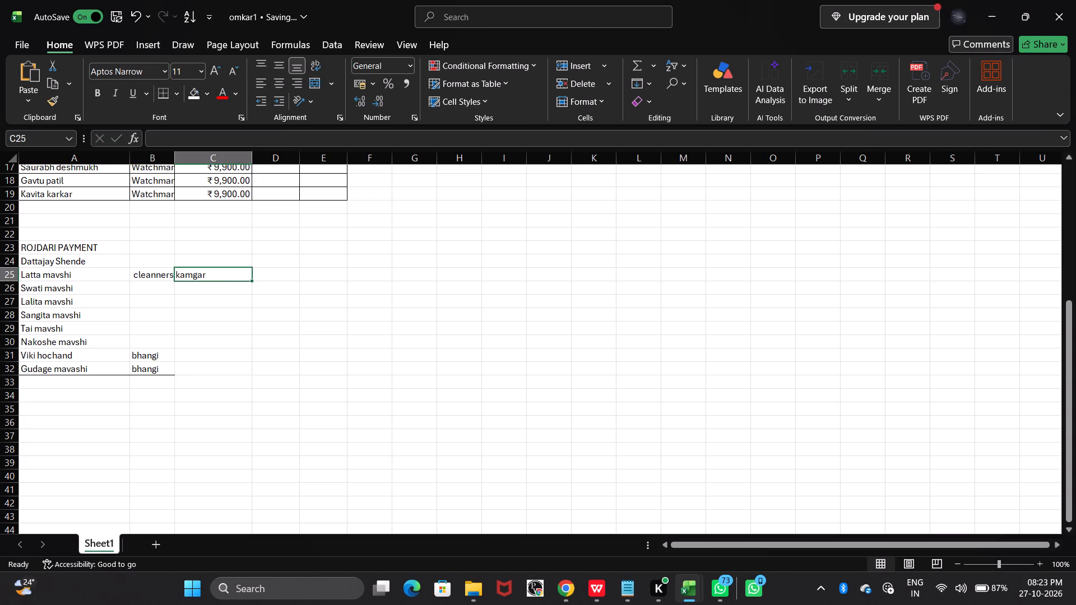
key("BackSpace")
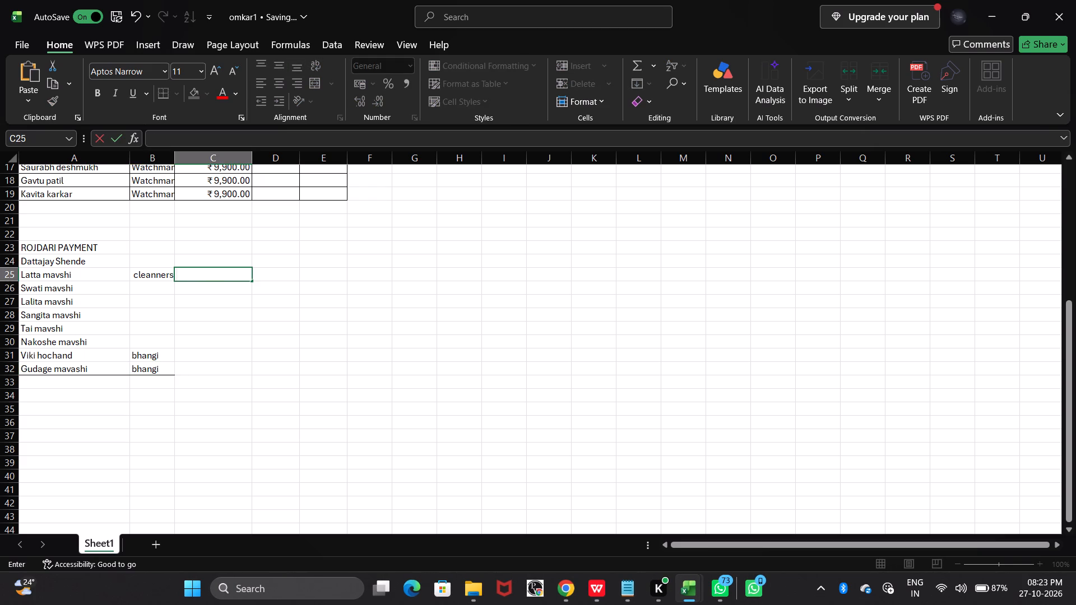
left_click(210, 253)
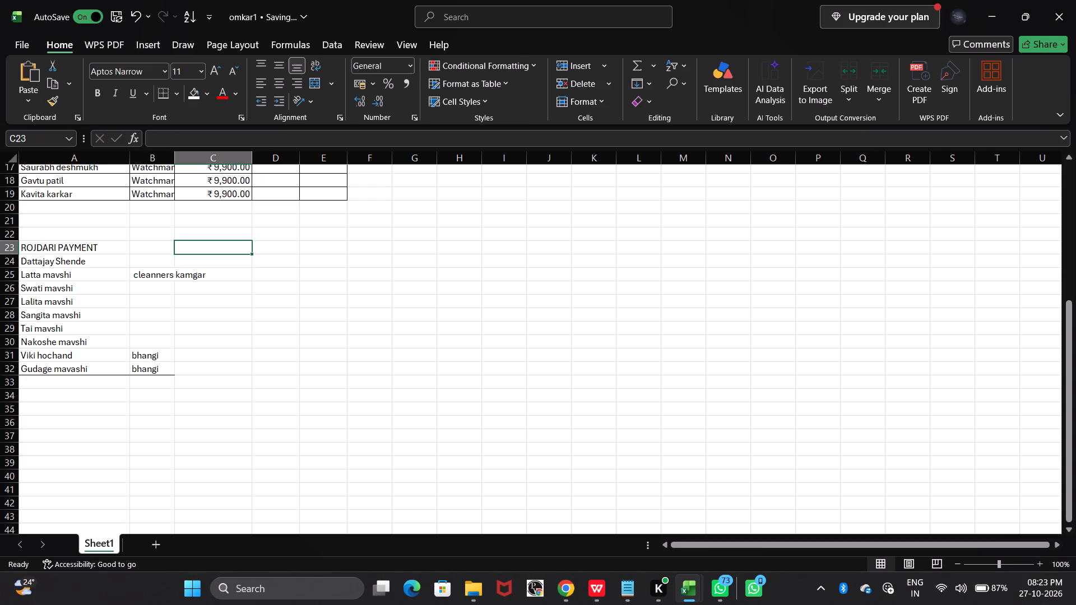
left_click(200, 273)
left_click(200, 273)
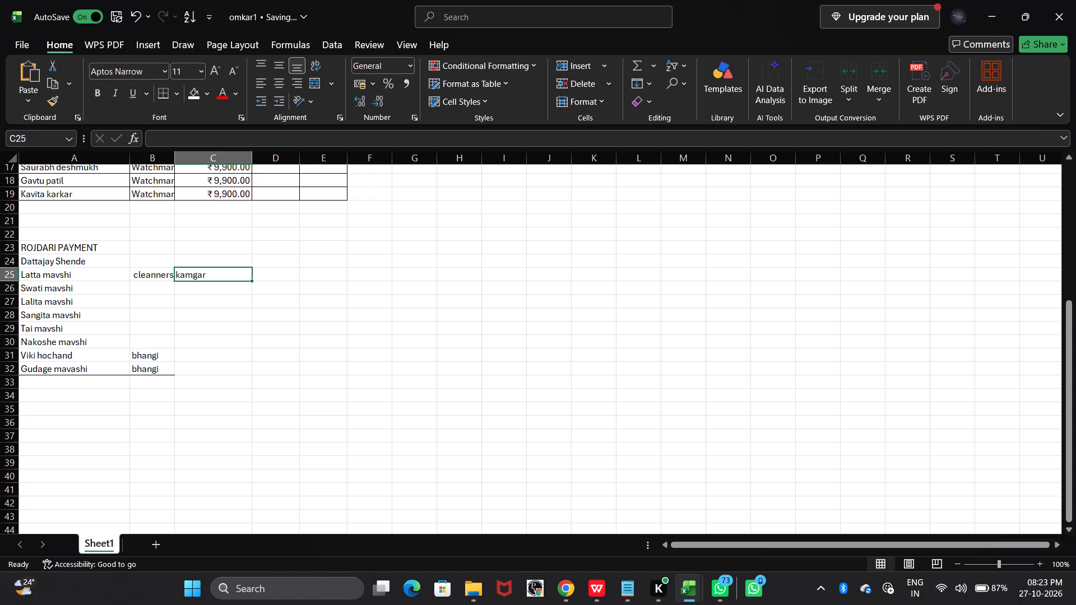
left_click(166, 278)
key("BackSpace")
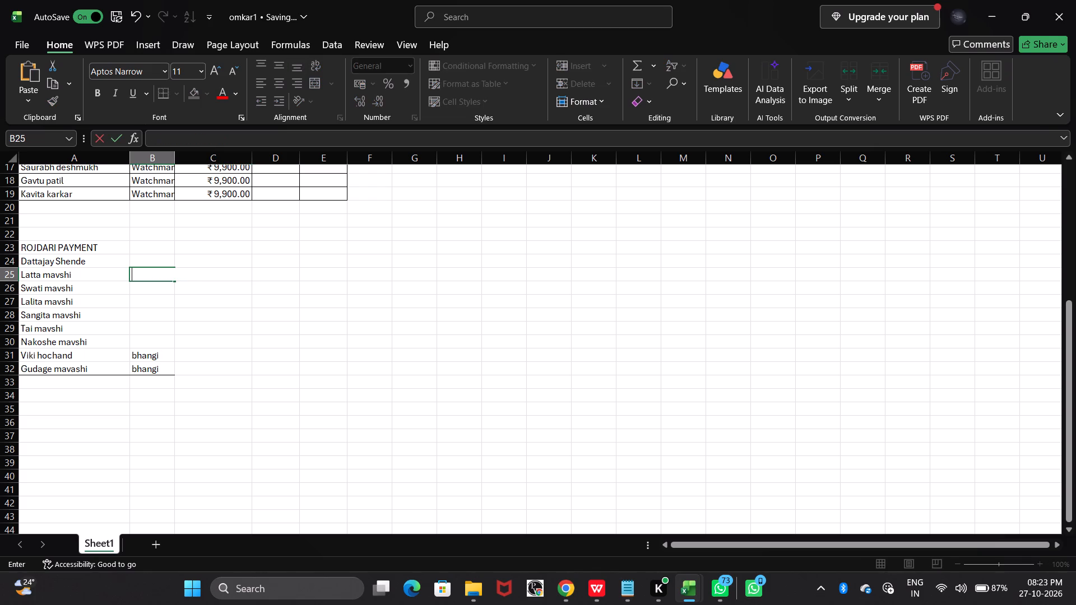
key("c")
type("lenrs")
key("BackSpace")
key("BackSpace")
key("BackSpace")
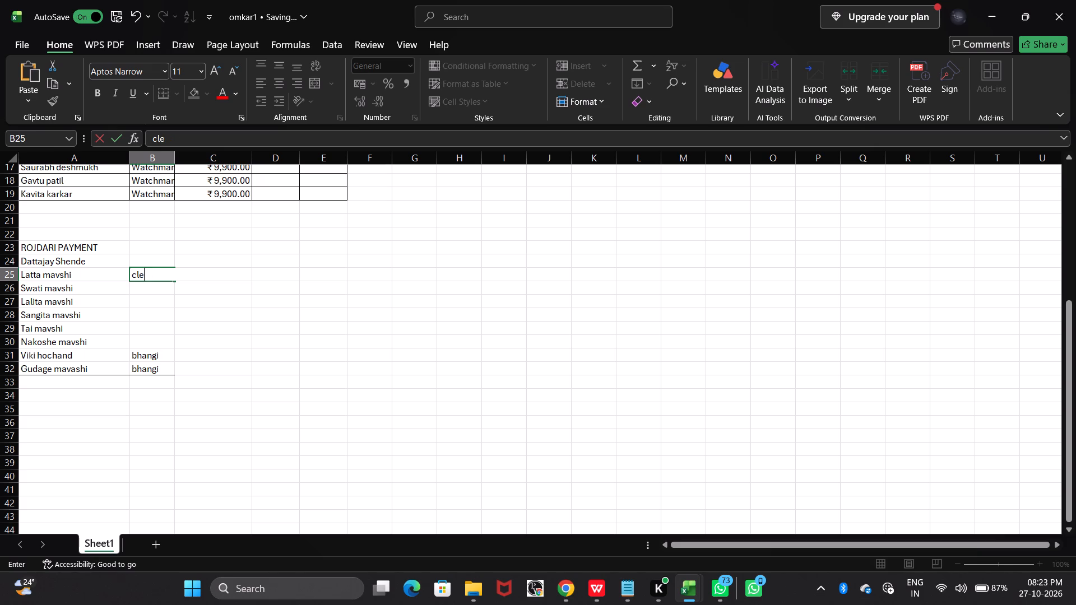
key("BackSpace")
type("eanrs")
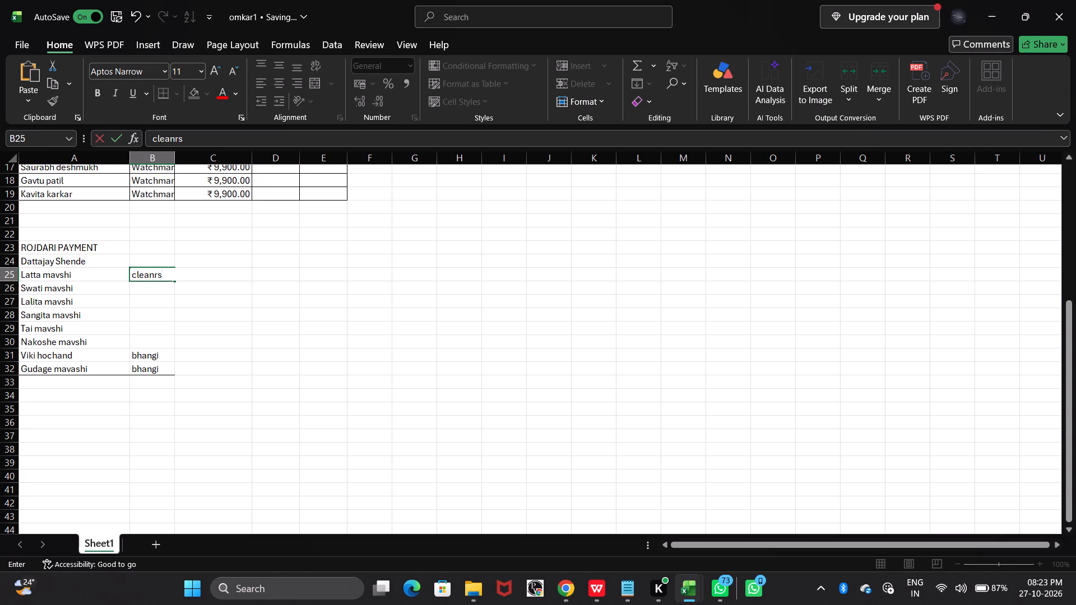
left_click(198, 276)
left_click(208, 273)
Enter the payments for the first two ROJDARI PAYMENT names: 360 in C24 and 295 in C25.
left_click(207, 258)
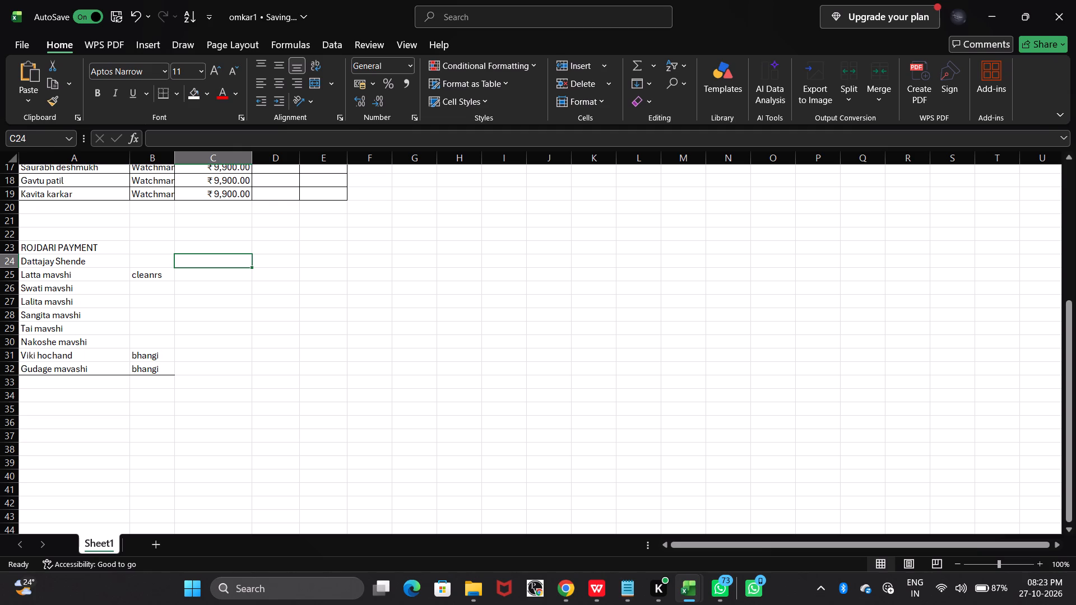
key("3")
type("60")
left_click(209, 273)
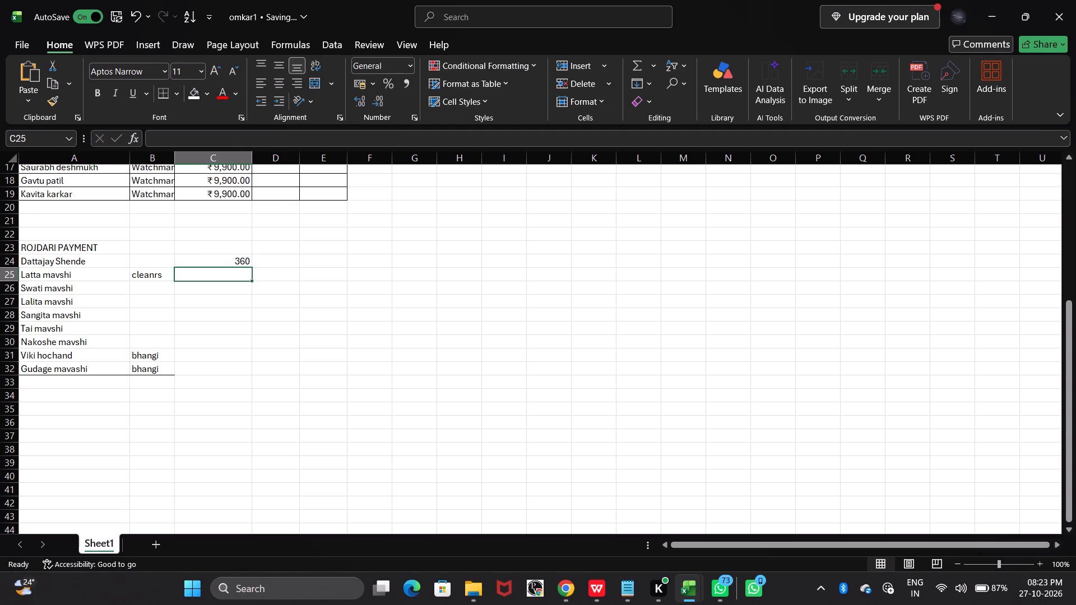
type("295")
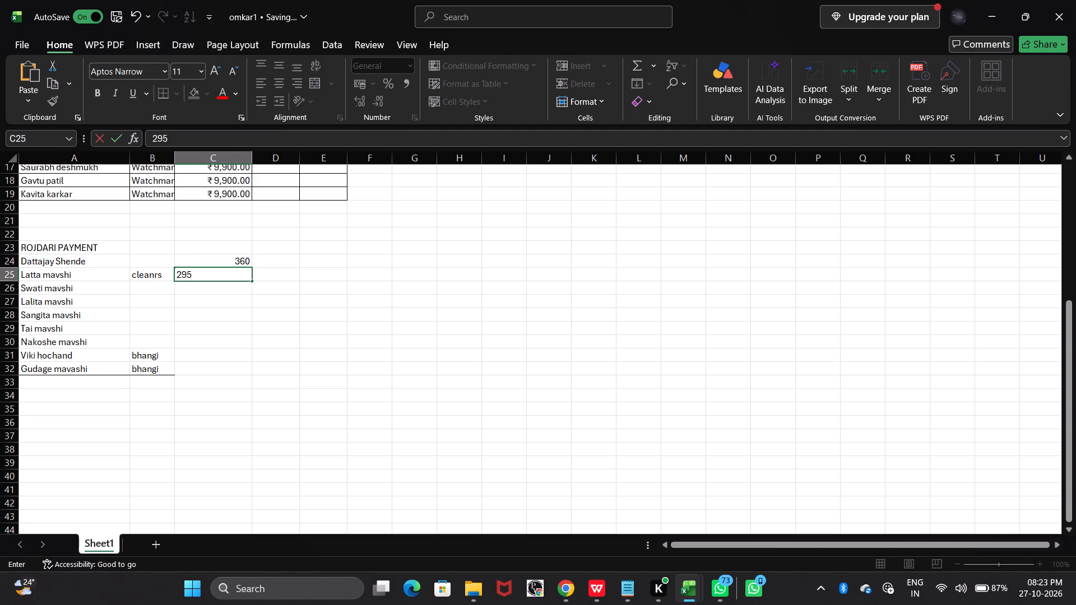
left_click(205, 288)
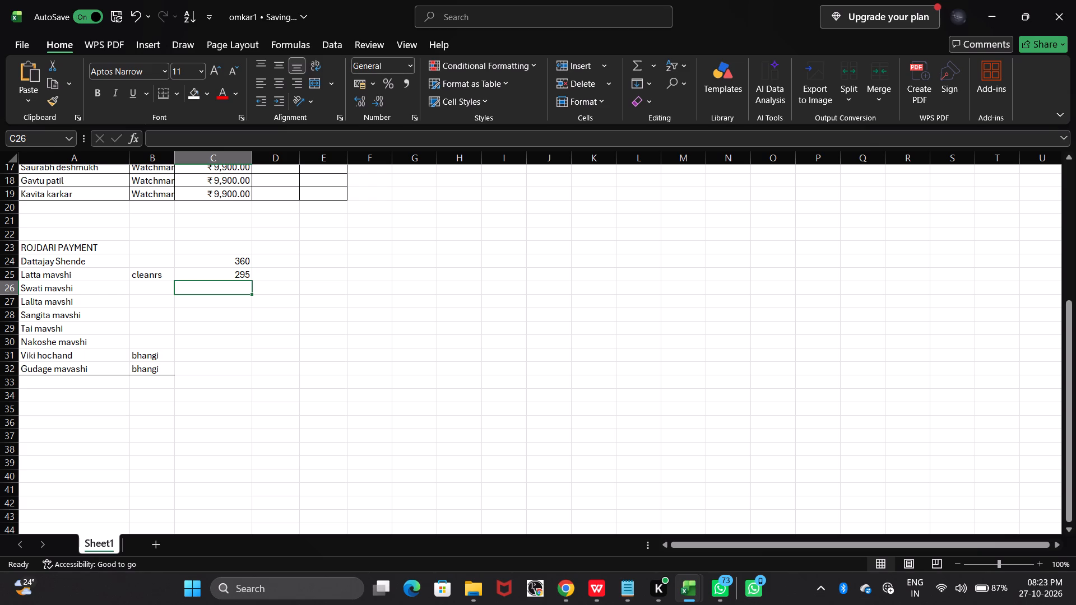
Fill the 295 payment from C25 down through C30.
left_click_drag(242, 271, 242, 314)
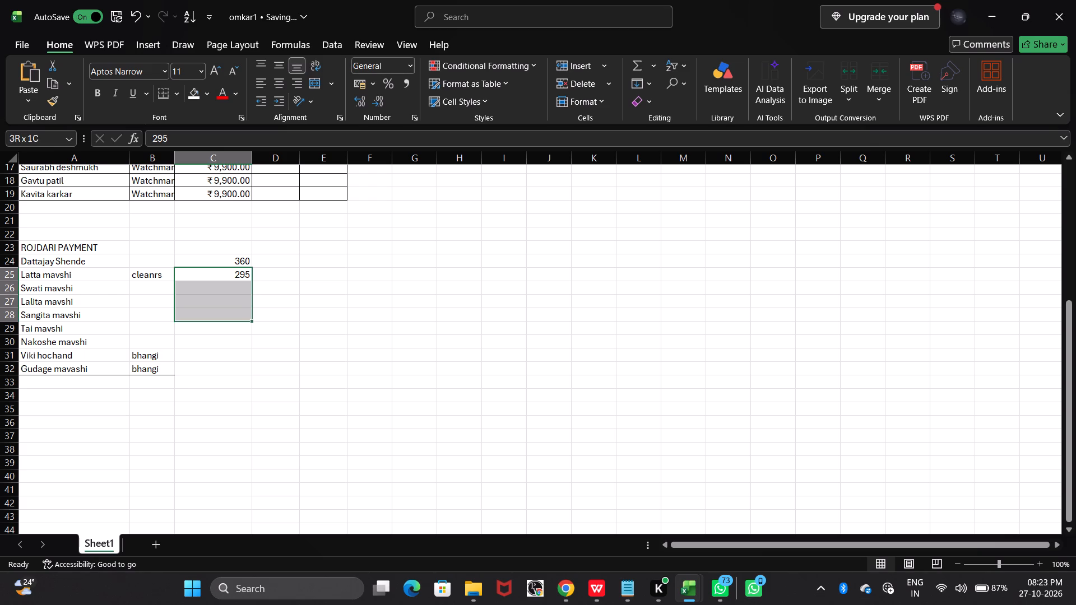
left_click_drag(242, 314, 242, 343)
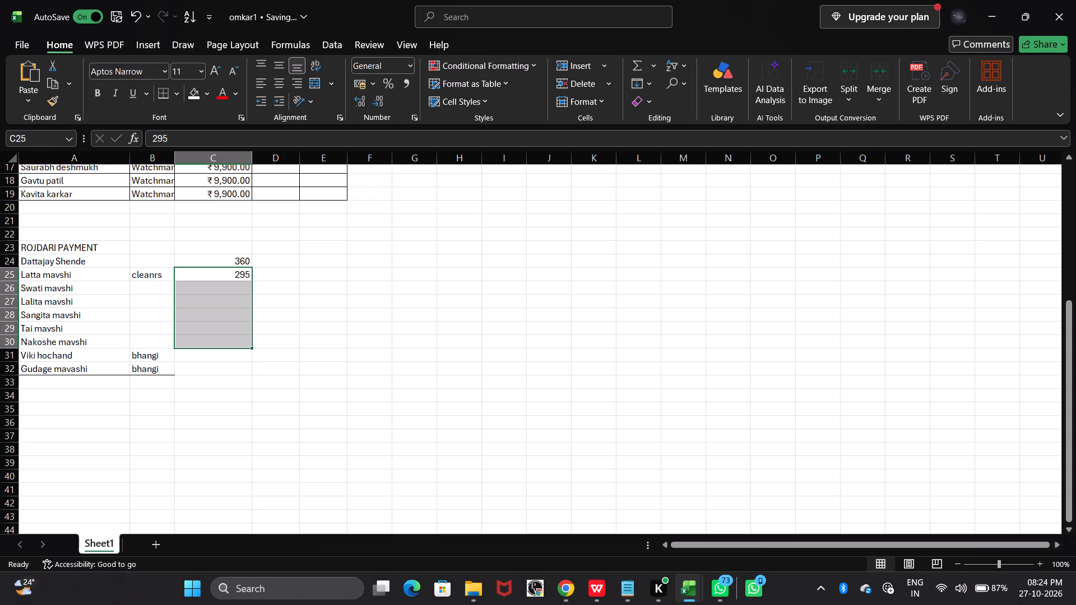
left_click(238, 269)
left_click(240, 276)
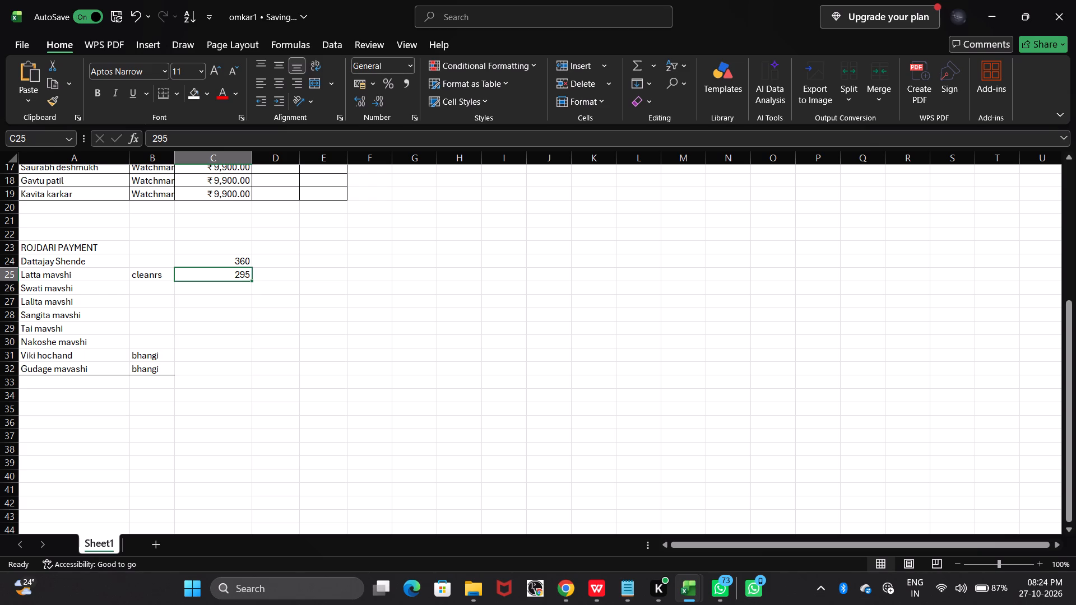
left_click(243, 273)
left_click_drag(243, 273, 248, 277)
left_click_drag(248, 277, 249, 280)
left_click_drag(235, 276, 252, 278)
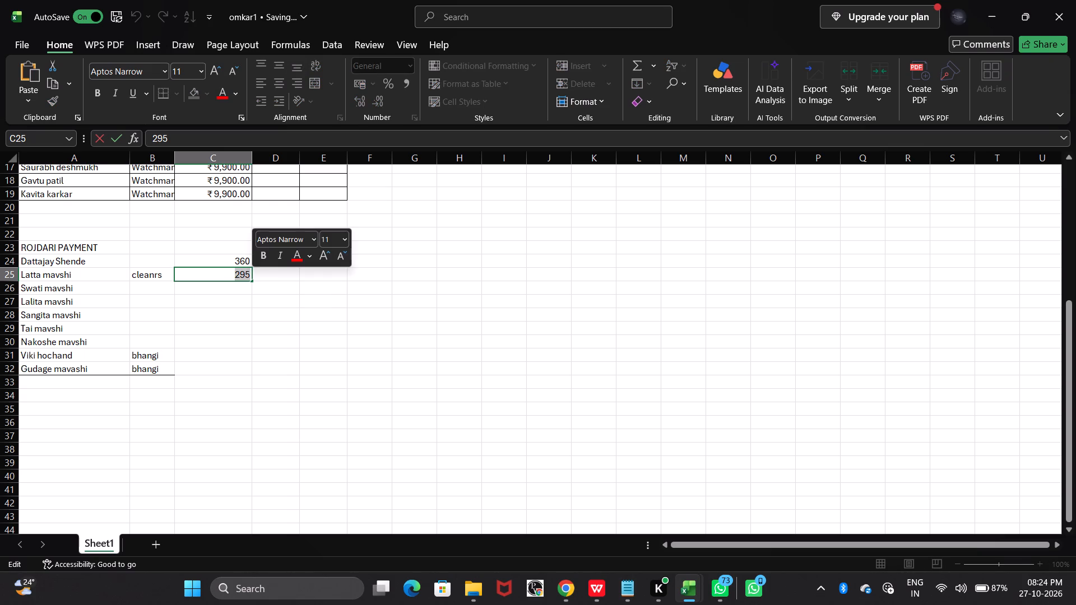
key("ctrl+c")
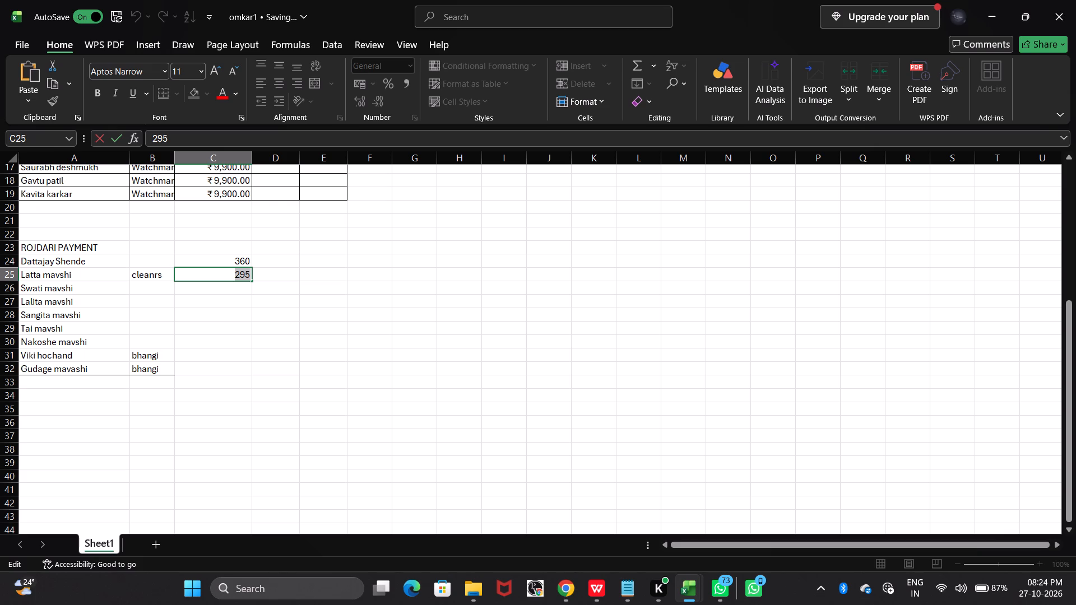
left_click_drag(252, 280, 256, 348)
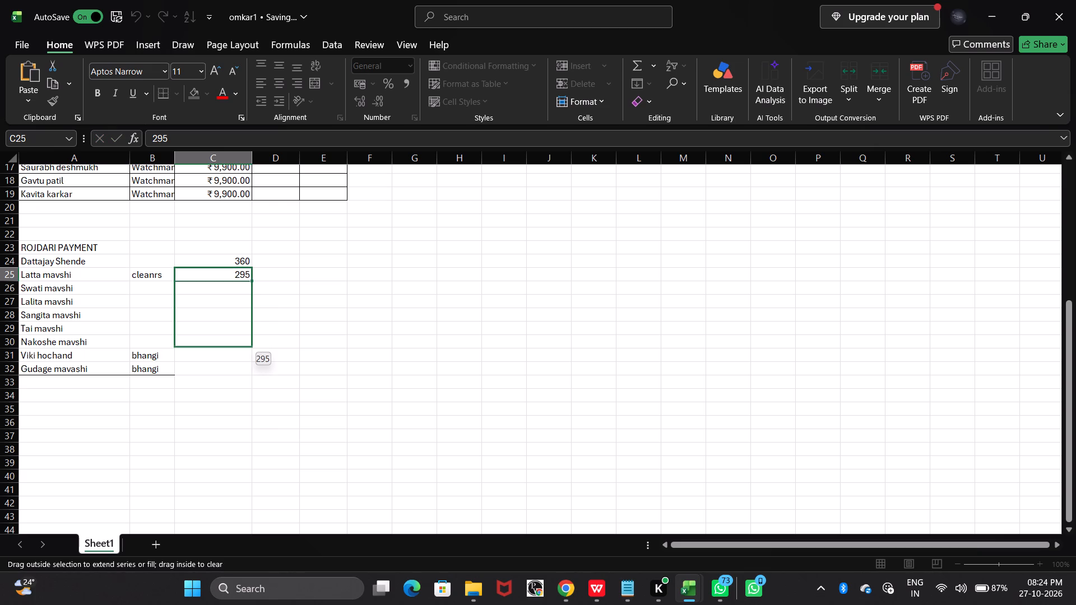
left_click_drag(256, 348, 257, 351)
Enter the payments for the two bhangi rows: 395 in C31 and 295 in C32.
left_click(230, 358)
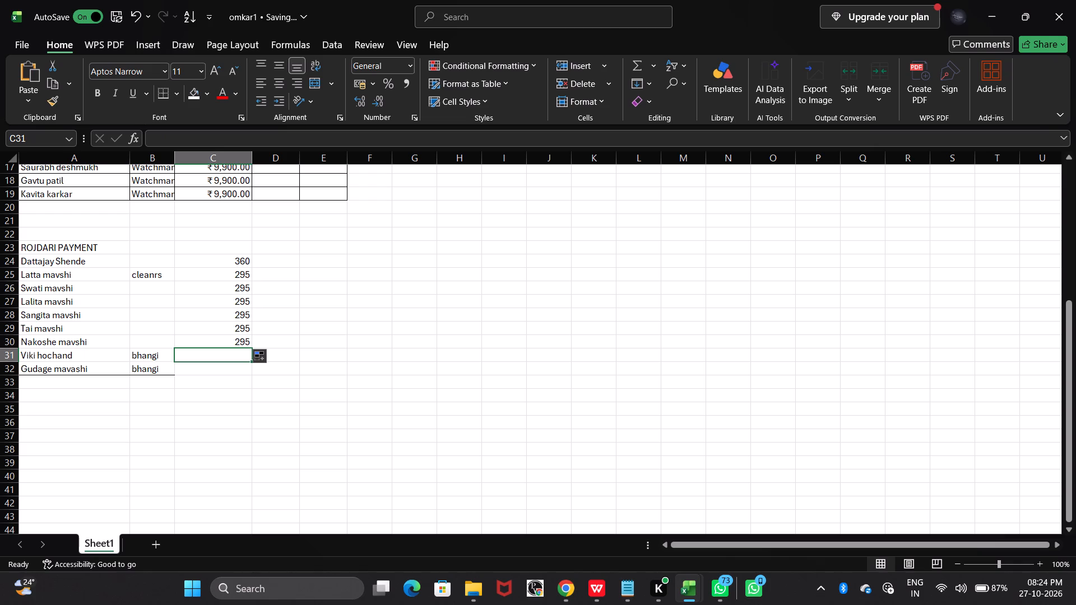
type("395")
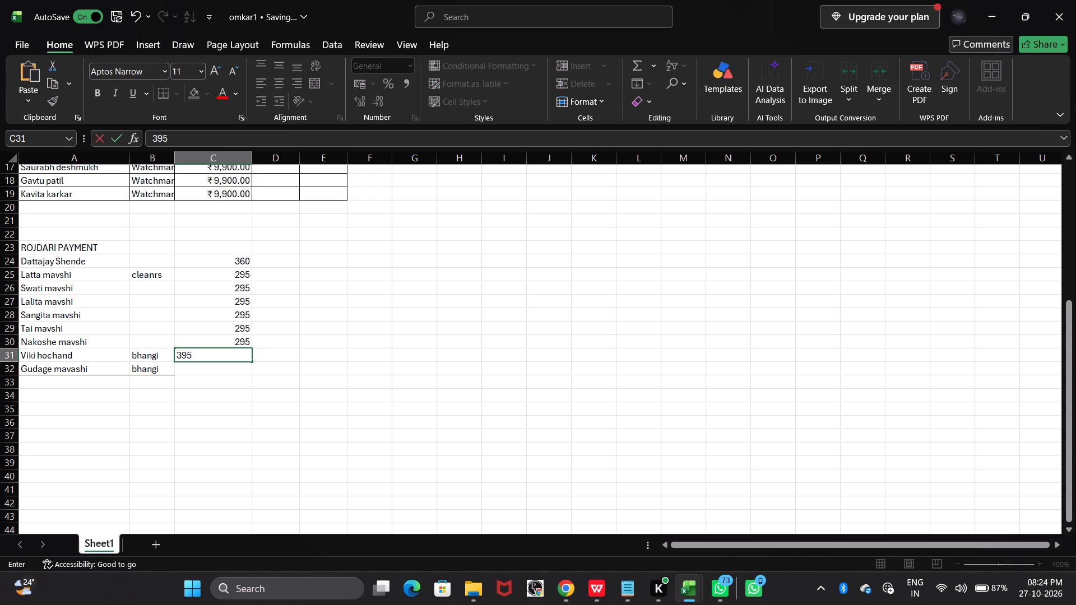
left_click(233, 371)
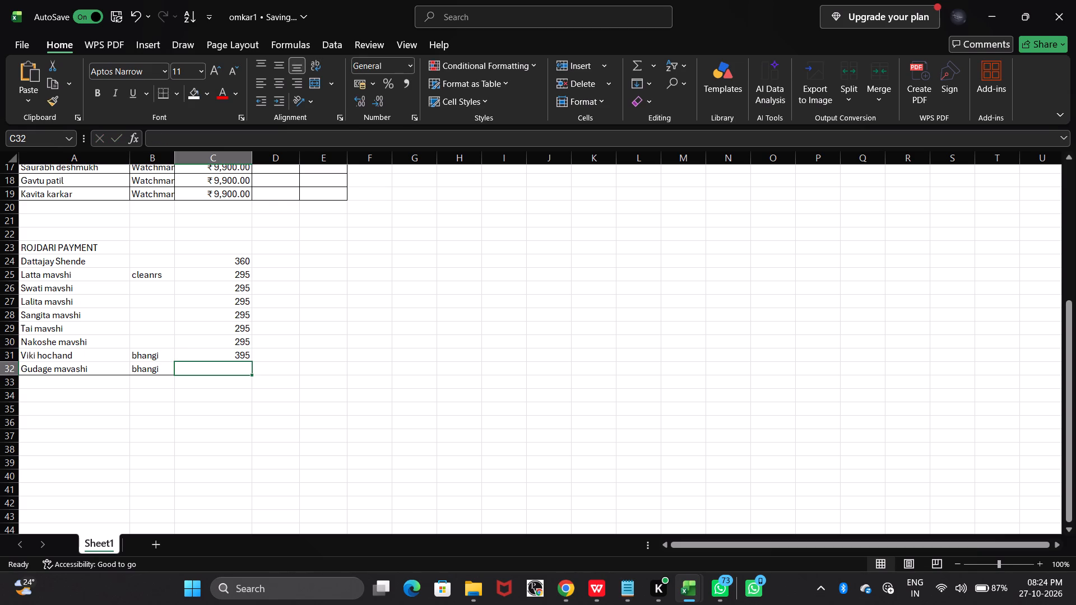
type("295")
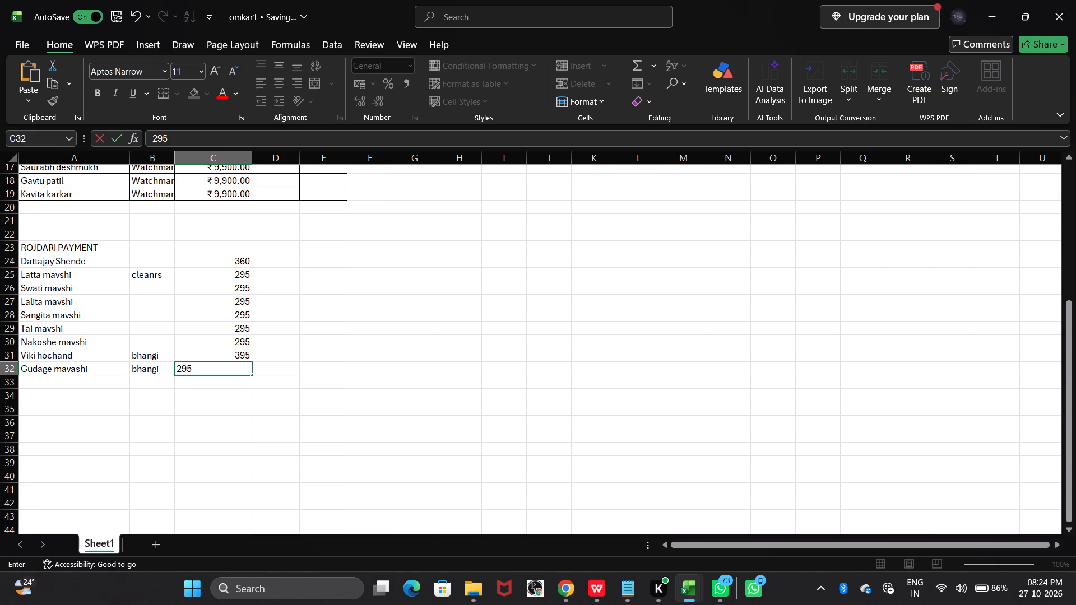
Enter "perday" in D24, beside the first ROJDARI payment.
left_click(279, 262)
type("perday")
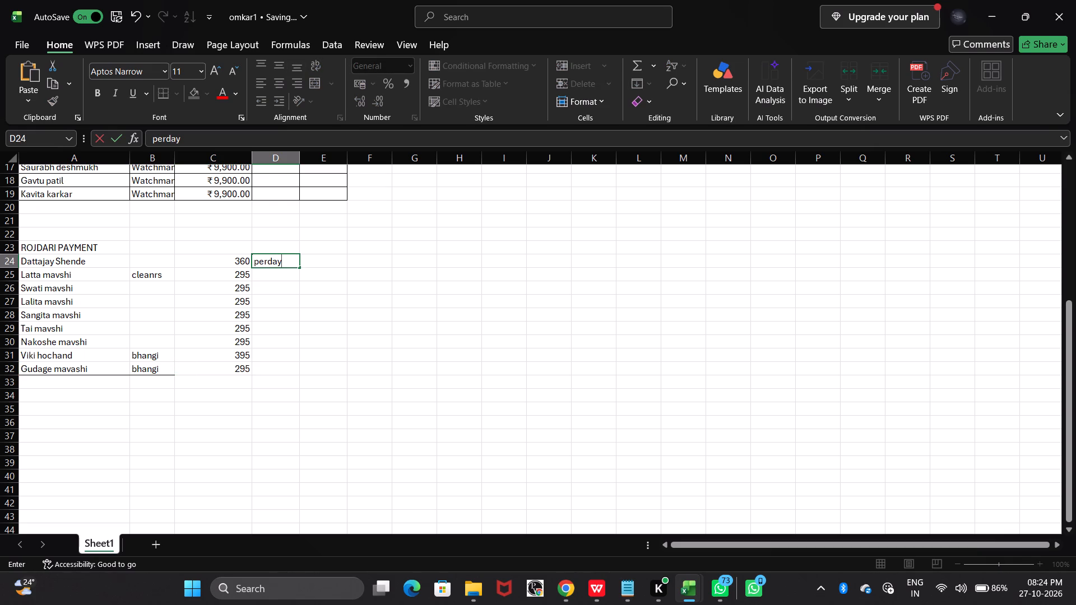
Apply all borders to the ROJDARI PAYMENT block, A23 through D32.
left_click_drag(50, 245, 200, 292)
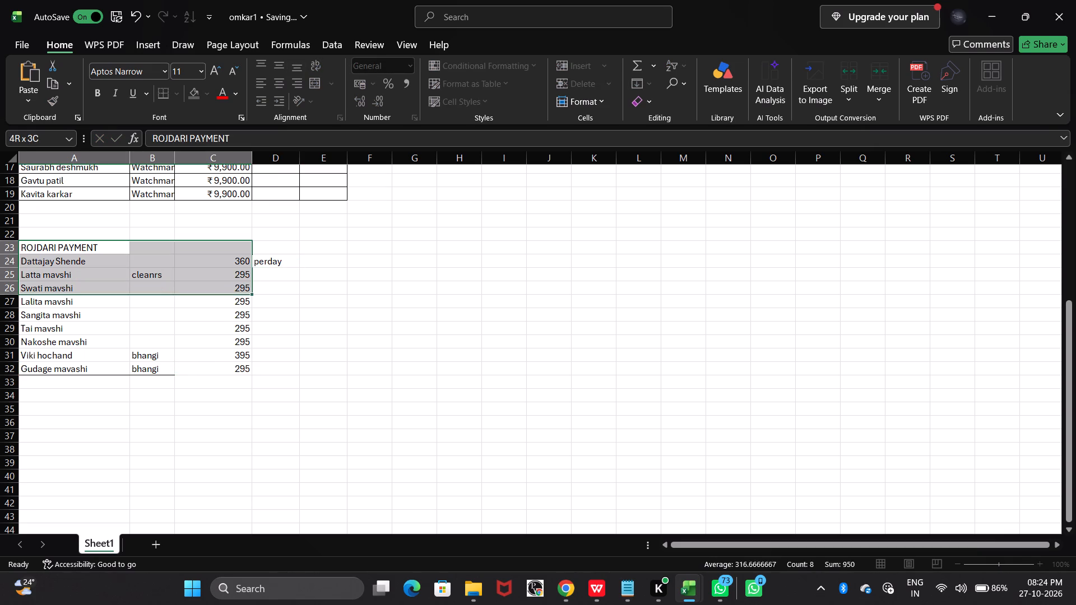
left_click_drag(200, 292, 254, 366)
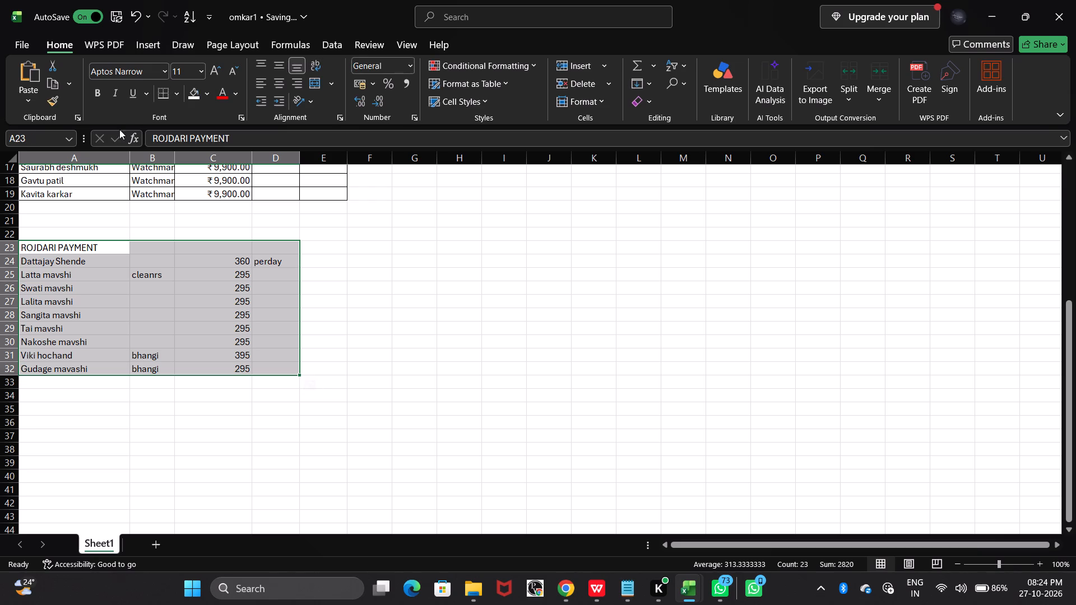
left_click(179, 95)
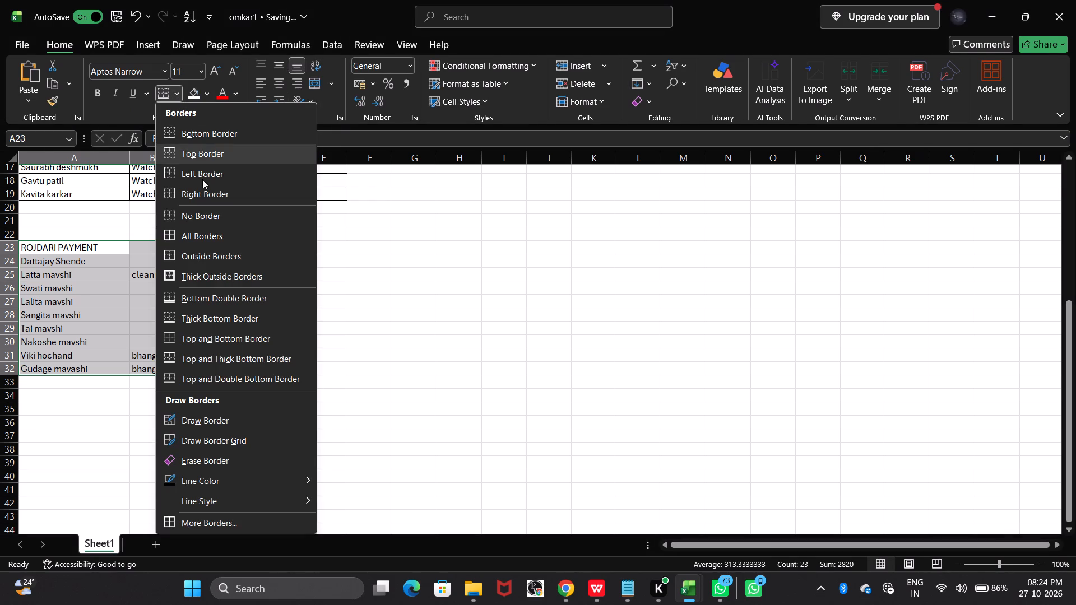
left_click(206, 238)
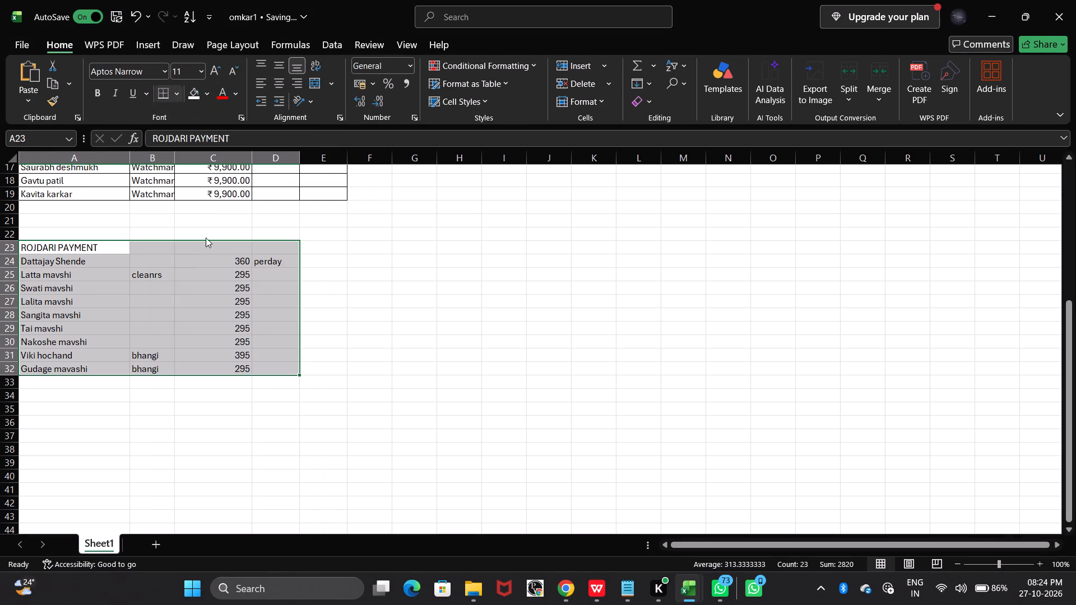
left_click(346, 271)
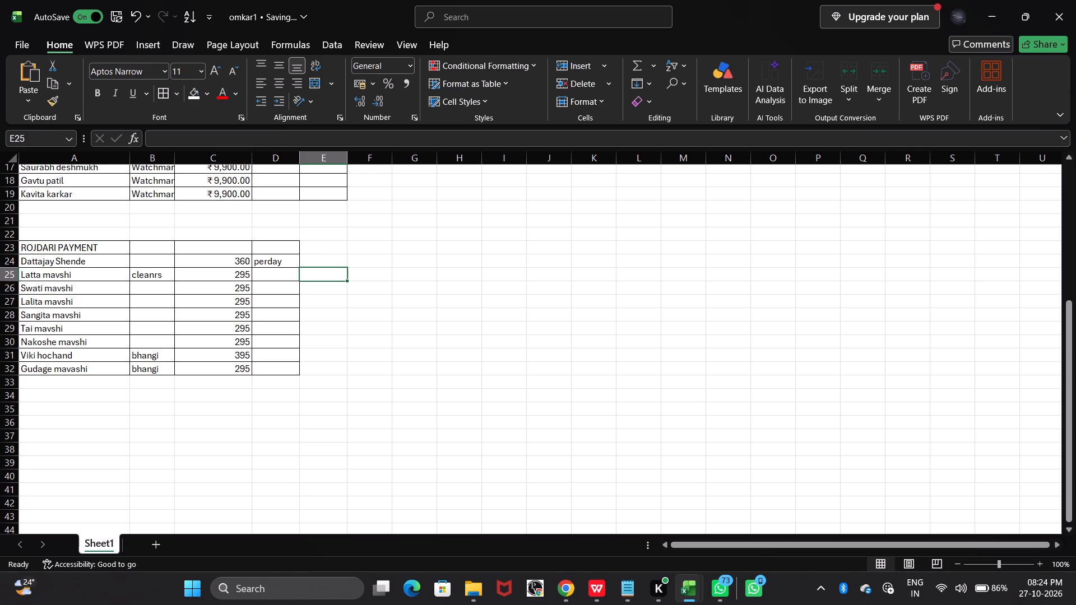
Format the ROJDARI payments in C24 through C32 as Currency.
scroll(138, 257, "up", 1)
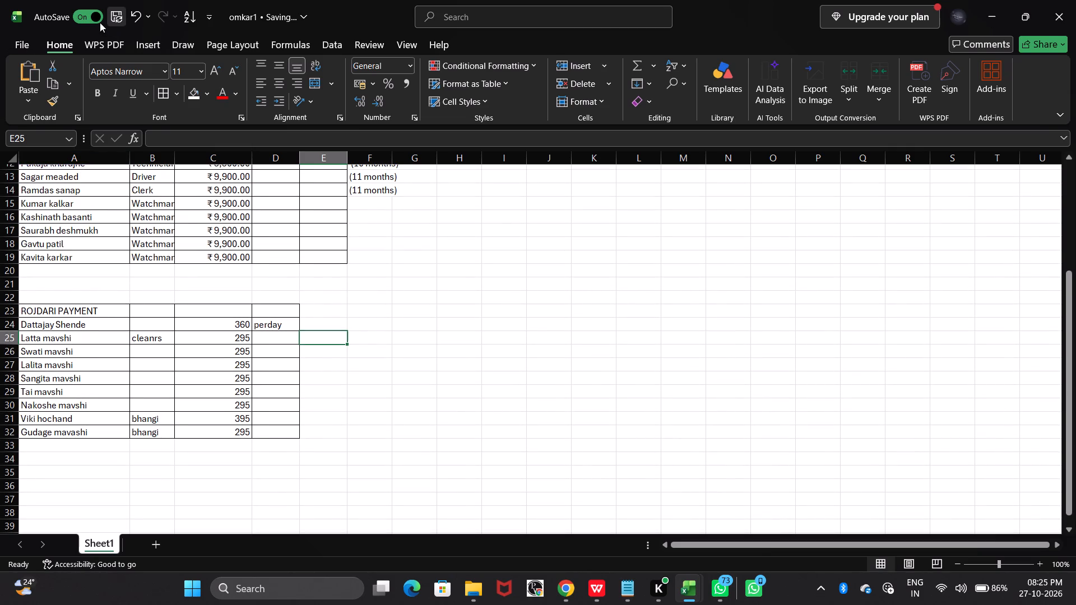
left_click_drag(235, 328, 242, 426)
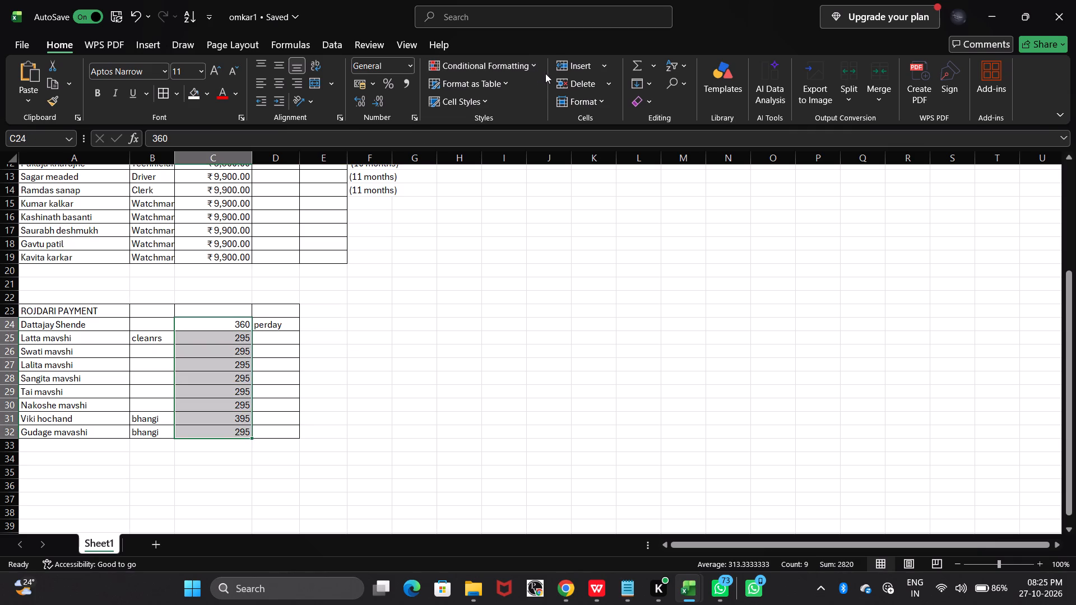
left_click(406, 63)
left_click(398, 162)
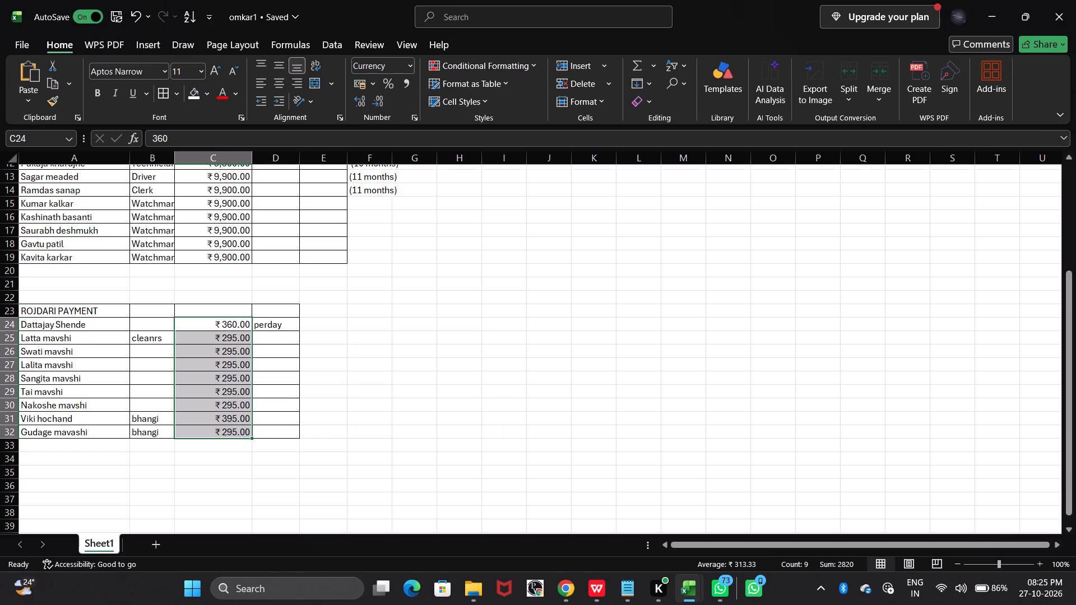
Copy the text "(10 months)" from F12 into D12, beside that employee's payment.
scroll(367, 284, "up", 1)
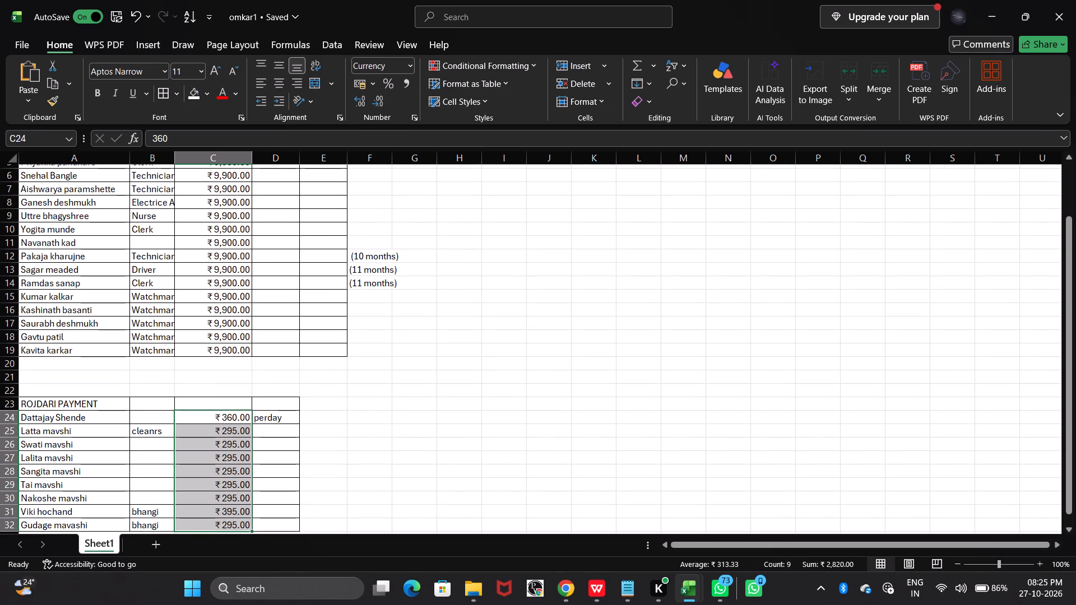
scroll(392, 297, "up", 1)
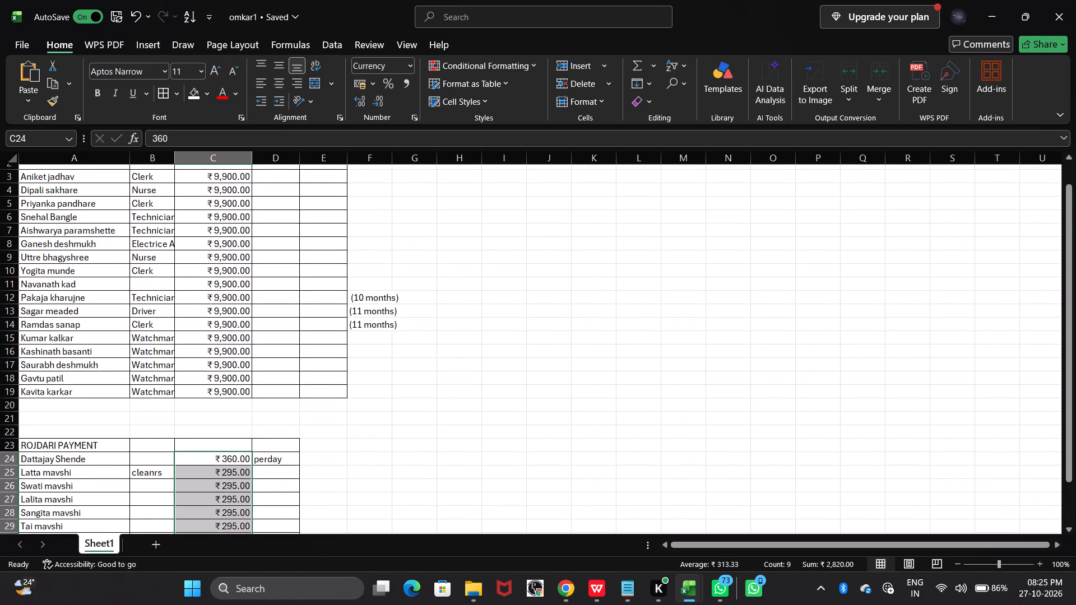
left_click(369, 301)
left_click_drag(353, 297, 392, 299)
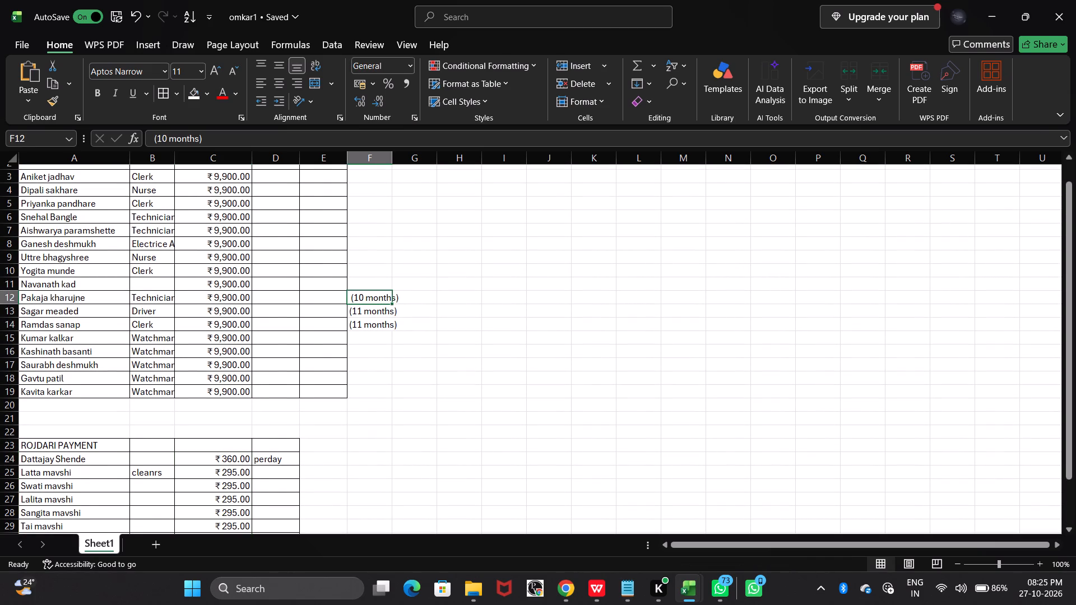
left_click_drag(392, 299, 394, 301)
left_click(400, 300)
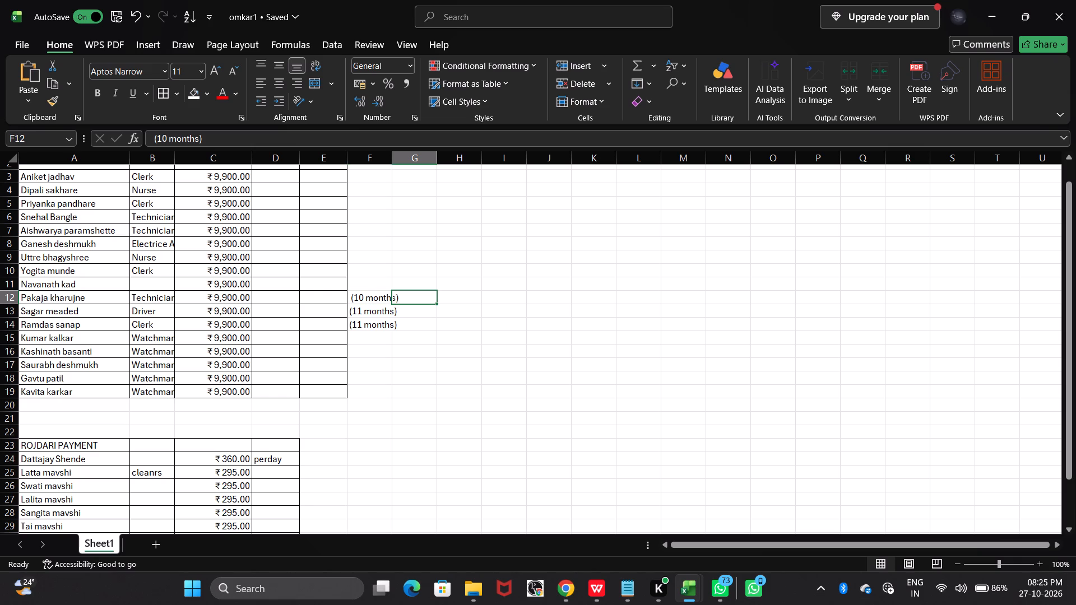
left_click(383, 299)
double_click(383, 299)
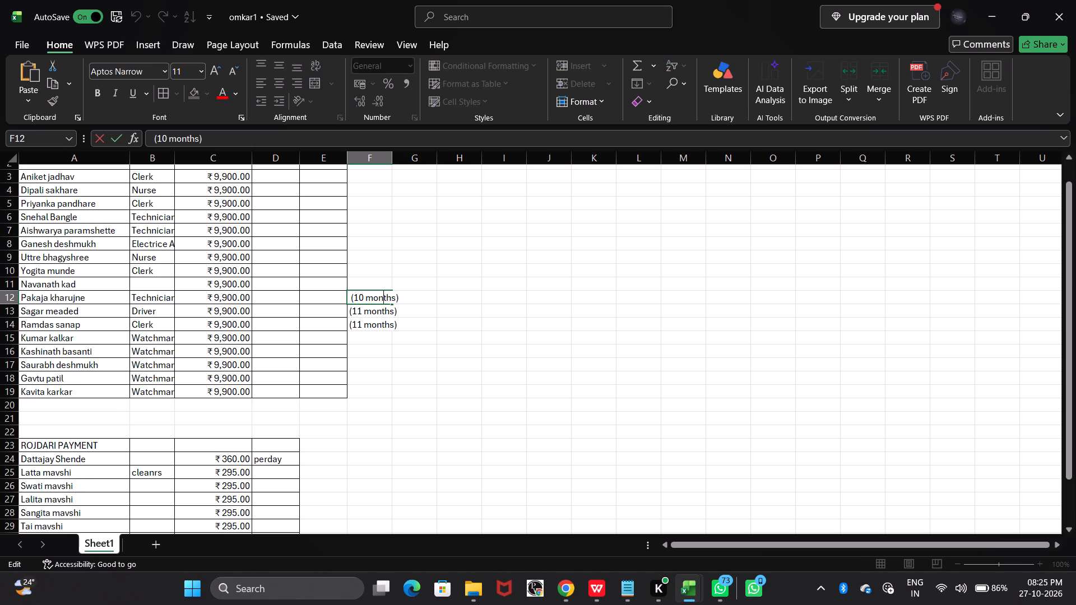
left_click_drag(399, 299, 356, 297)
left_click_drag(356, 297, 351, 297)
key("ctrl+c")
left_click(279, 298)
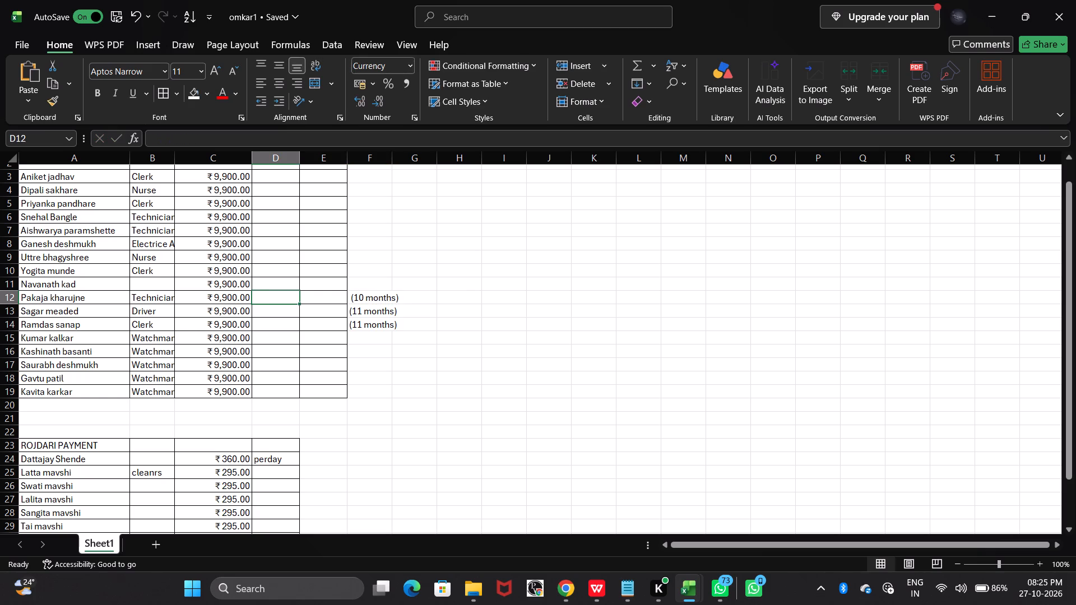
key("ctrl+v")
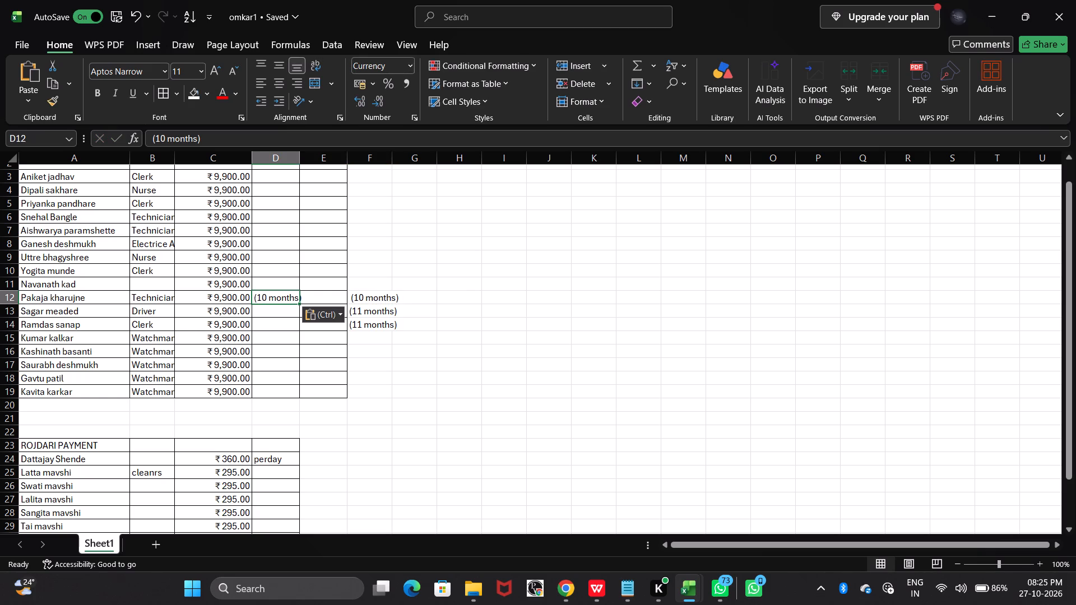
Paste "(10 months)" into D13 and D14, below the first months note.
left_click(386, 310)
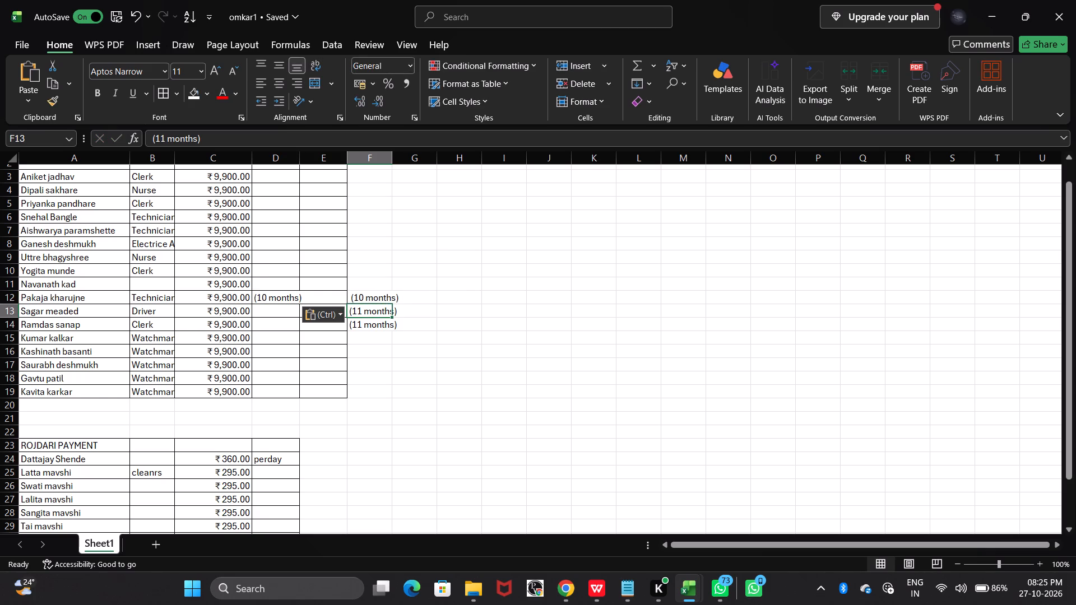
left_click(267, 308)
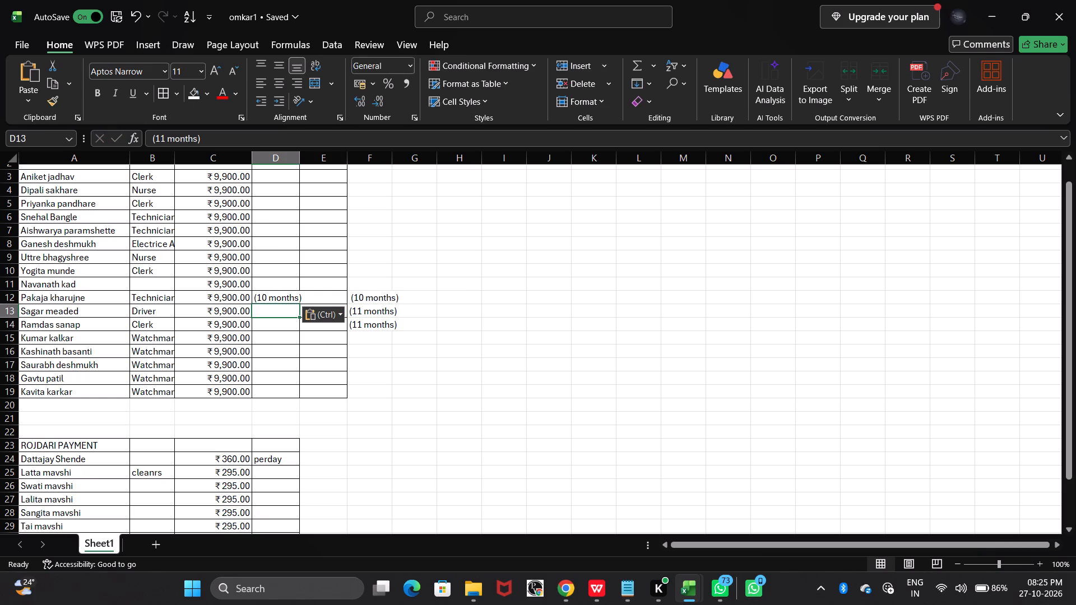
key("ctrl+v")
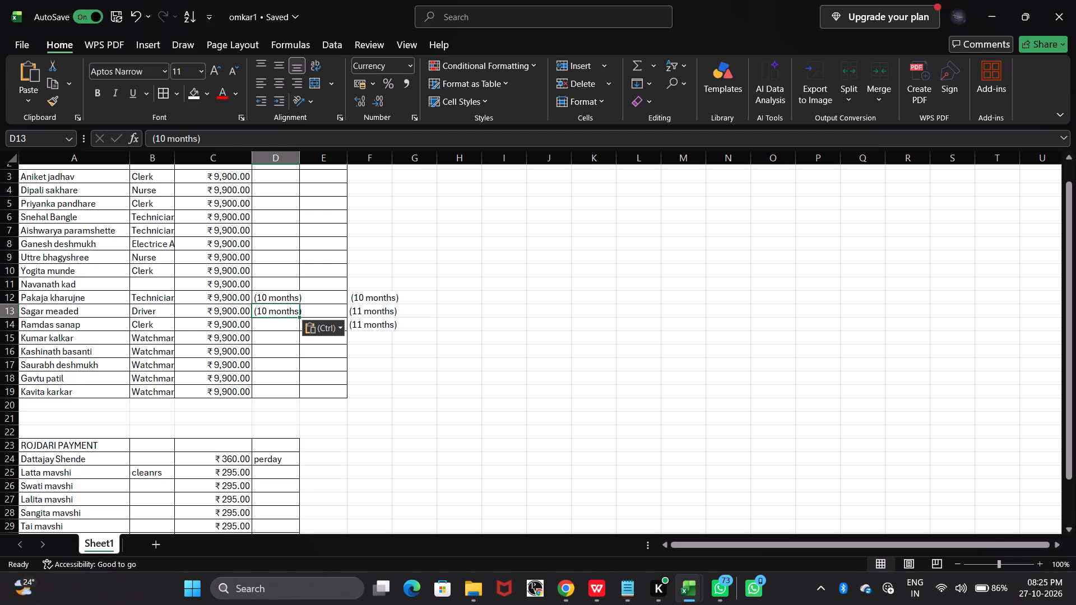
left_click(271, 319)
key("ctrl+v")
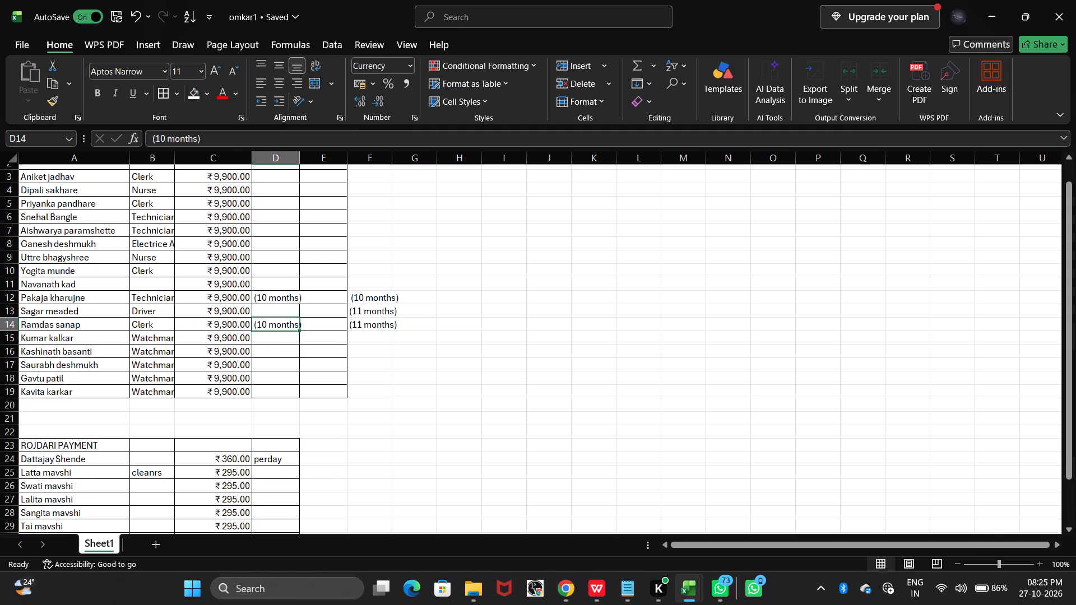
left_click(270, 311)
key("ctrl+v")
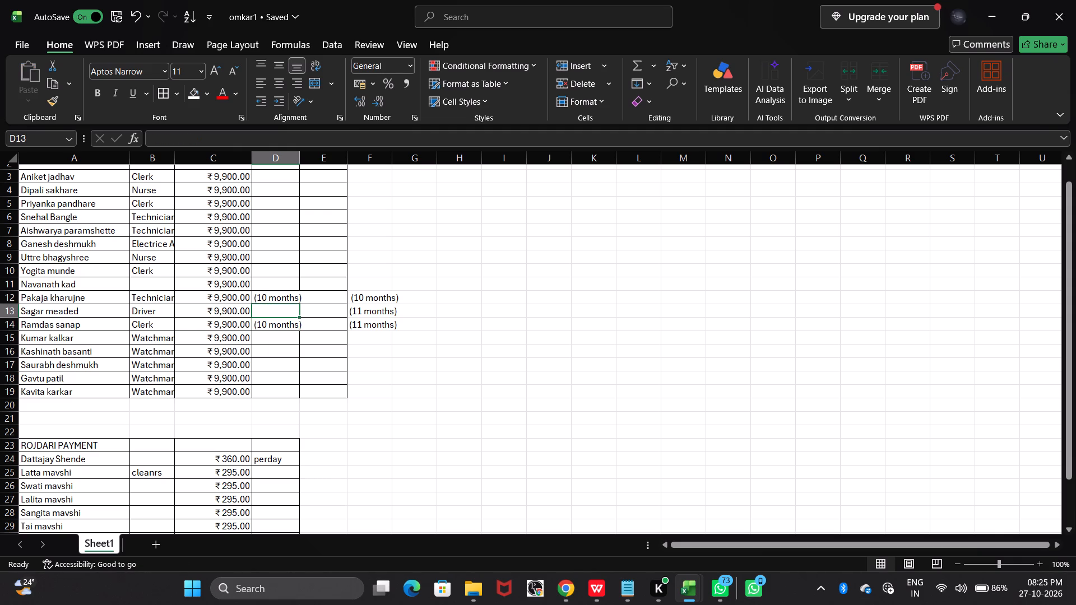
left_click_drag(302, 325, 264, 325)
key("ctrl+c")
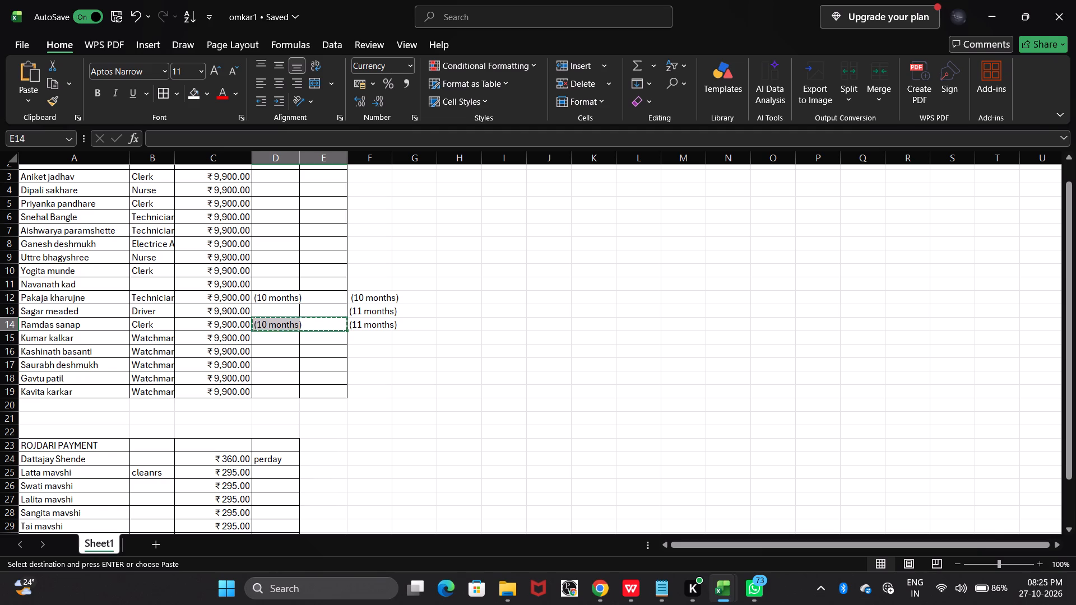
left_click(274, 311)
key("ctrl+v")
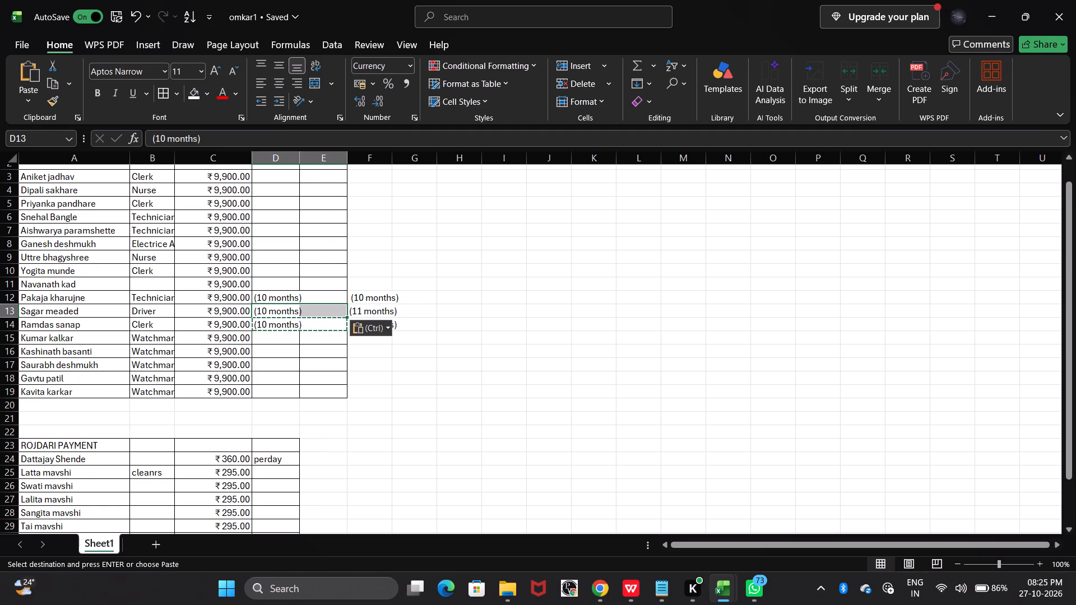
Change the months note in D13 to "(11 months)".
left_click(273, 299)
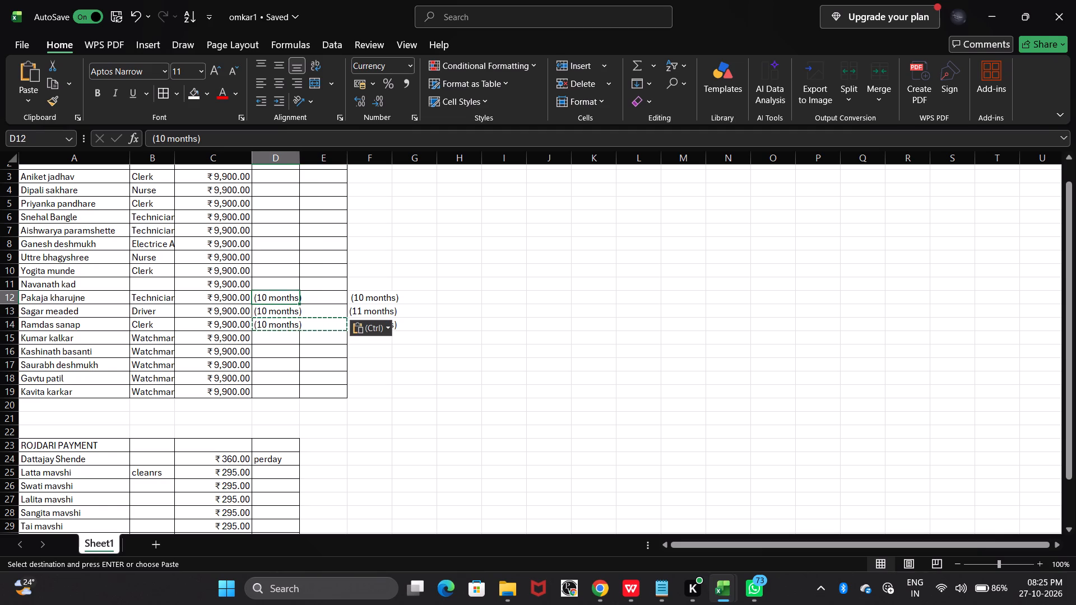
left_click(264, 311)
double_click(264, 311)
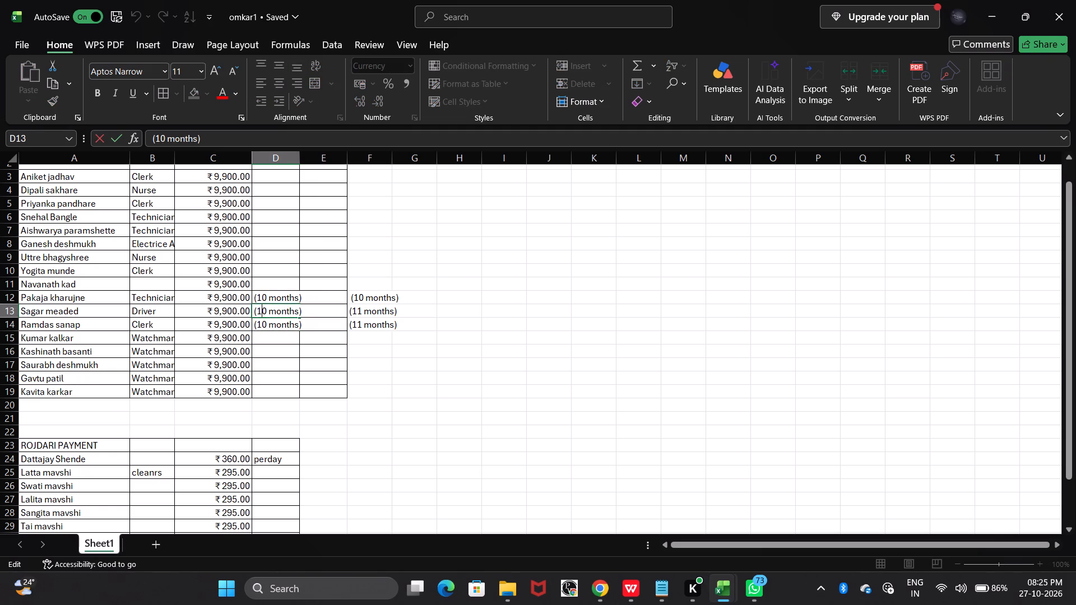
key("Right")
key("BackSpace")
key("1")
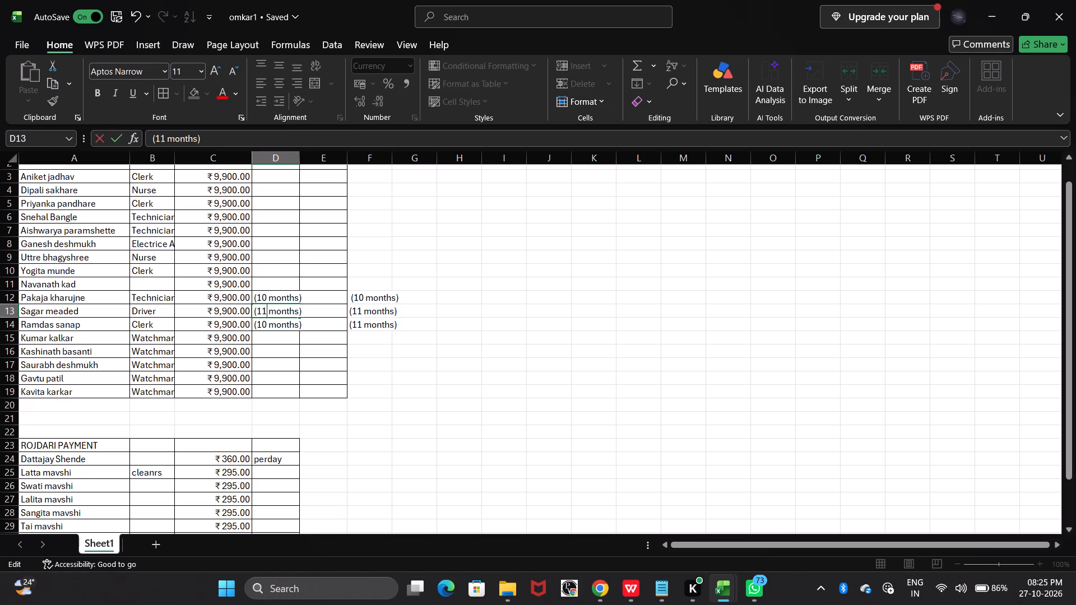
Delete the months notes outside the table, in F12, F13 and F14.
left_click(369, 299)
key("Delete")
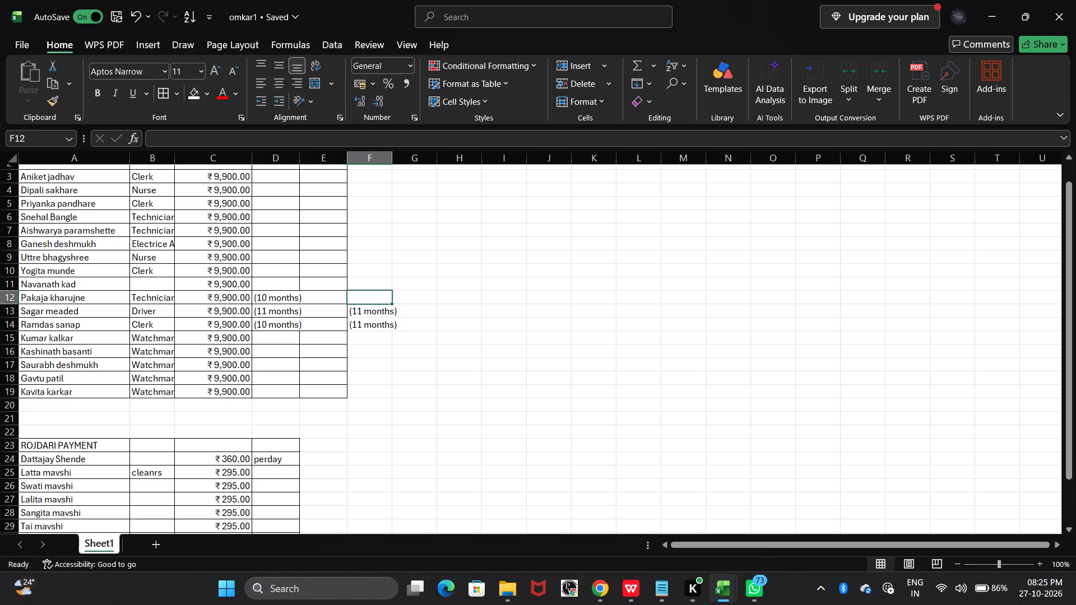
left_click(381, 311)
key("Delete")
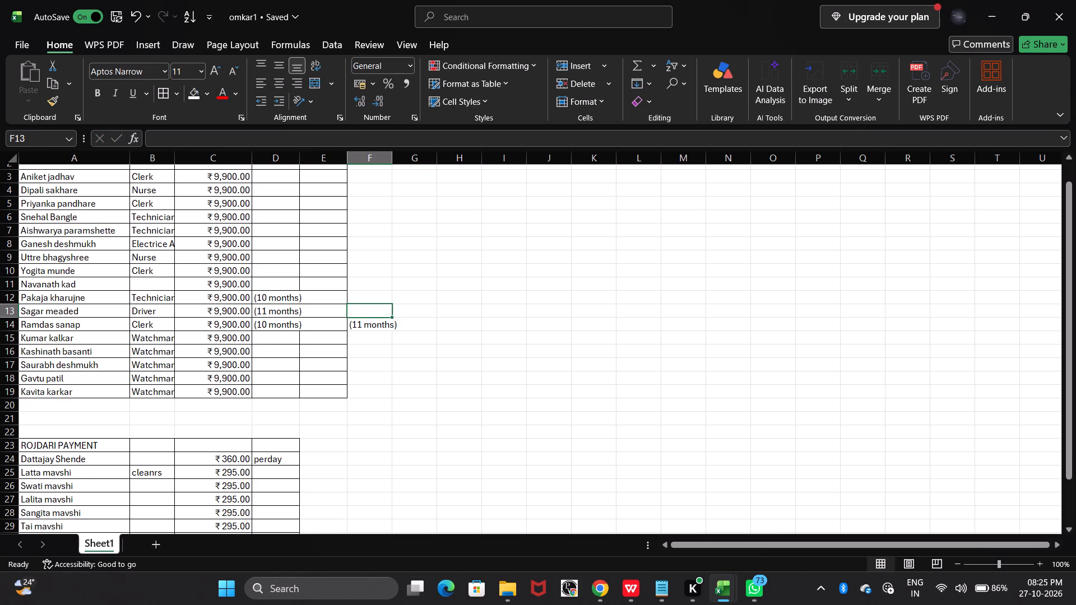
left_click(380, 325)
key("Delete")
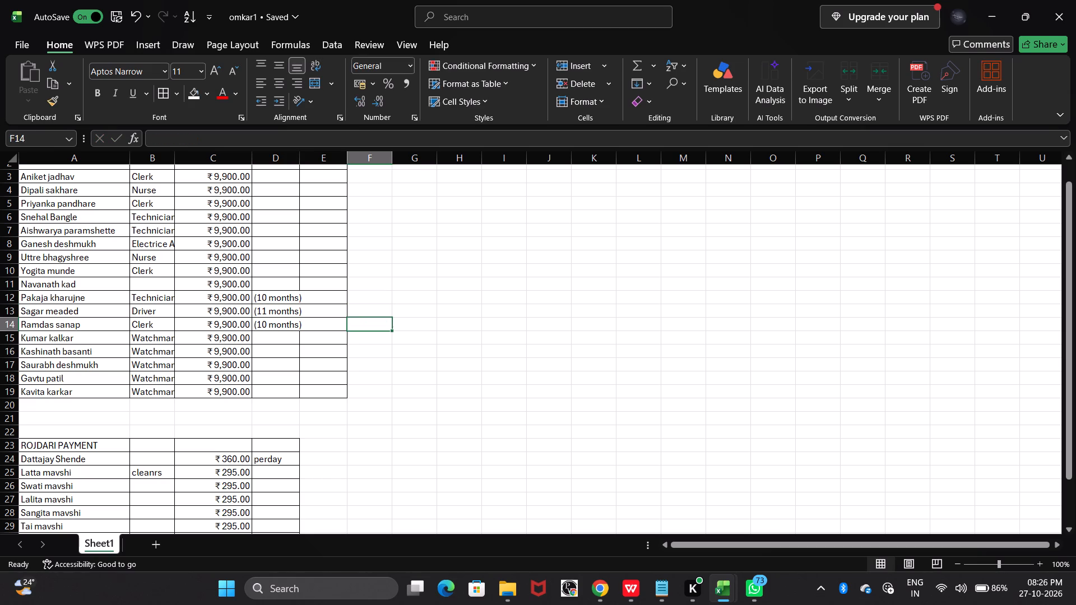
Fill the ROJDARI PAYMENT heading cell A23 with a light orange theme colour.
scroll(380, 325, "up", 2)
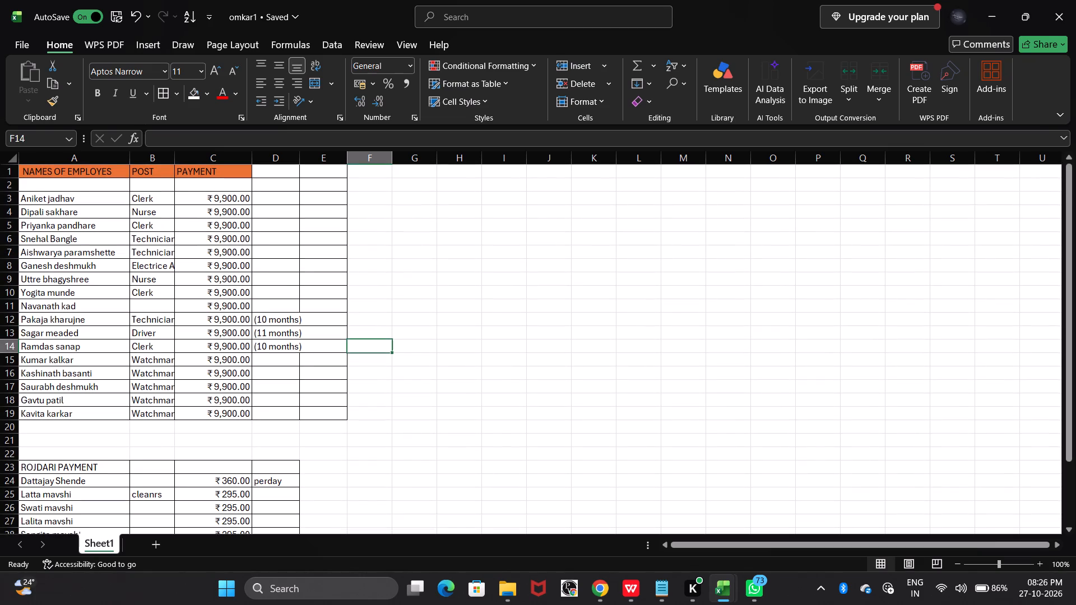
scroll(380, 325, "down", 1)
left_click(90, 412)
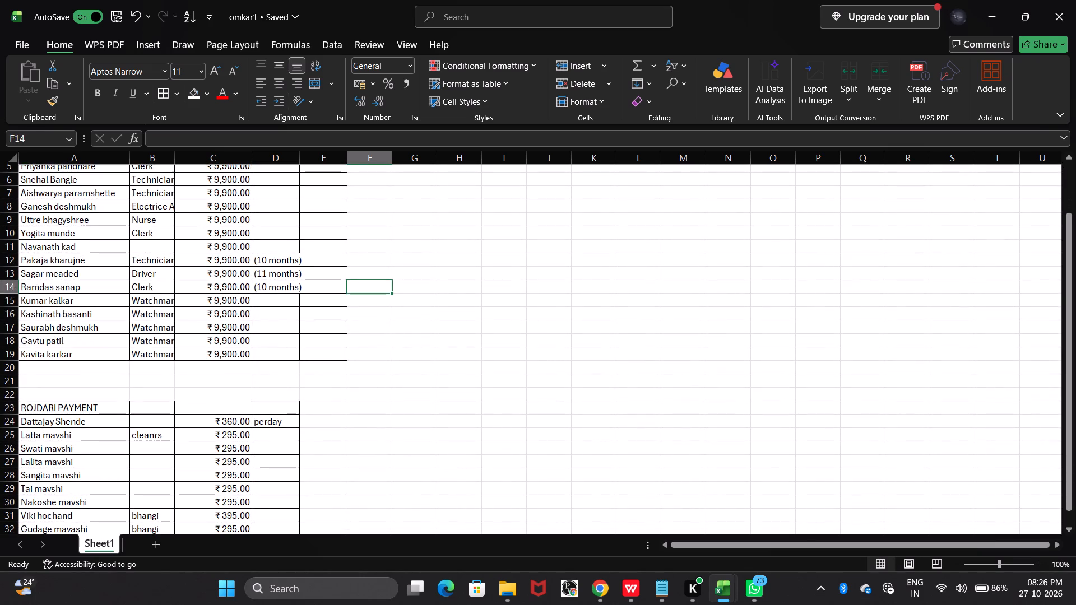
left_click(207, 91)
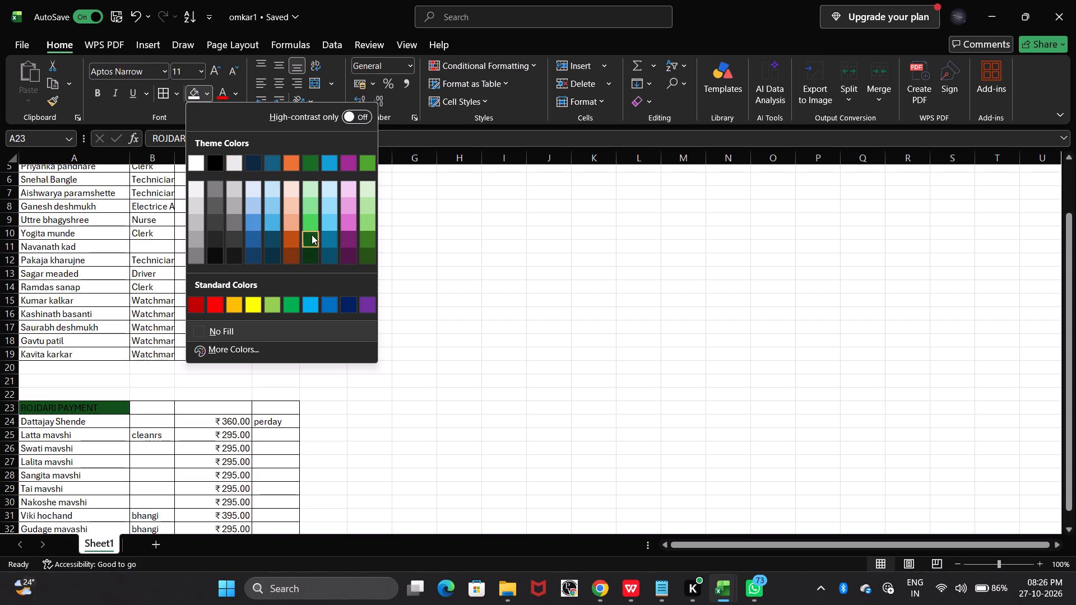
left_click(296, 220)
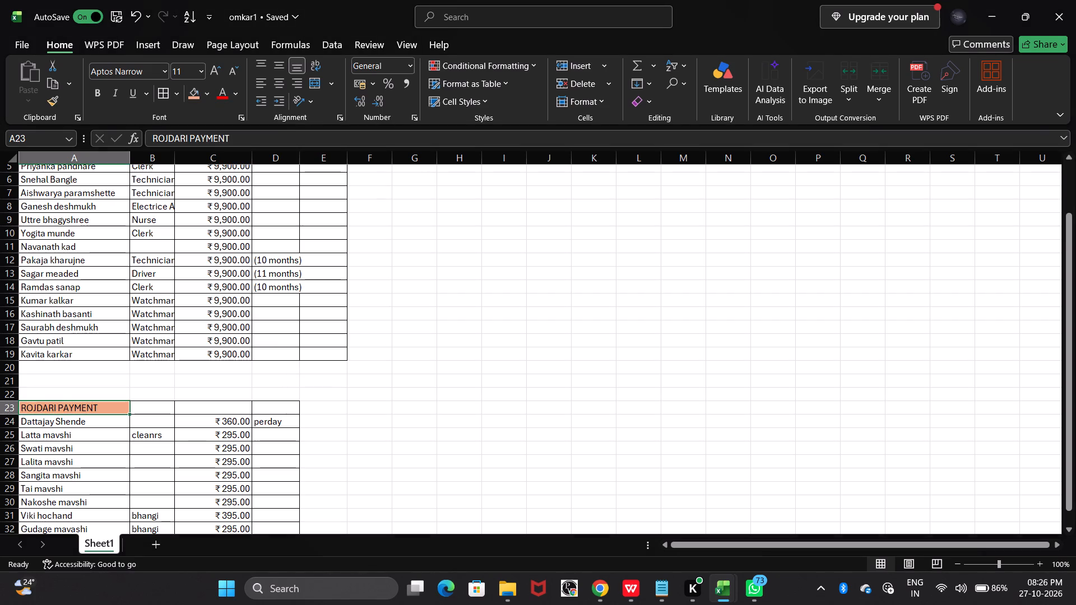
Save the omkar1 workbook.
scroll(358, 346, "down", 1)
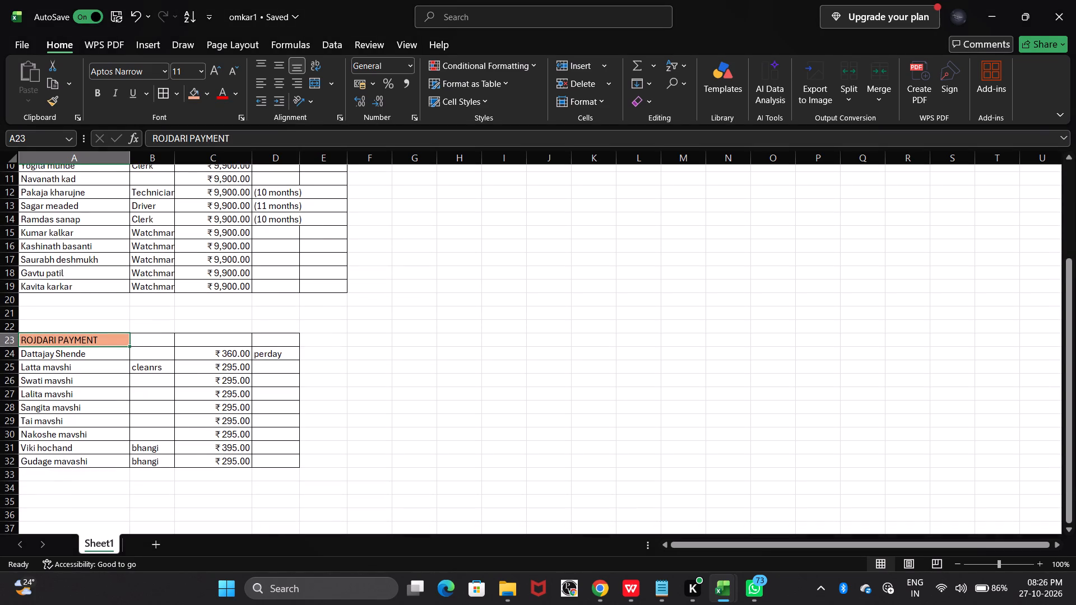
scroll(357, 338, "up", 1)
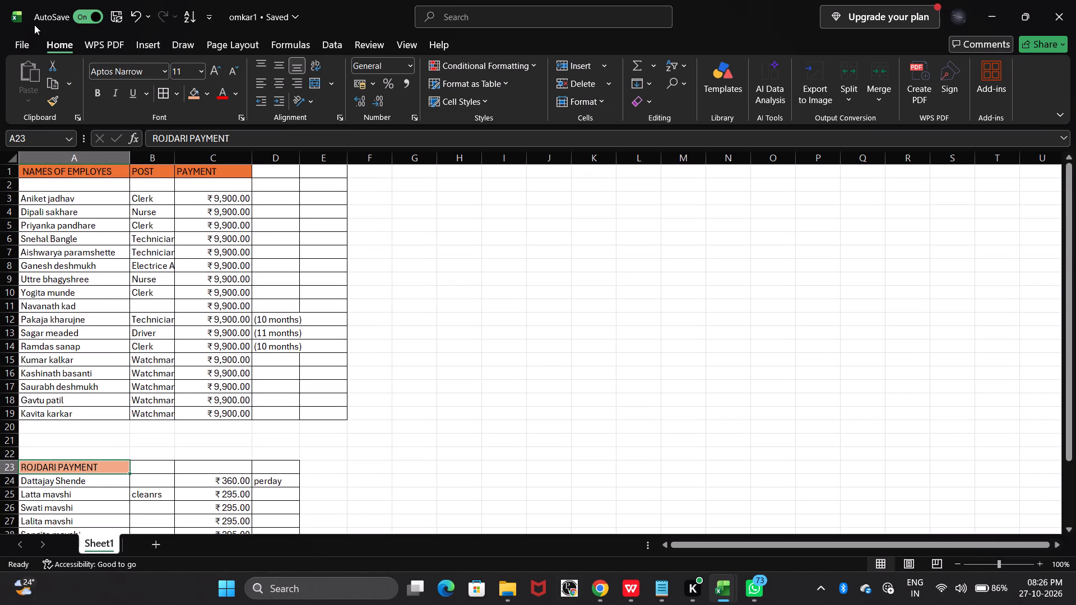
key("ctrl+s")
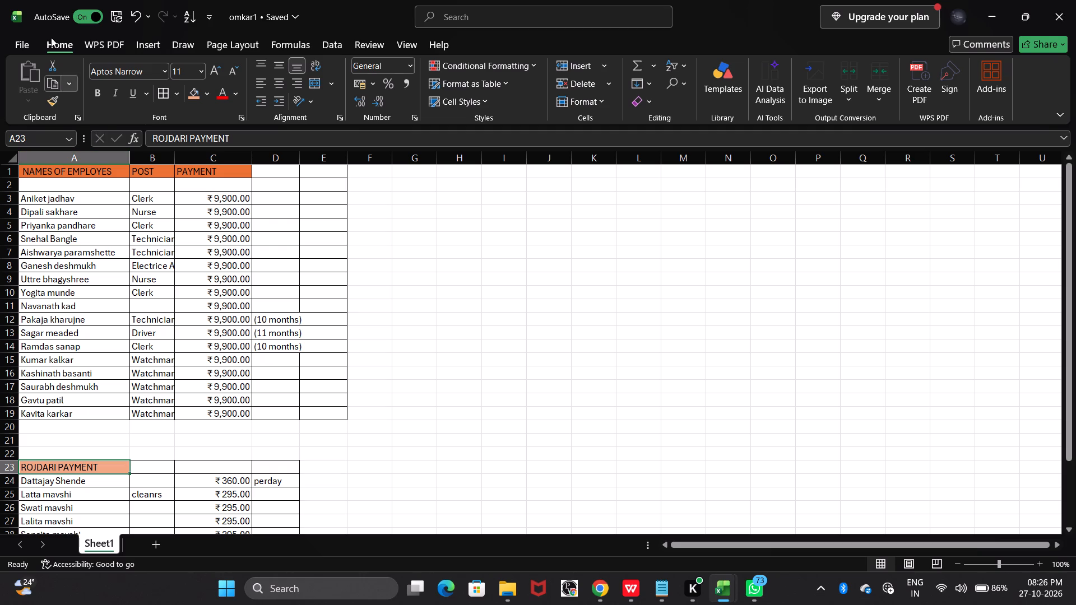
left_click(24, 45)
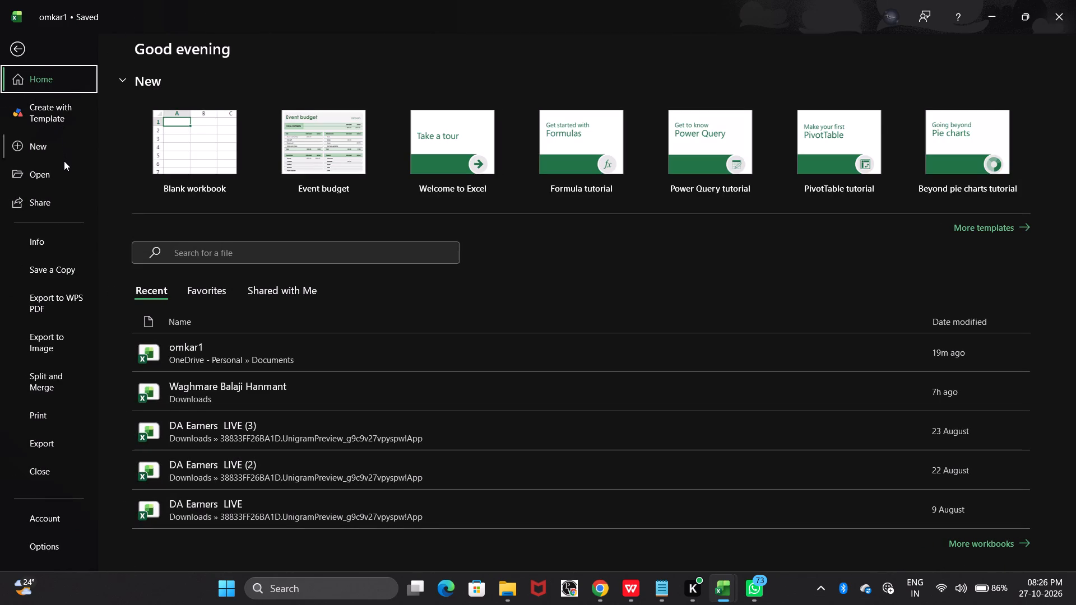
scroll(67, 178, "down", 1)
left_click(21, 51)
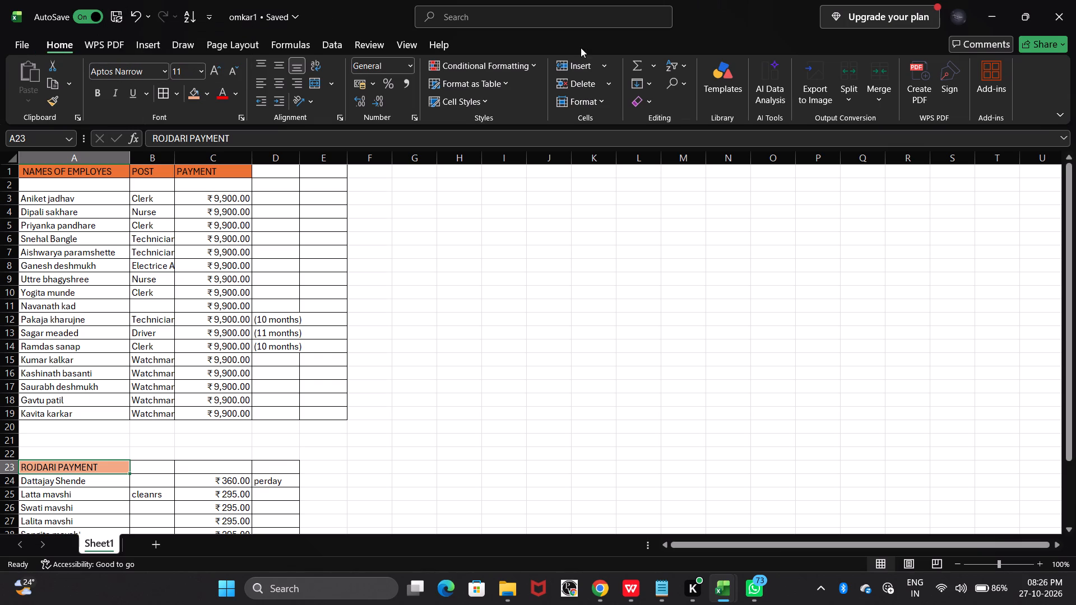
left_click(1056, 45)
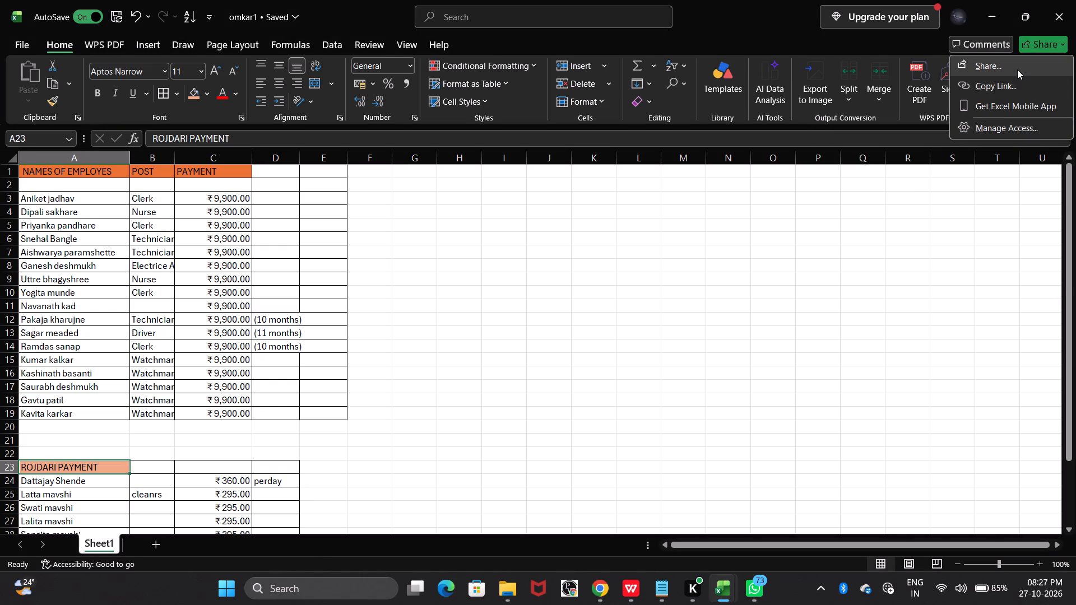
Export all sheets to PDF with WPS PDF, saving a local copy of the omkar1 workbook in the Downloads folder.
left_click(917, 87)
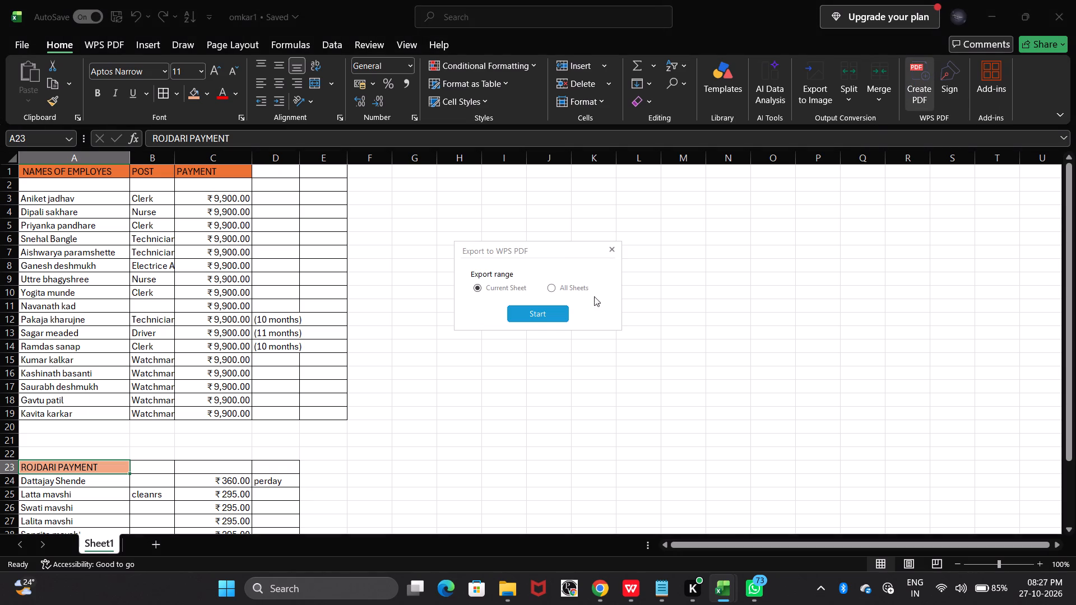
left_click(555, 287)
left_click(540, 314)
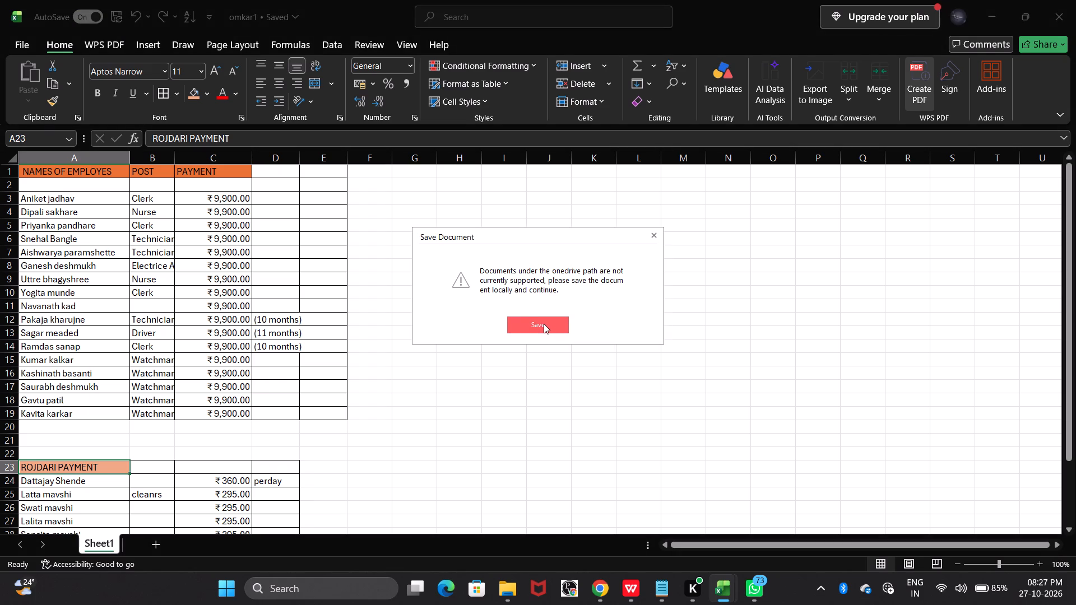
left_click(544, 324)
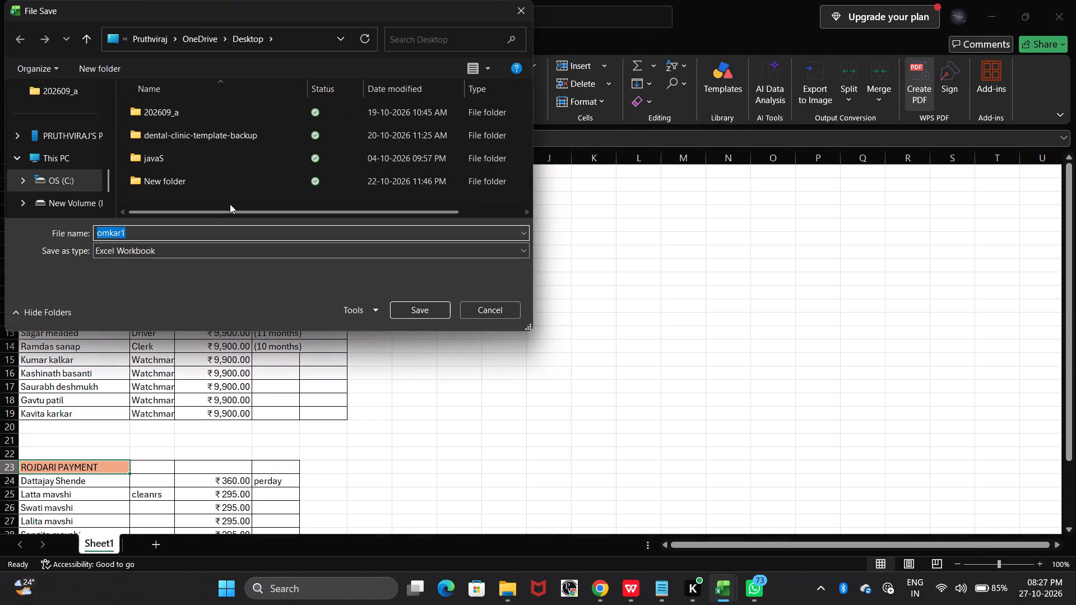
left_click(186, 248)
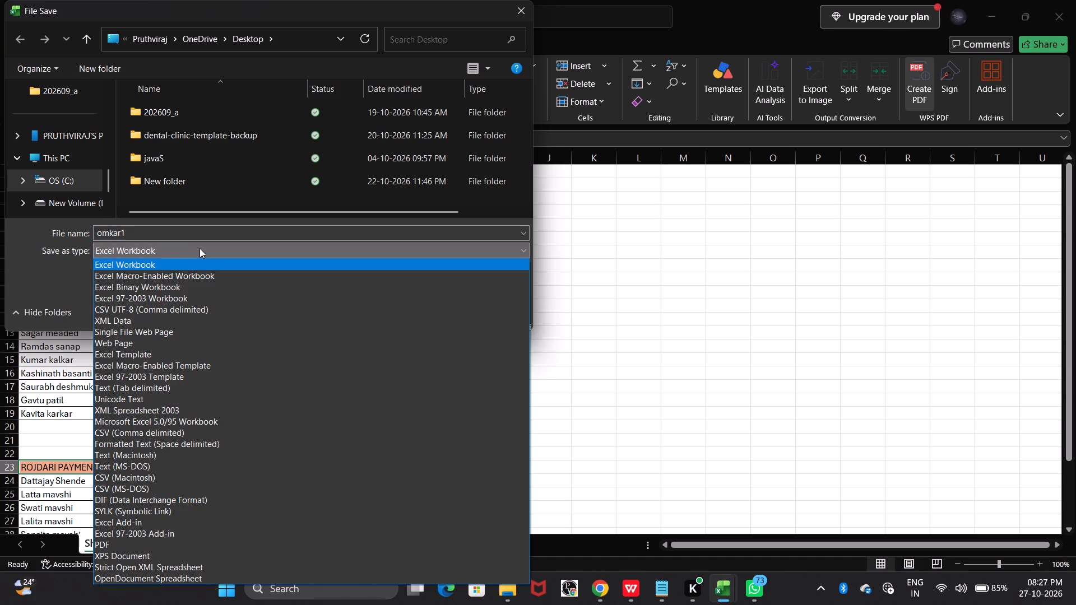
scroll(210, 319, "down", 1)
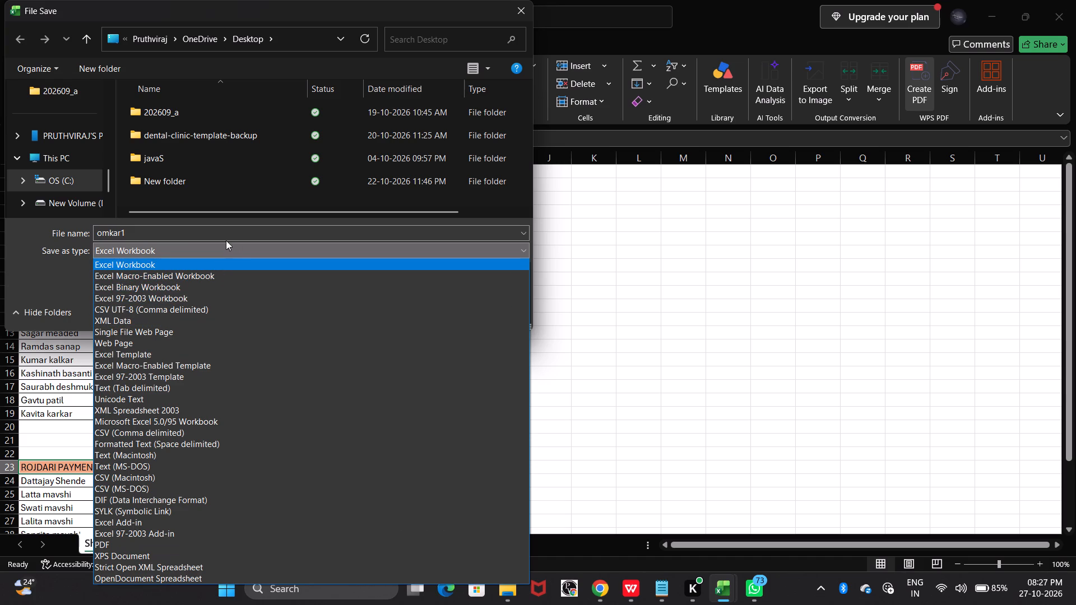
left_click(217, 251)
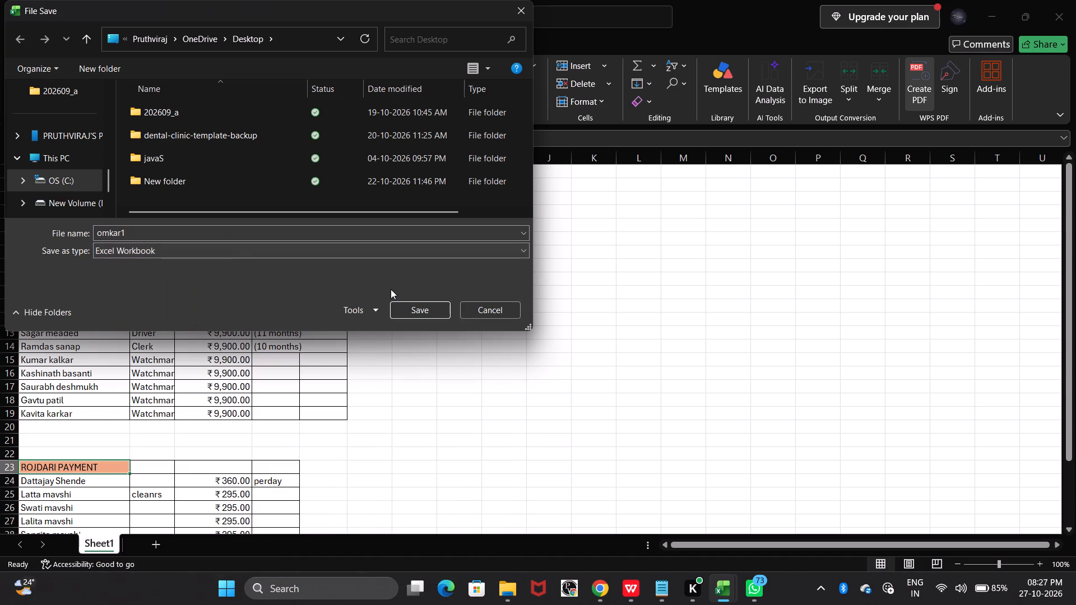
scroll(81, 188, "down", 1)
scroll(72, 154, "up", 1)
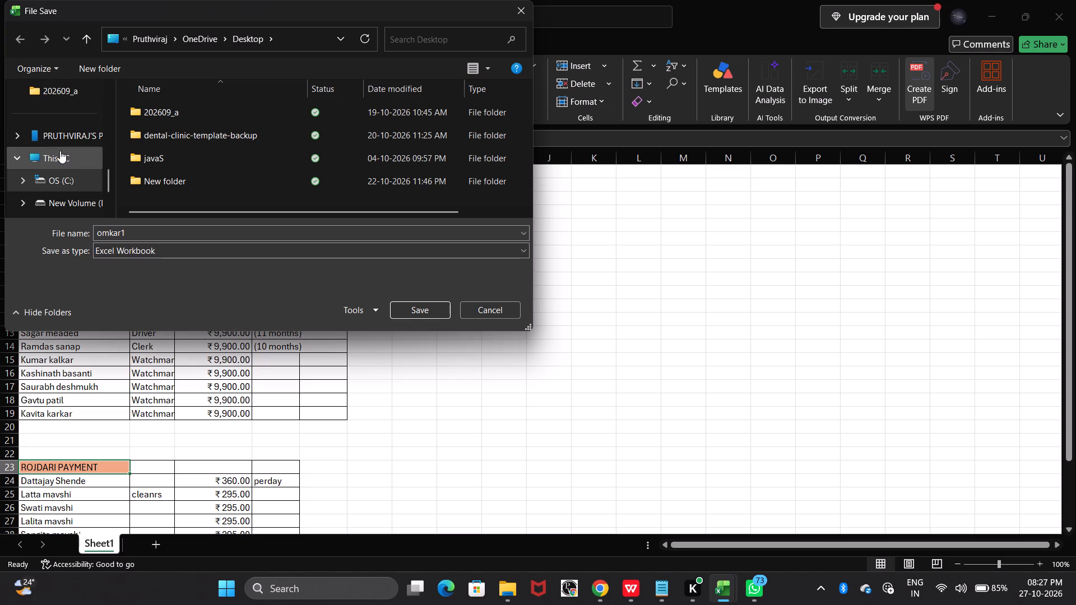
left_click(60, 151)
scroll(70, 172, "up", 1)
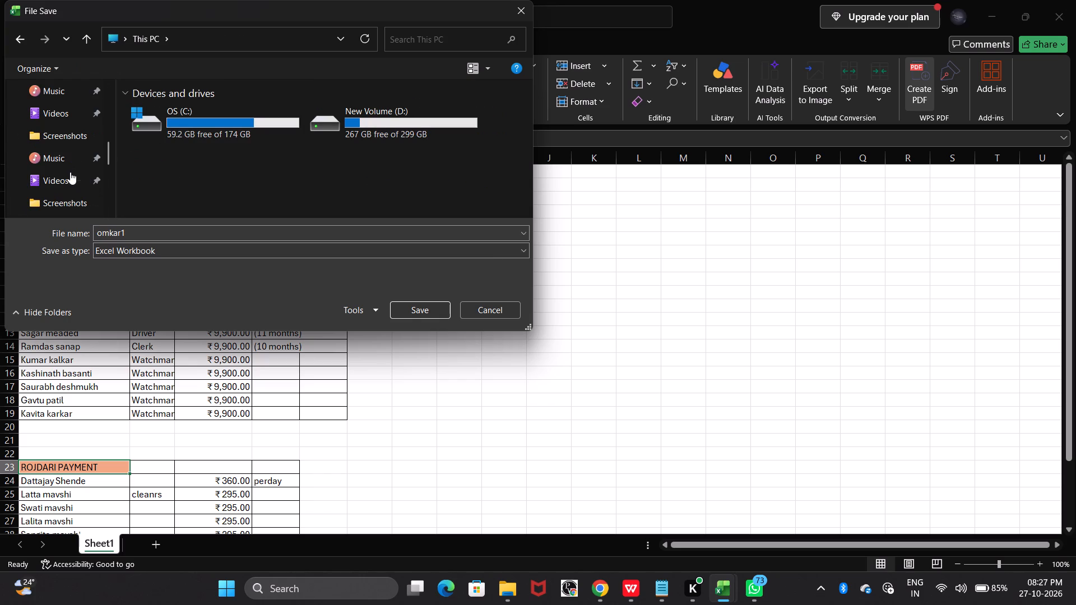
scroll(70, 172, "up", 1)
left_click(61, 96)
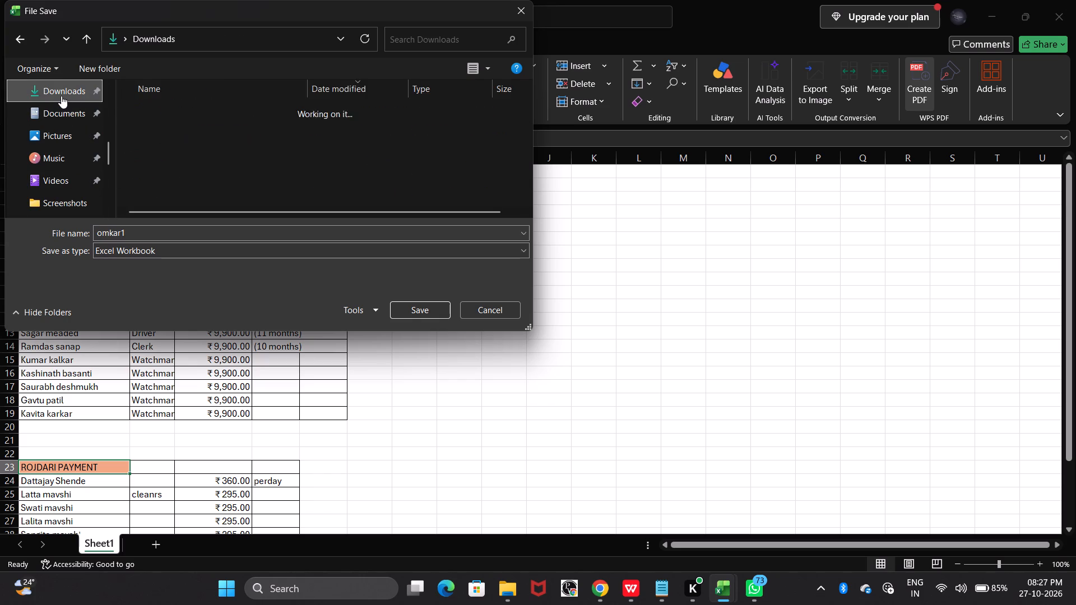
left_click(404, 307)
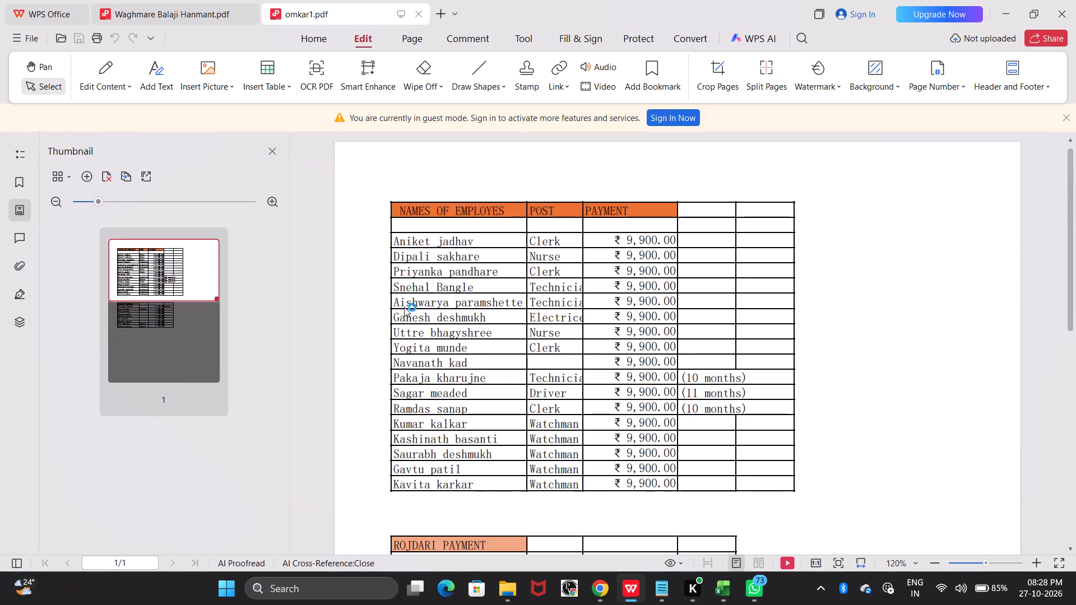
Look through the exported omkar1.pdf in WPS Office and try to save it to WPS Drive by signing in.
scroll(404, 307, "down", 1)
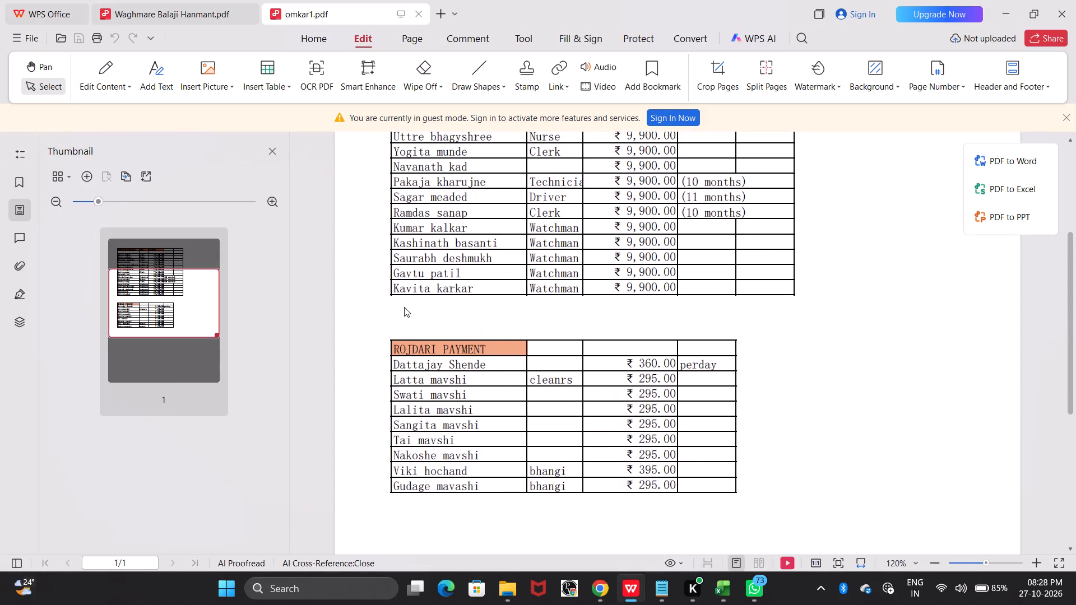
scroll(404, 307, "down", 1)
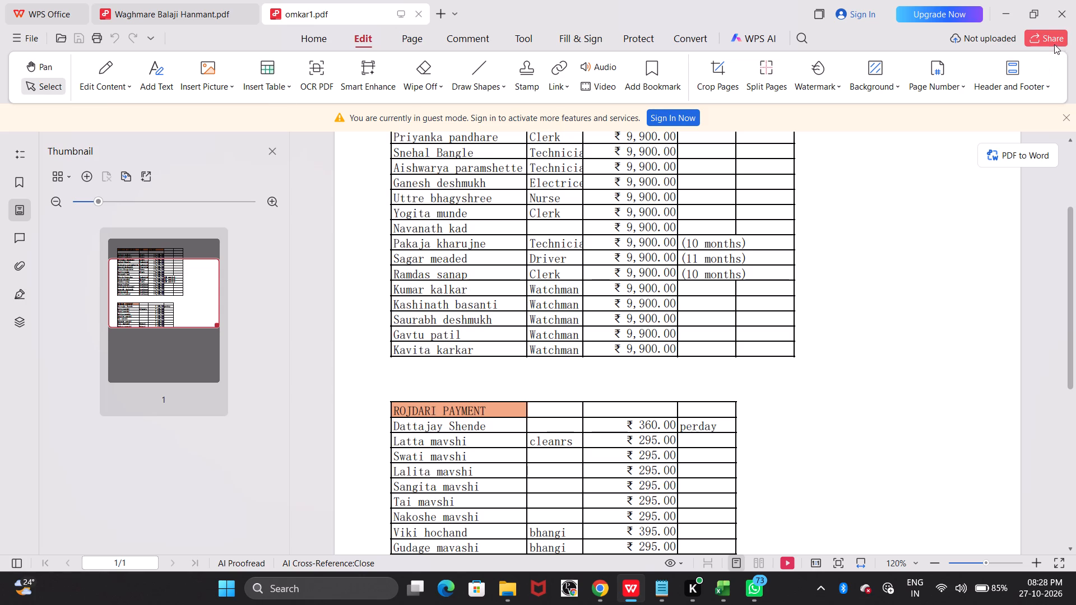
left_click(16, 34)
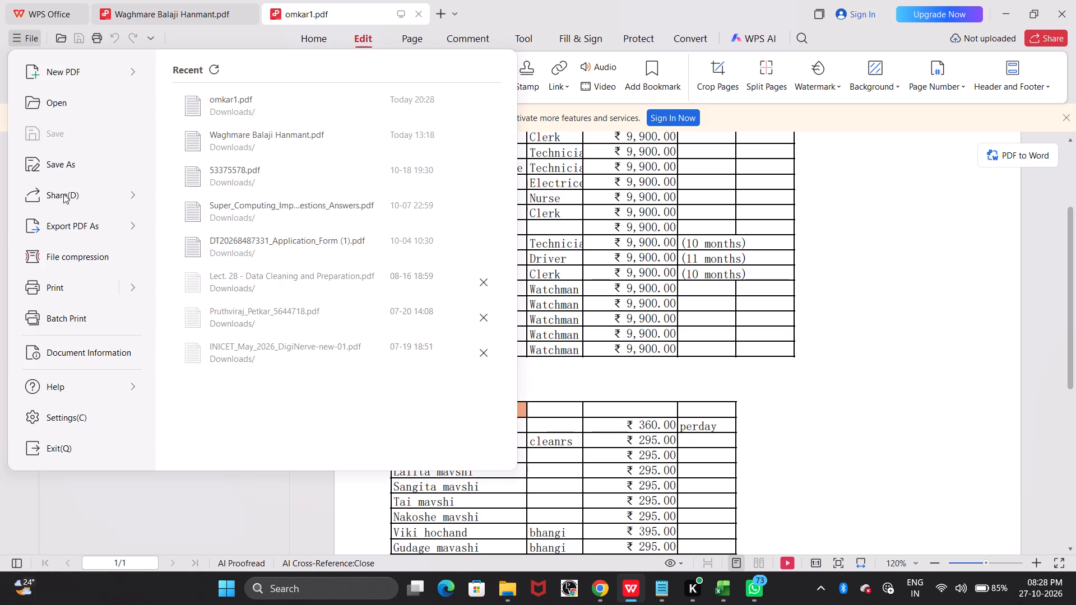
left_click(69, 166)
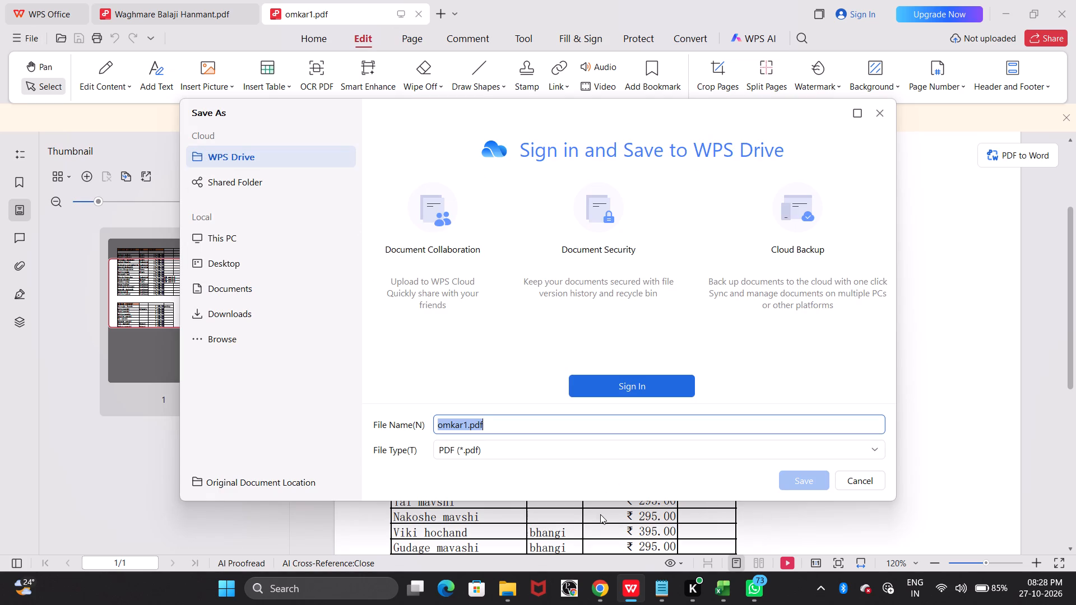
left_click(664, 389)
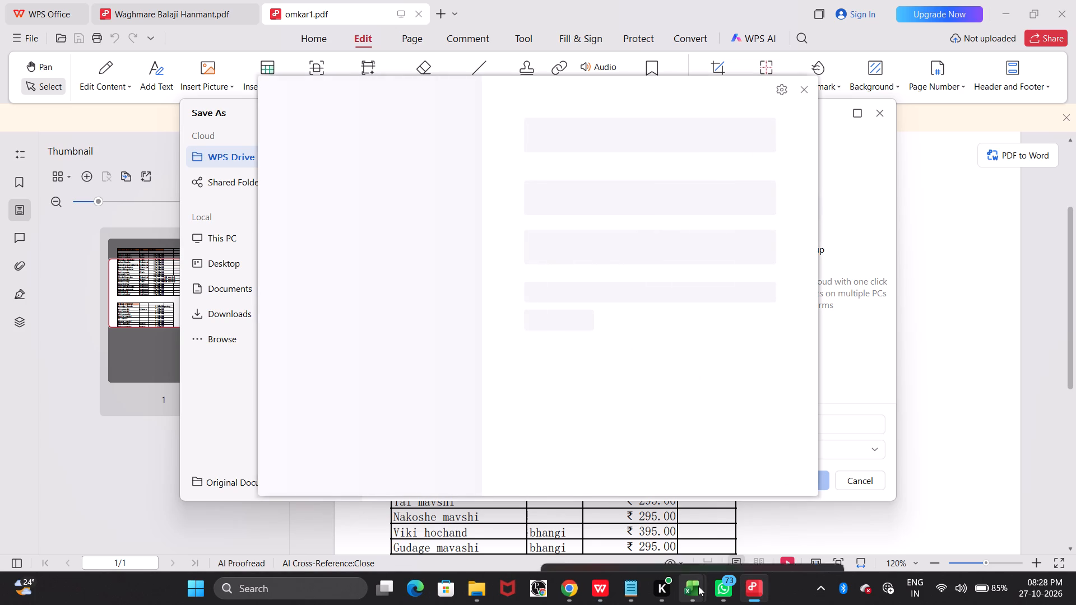
Switch to Excel and close the Book2 workbook without saving it.
left_click(661, 535)
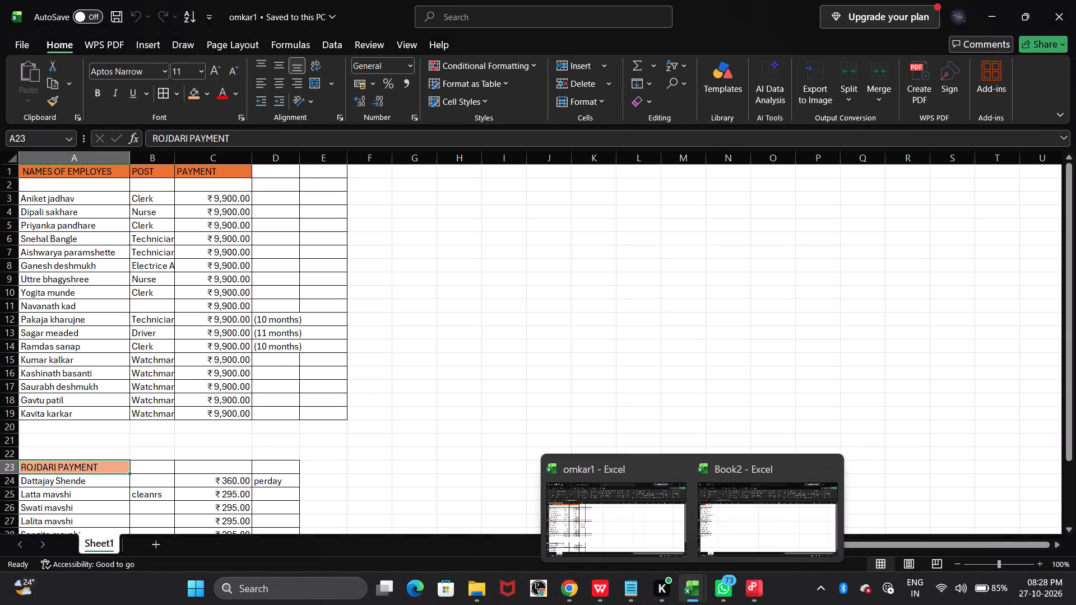
left_click(744, 514)
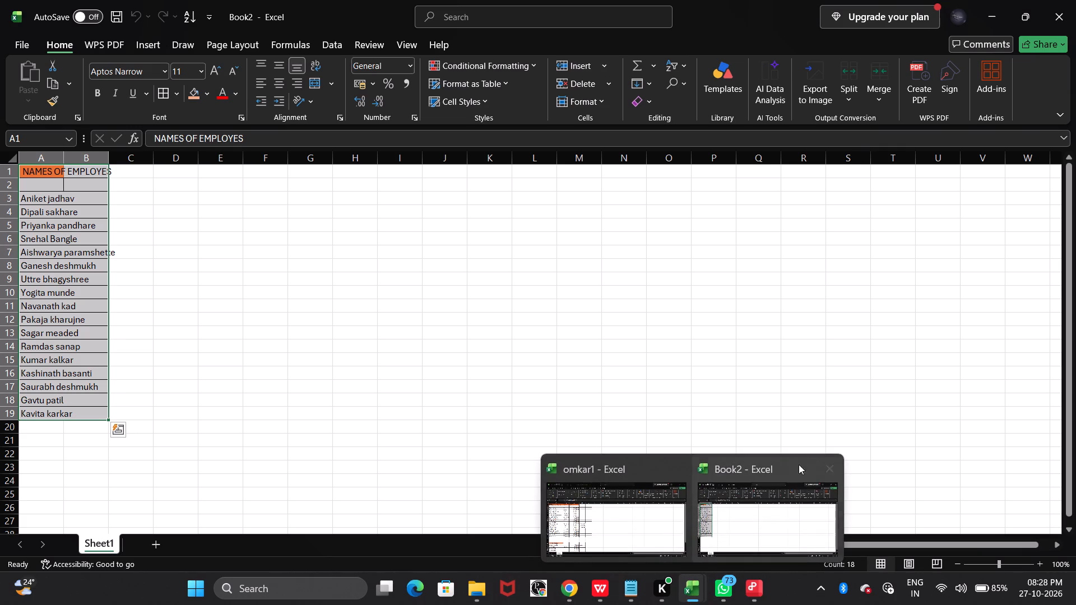
left_click(826, 466)
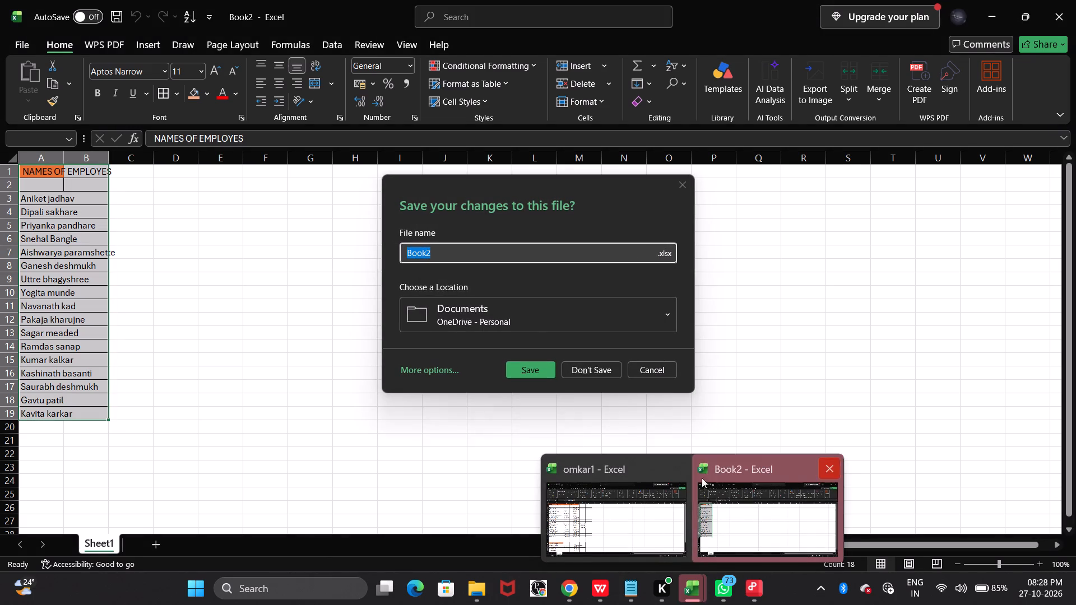
left_click(588, 371)
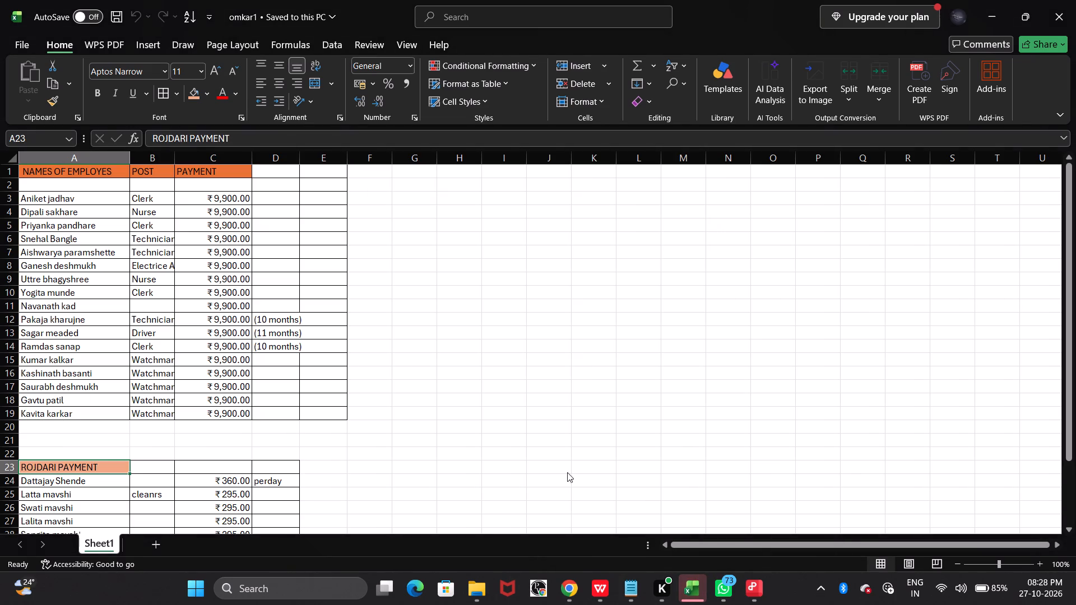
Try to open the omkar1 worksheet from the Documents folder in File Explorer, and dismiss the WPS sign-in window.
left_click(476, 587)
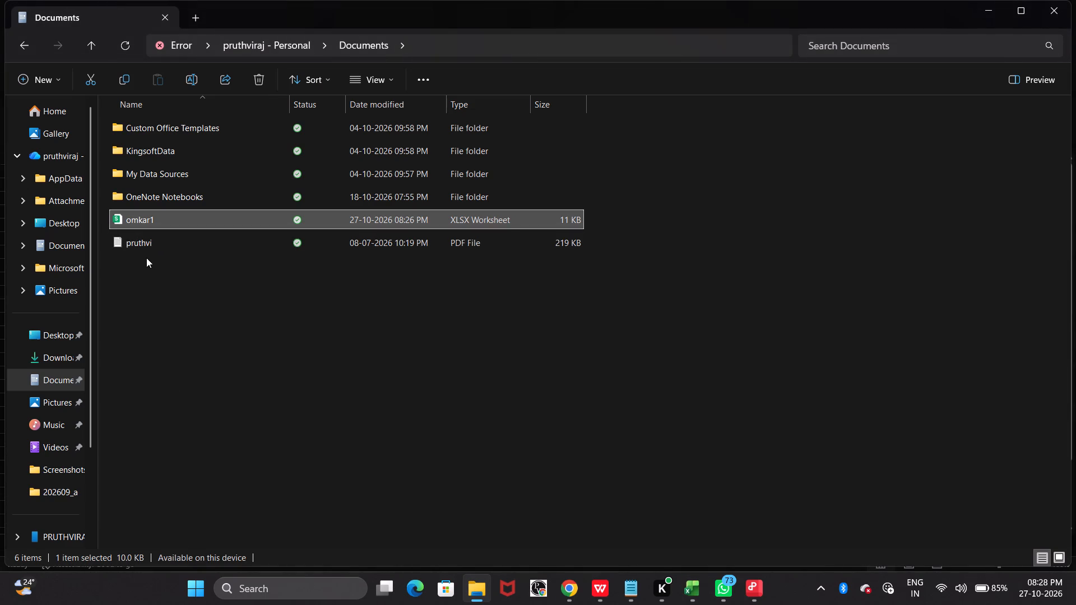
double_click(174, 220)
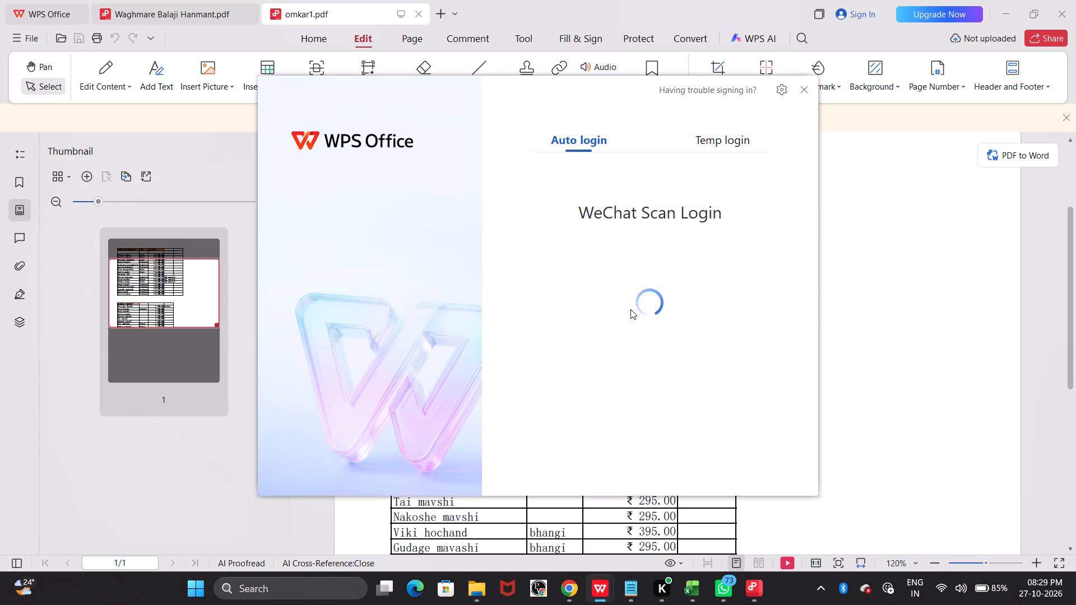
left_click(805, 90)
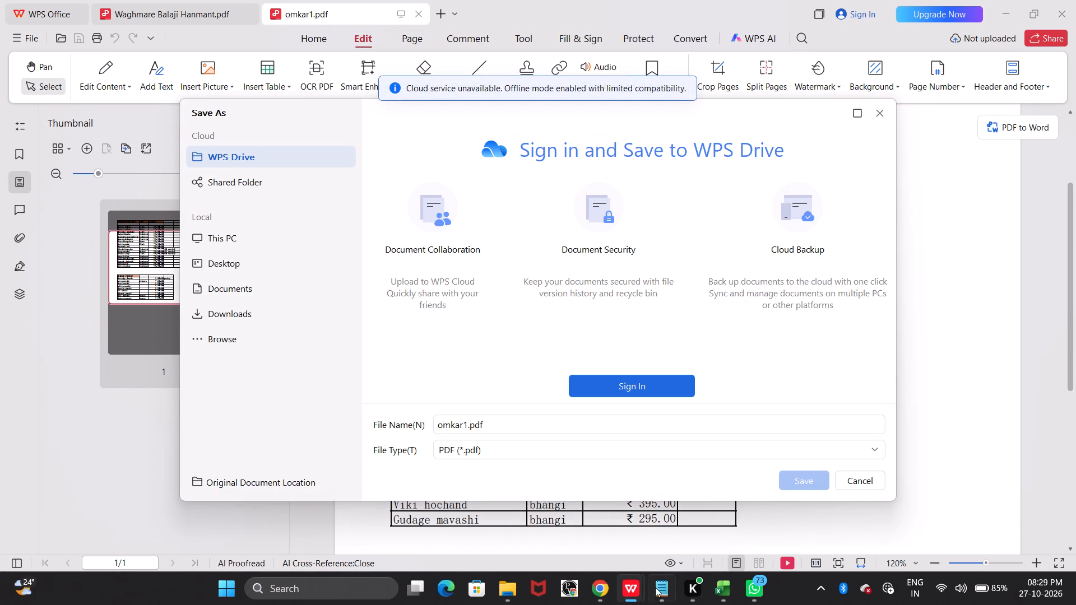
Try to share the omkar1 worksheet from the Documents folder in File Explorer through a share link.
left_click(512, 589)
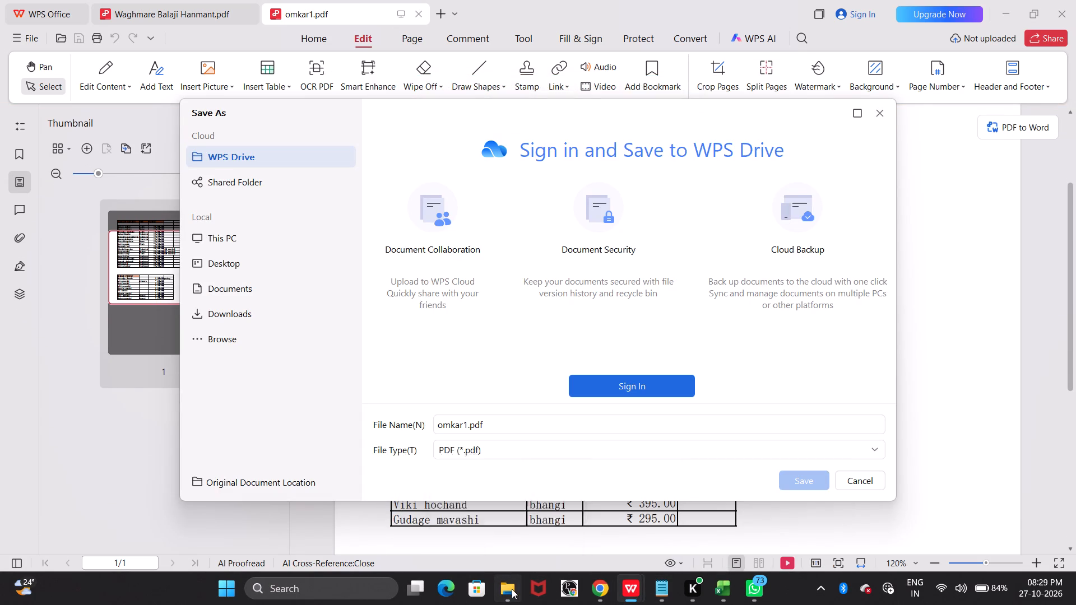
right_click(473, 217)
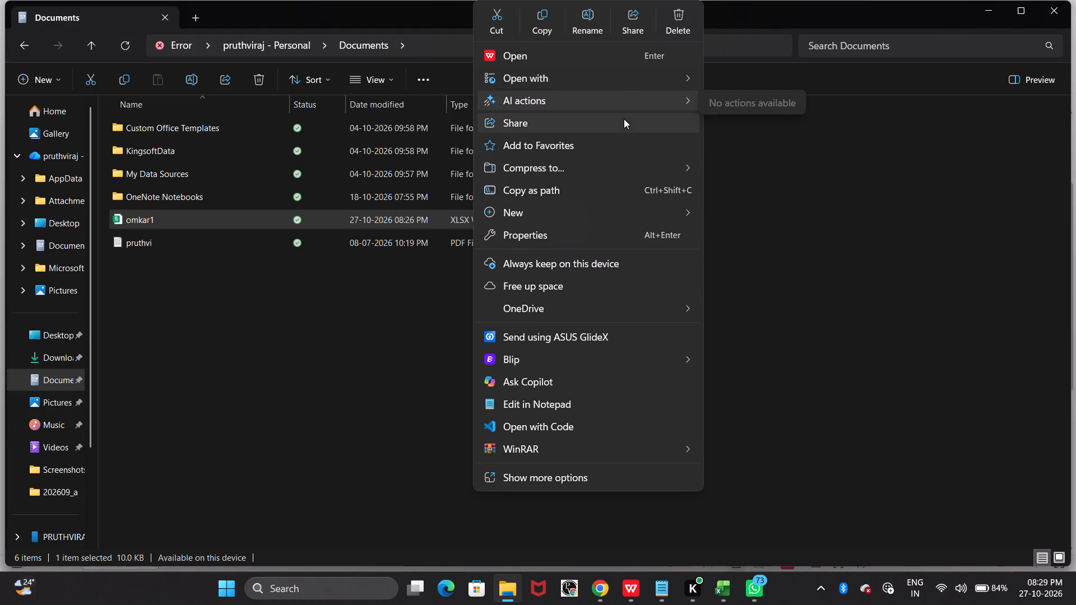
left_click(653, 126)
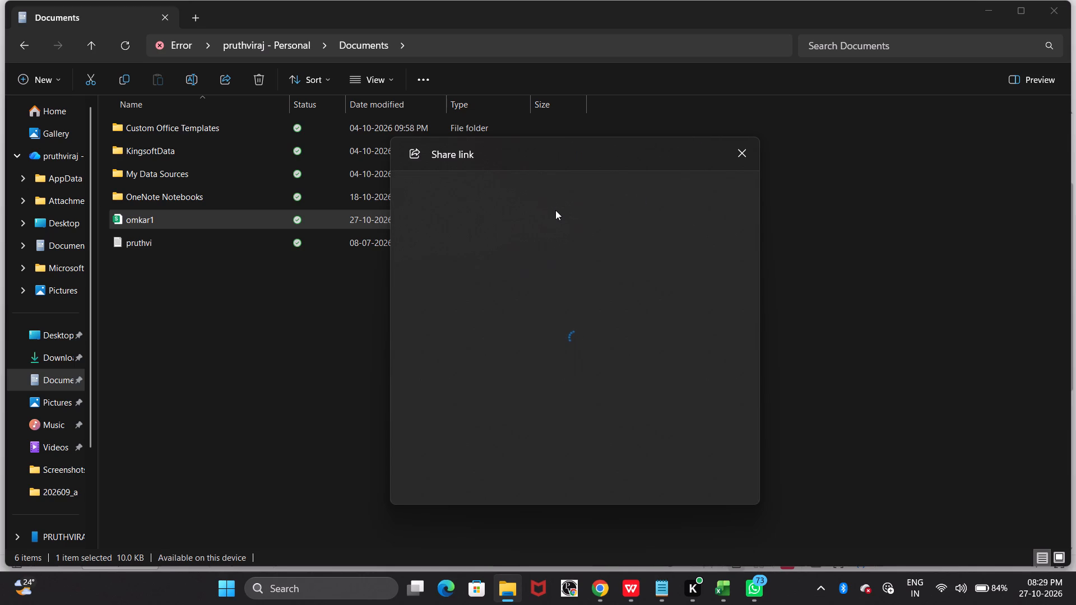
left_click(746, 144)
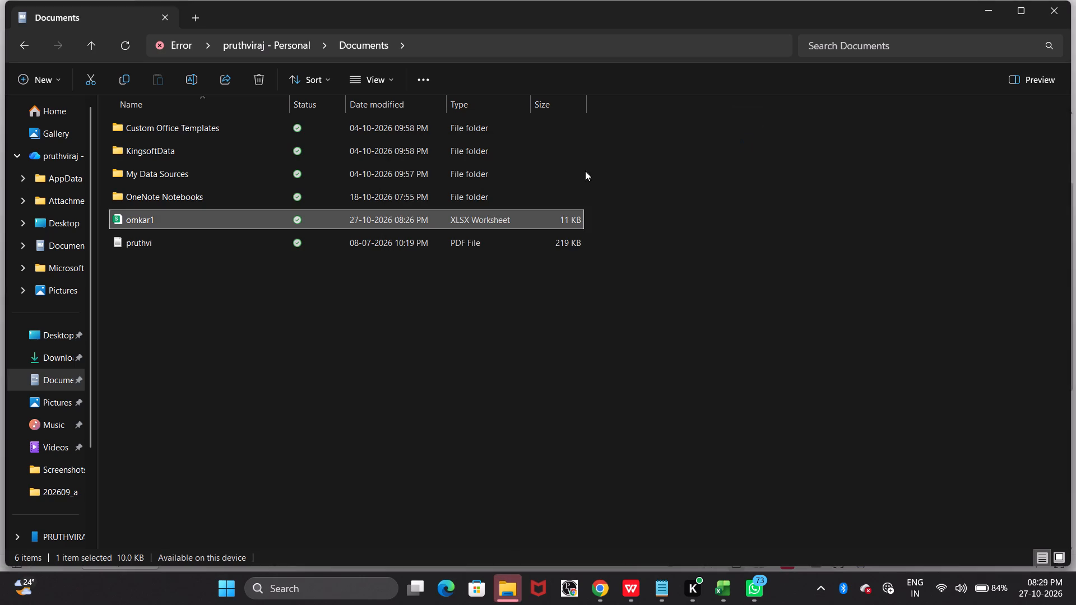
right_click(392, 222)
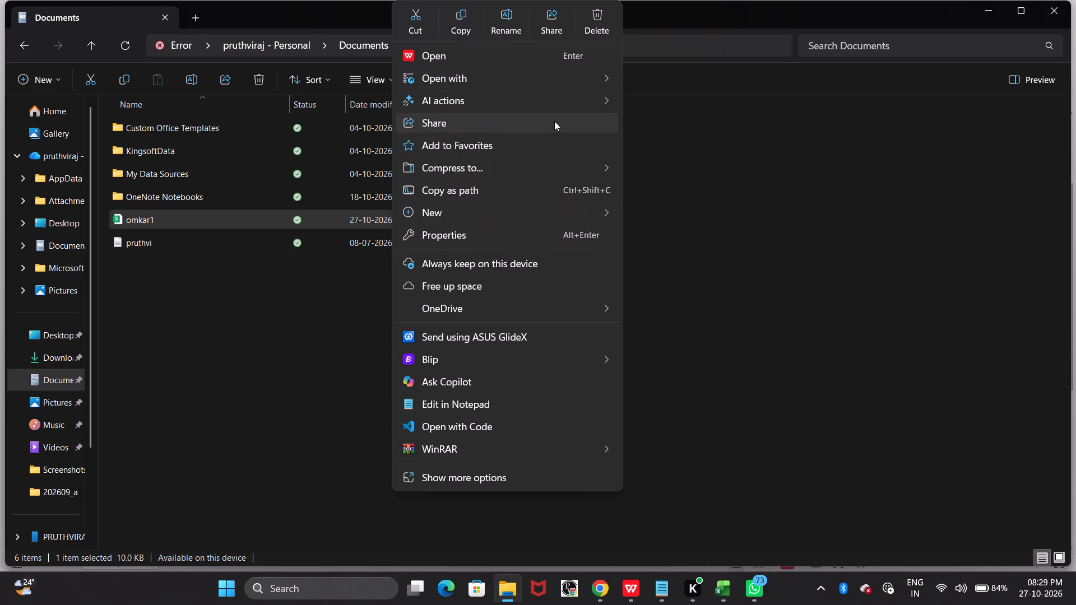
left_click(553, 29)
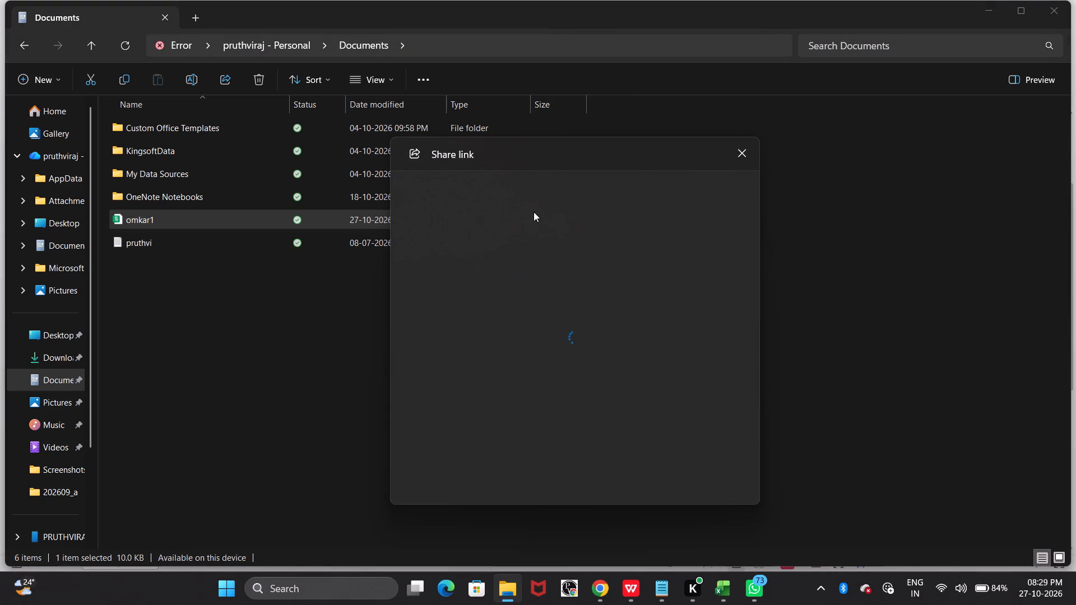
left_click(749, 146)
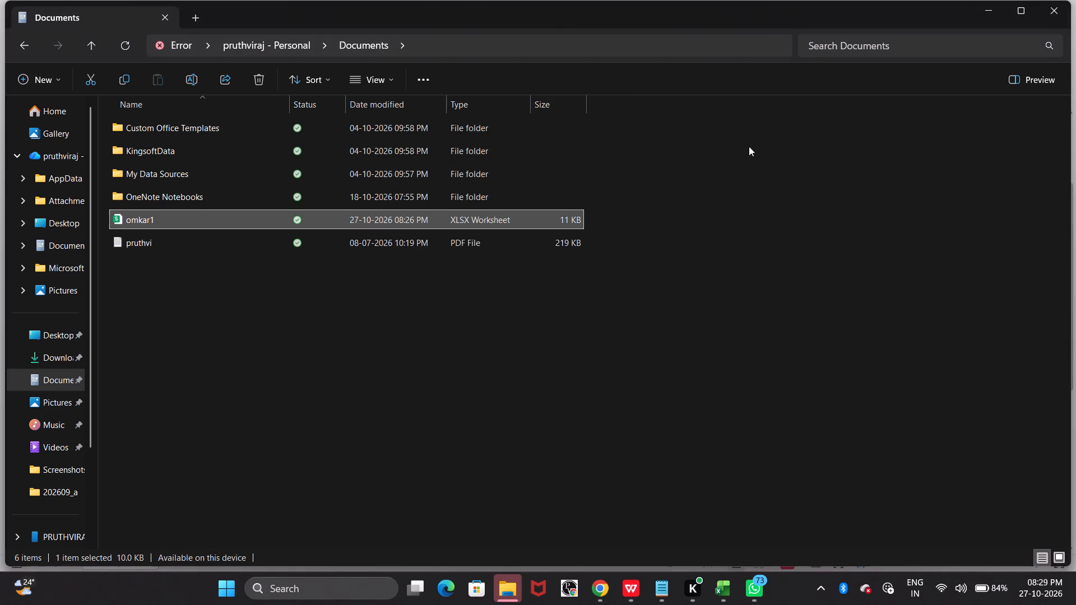
Switch to Excel and save a copy of the workbook as omkar2 in the Desktop folder.
left_click(722, 588)
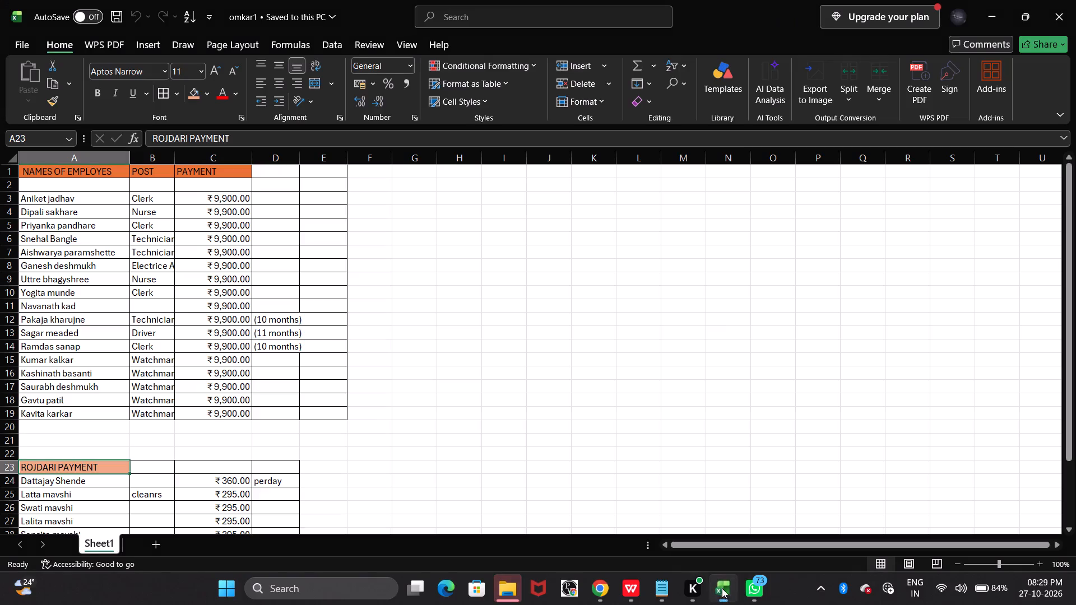
left_click(21, 41)
left_click(48, 301)
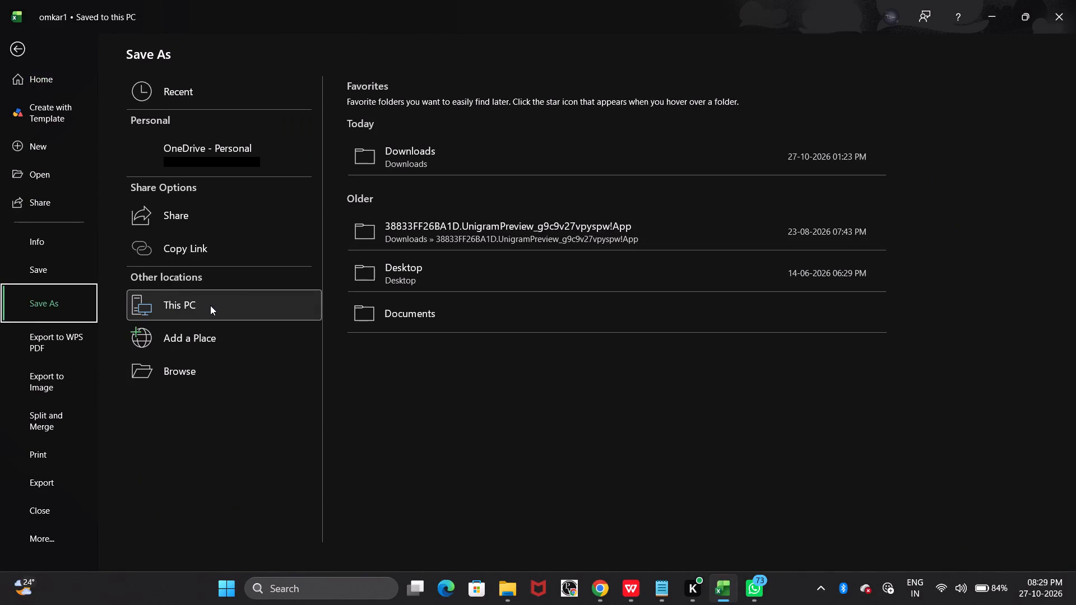
left_click(367, 269)
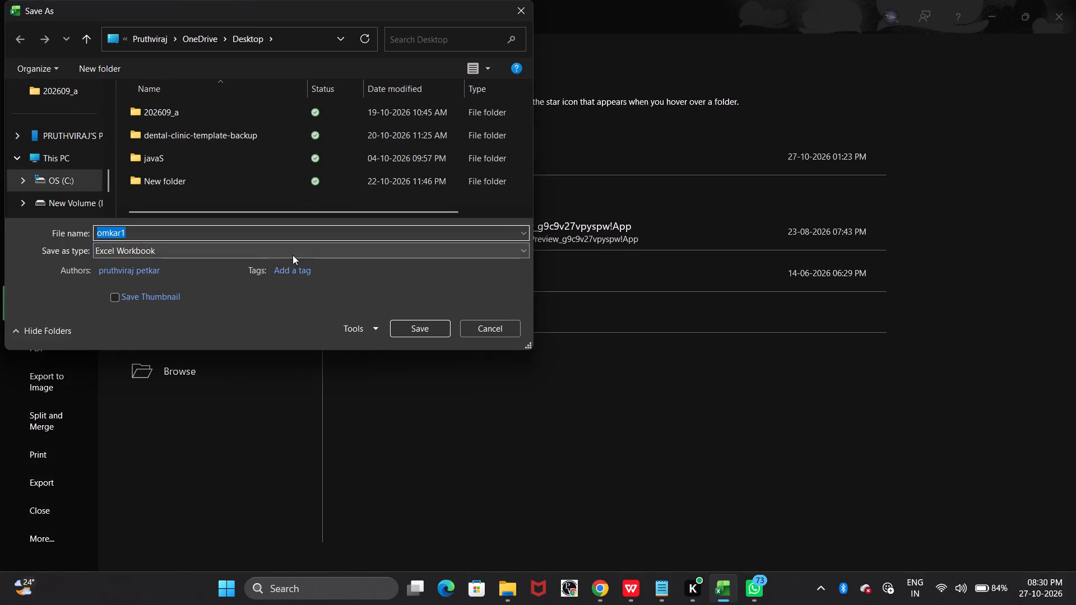
left_click(273, 234)
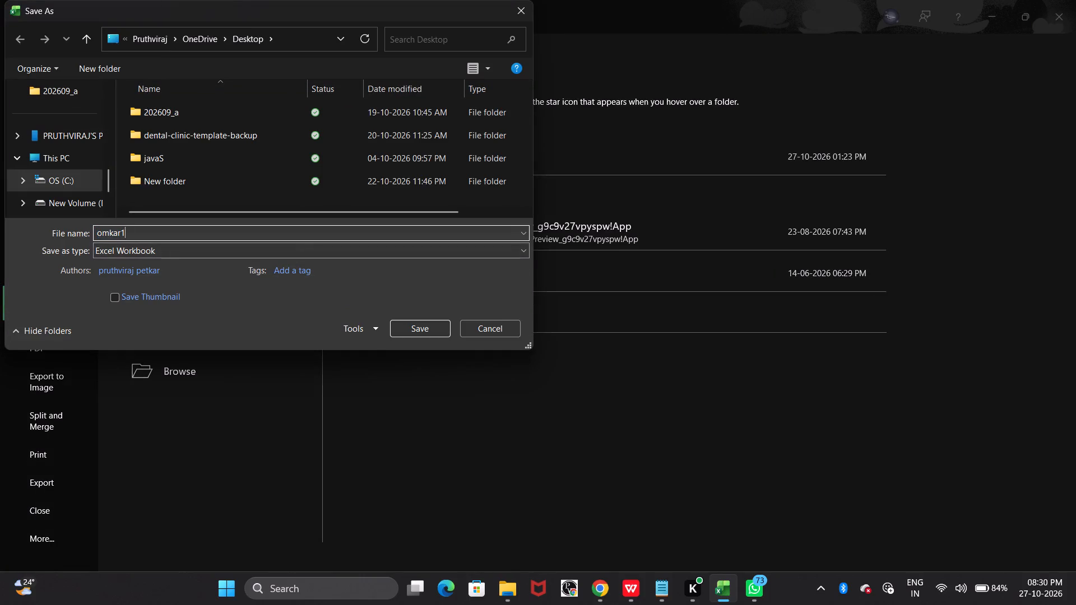
key("Insert")
key("BackSpace")
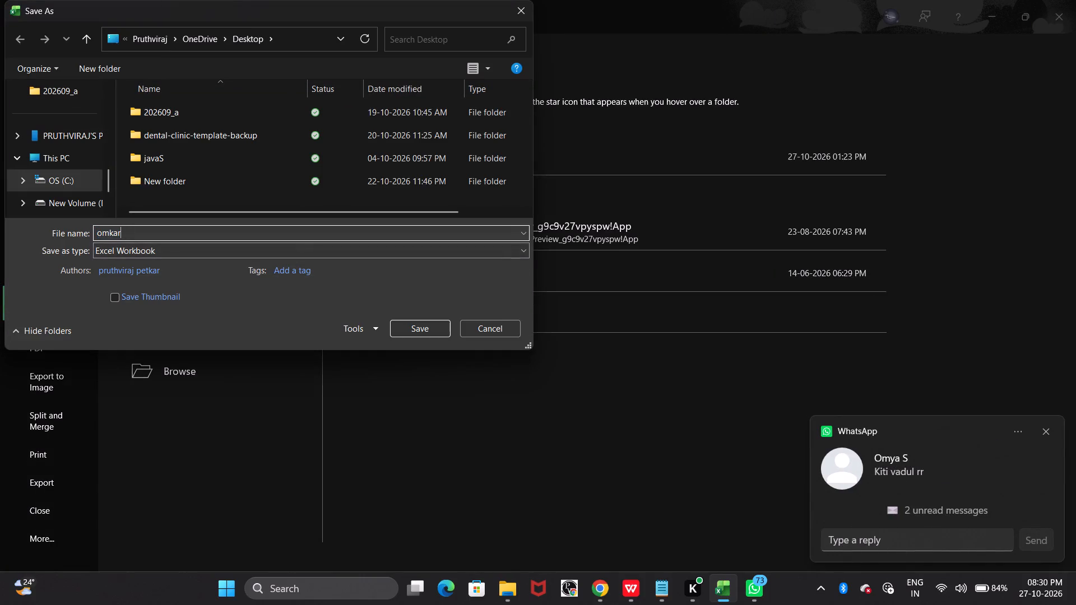
key("2")
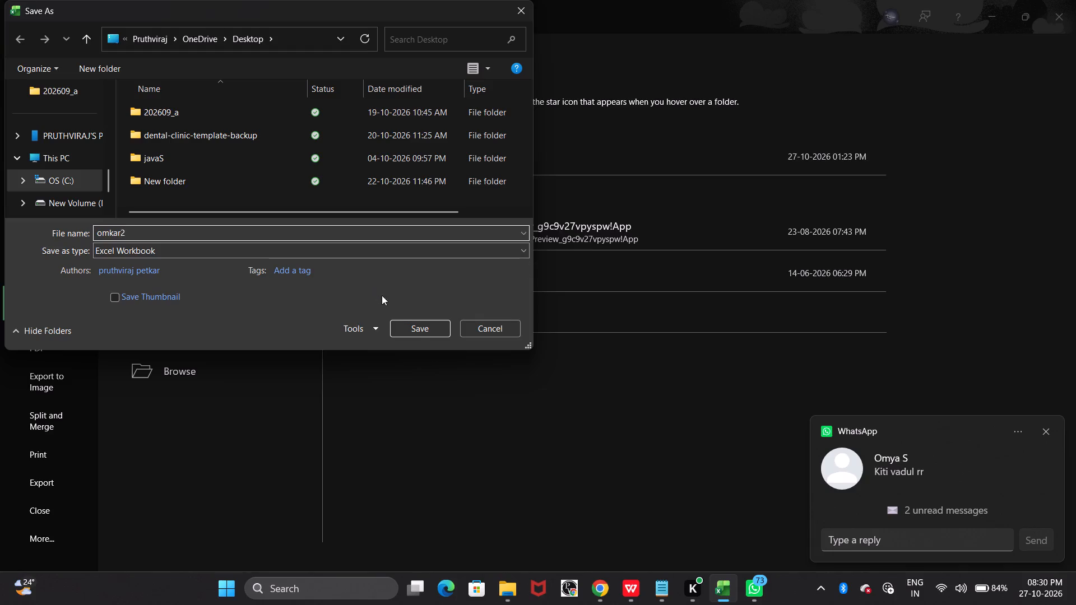
left_click(419, 331)
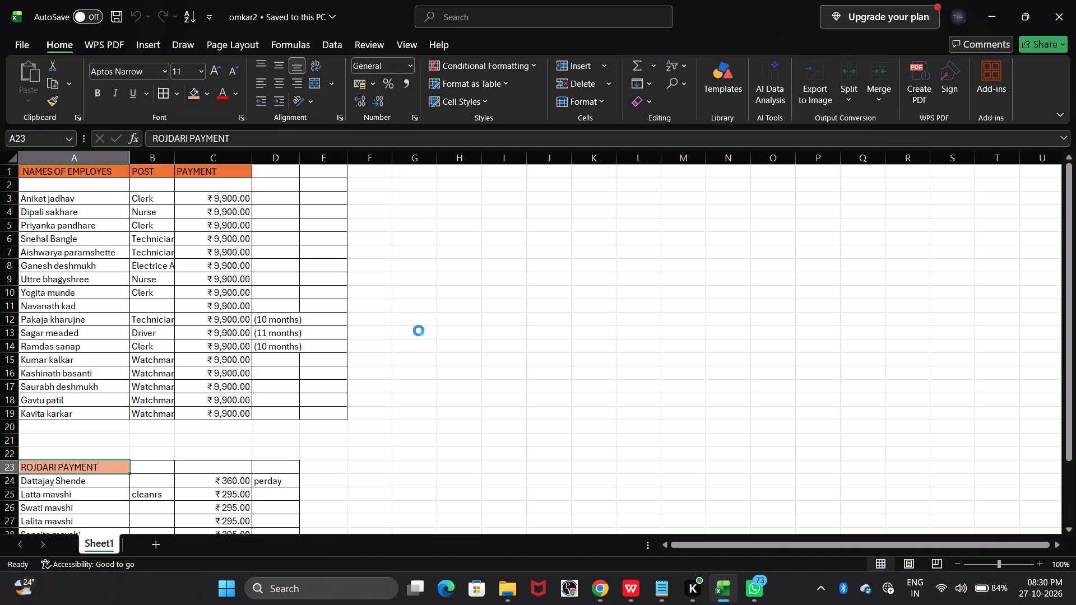
Minimise the Excel and File Explorer windows.
left_click(996, 4)
left_click(996, 4)
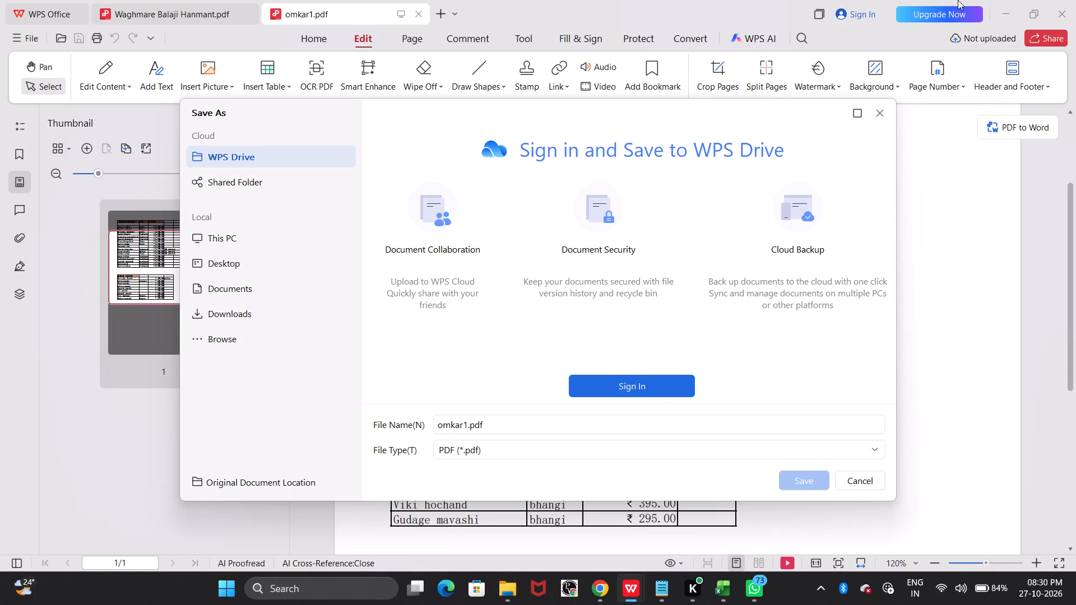
Close the Save As dialog for omkar1.pdf without saving, dismiss the warning, and minimise the WPS Office window.
left_click(874, 117)
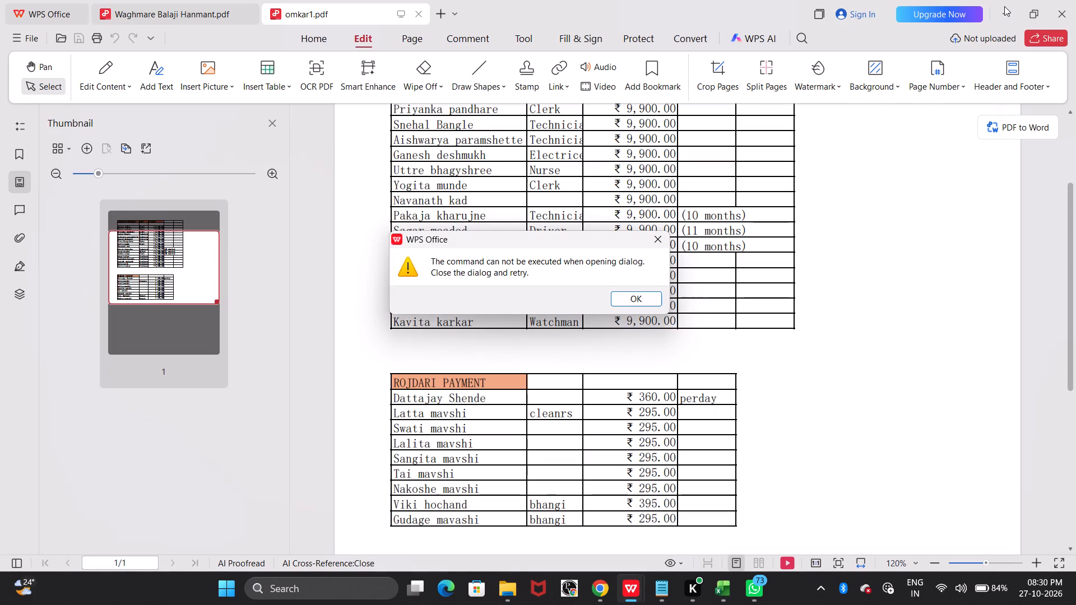
left_click(1004, 6)
left_click(652, 301)
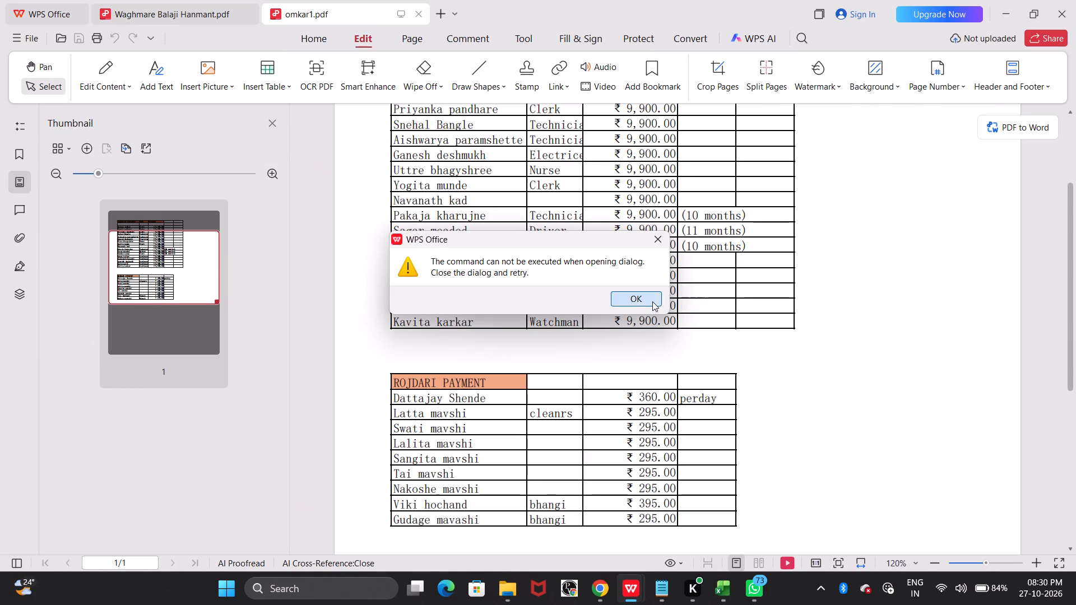
left_click(995, 3)
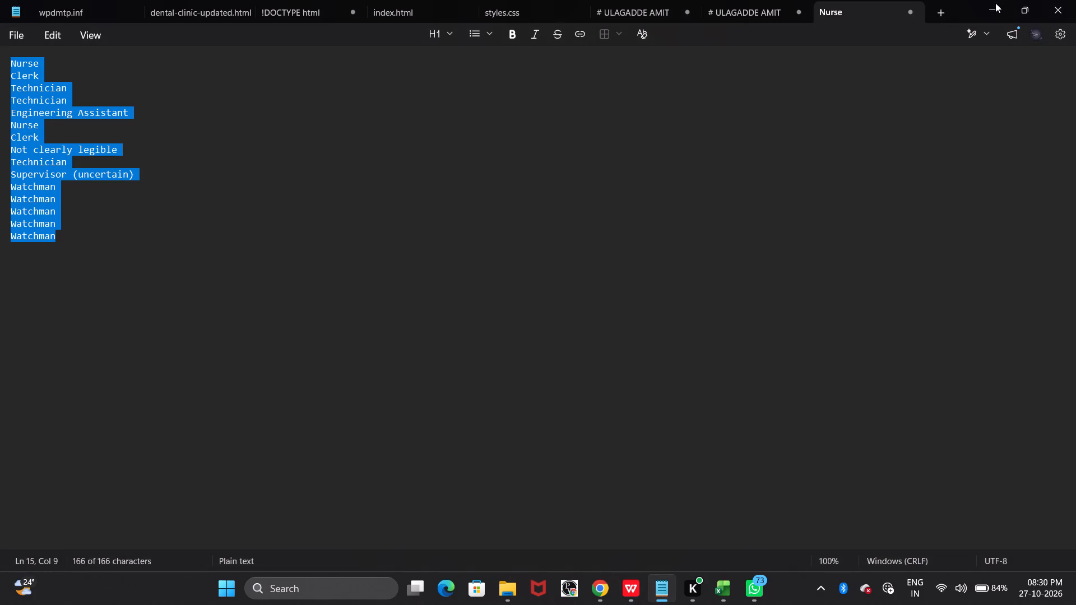
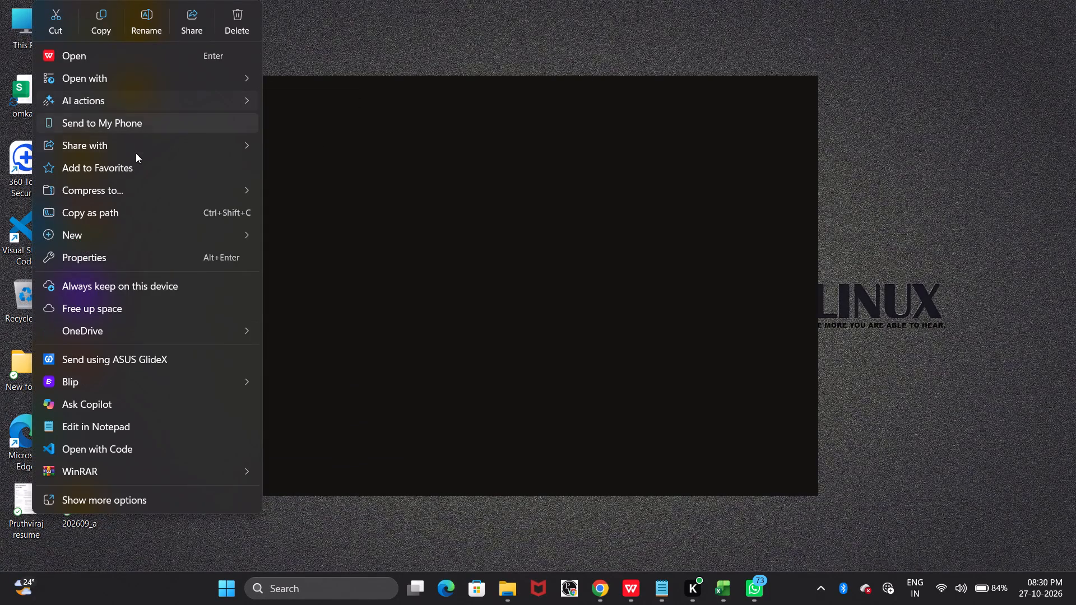
Share the omkar2 workbook directly from its desktop file.
left_click(309, 147)
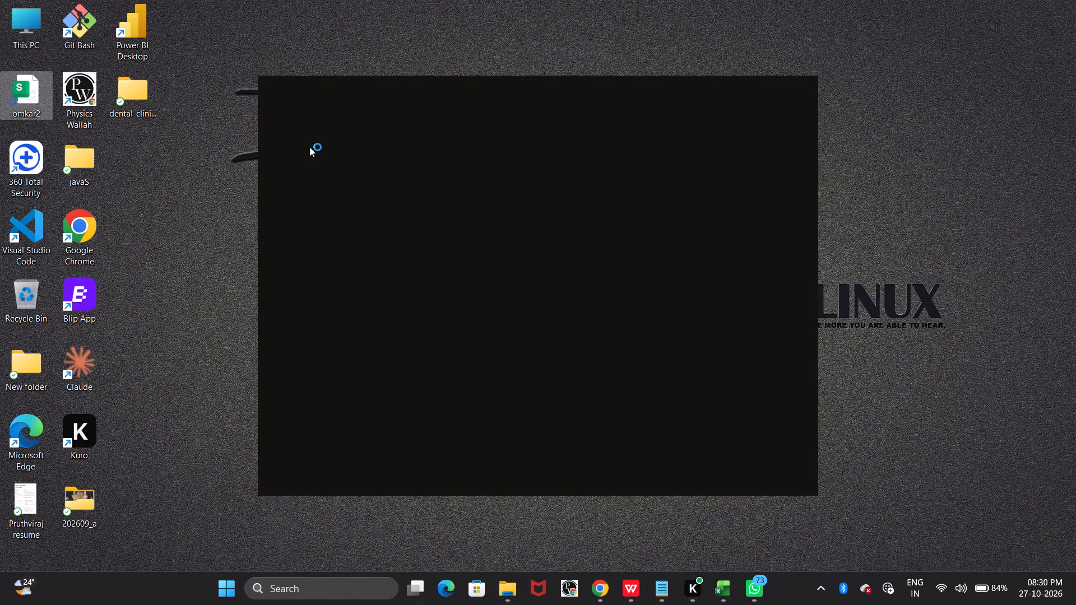
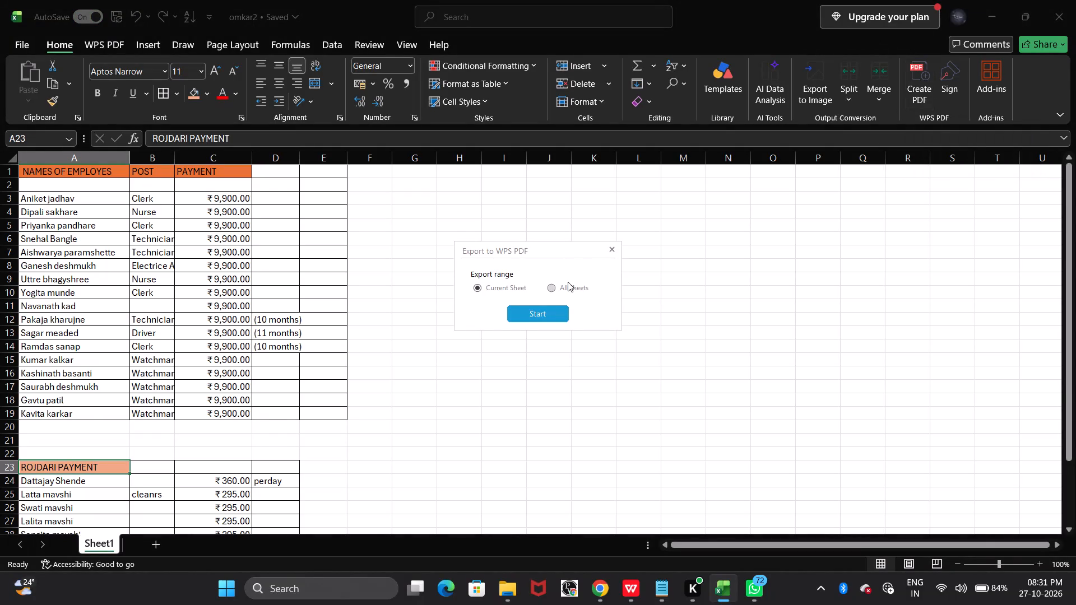
Export the omkar2 workbook to WPS PDF with the export range set to Current Sheet.
left_click(556, 292)
left_click(522, 292)
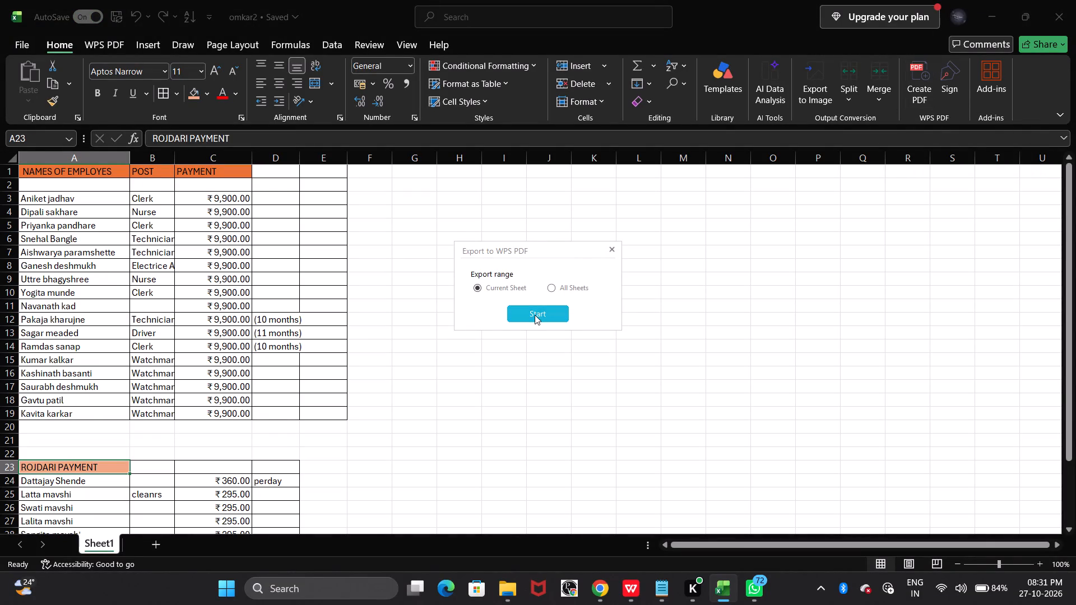
left_click(535, 315)
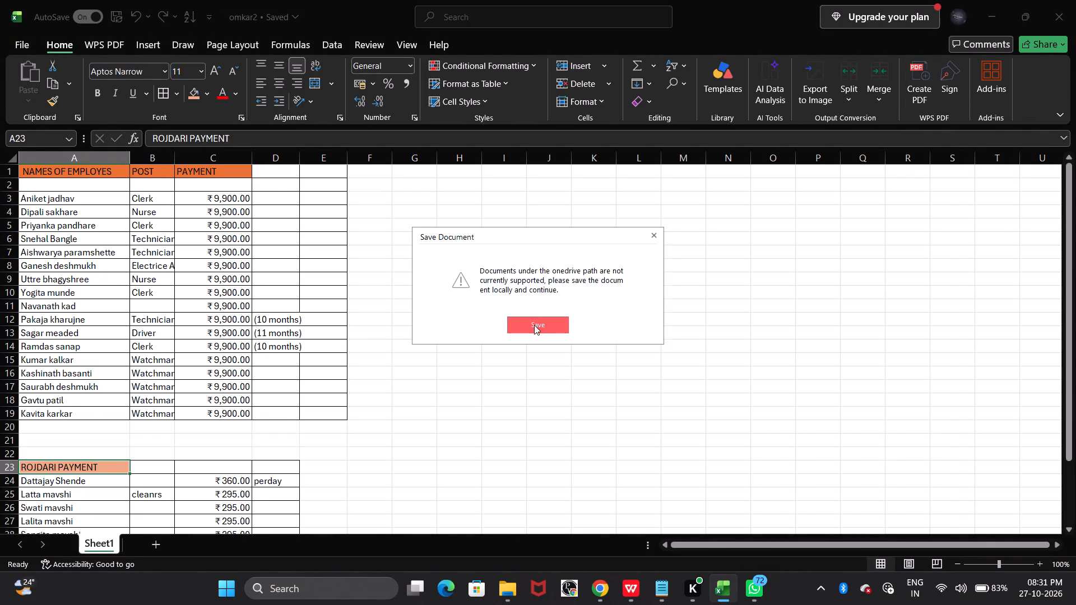
Save the workbook locally under the new name omkar3 in the Desktop folder, without replacing the existing omkar2 file.
left_click(534, 325)
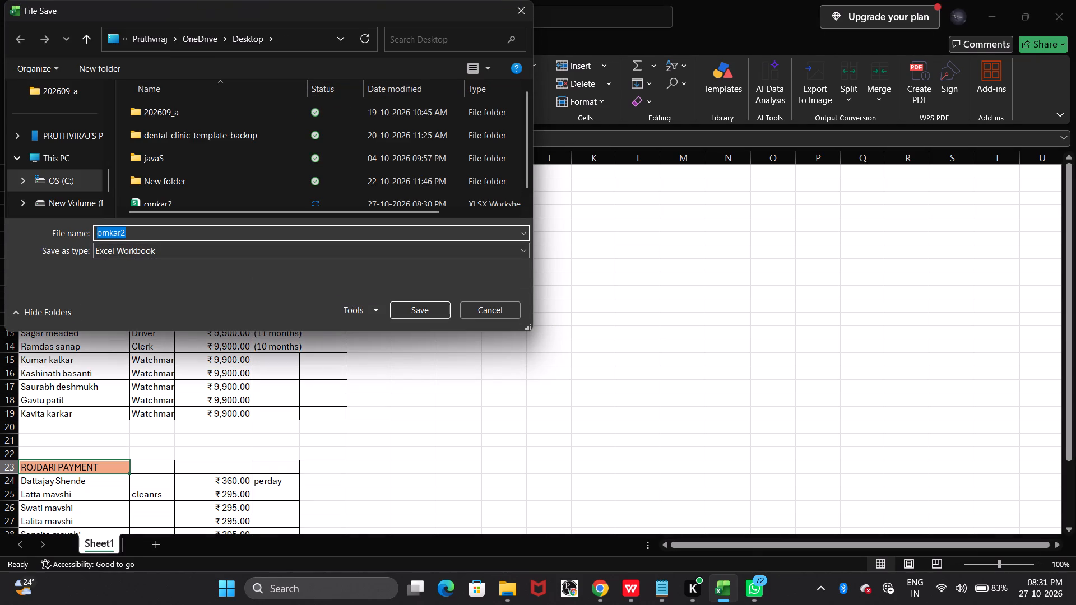
left_click(415, 310)
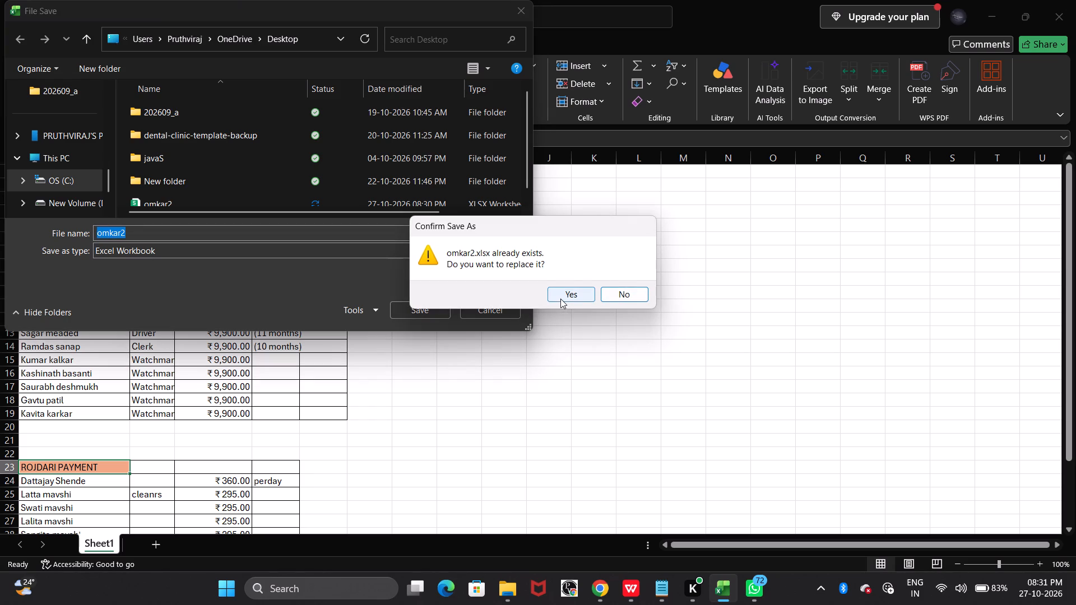
left_click(624, 290)
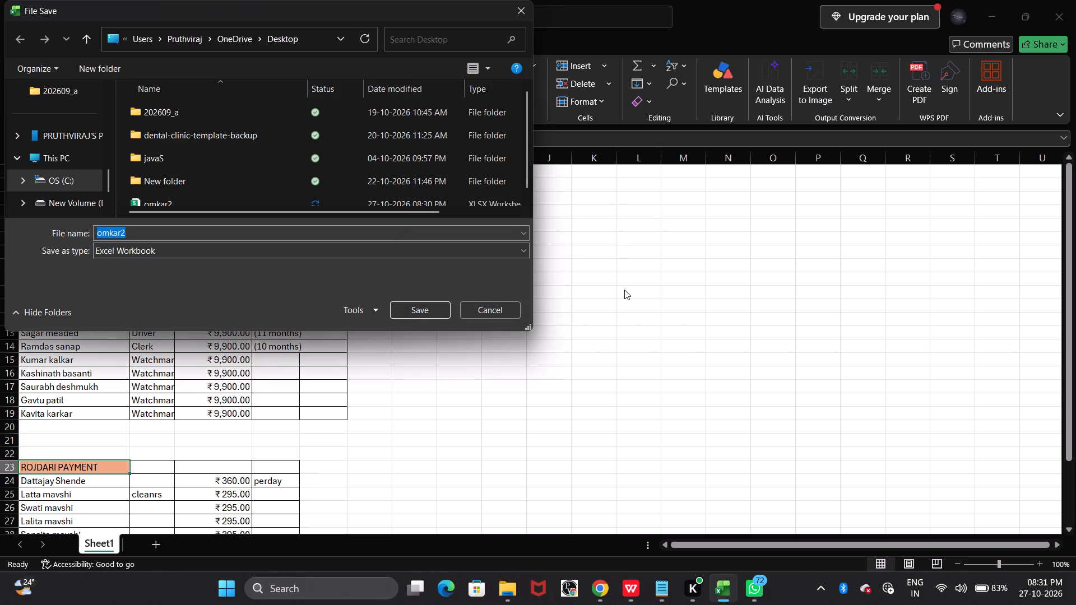
left_click(330, 234)
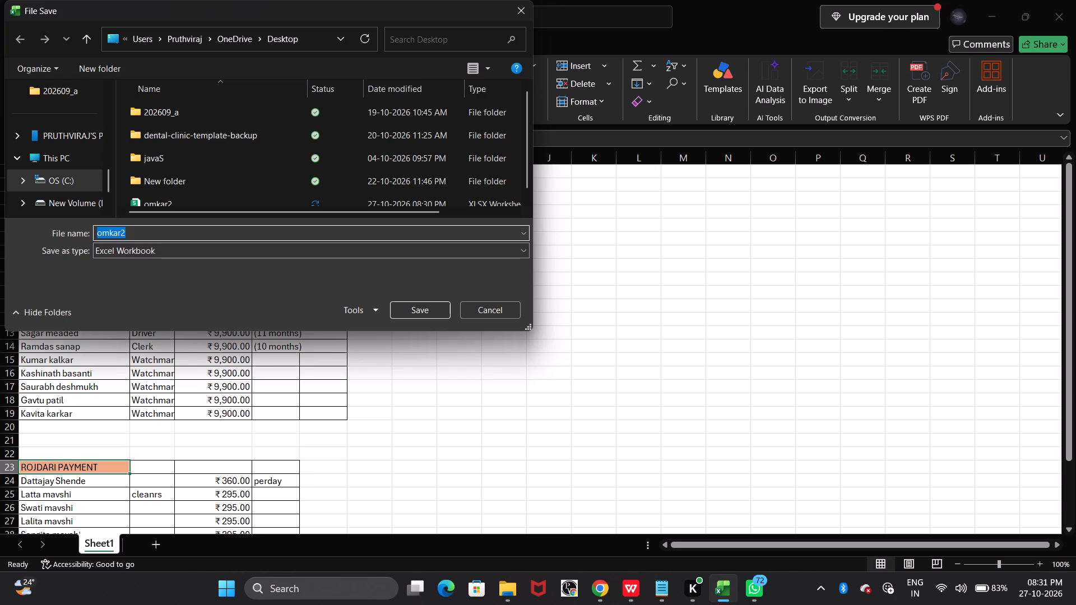
left_click(330, 234)
key("BackSpace")
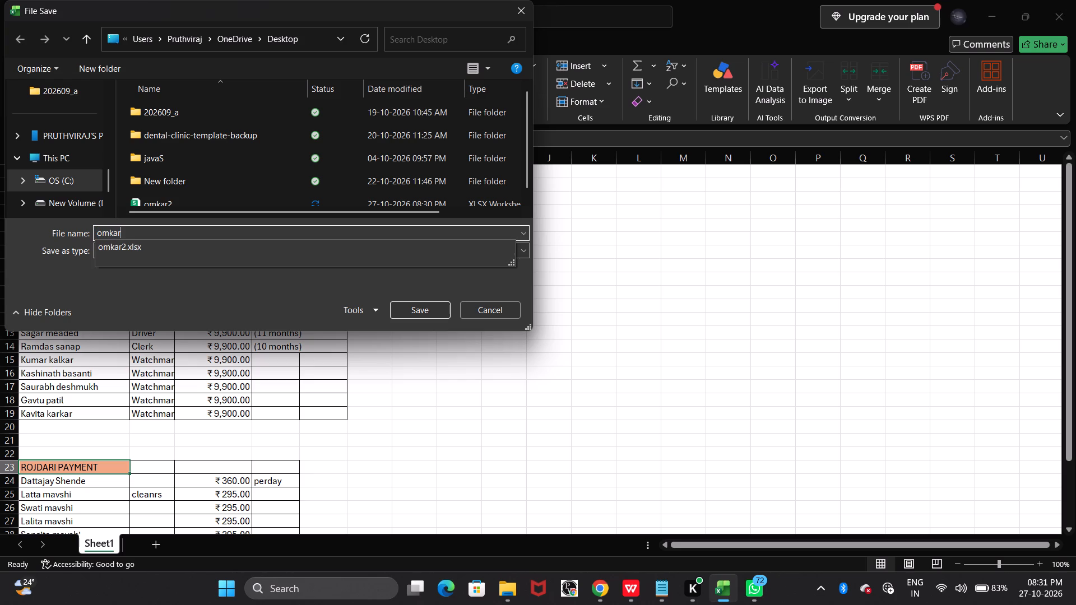
key("3")
left_click(408, 310)
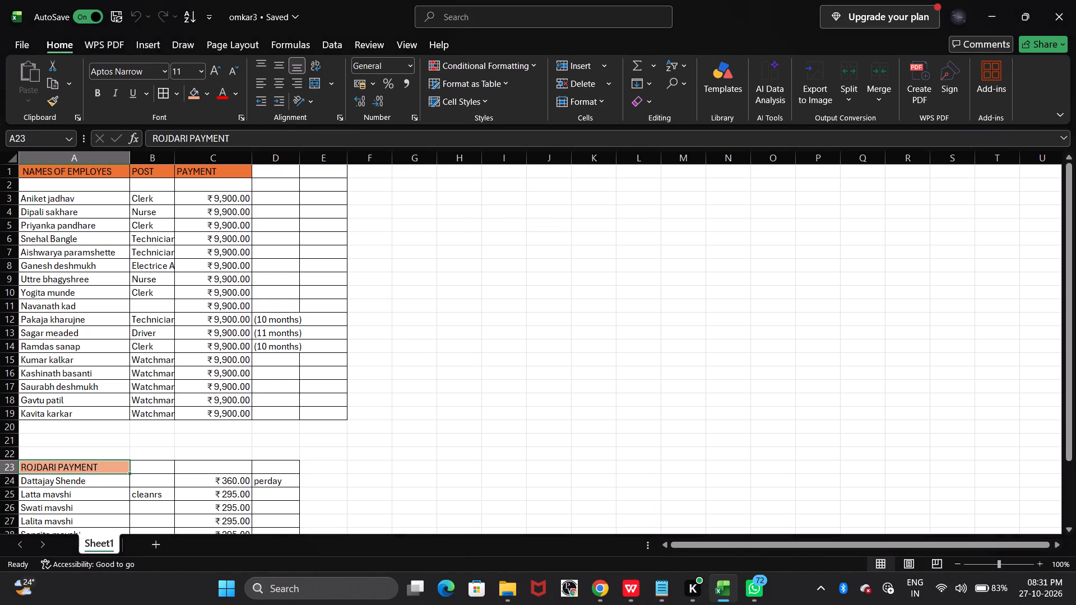
Switch to WPS Office with omkar1.pdf showing and open the account sign-in window.
left_click(637, 588)
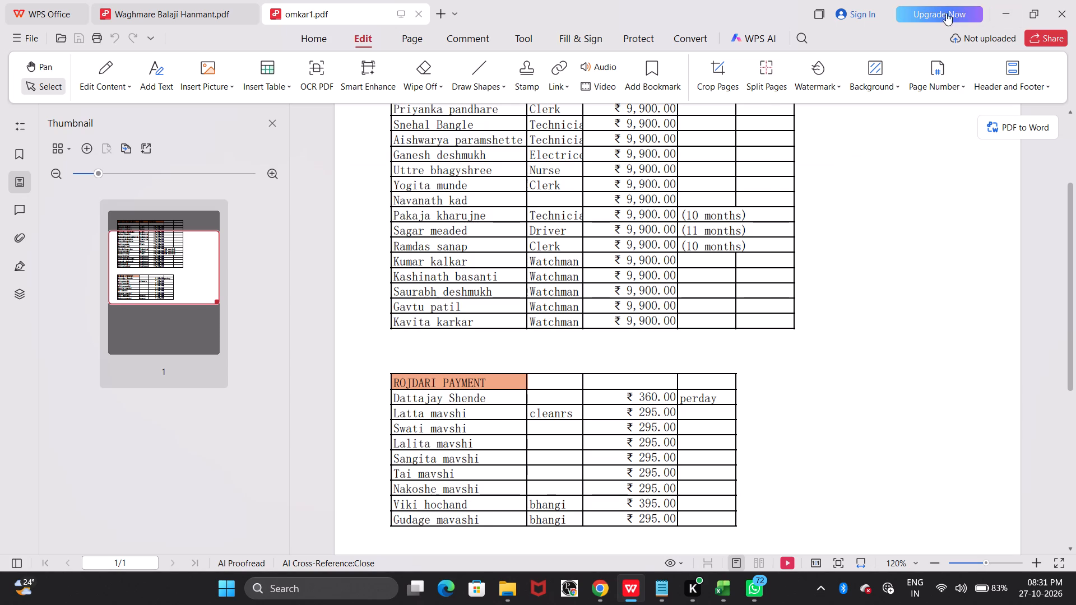
left_click(846, 13)
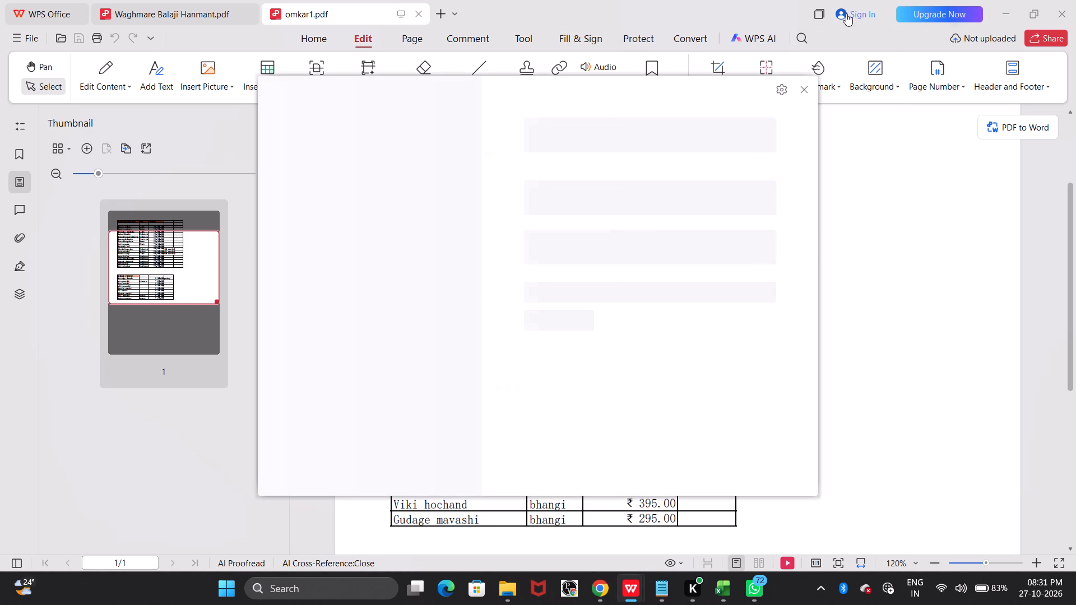
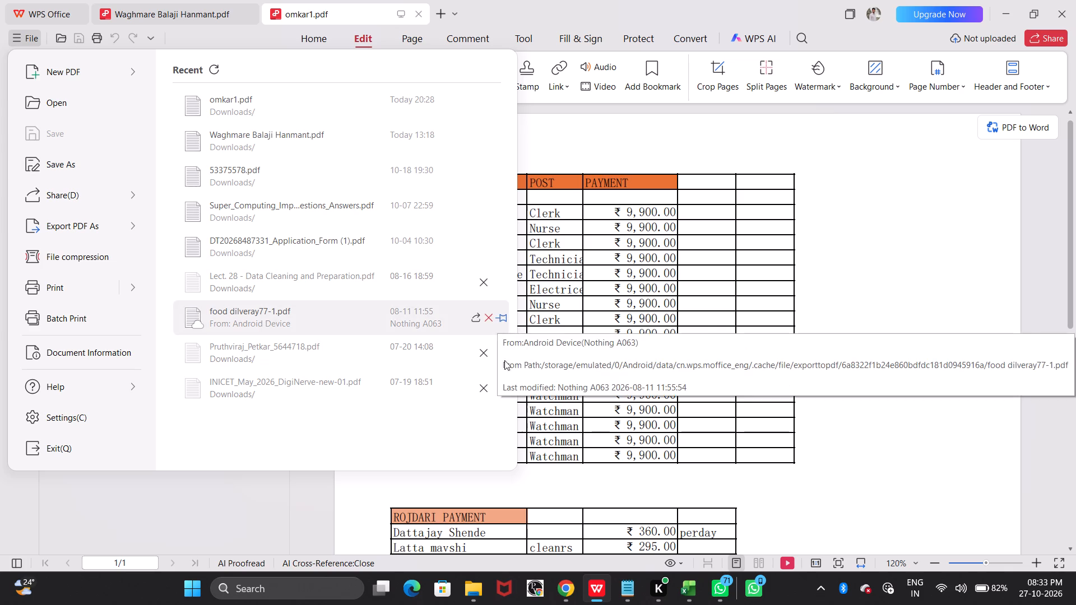
Switch to File Explorer, go to the Downloads folder and open the omkar1 PDF file.
left_click(465, 591)
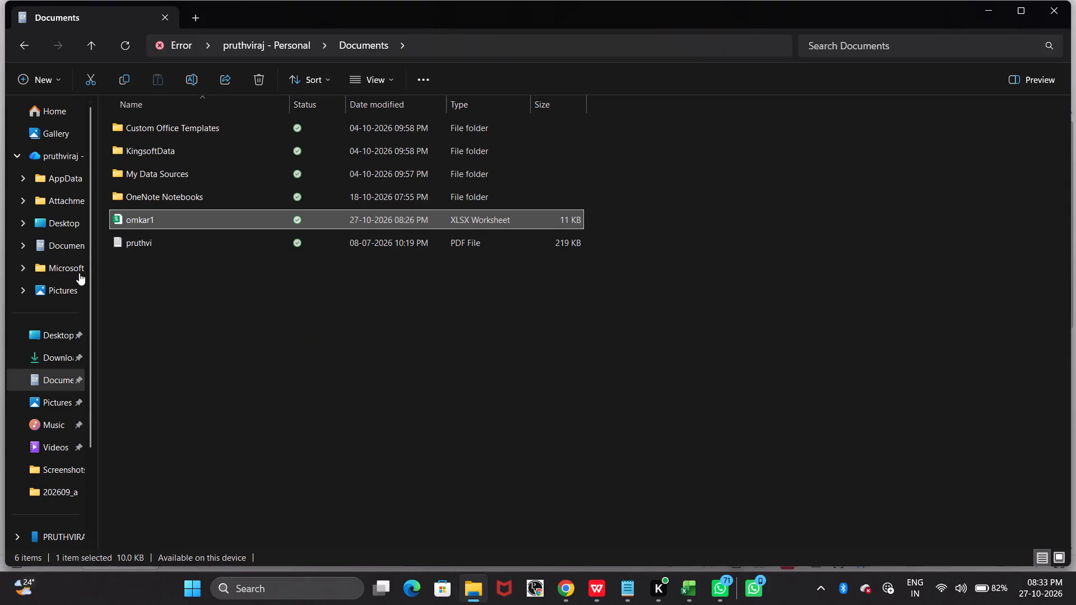
left_click(53, 354)
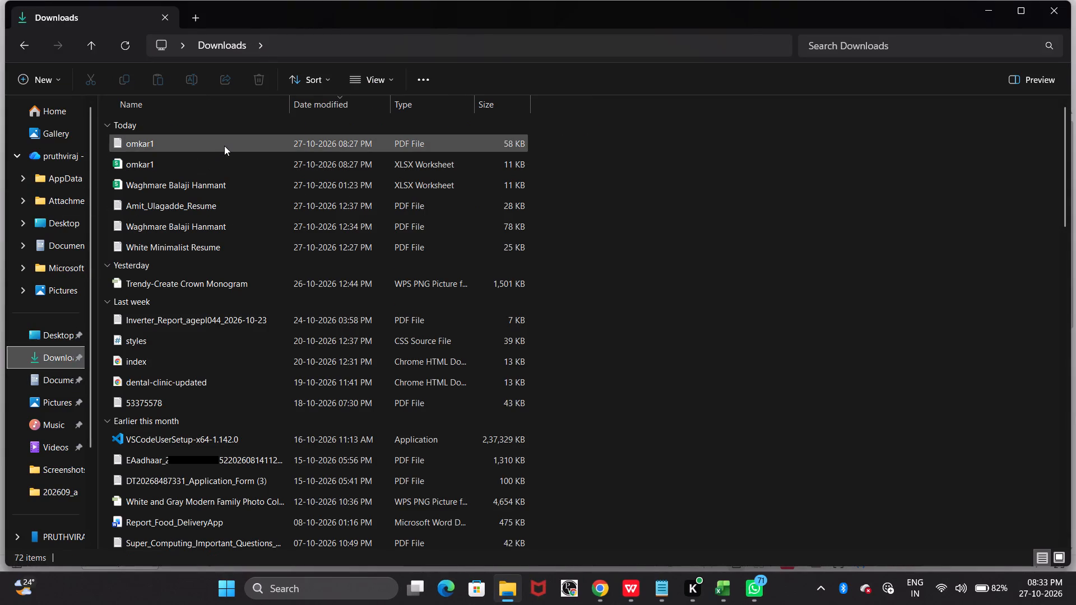
double_click(224, 146)
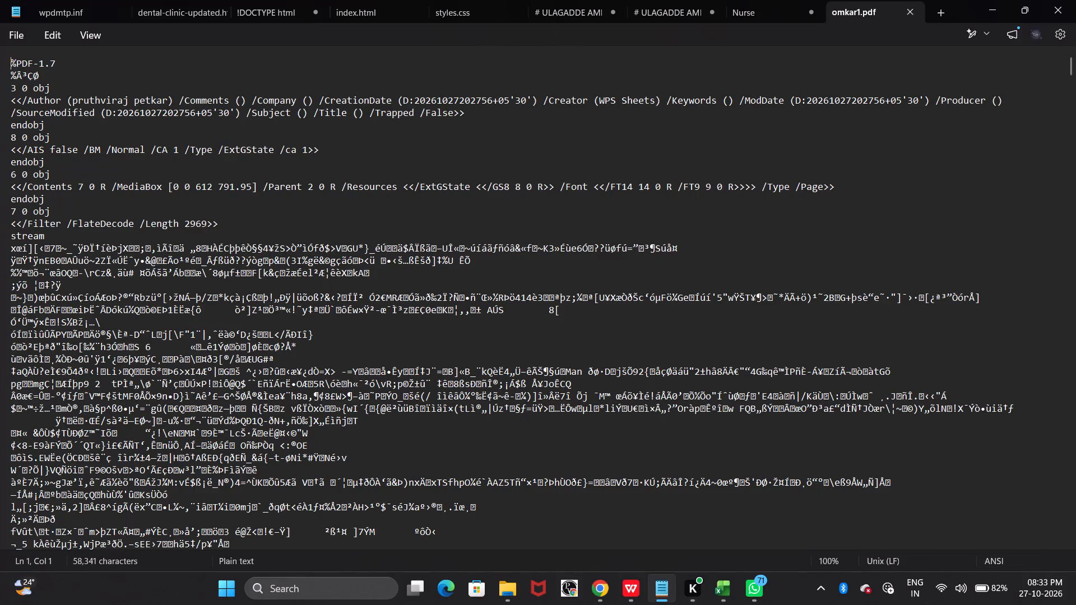
Close the omkar1.pdf text view in Notepad and minimise its window to return to the Downloads folder.
left_click(905, 12)
left_click(992, 9)
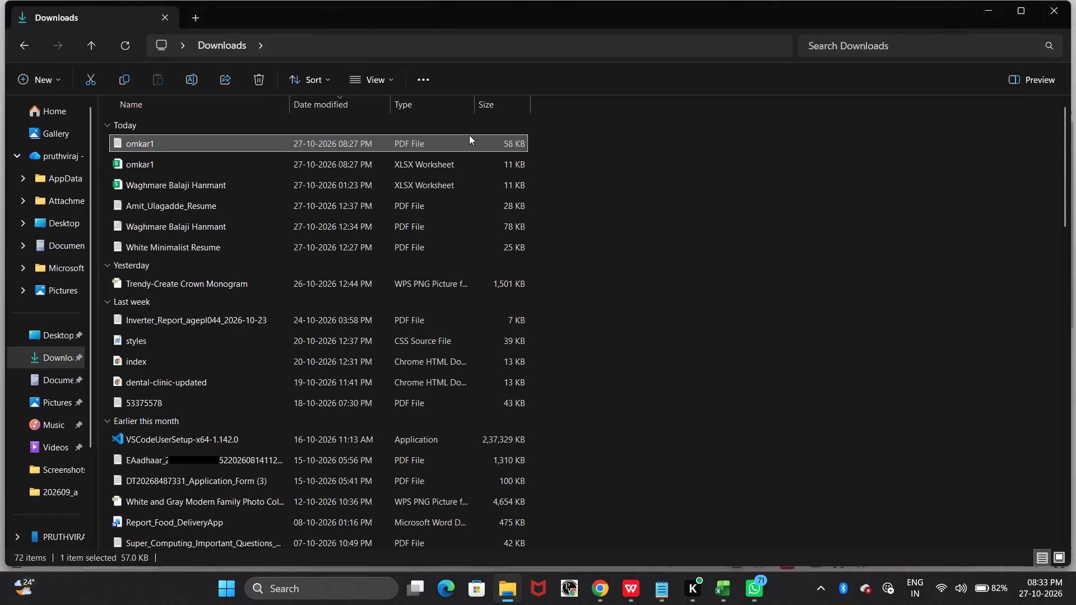
right_click(407, 143)
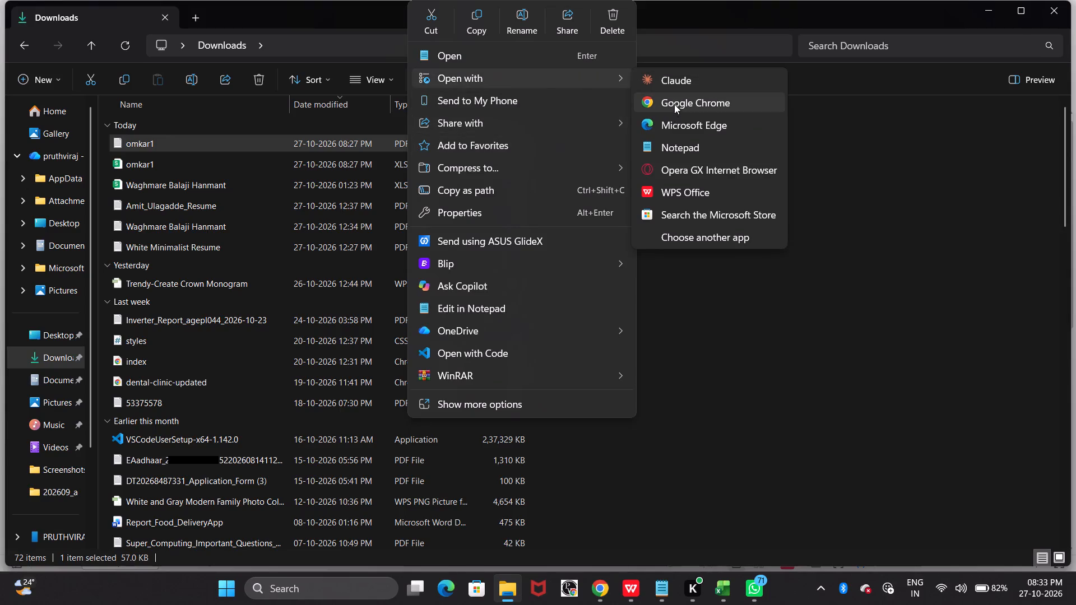